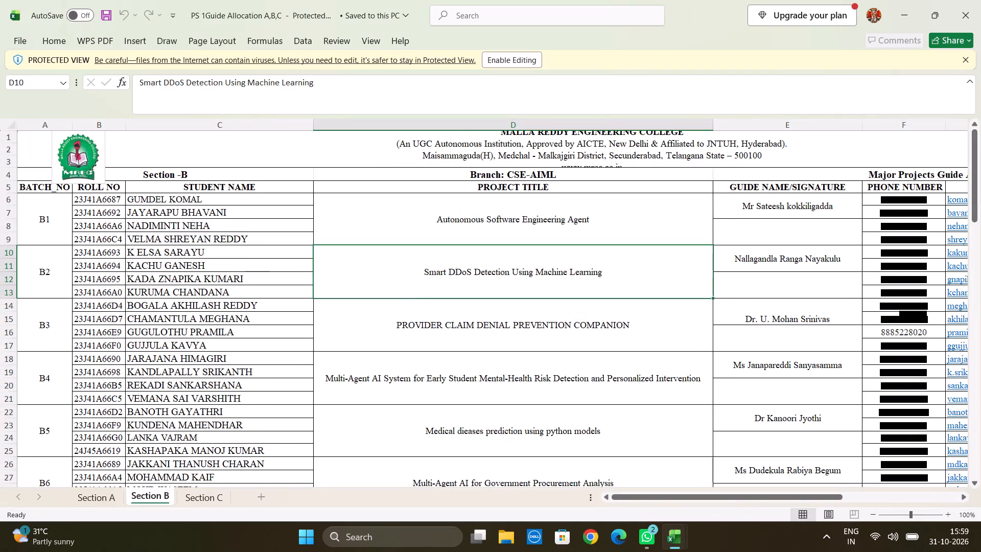
Enable editing for the protected PS 1Guide Allocation A,B,C workbook.
left_click(503, 60)
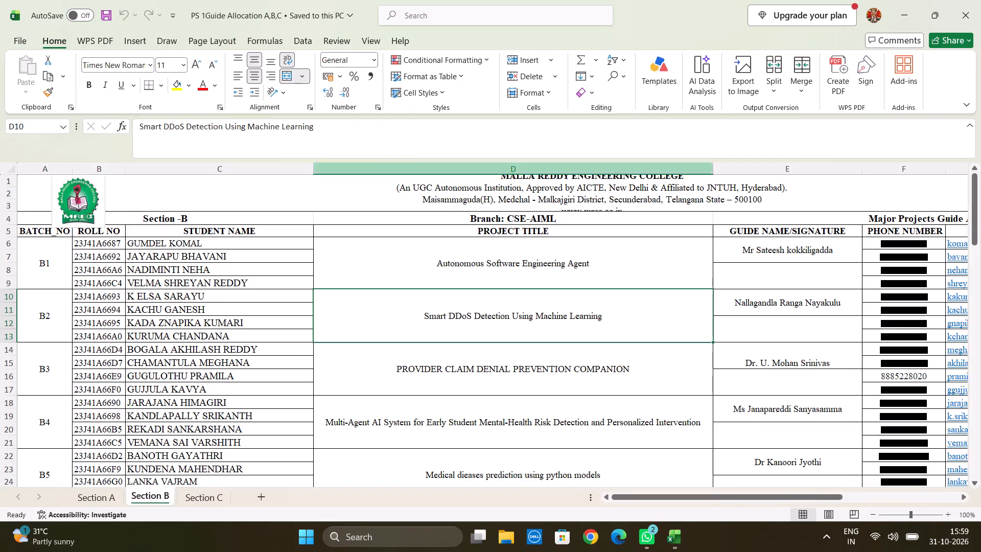
Look through the Section B sheet's guide allocation table, from the college header down past the last batches.
scroll(552, 171, "left", 4)
scroll(552, 171, "right", 6)
scroll(552, 171, "up", 1)
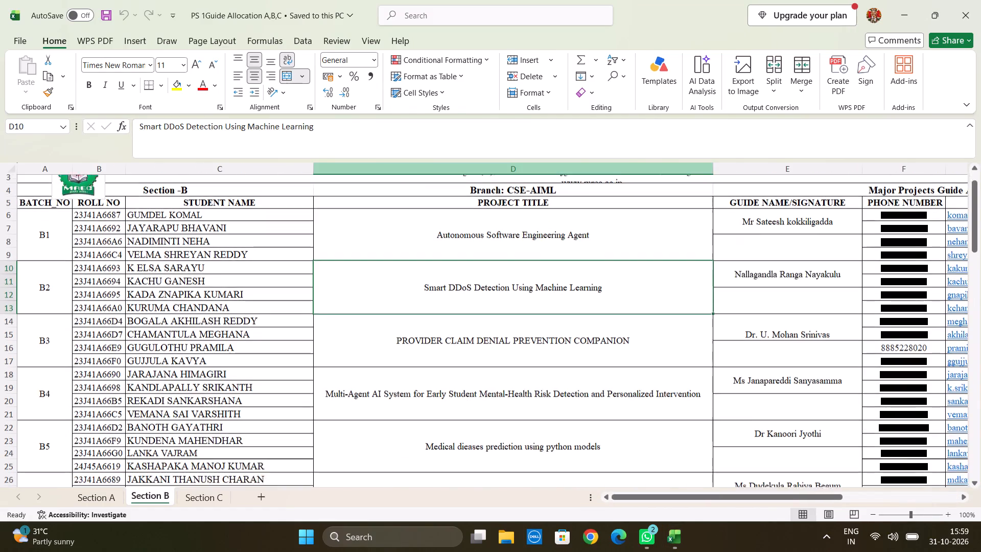
scroll(552, 171, "up", 1)
scroll(552, 171, "down", 1)
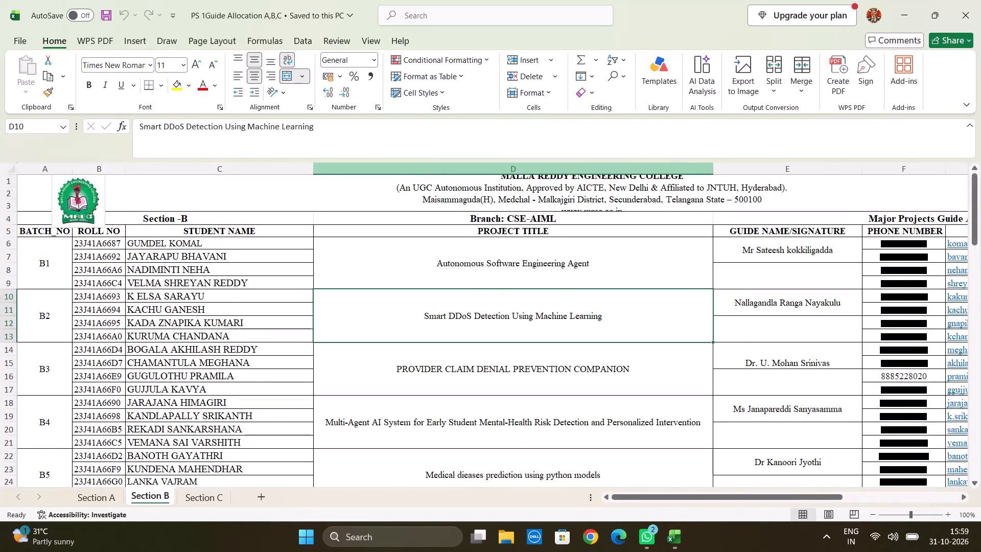
scroll(552, 171, "down", 11)
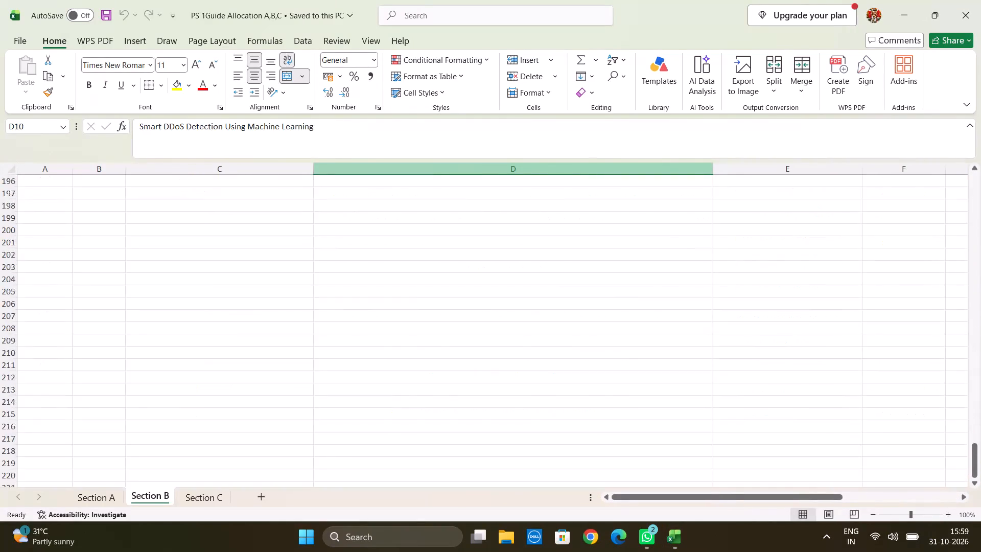
scroll(552, 171, "down", 1)
scroll(552, 171, "up", 11)
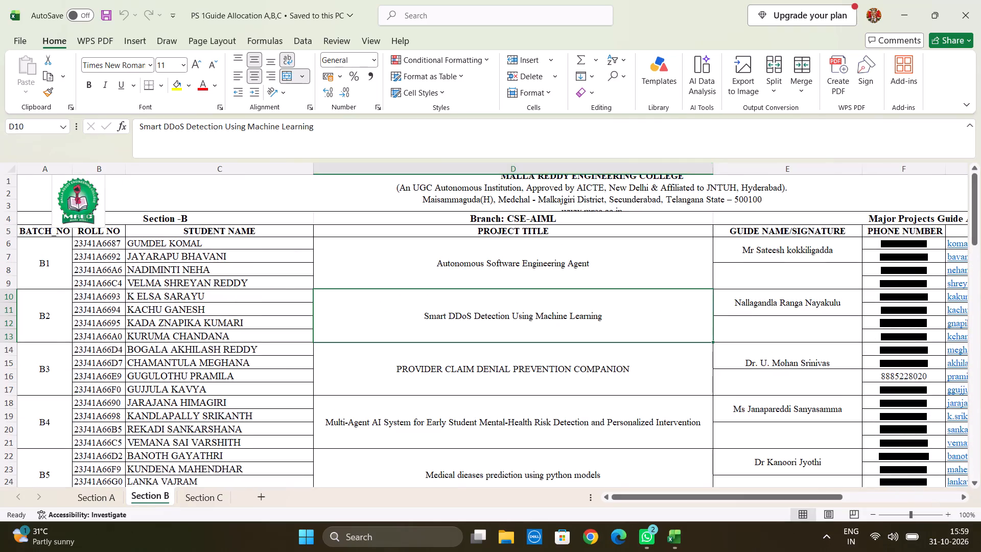
Switch to the Section A sheet and select cell C17 in the student name column.
left_click(108, 495)
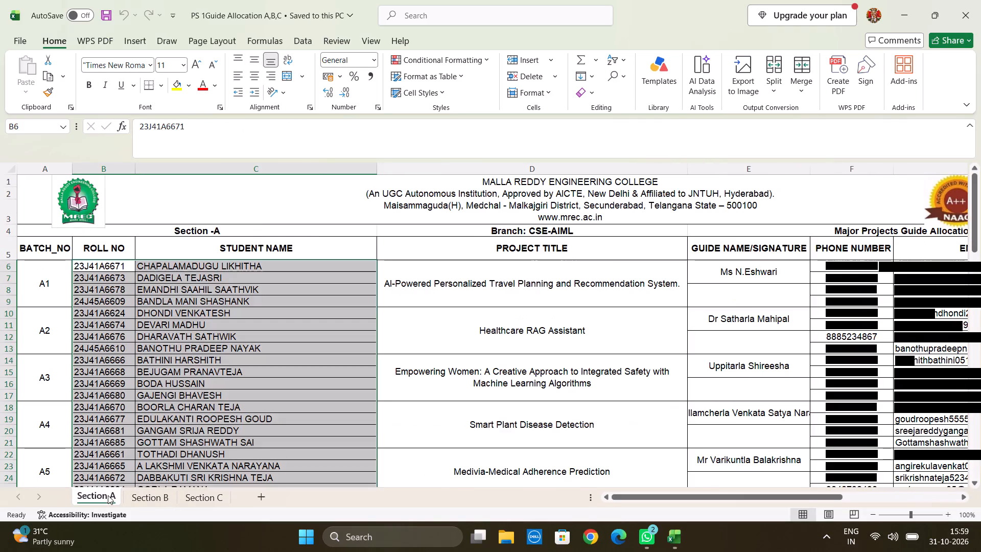
left_click(270, 395)
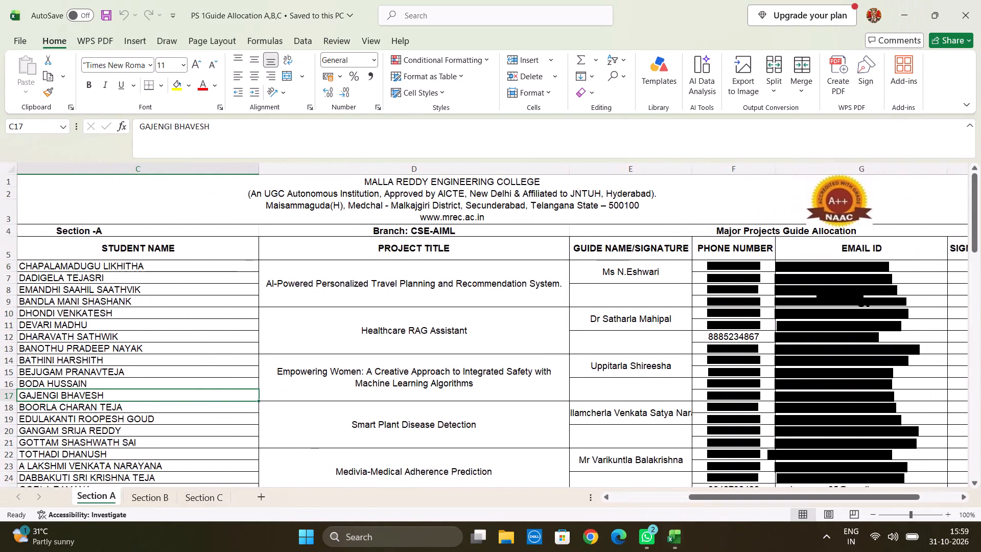
Save the guide allocation workbook.
key("ctrl+s")
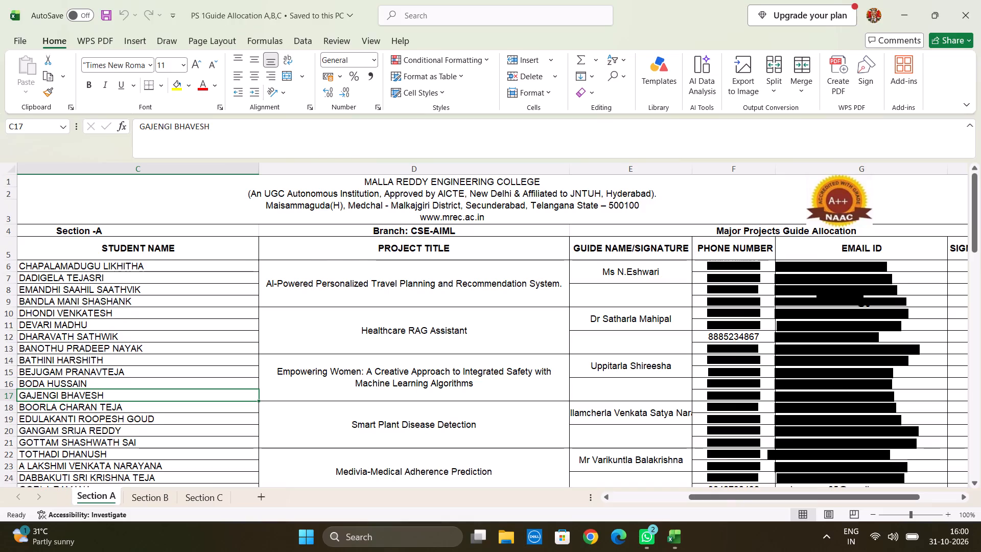
Save a copy of the workbook in the Desktop folder as an Excel Workbook named PS 1Guide Allocation A,B,C.
left_click(290, 0)
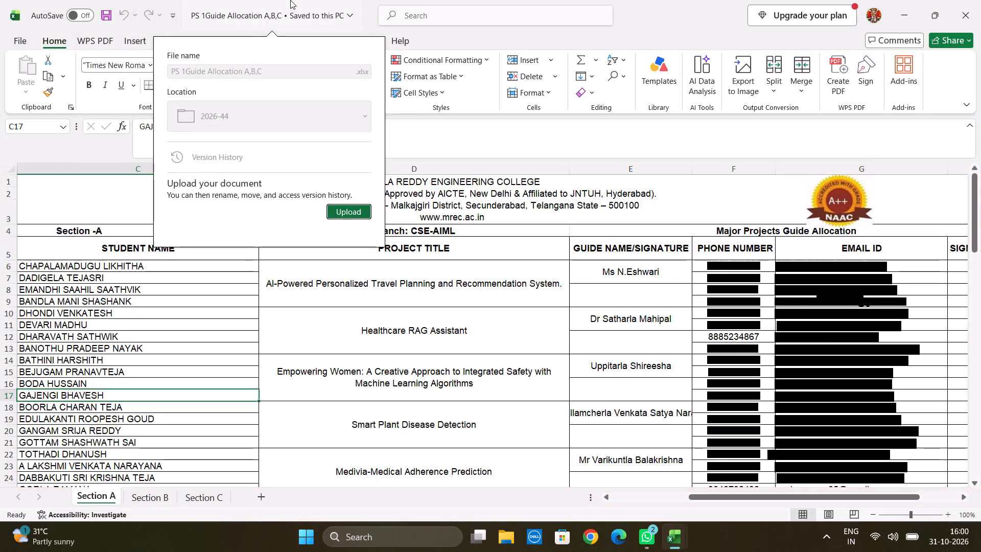
left_click(411, 141)
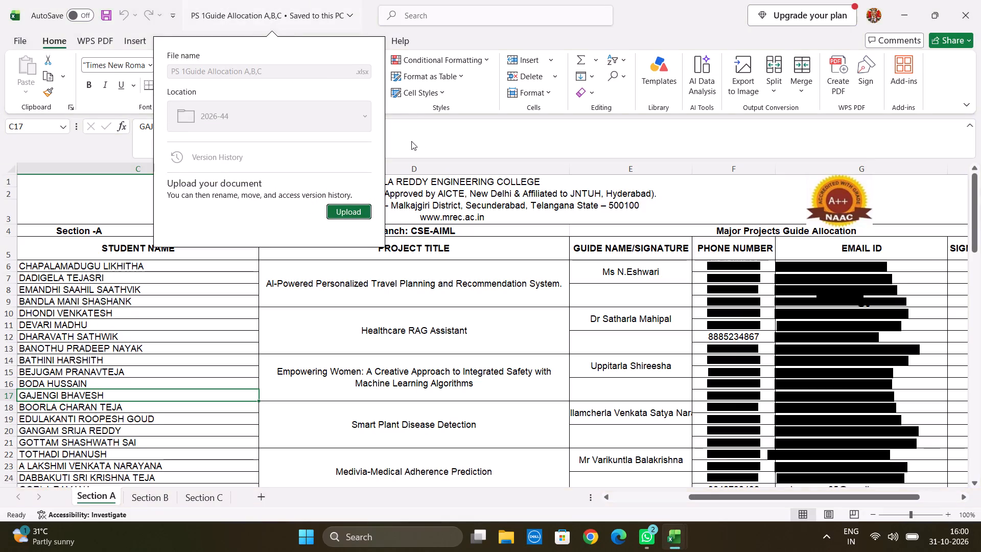
left_click(15, 43)
left_click(30, 269)
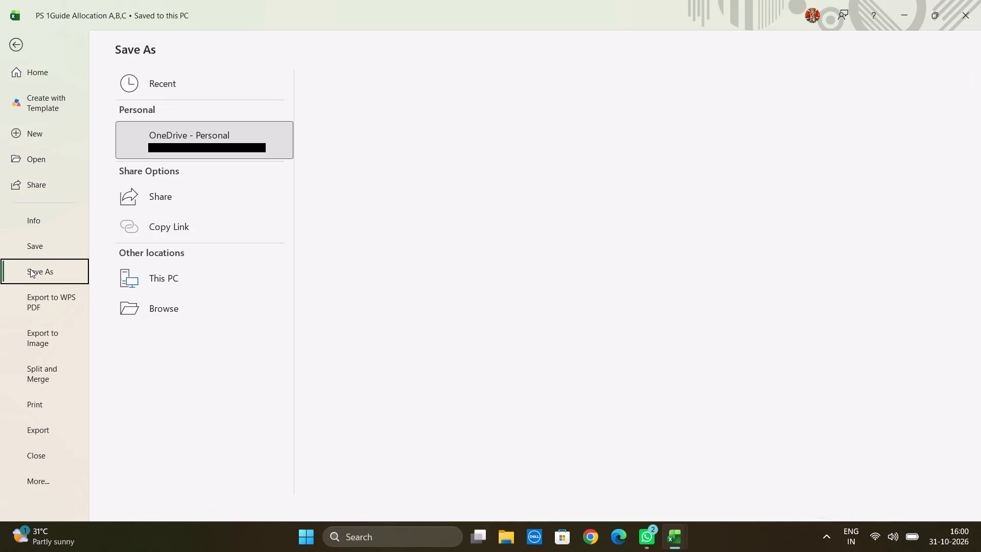
left_click(192, 274)
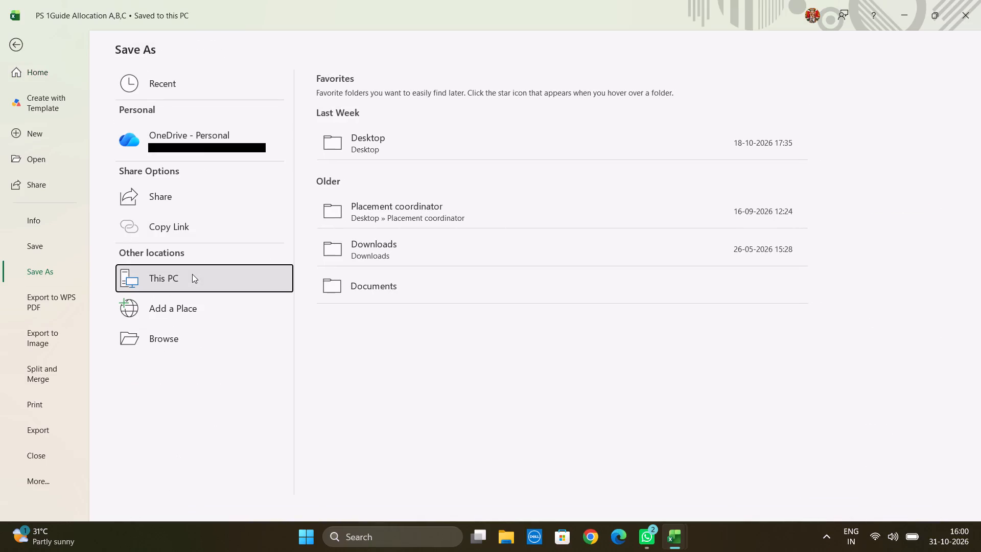
double_click(421, 141)
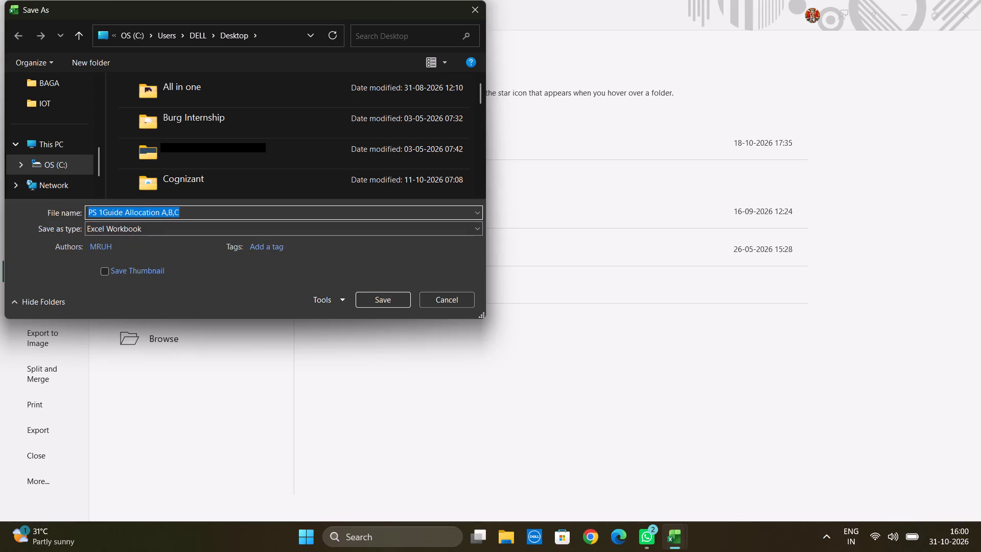
left_click(383, 305)
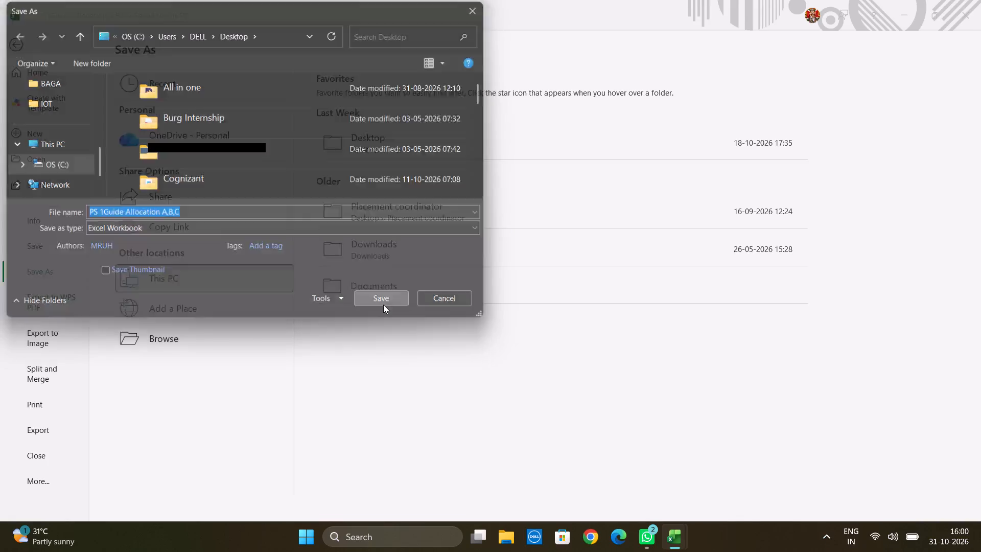
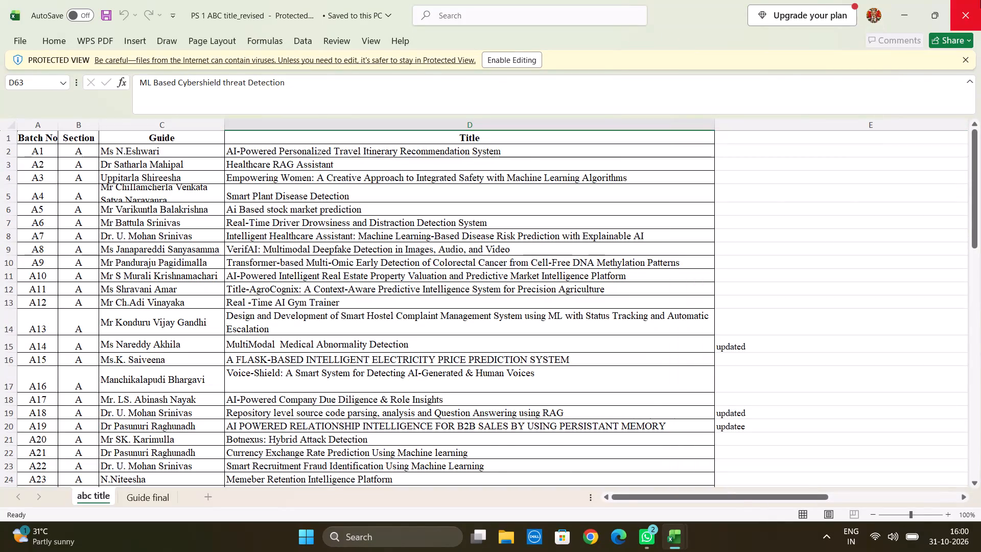
Close the PS 1 ABC title_revised workbook that is open in Protected View.
left_click(980, 0)
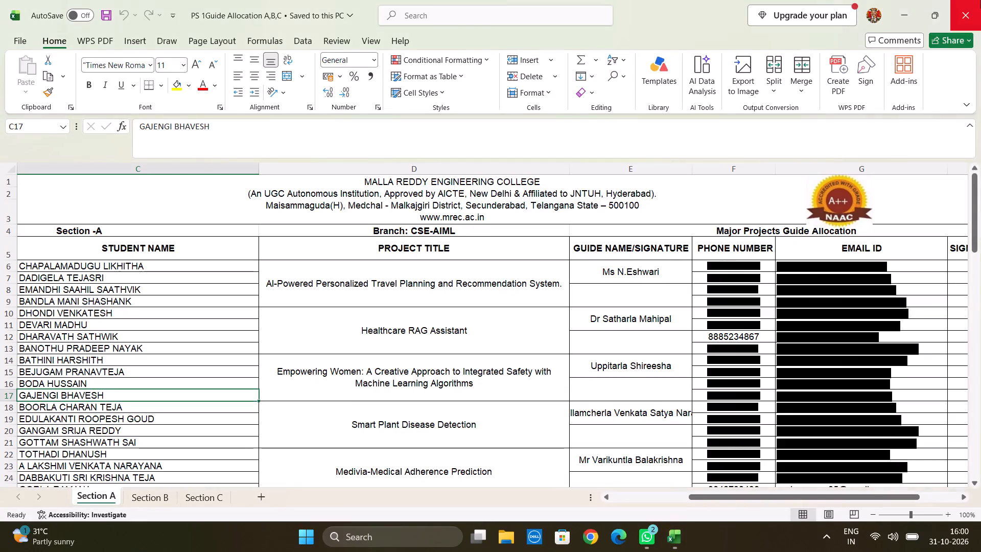
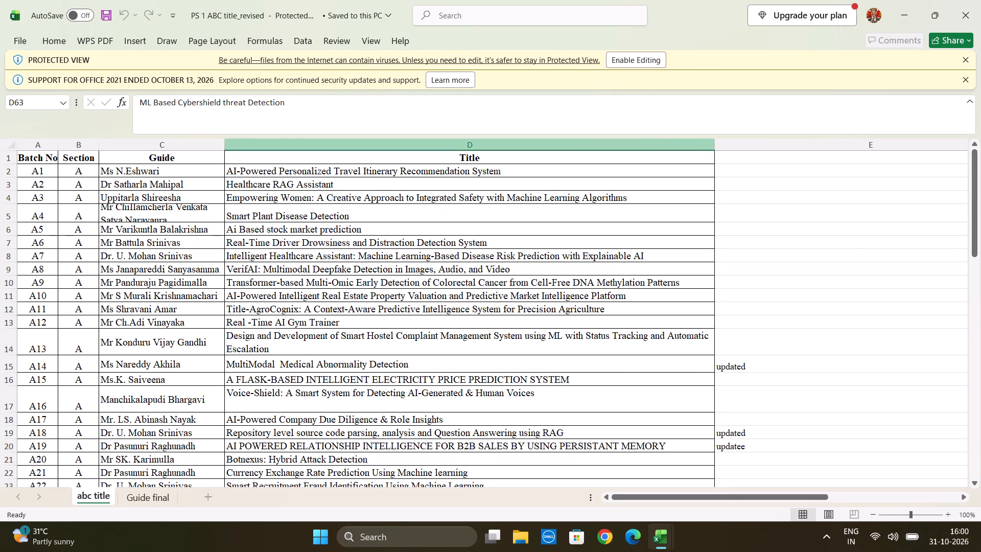
Enable editing in the protected PS 1 ABC title_revised workbook.
left_click(644, 65)
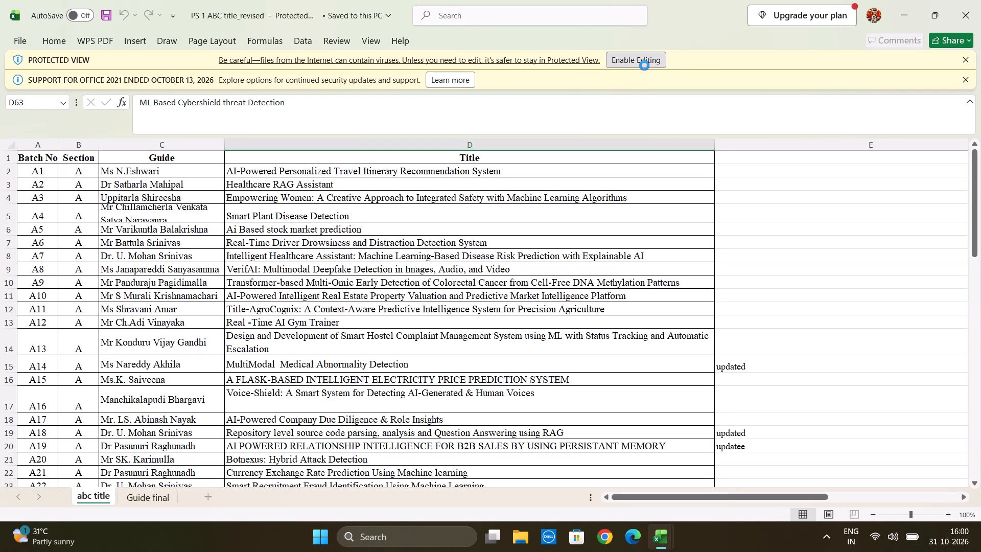
scroll(579, 192, "right", 1)
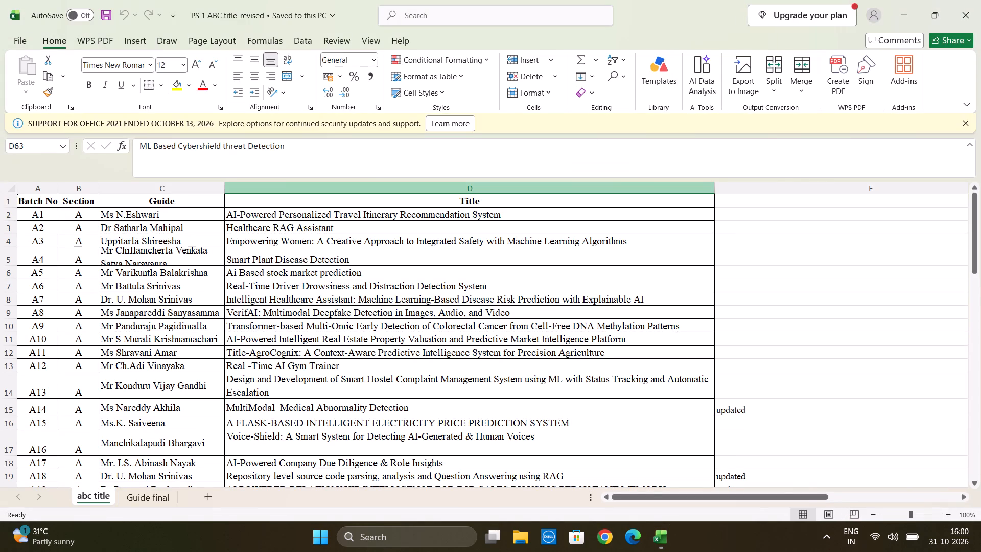
scroll(579, 192, "right", 2)
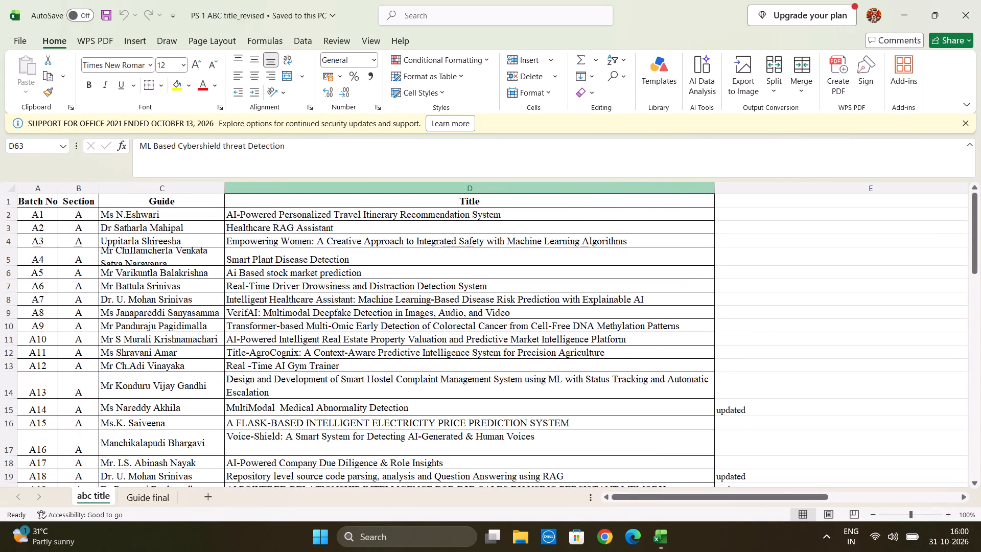
Look through the panel member tables on the Guide final sheet and the batch titles on the abc title sheet.
left_click(157, 504)
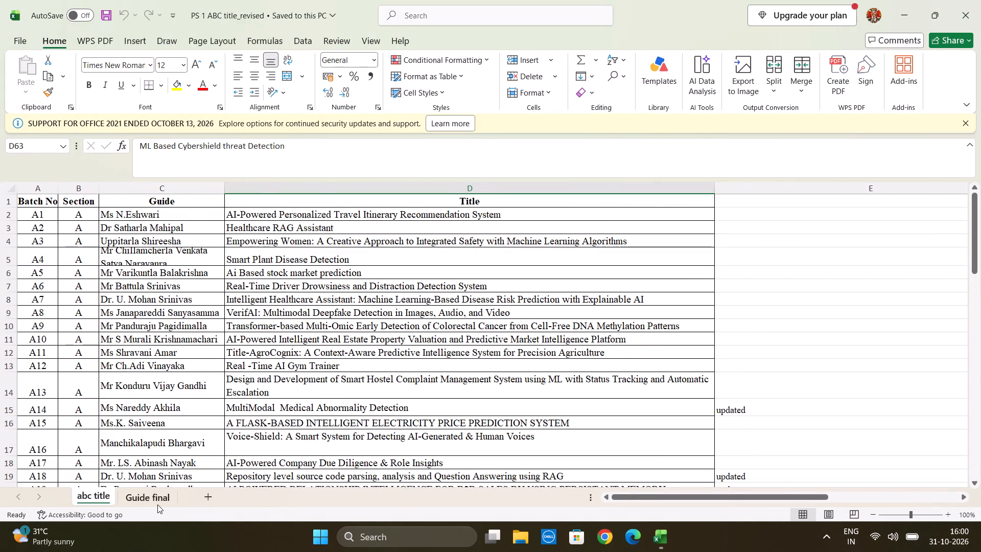
scroll(283, 436, "down", 1)
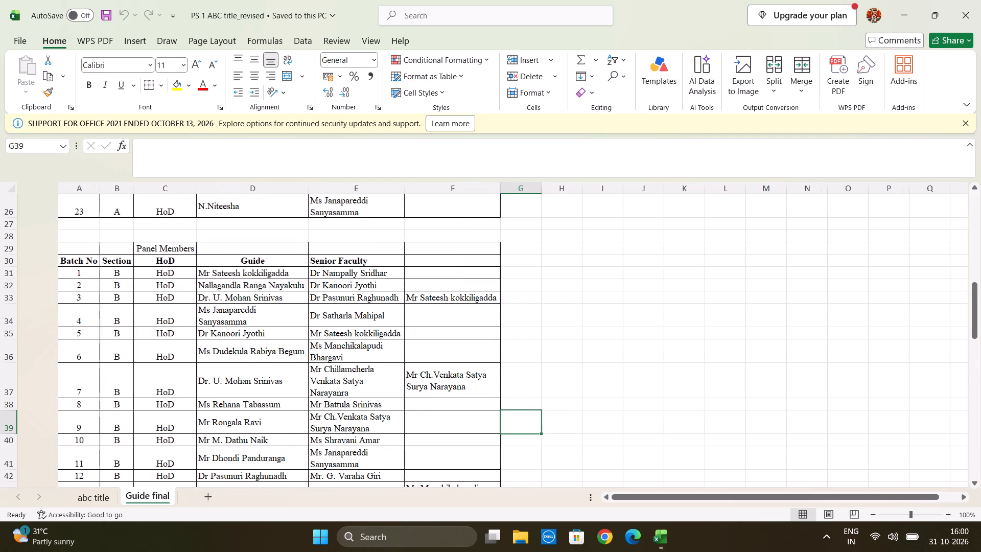
scroll(283, 436, "down", 5)
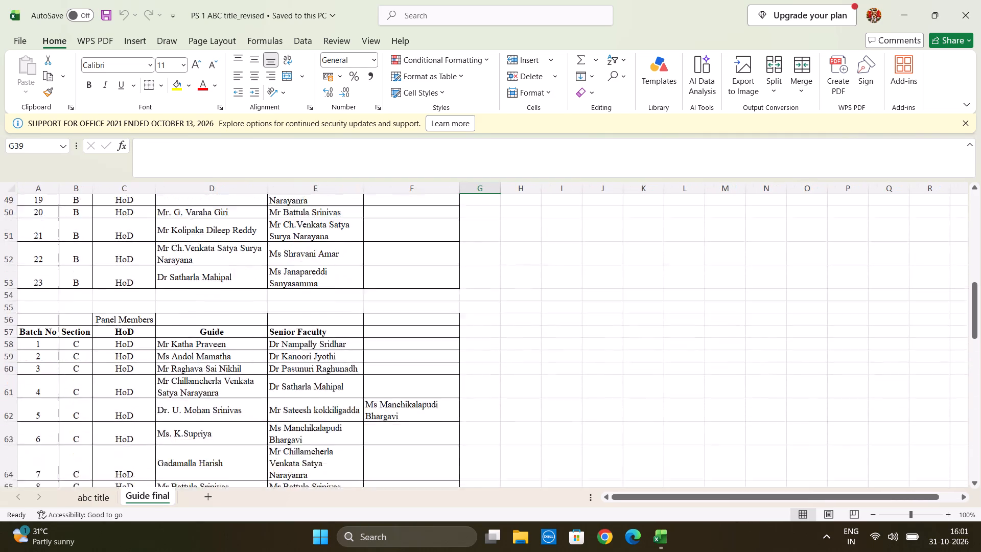
scroll(283, 436, "down", 1)
left_click(96, 502)
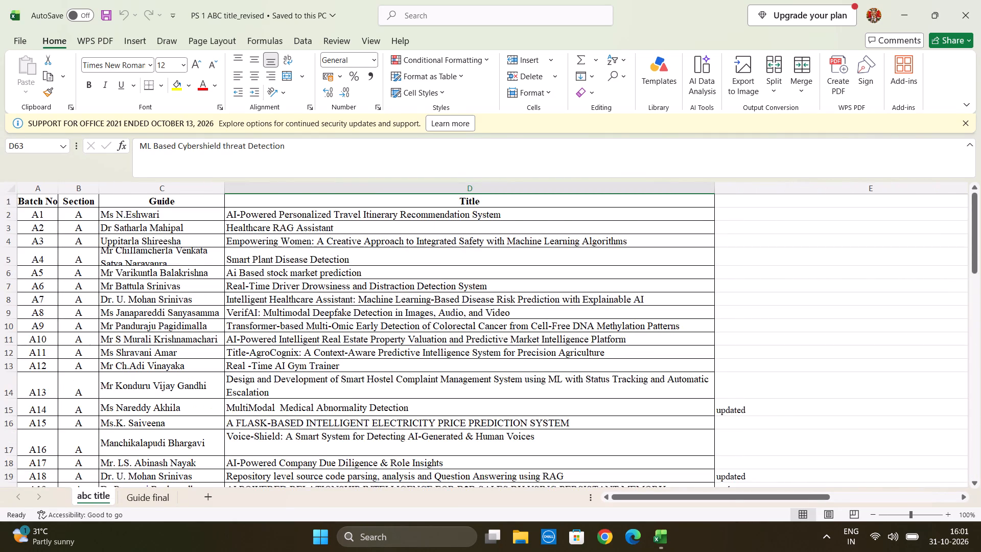
scroll(251, 330, "down", 5)
scroll(251, 330, "up", 2)
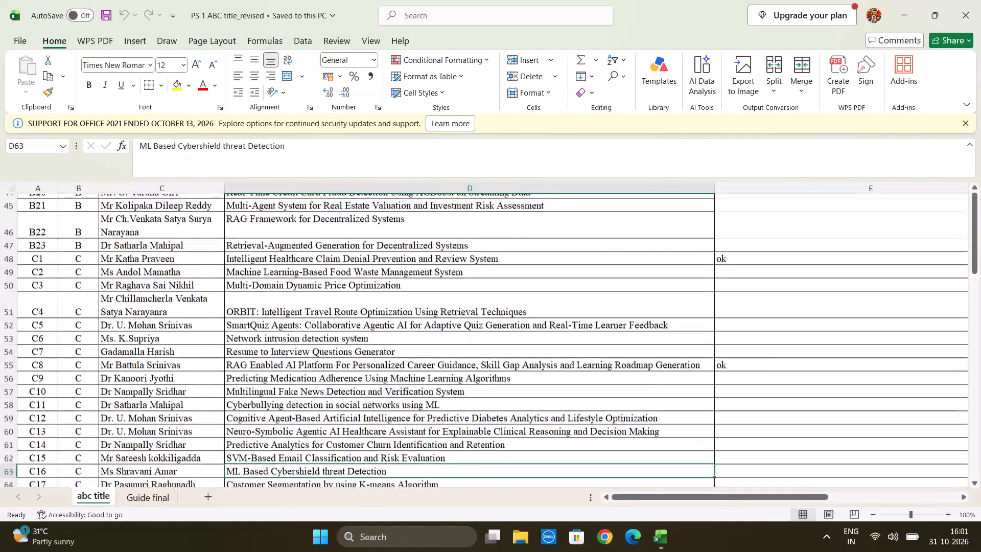
scroll(251, 330, "up", 2)
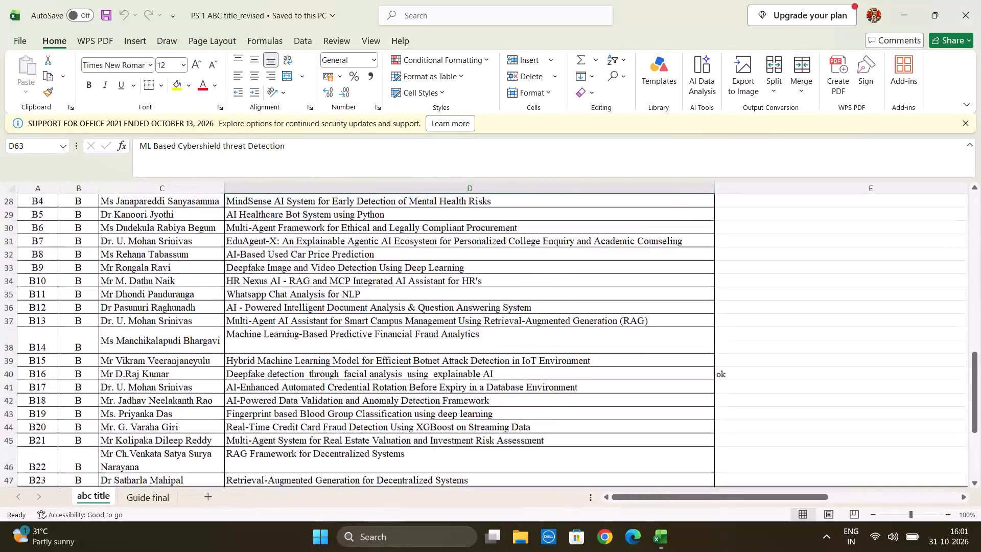
scroll(251, 330, "up", 1)
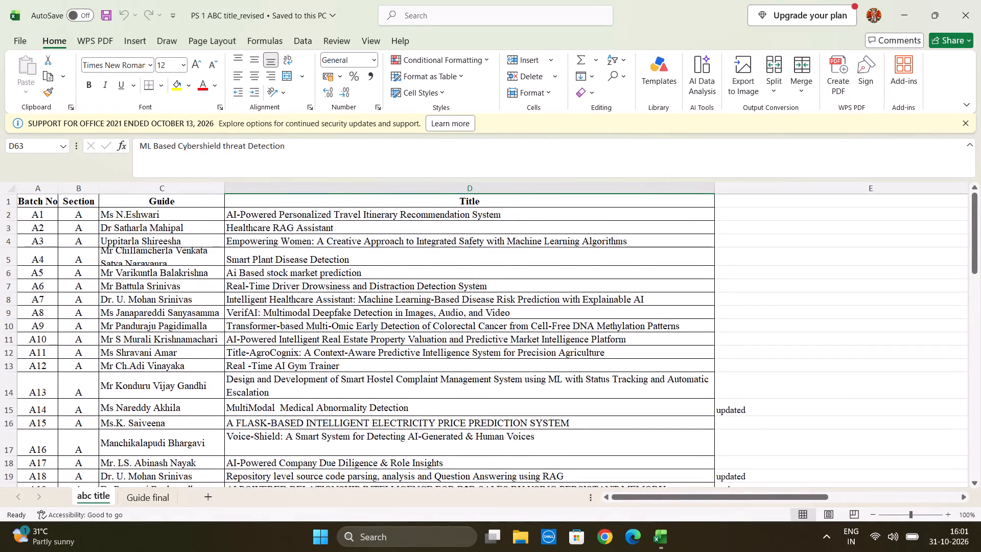
Select the entire row of batch B1 on the abc title sheet.
scroll(196, 311, "down", 2)
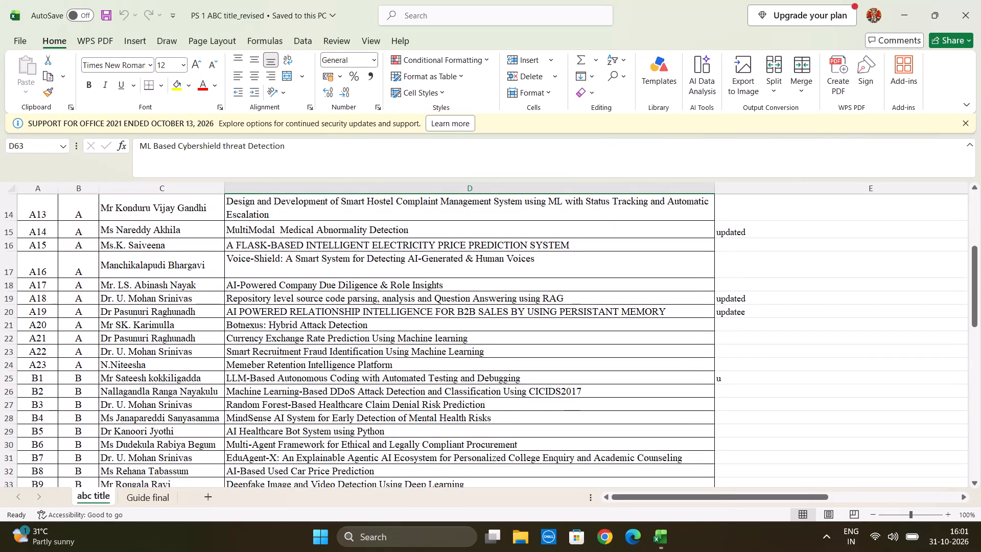
left_click(4, 382)
left_click(8, 378)
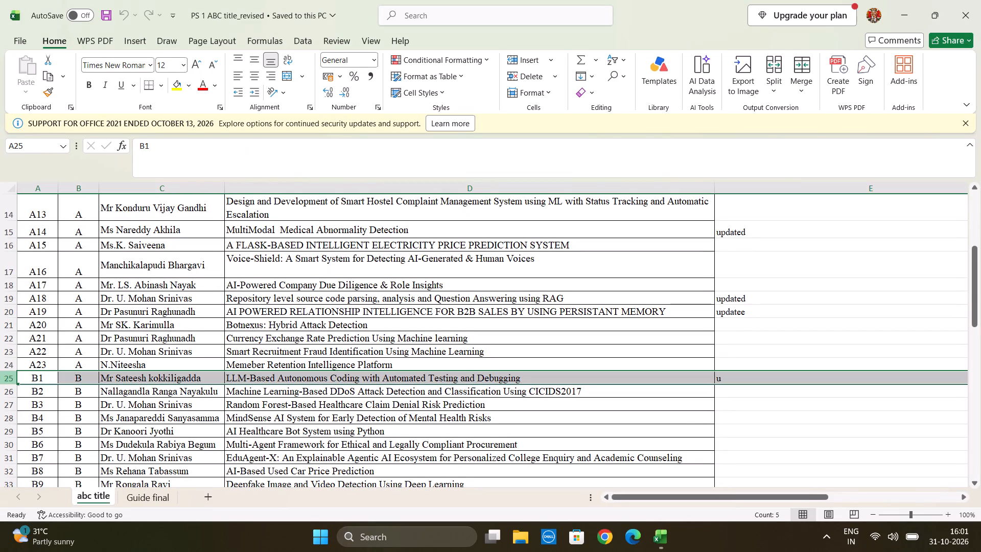
Select the entire row of Section B batch 1 in the panel members table on the Guide final sheet.
left_click(151, 501)
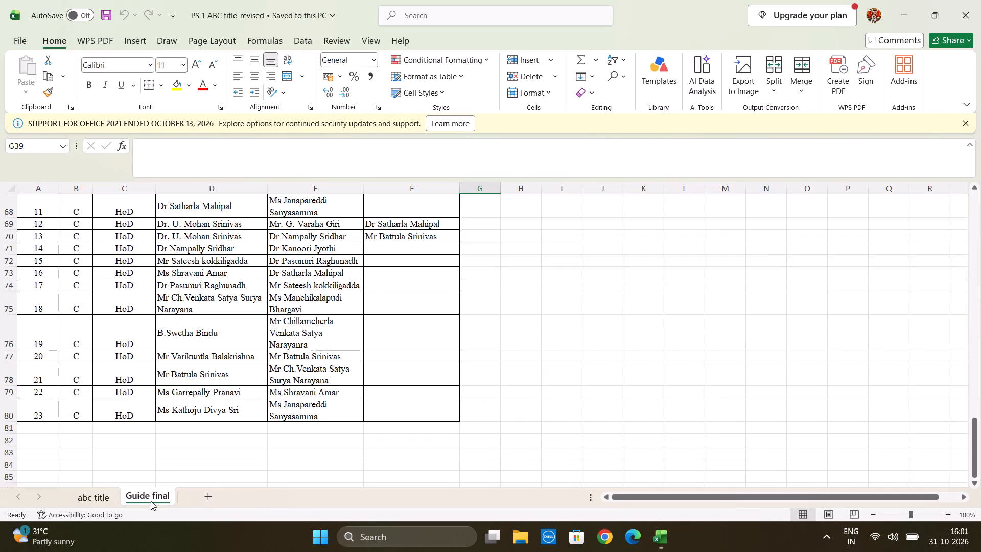
scroll(138, 267, "up", 5)
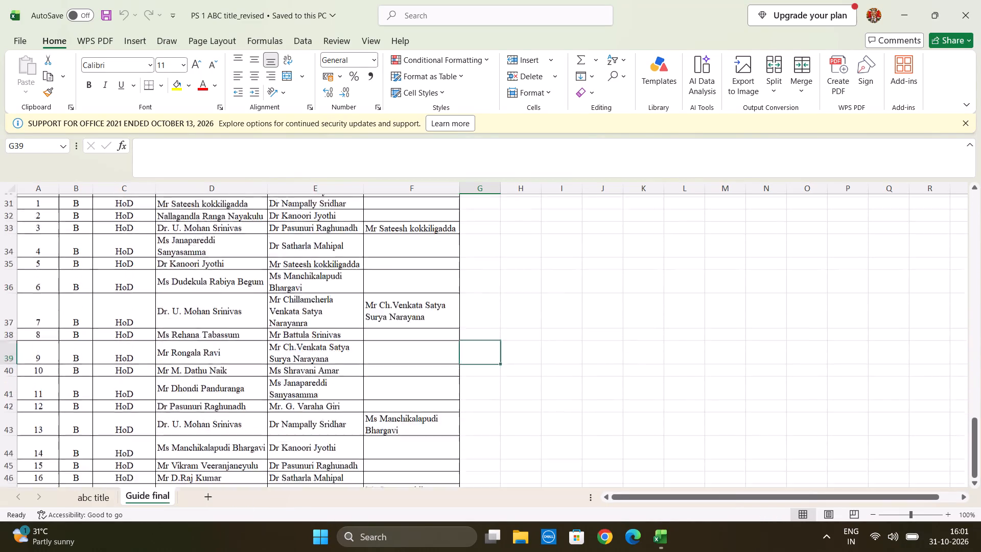
scroll(138, 267, "down", 2)
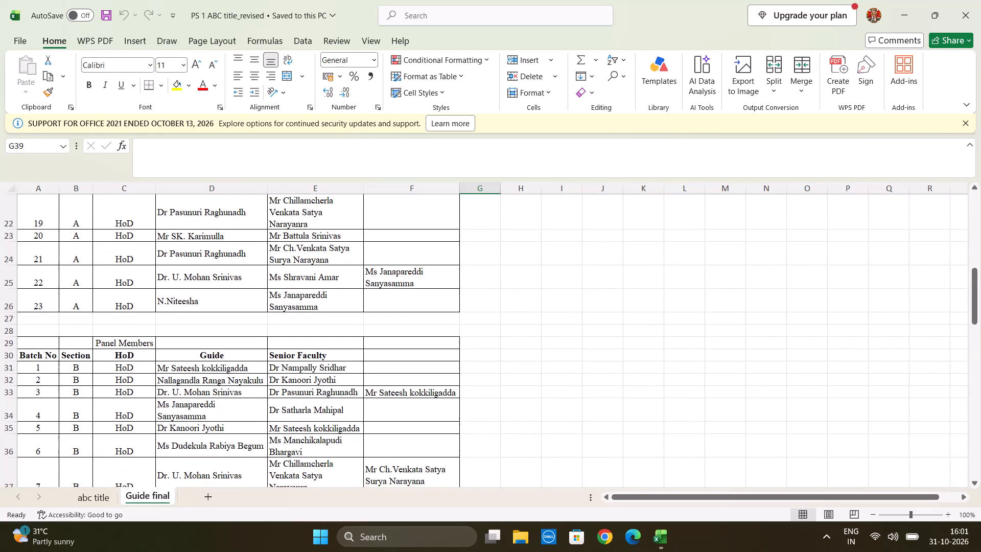
left_click(9, 369)
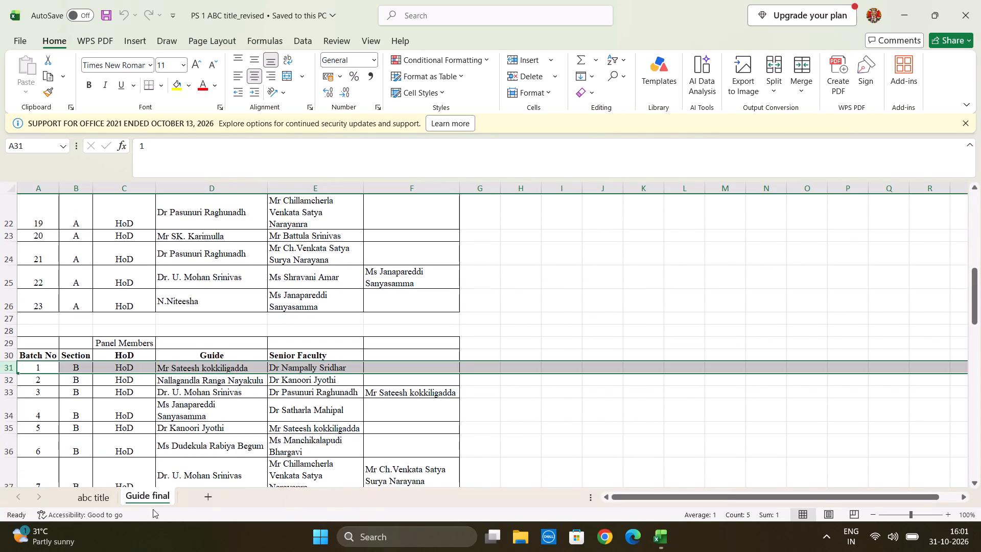
Compare the batches and guides on the Guide final sheet with those on the abc title sheet, starting from Section A.
scroll(360, 341, "up", 5)
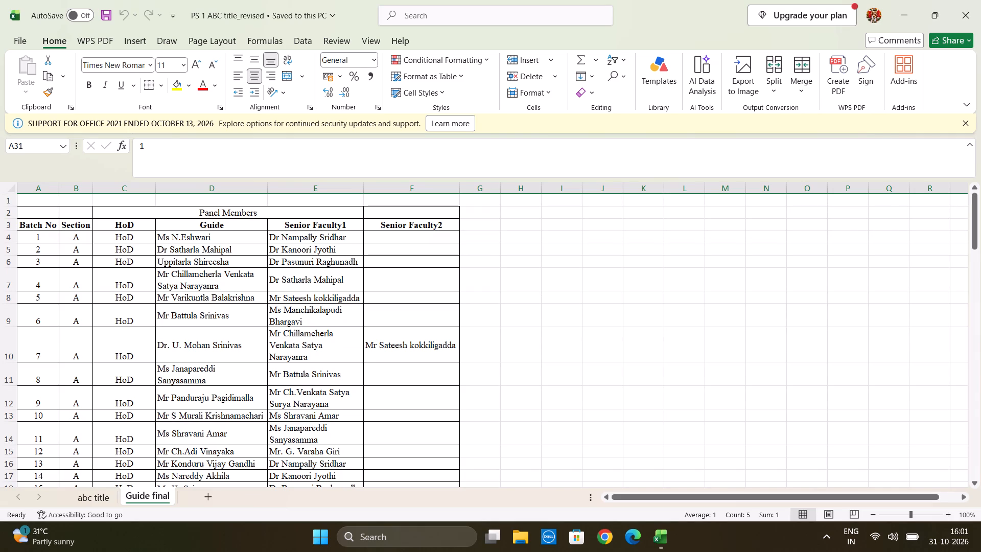
left_click(106, 492)
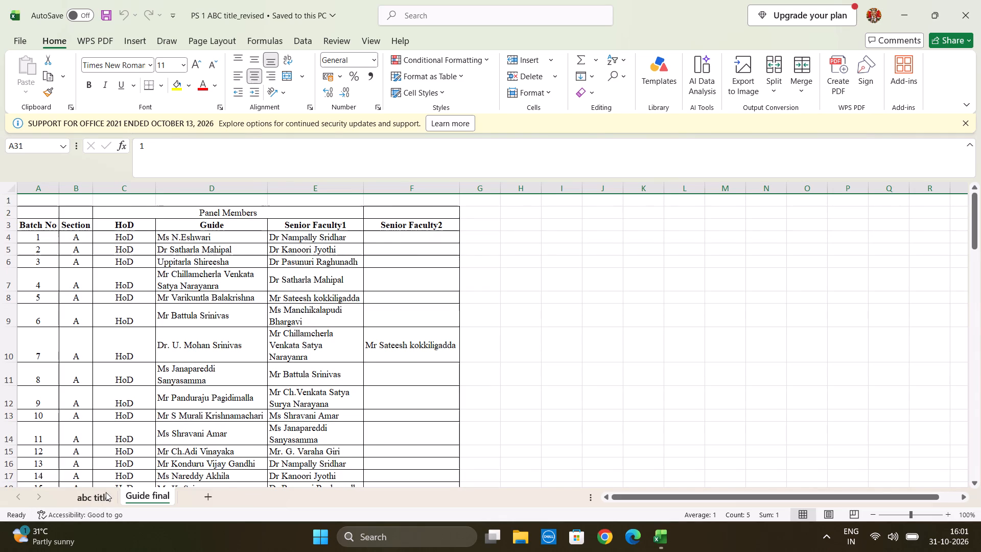
scroll(460, 380, "up", 1)
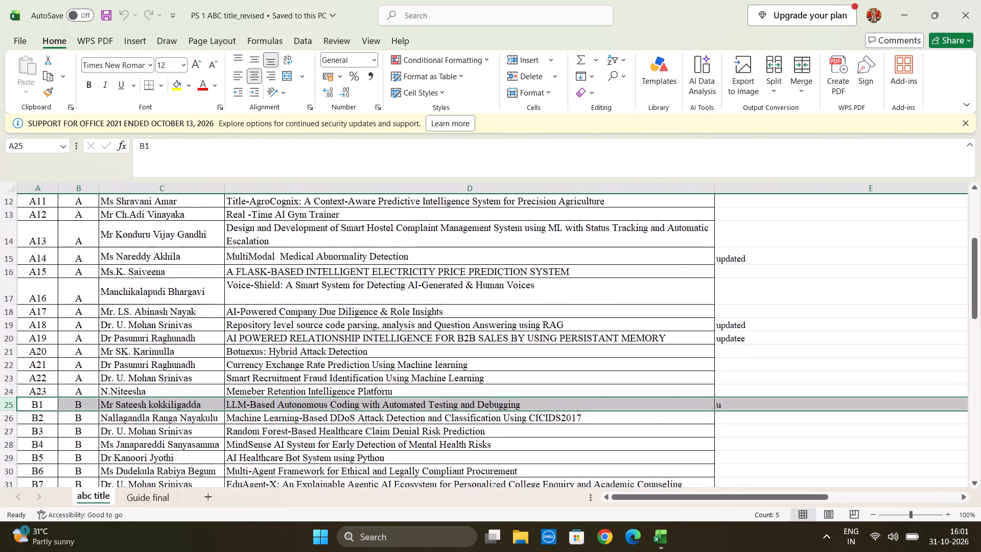
scroll(253, 462, "up", 4)
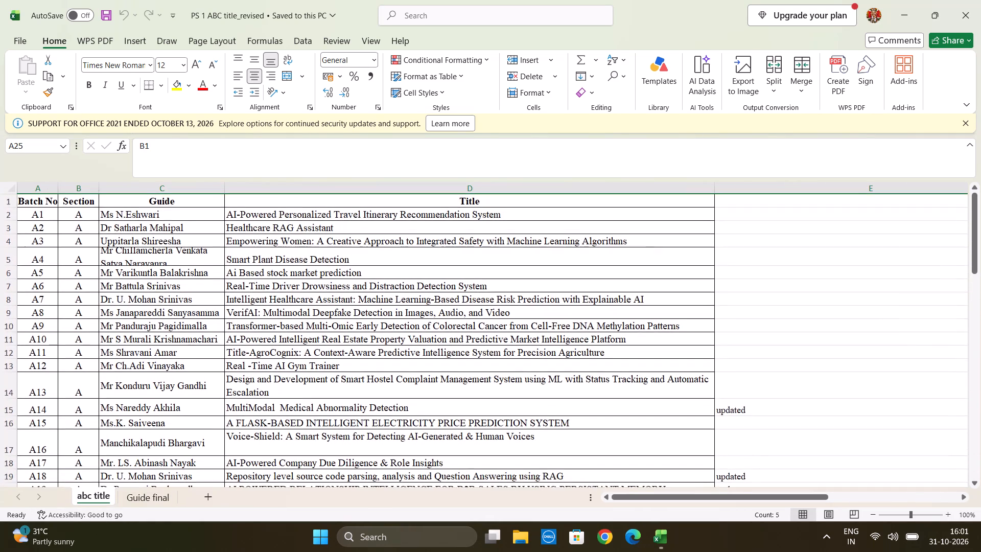
left_click(159, 494)
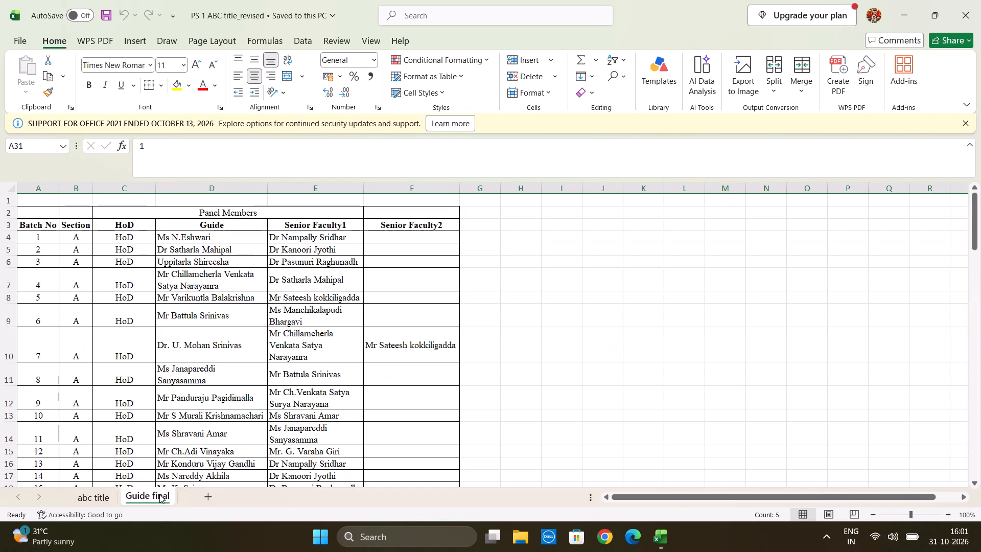
scroll(246, 375, "down", 3)
scroll(246, 375, "up", 1)
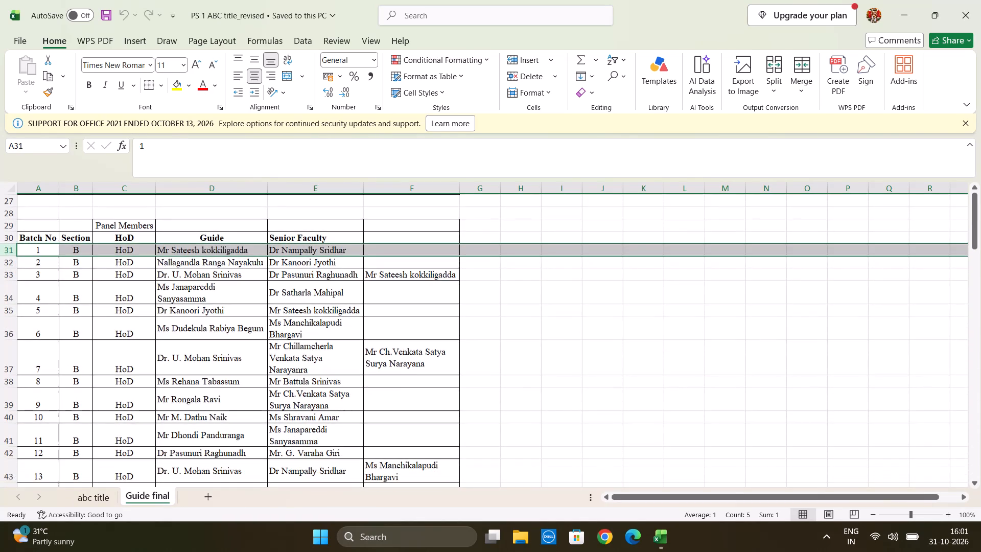
scroll(246, 375, "up", 1)
left_click(90, 497)
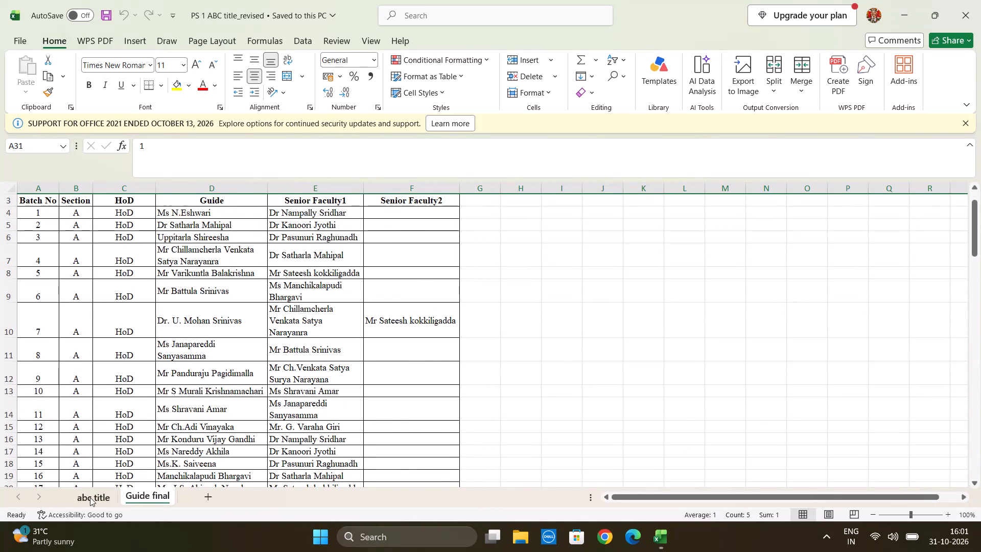
scroll(259, 298, "up", 2)
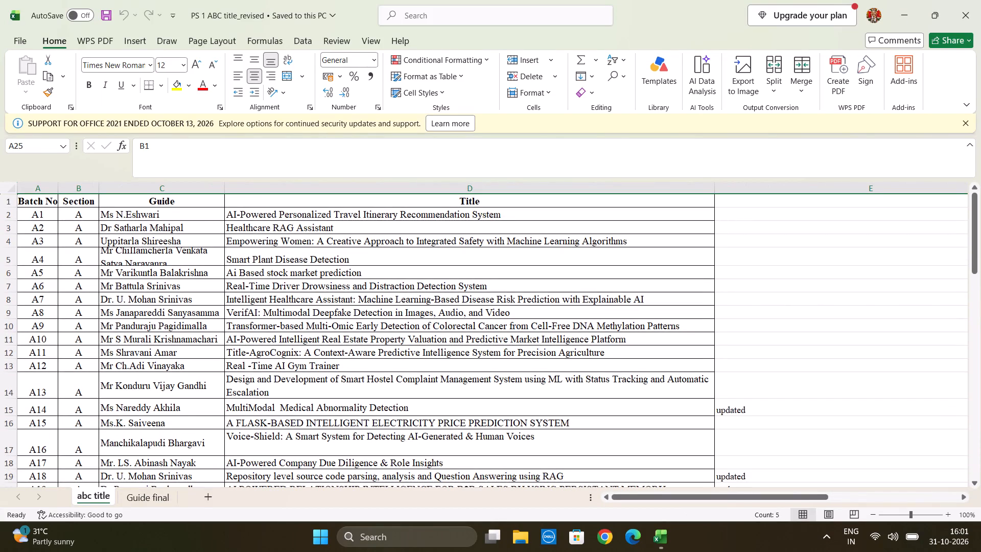
Read through the abc title sheet's guides, project titles and remarks for the Section A, B and C batches.
scroll(527, 287, "down", 1)
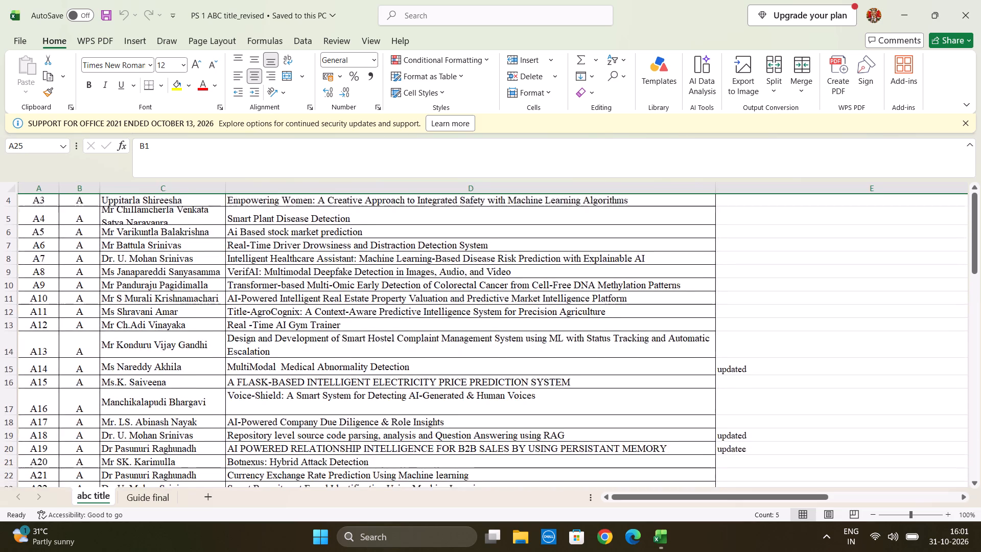
scroll(527, 287, "down", 2)
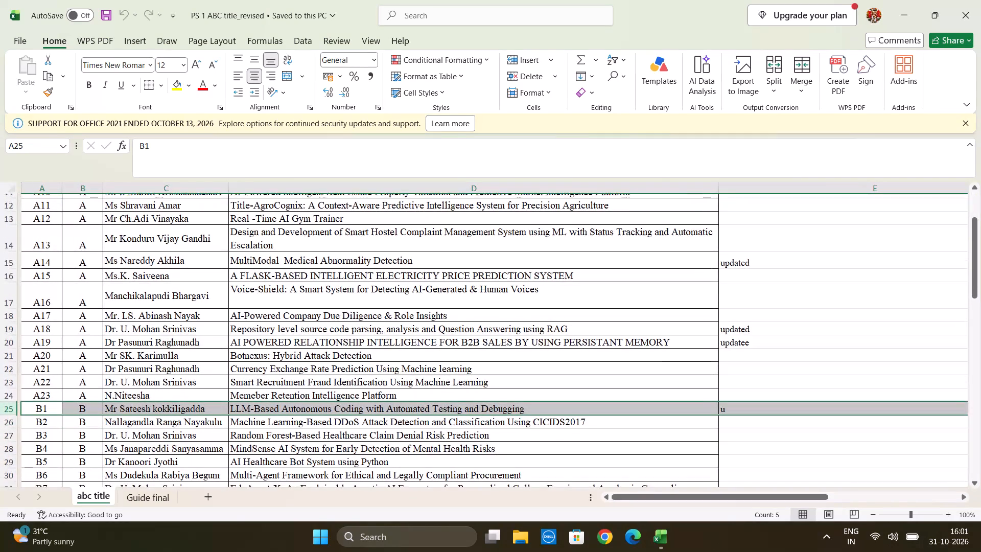
scroll(527, 287, "down", 3)
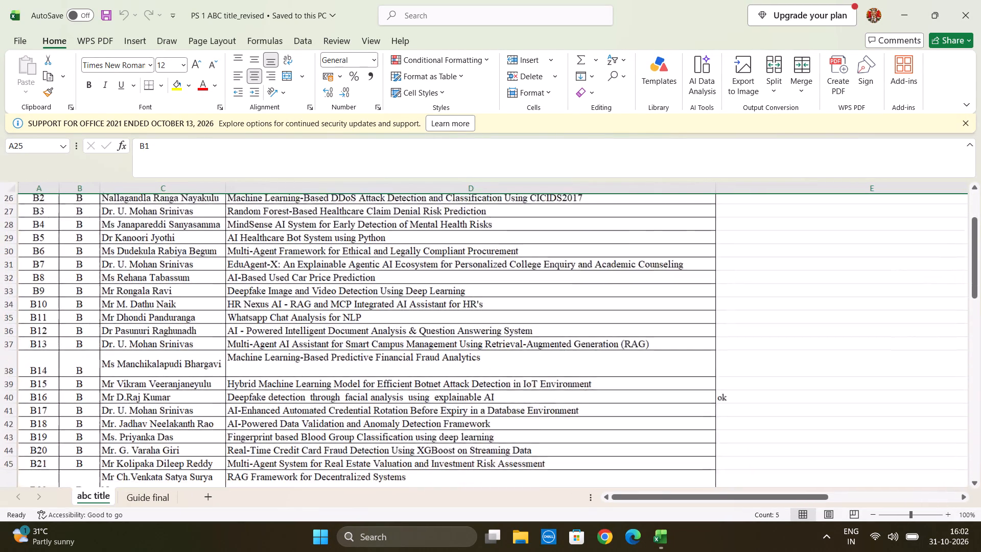
scroll(527, 287, "down", 3)
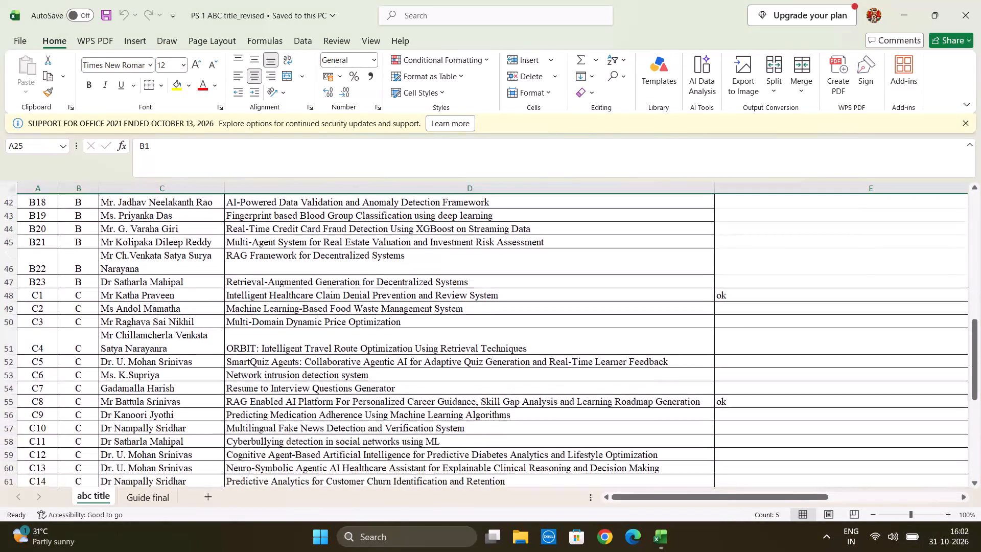
scroll(527, 287, "down", 4)
scroll(527, 287, "up", 2)
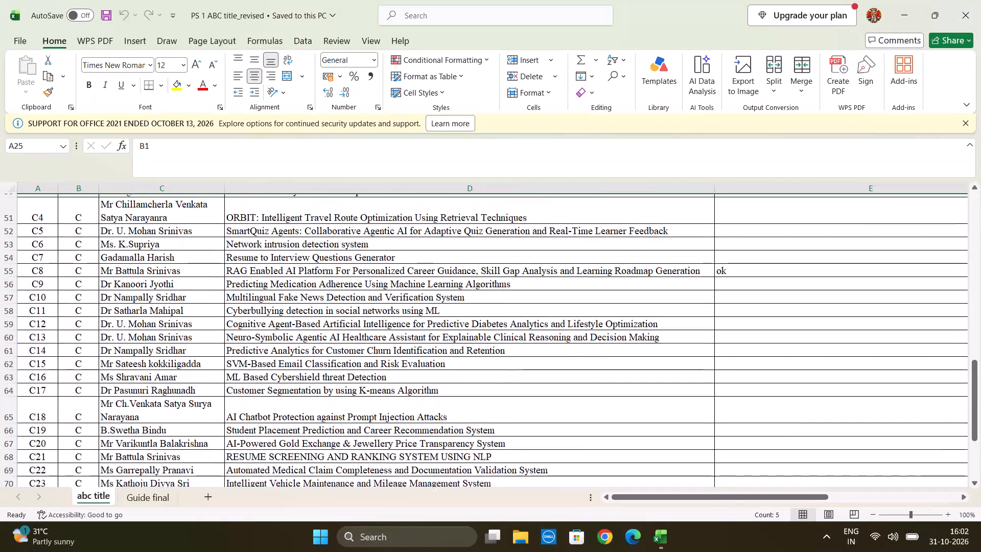
scroll(527, 287, "up", 2)
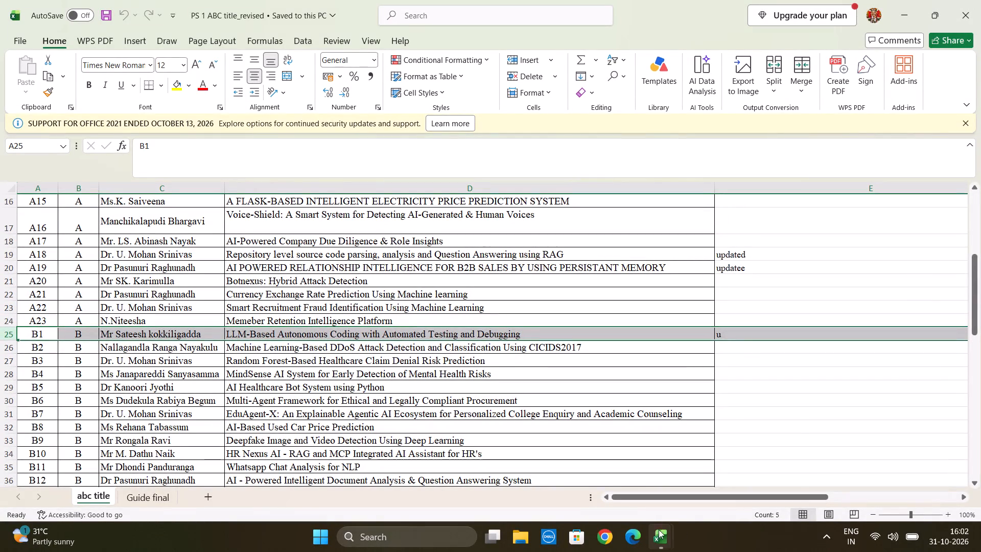
Switch to the PS 1Guide Allocation A,B,C workbook and read through Section A's batches, project titles and guides.
left_click(730, 488)
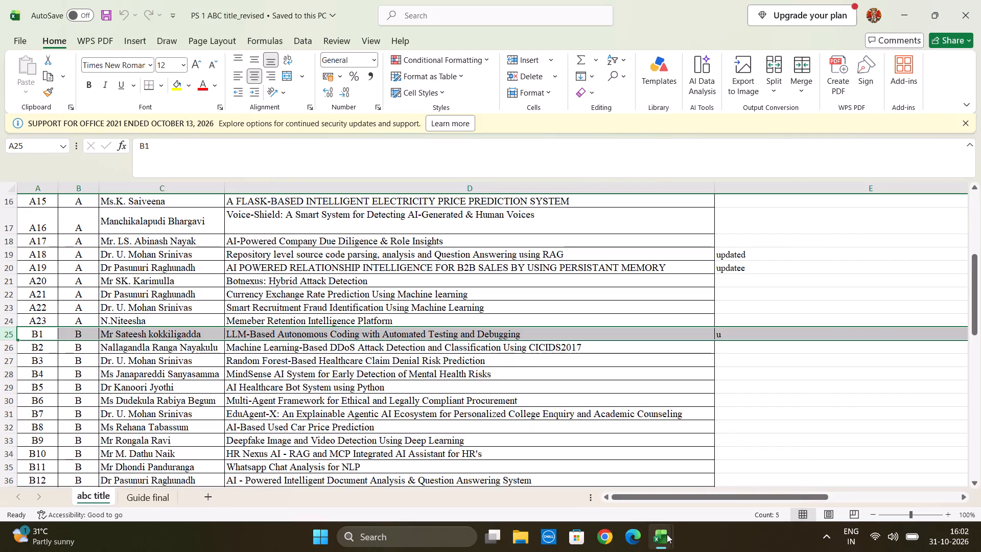
left_click(624, 485)
scroll(665, 389, "left", 4)
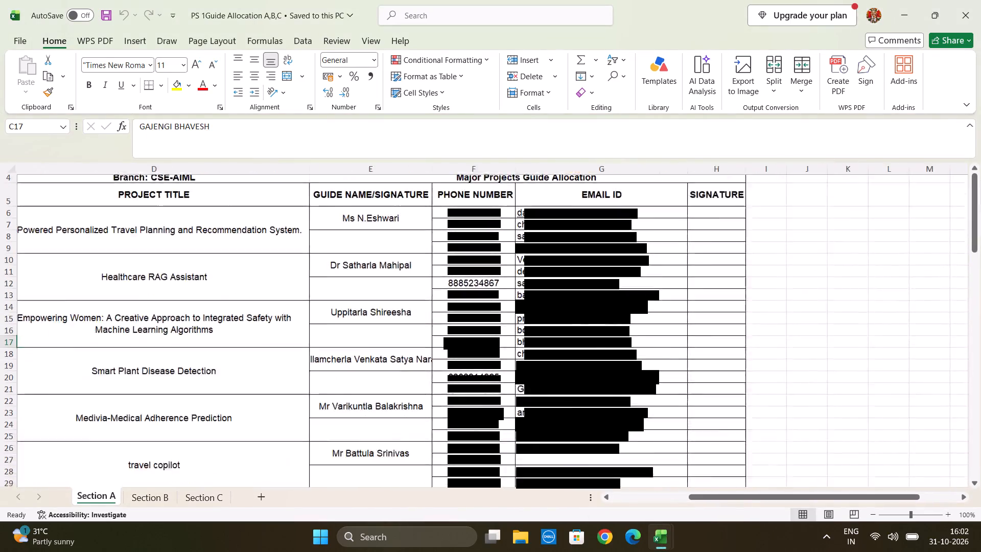
scroll(665, 389, "down", 1)
scroll(665, 389, "right", 2)
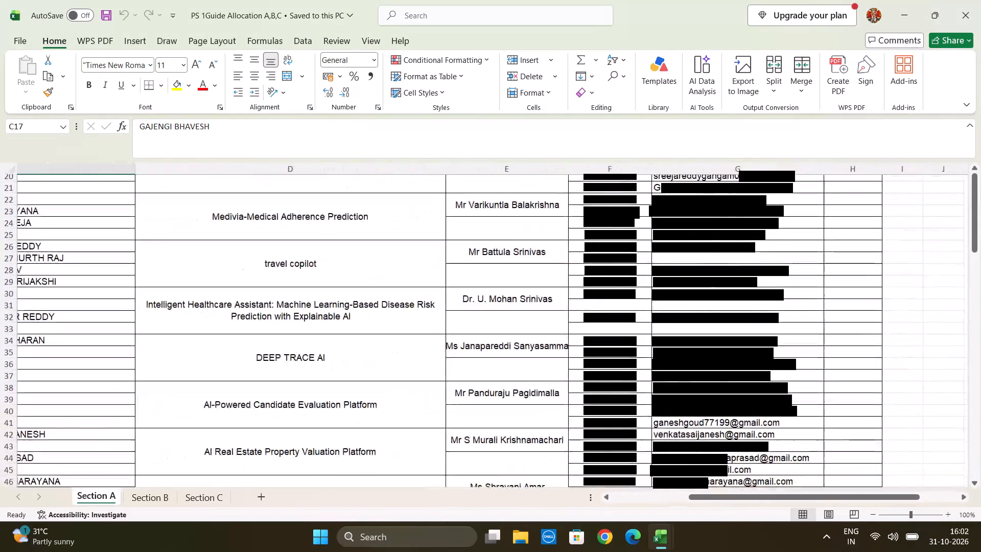
scroll(665, 389, "right", 2)
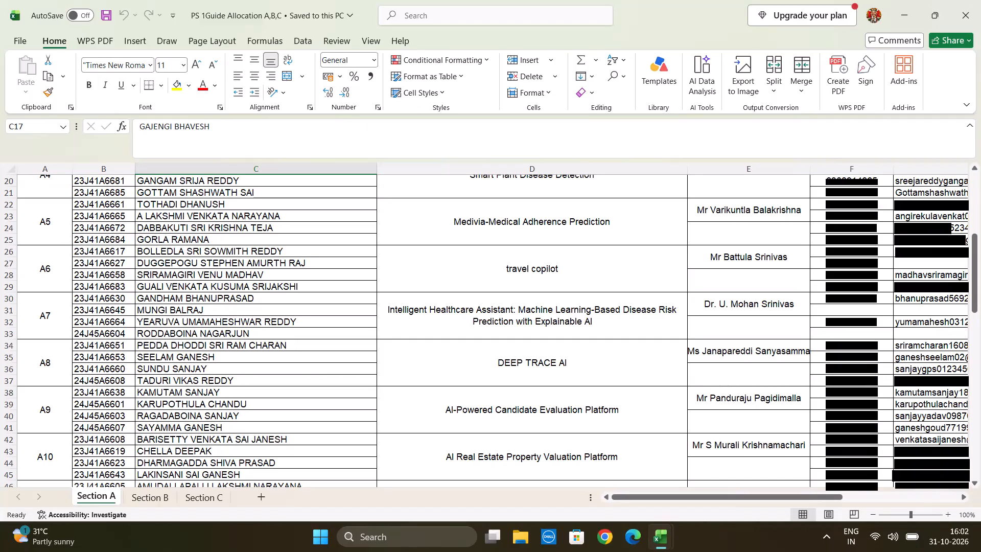
scroll(647, 419, "up", 2)
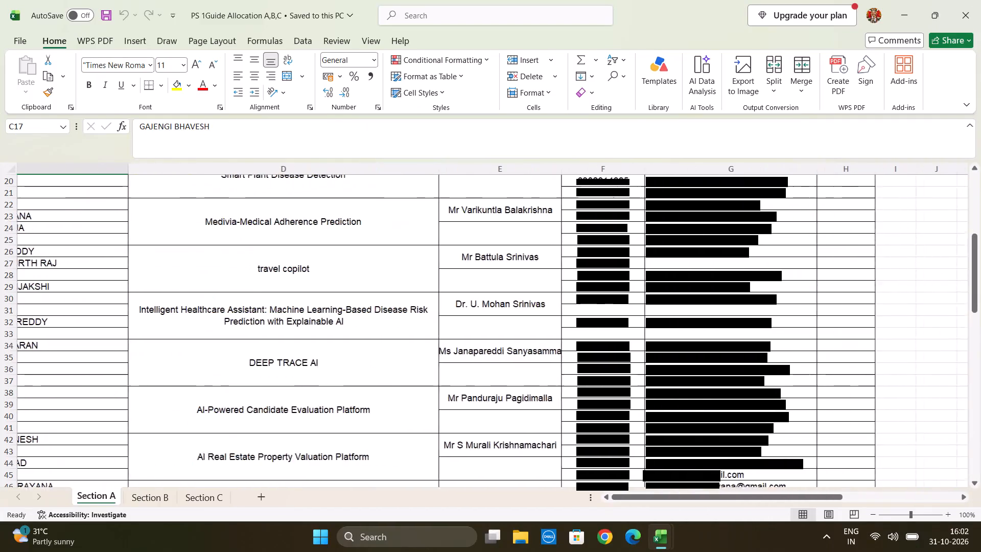
scroll(647, 419, "up", 1)
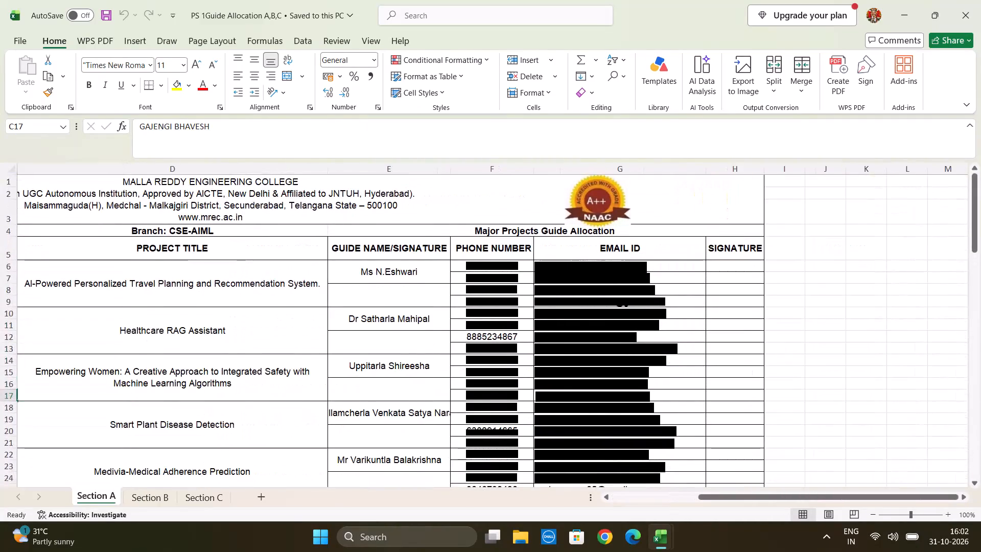
scroll(647, 419, "right", 1)
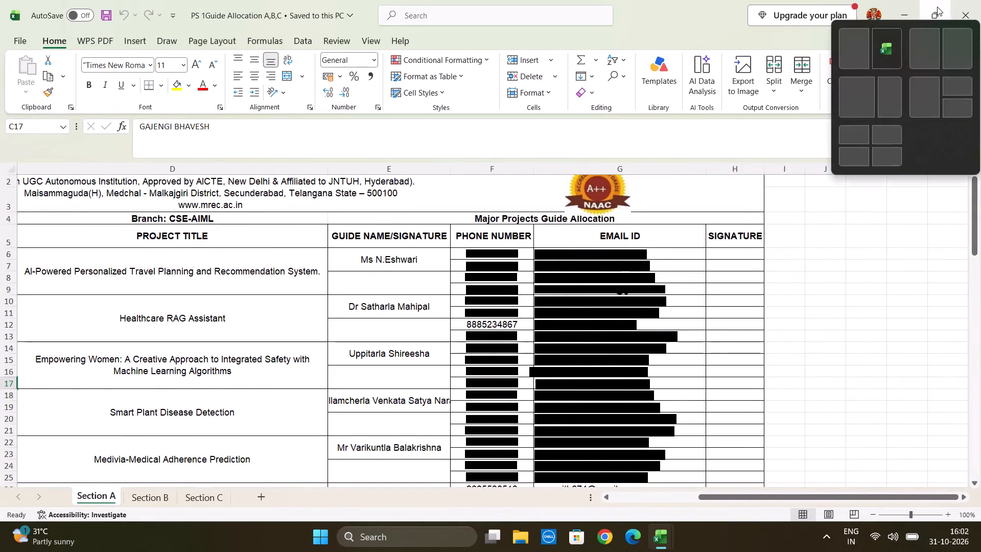
Arrange the guide allocation workbook and the revised ABC title workbook side by side.
left_click(882, 29)
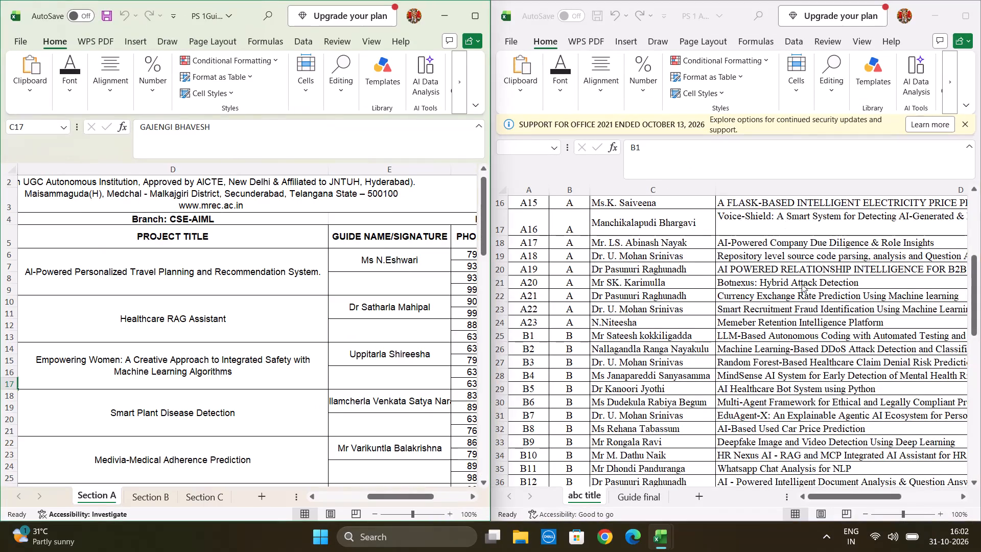
Compare Section A's project titles and guides with the abc title sheet, and check that sheet's remarks beside the Section A batches.
scroll(802, 284, "left", 2)
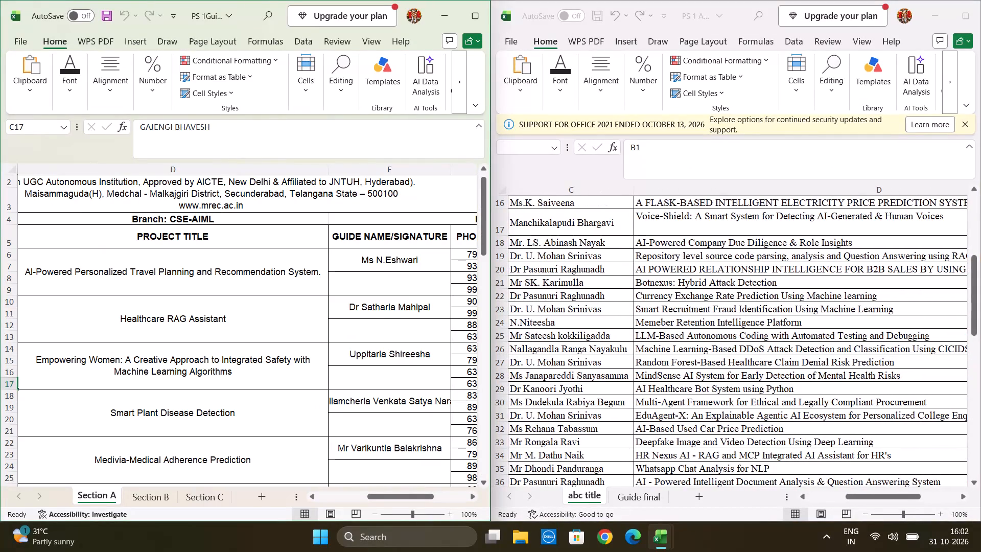
scroll(816, 360, "up", 3)
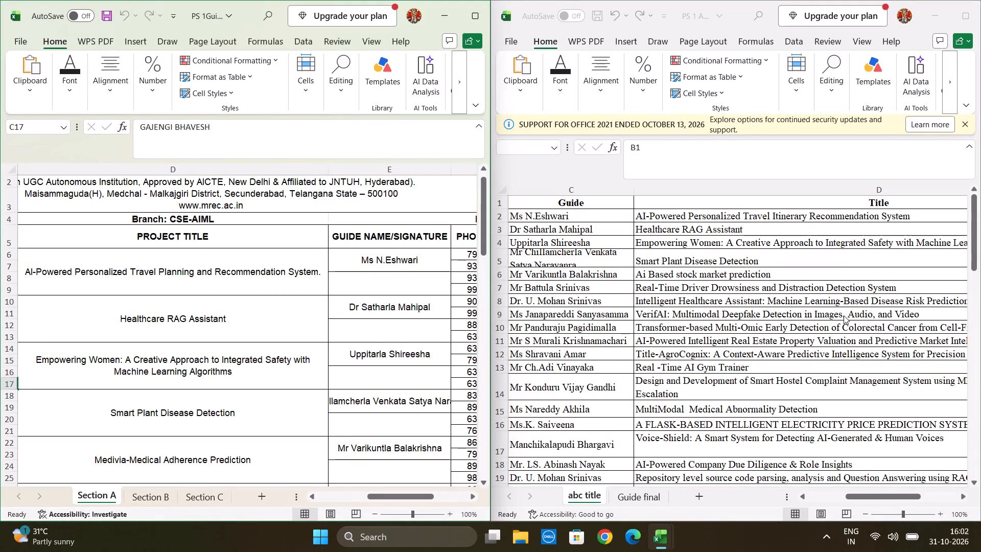
scroll(844, 315, "left", 1)
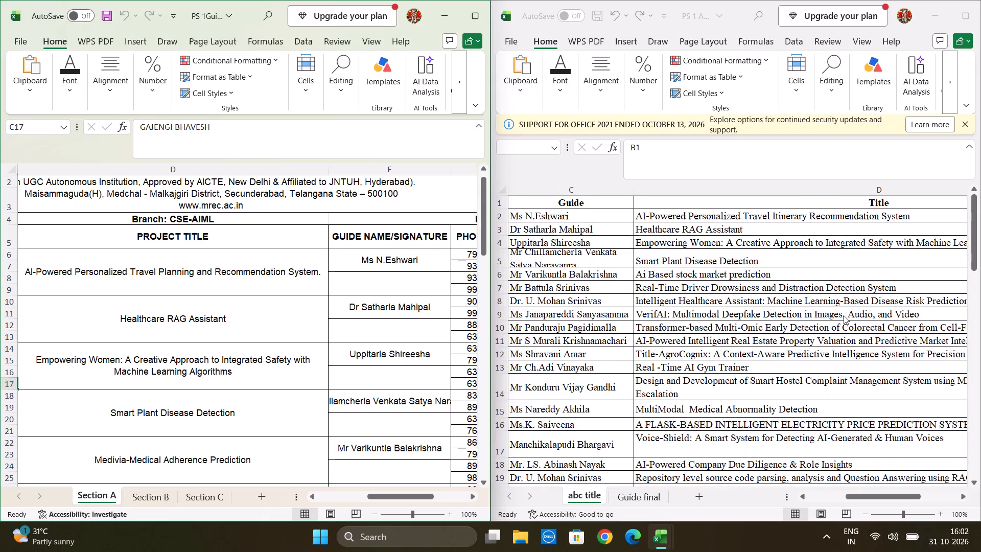
scroll(338, 363, "right", 1)
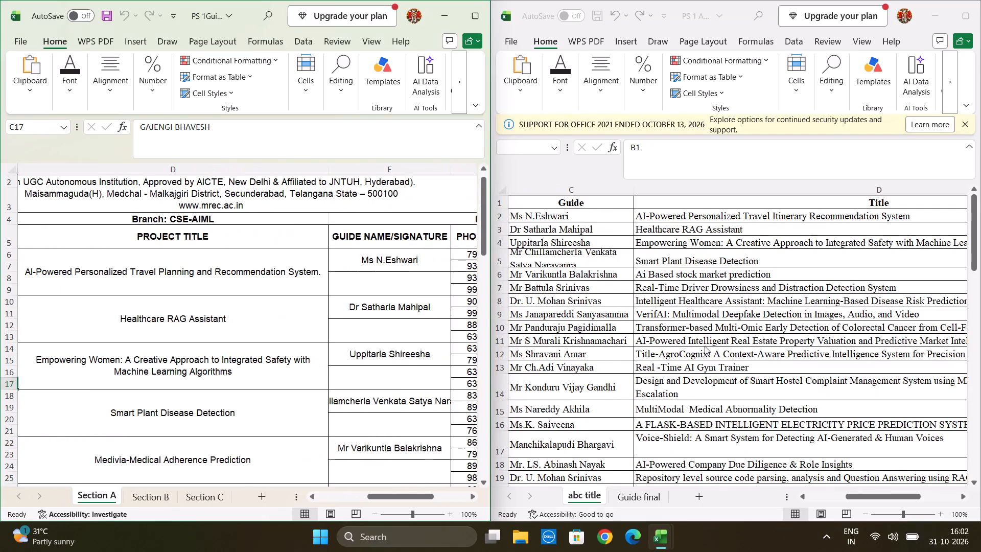
scroll(707, 341, "right", 2)
scroll(217, 328, "right", 3)
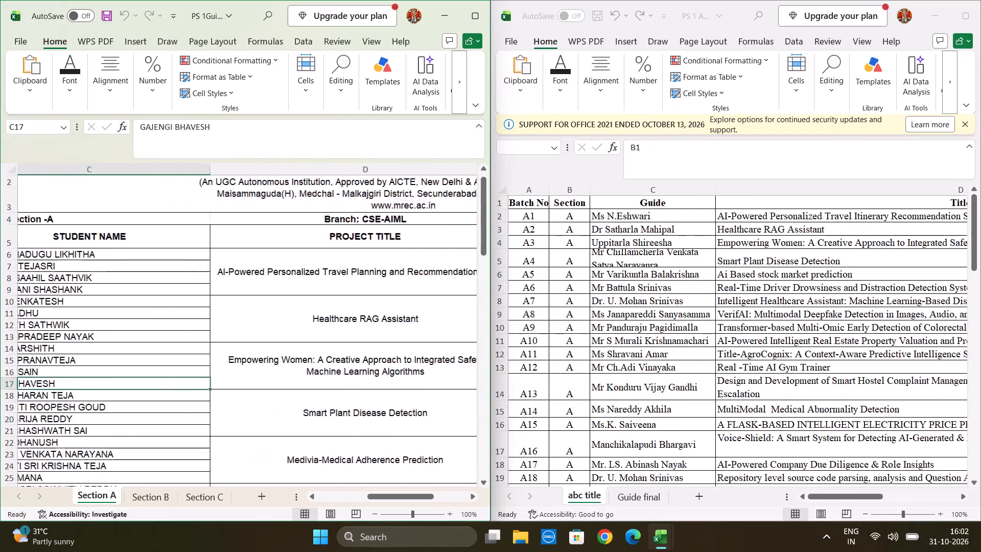
scroll(217, 328, "right", 1)
scroll(217, 328, "left", 1)
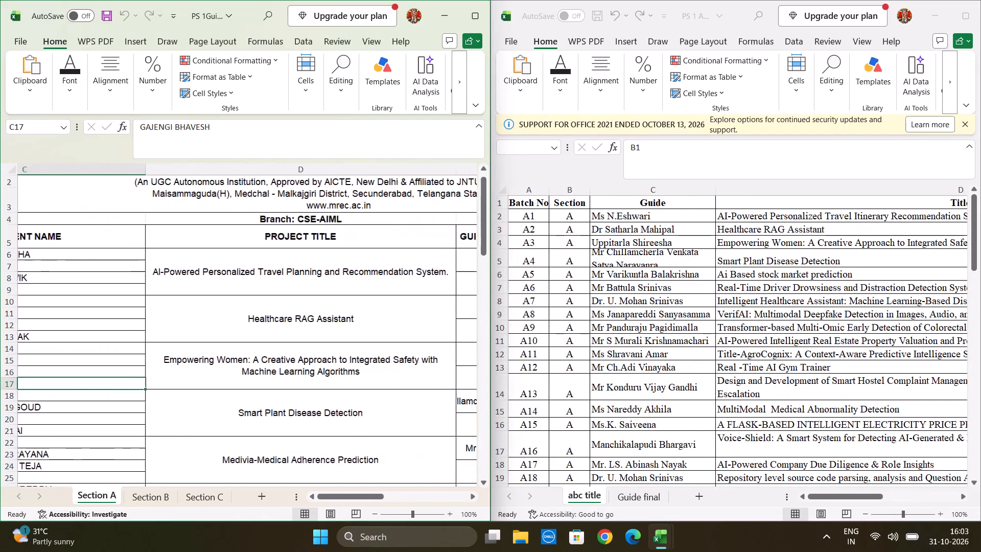
scroll(217, 328, "left", 2)
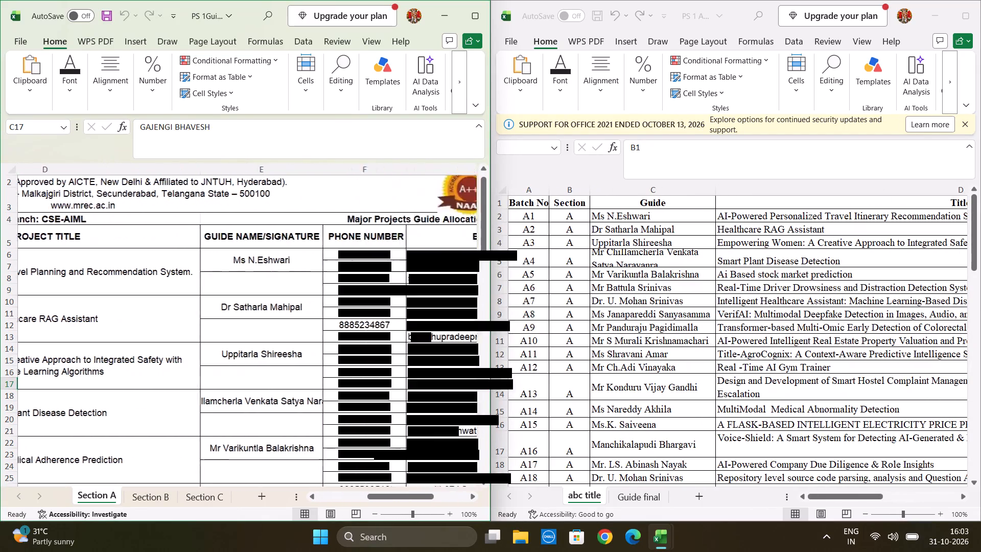
scroll(217, 328, "left", 1)
scroll(217, 328, "right", 2)
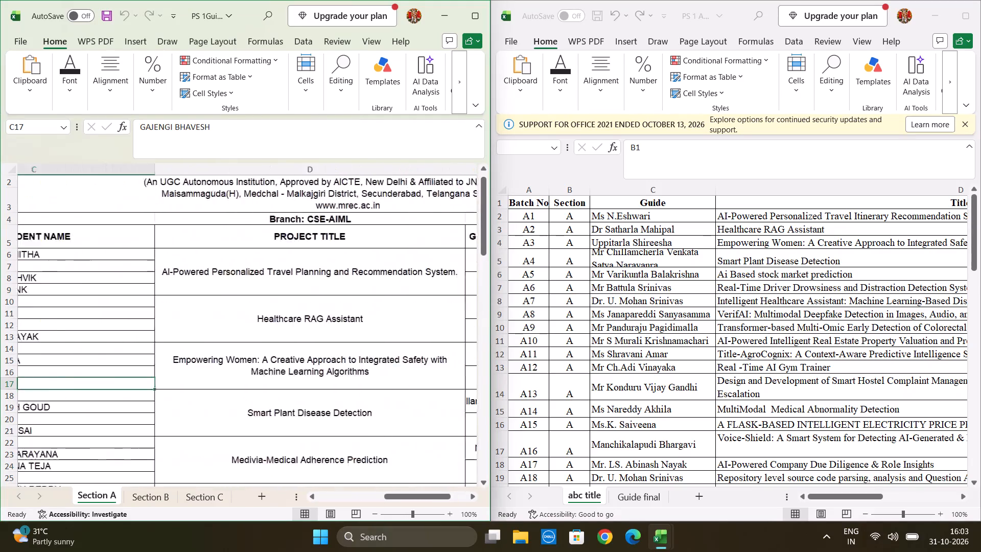
scroll(217, 328, "right", 2)
scroll(217, 328, "left", 2)
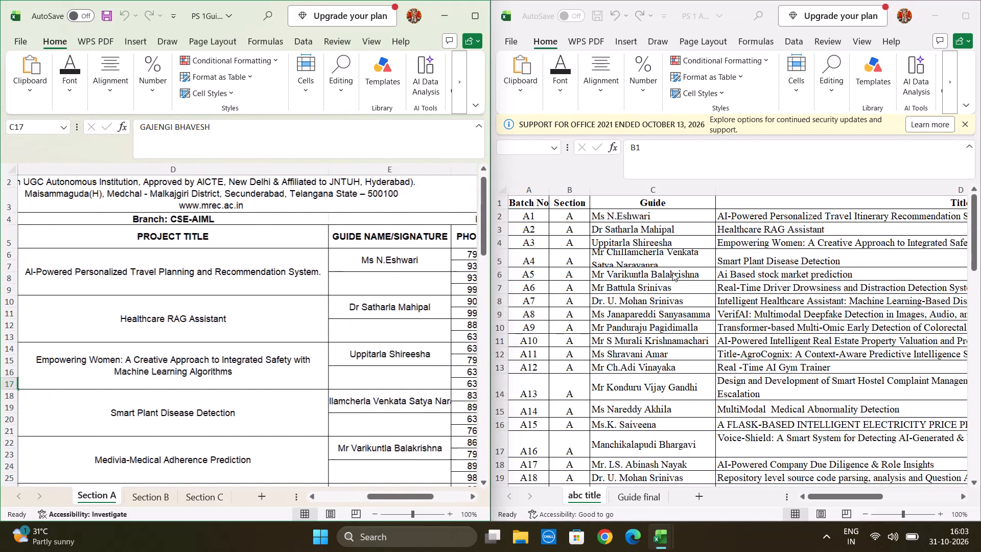
scroll(736, 375, "left", 5)
scroll(736, 375, "down", 1)
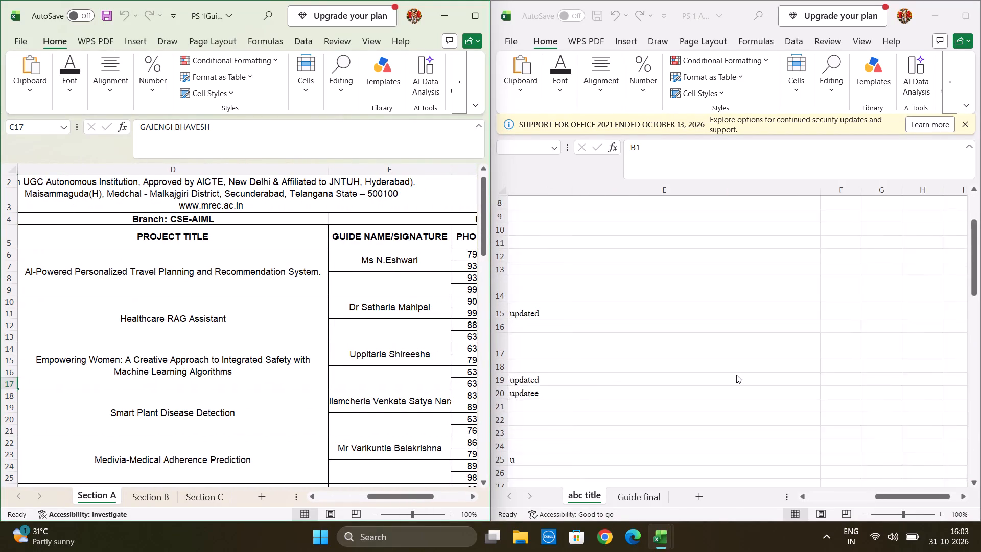
scroll(736, 375, "down", 1)
scroll(736, 375, "right", 2)
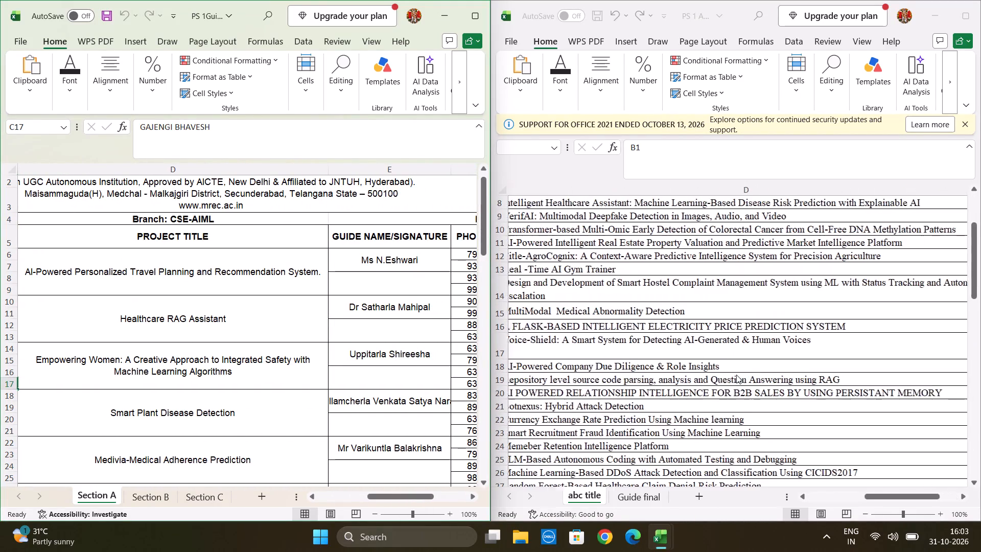
scroll(736, 375, "right", 2)
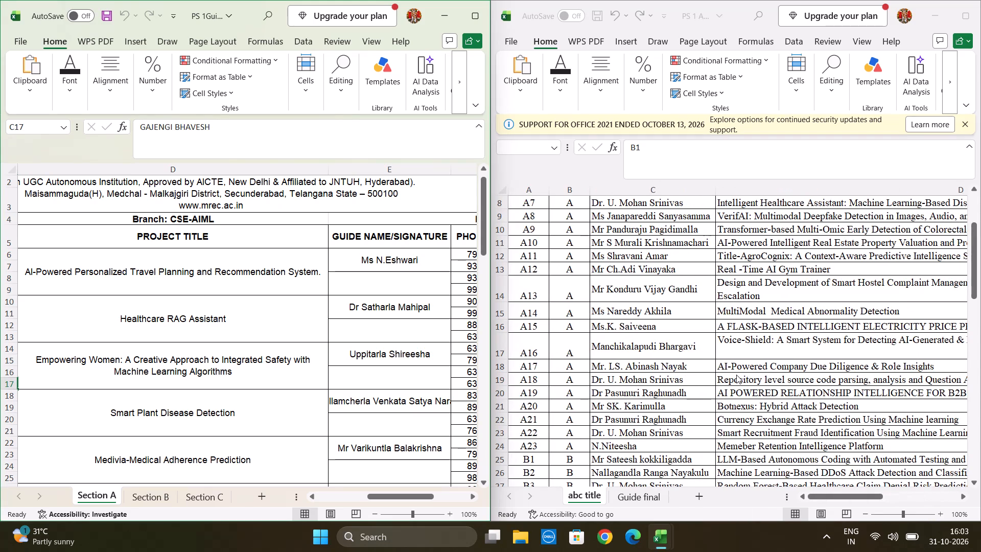
Find batch A14 in the Section A allocation and compare its project title and guide with the abc title sheet.
scroll(143, 300, "down", 1)
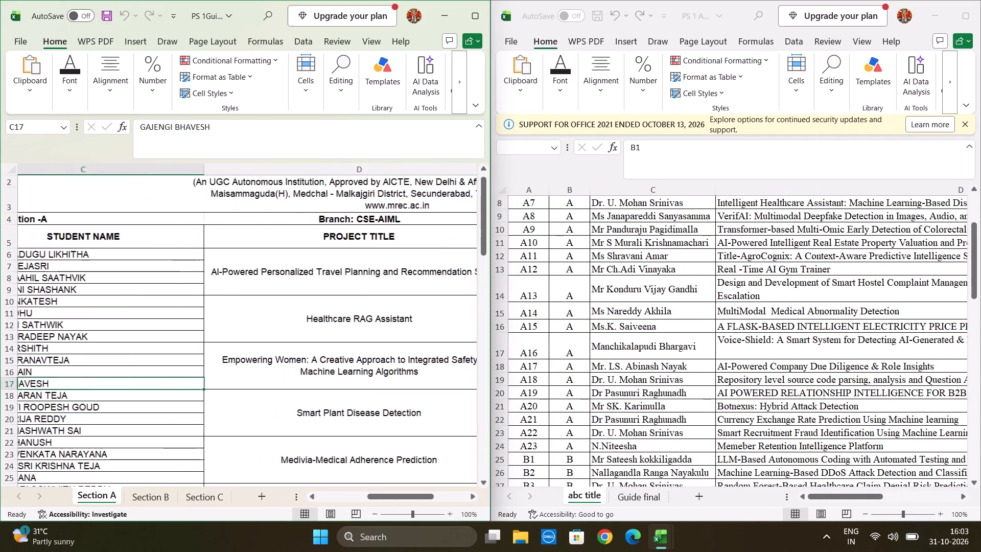
scroll(143, 300, "down", 1)
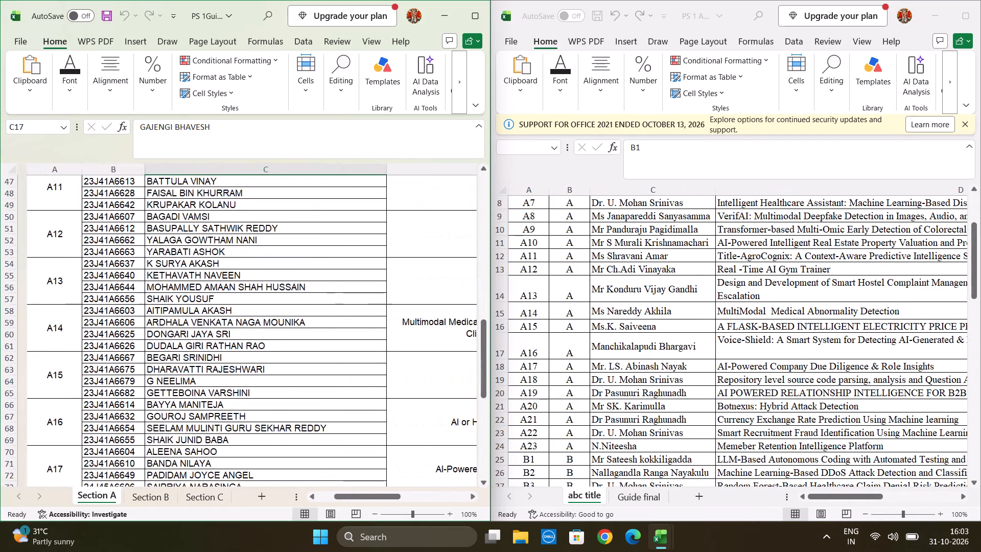
scroll(143, 300, "down", 1)
scroll(143, 300, "left", 2)
scroll(143, 300, "right", 2)
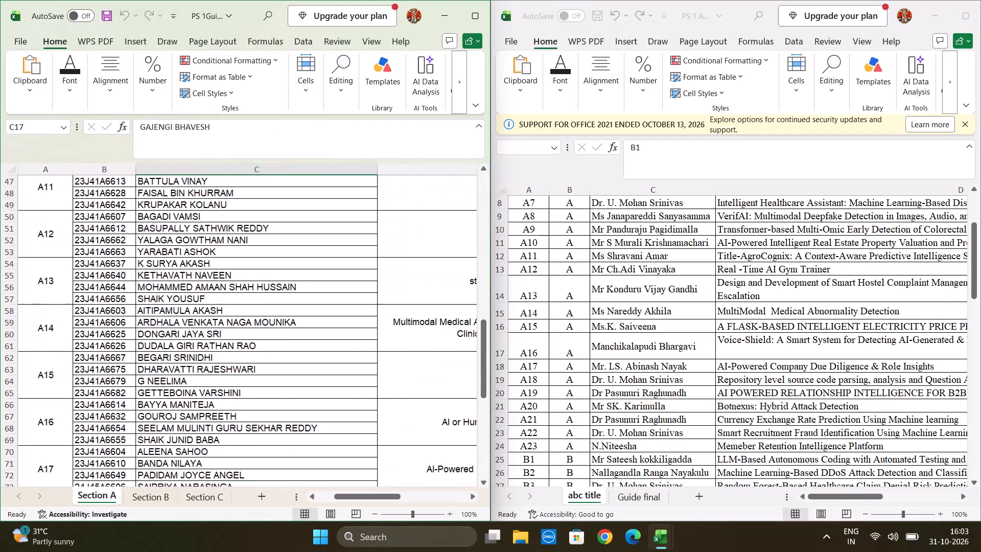
left_click(443, 328)
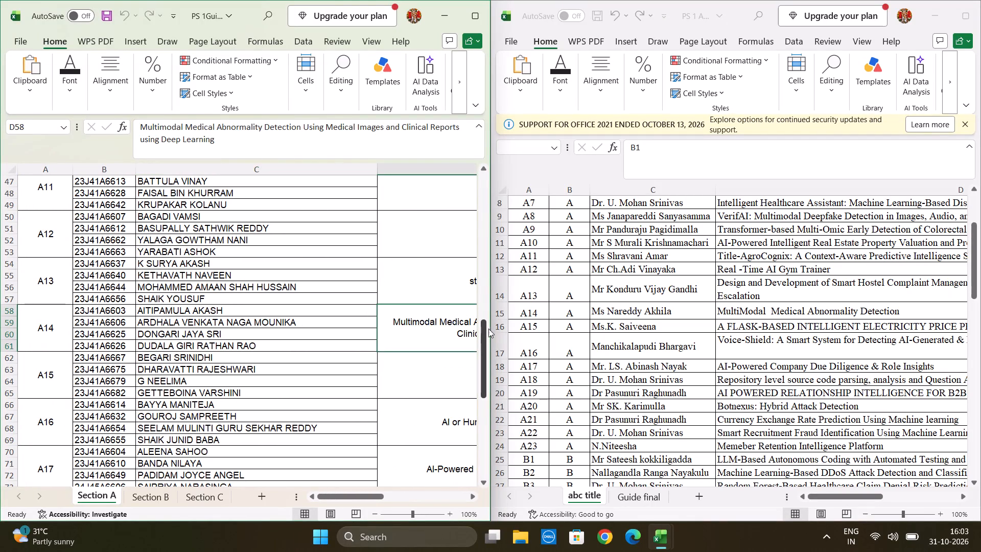
scroll(361, 364, "left", 3)
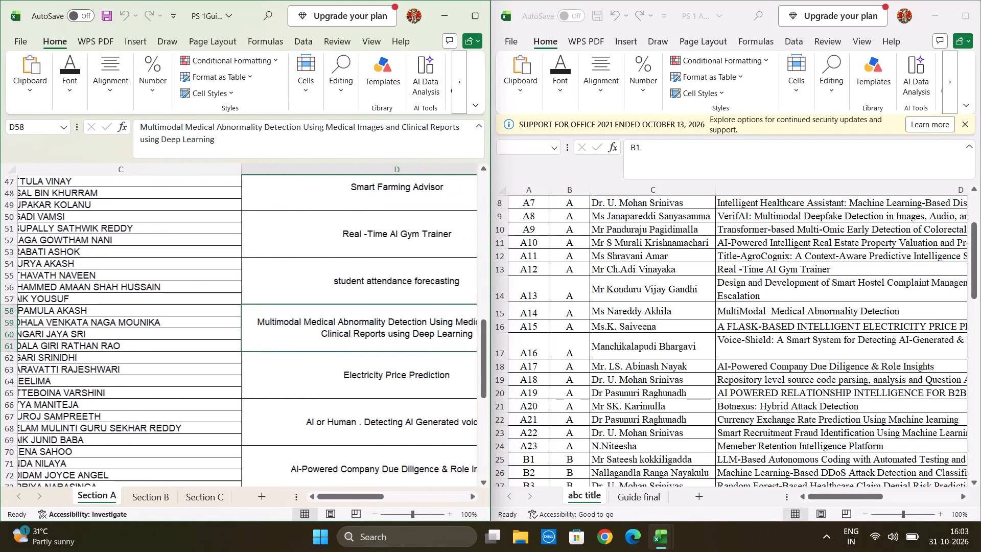
scroll(361, 364, "left", 1)
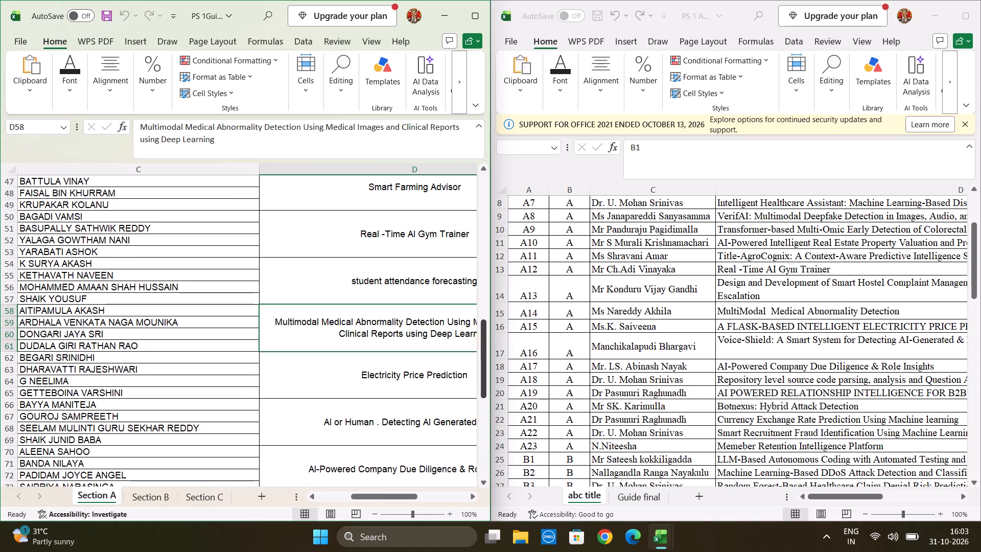
scroll(308, 356, "left", 4)
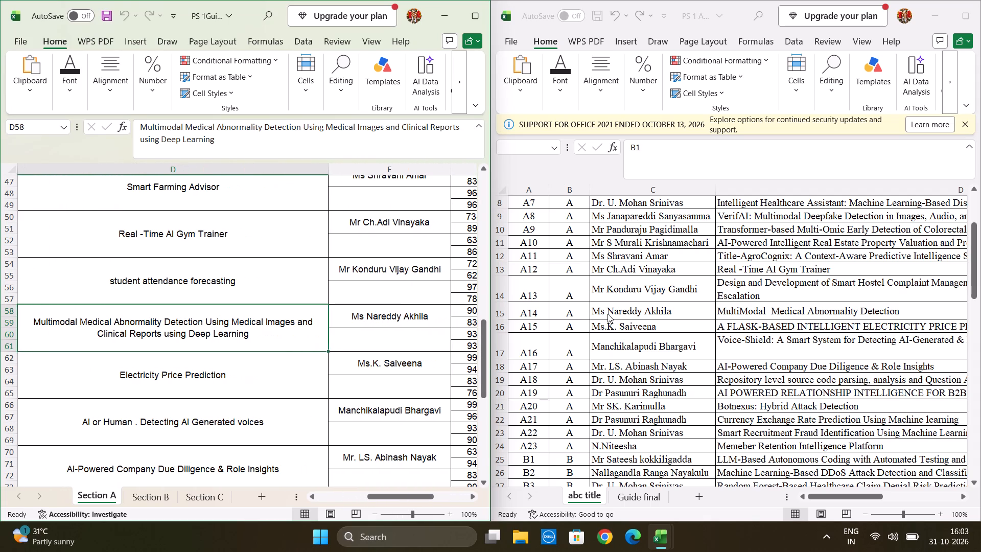
scroll(677, 307, "left", 2)
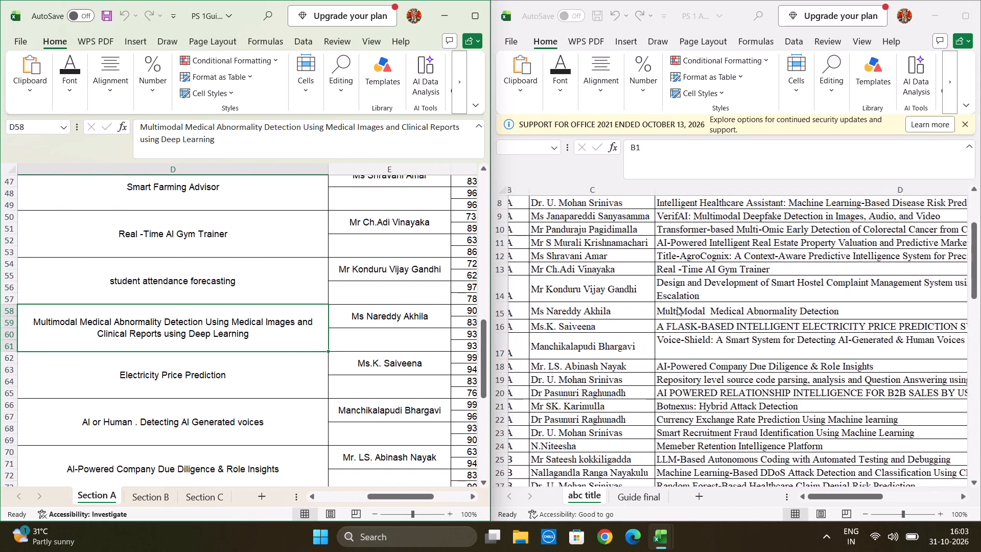
scroll(677, 307, "left", 1)
Replace batch A14's title on the abc title sheet with Section A's "Multimodal Medical Abnormality Detection Using Medical Images and Clinical Reports using Deep Learning".
left_click(733, 313)
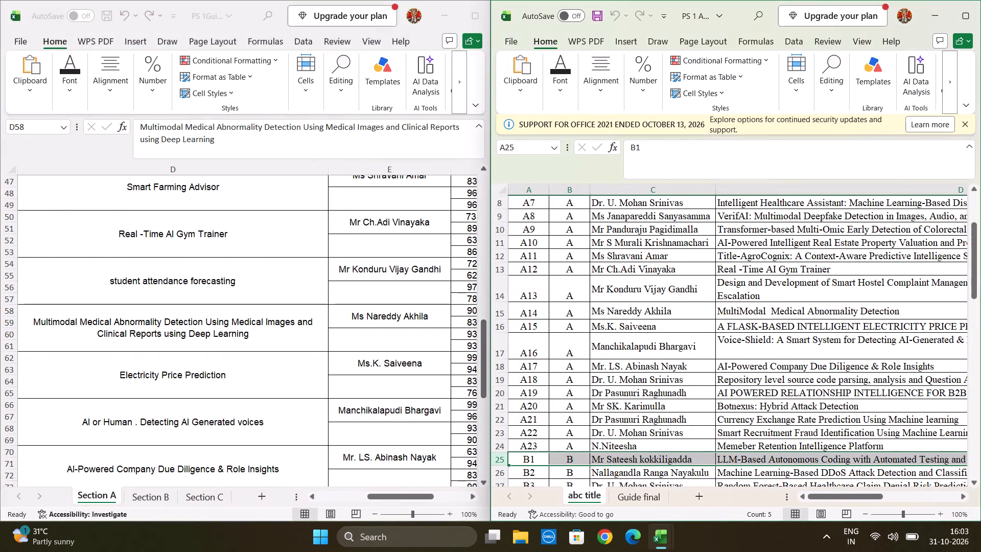
left_click(731, 309)
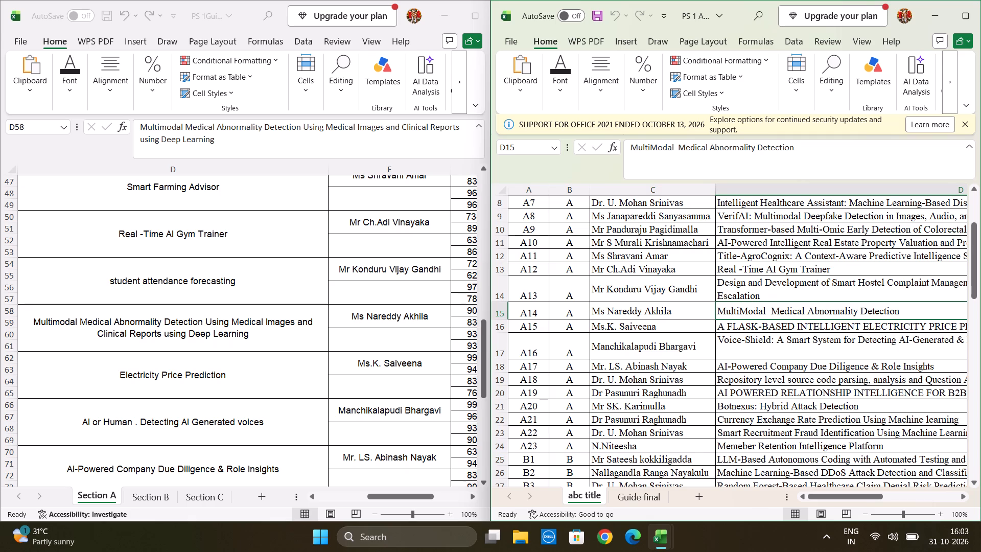
triple_click(727, 309)
left_click_drag(727, 309, 477, 310)
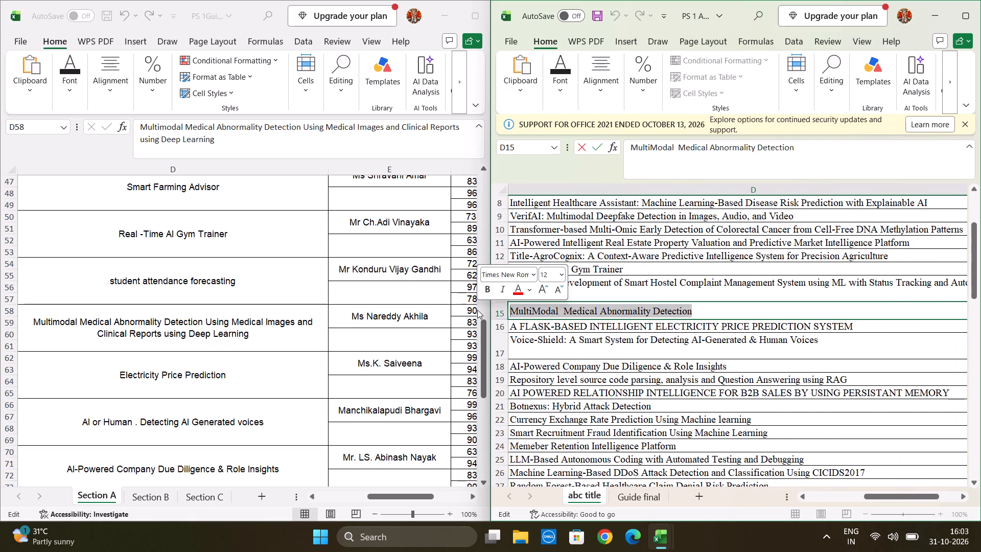
key("BackSpace")
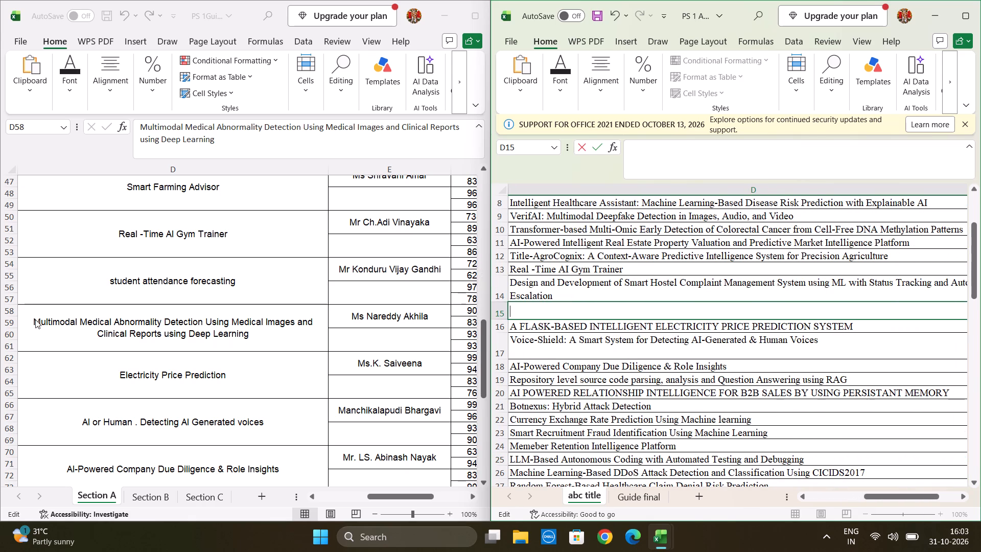
left_click(35, 319)
double_click(36, 319)
left_click_drag(36, 319, 214, 359)
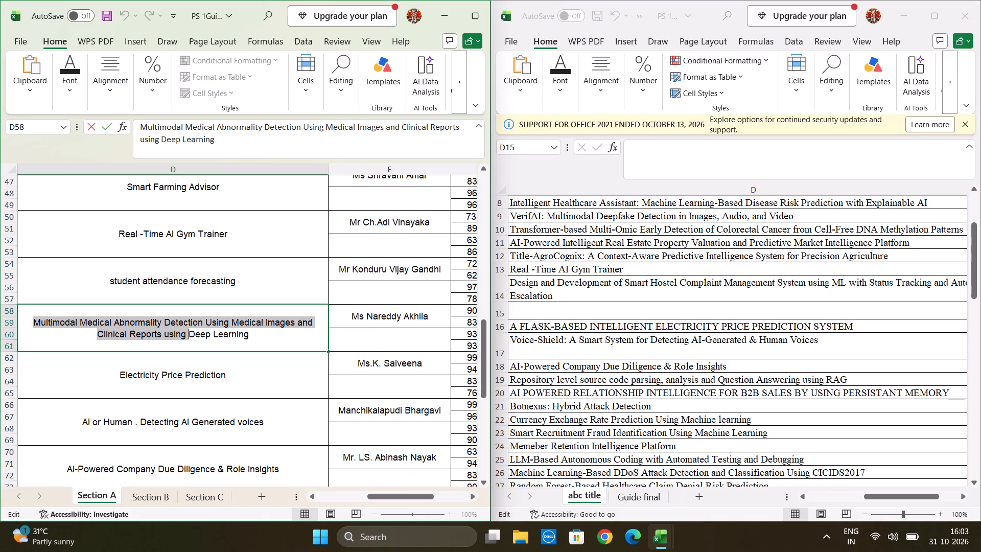
left_click_drag(214, 359, 284, 359)
key("ctrl+c")
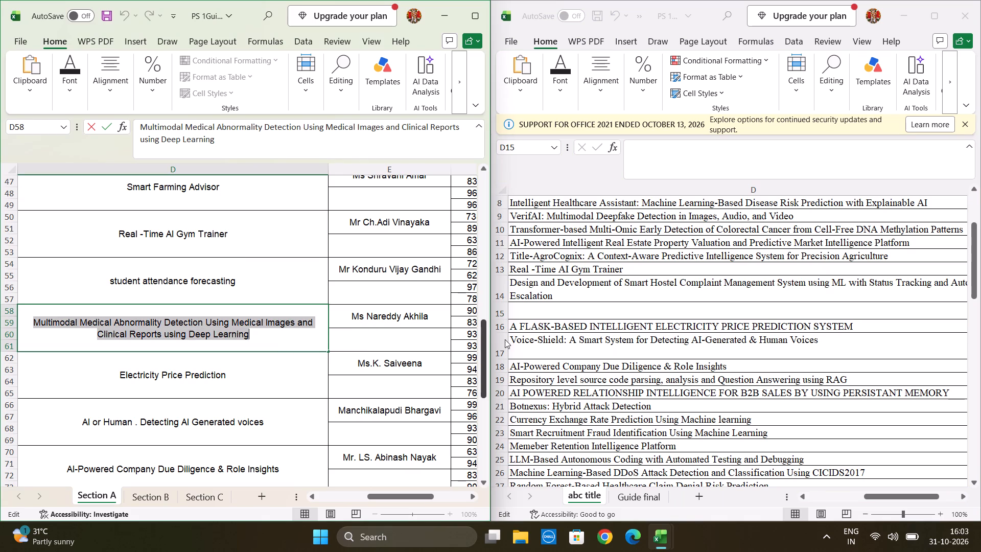
left_click(576, 304)
key("ctrl+v")
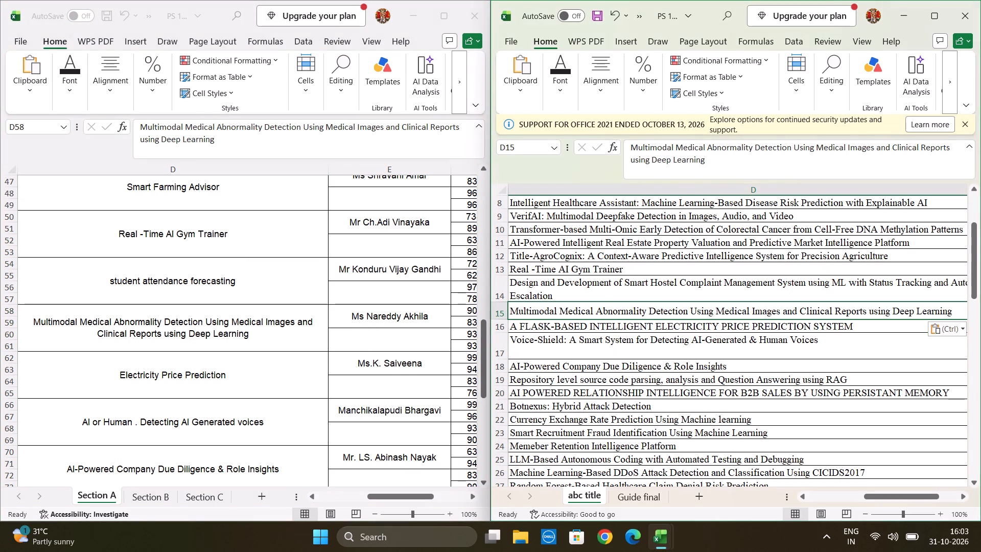
Check the remarks beside the abc title sheet's batches and trace the next flagged row after A14 to its batch number and guide.
scroll(576, 304, "left", 1)
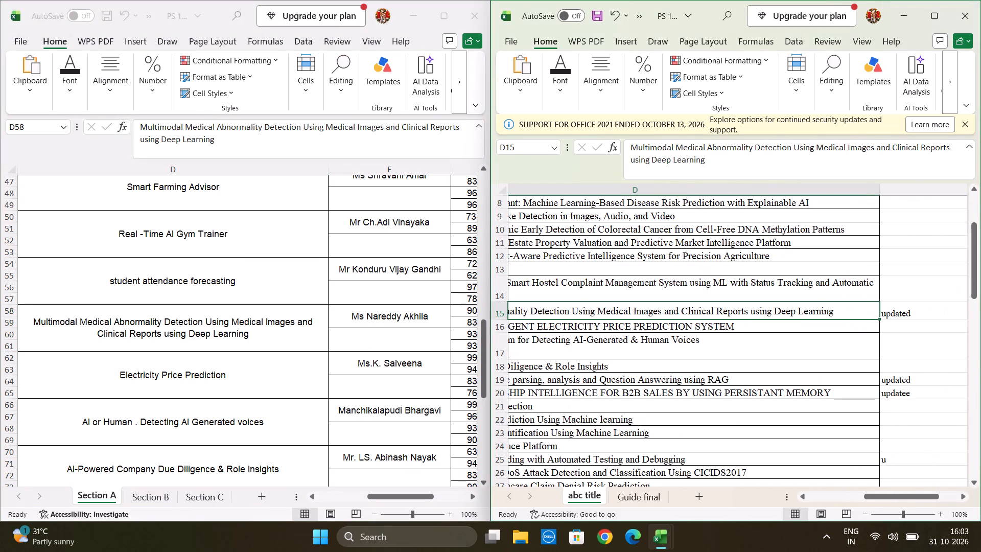
scroll(576, 304, "left", 1)
scroll(710, 308, "left", 2)
scroll(710, 308, "right", 1)
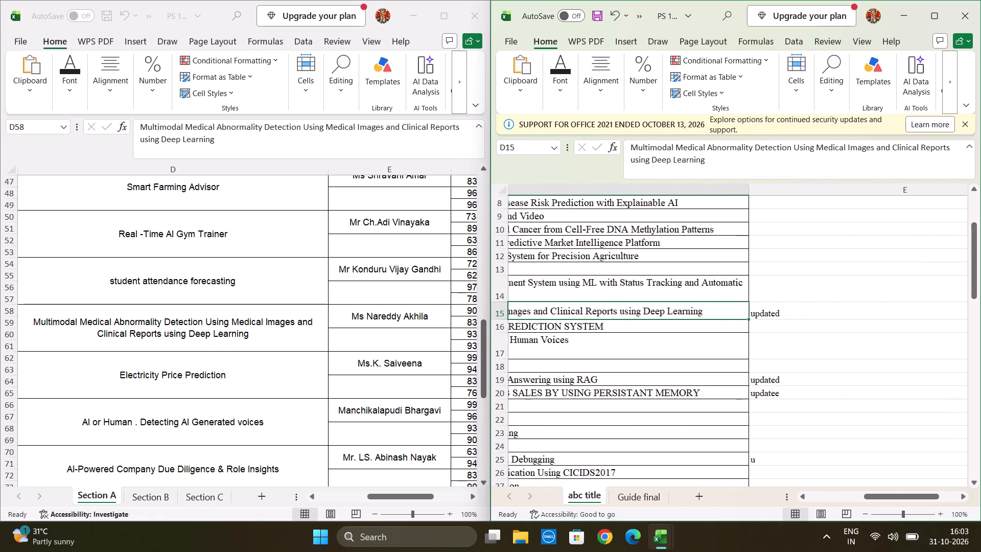
scroll(710, 308, "right", 2)
scroll(710, 308, "down", 1)
scroll(710, 308, "left", 2)
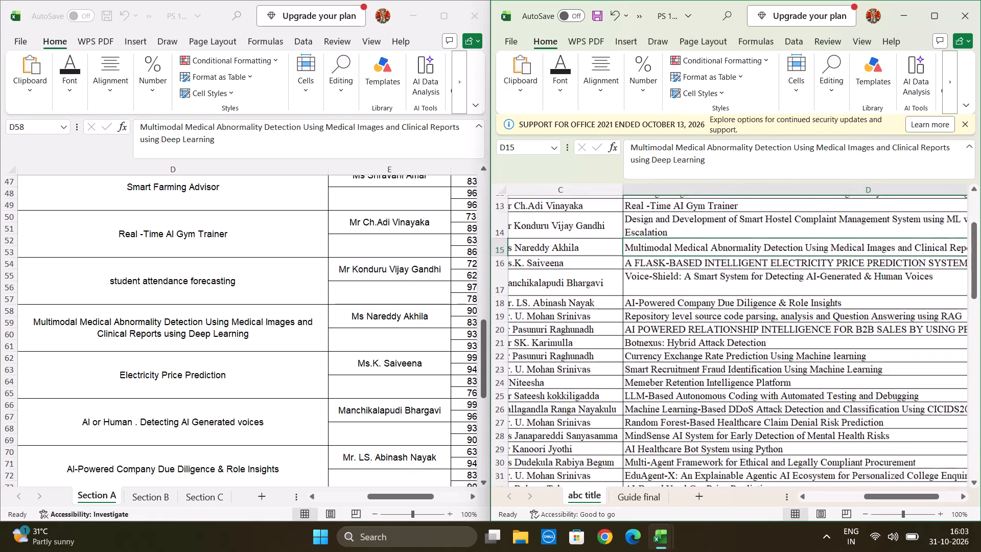
scroll(710, 308, "left", 3)
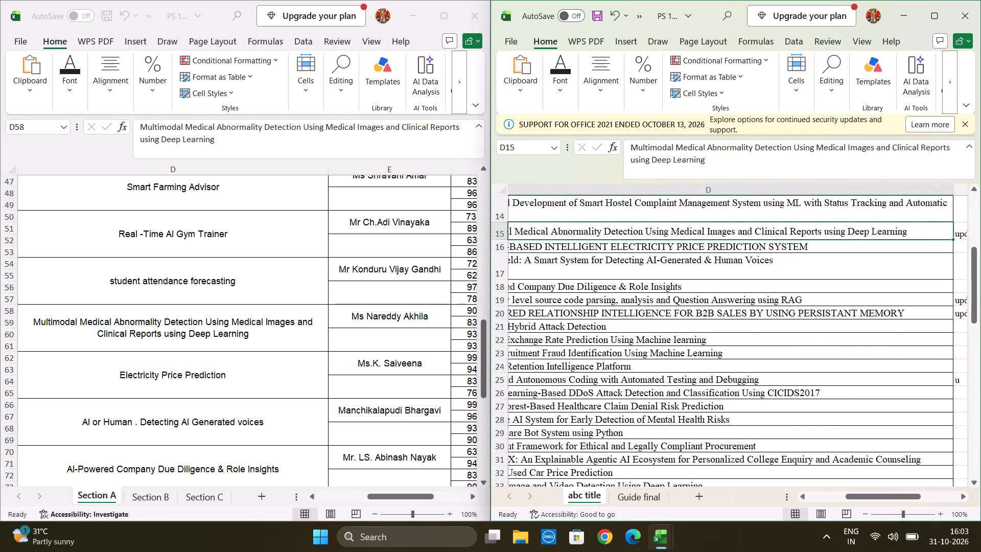
scroll(710, 308, "left", 1)
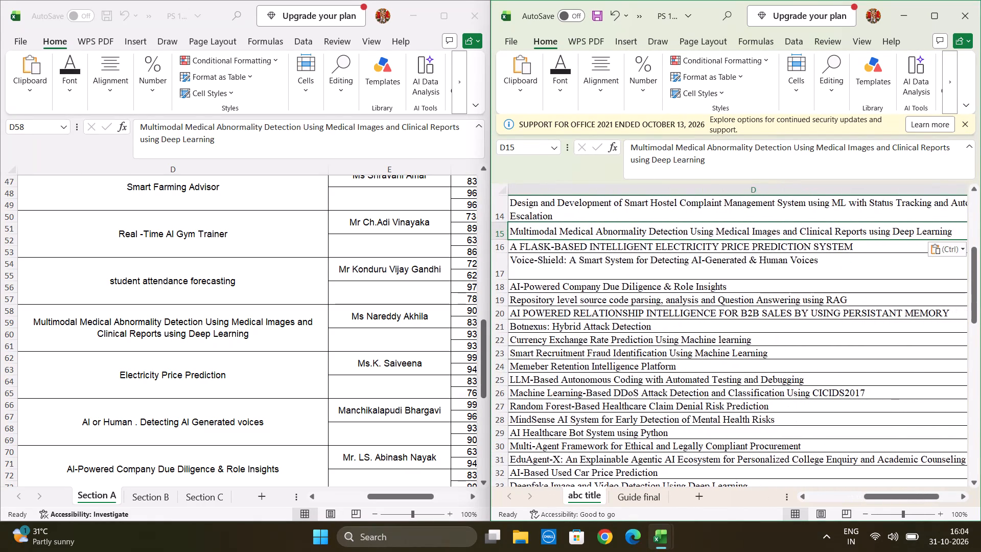
scroll(626, 309, "right", 1)
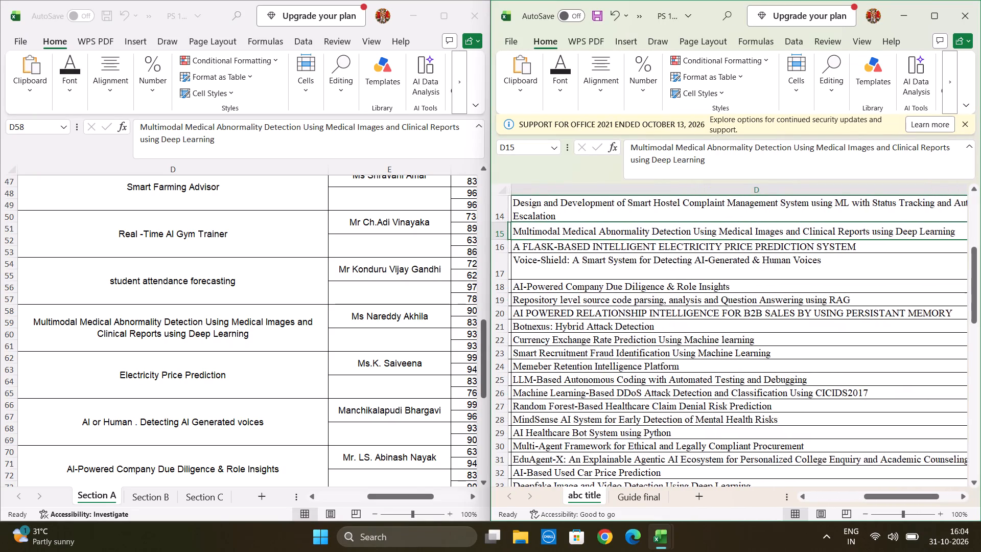
scroll(626, 309, "right", 1)
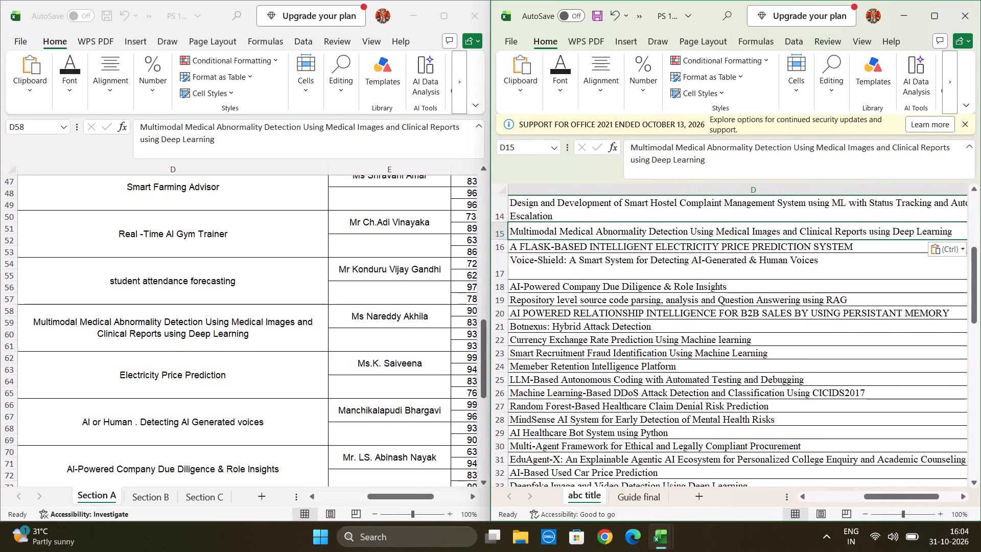
left_click(501, 300)
scroll(604, 310, "right", 1)
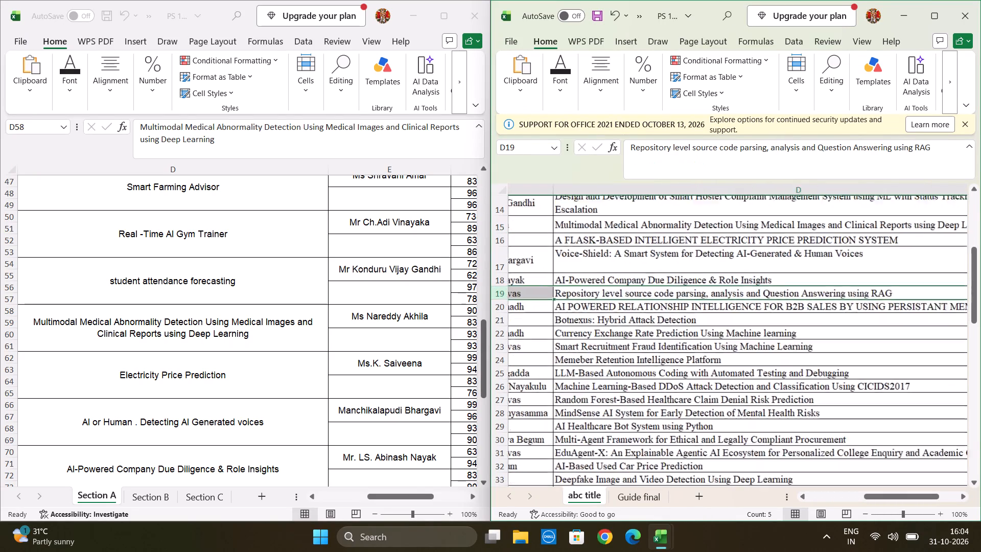
scroll(604, 310, "right", 1)
scroll(604, 310, "up", 1)
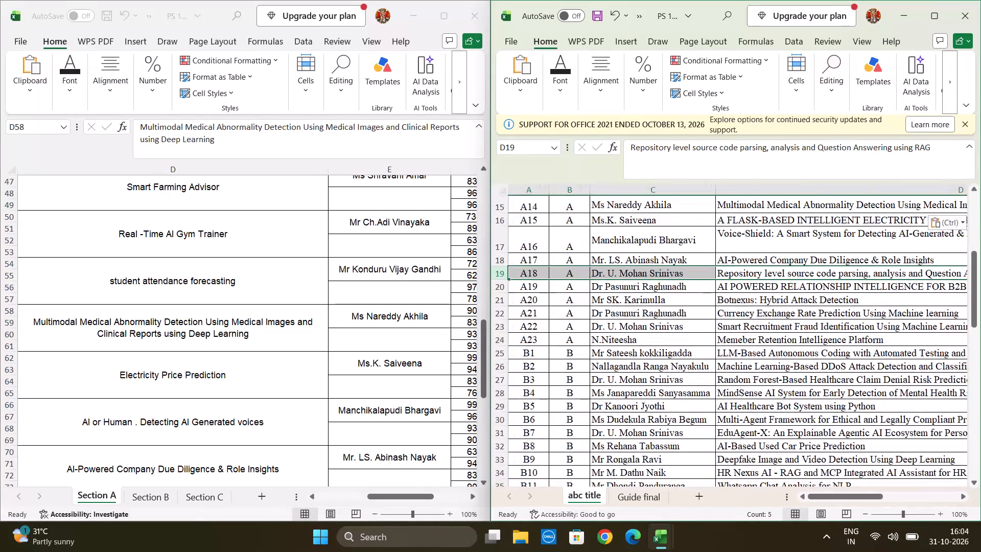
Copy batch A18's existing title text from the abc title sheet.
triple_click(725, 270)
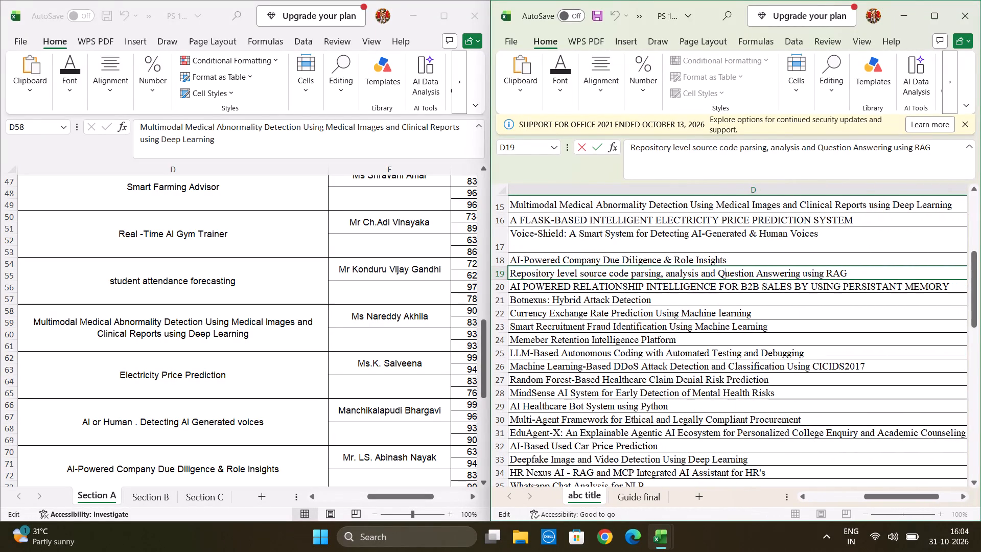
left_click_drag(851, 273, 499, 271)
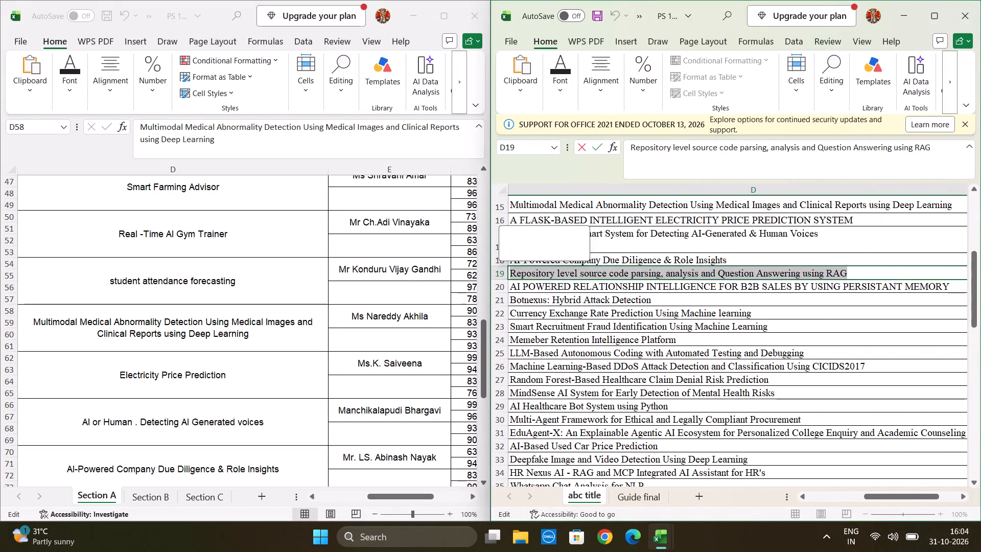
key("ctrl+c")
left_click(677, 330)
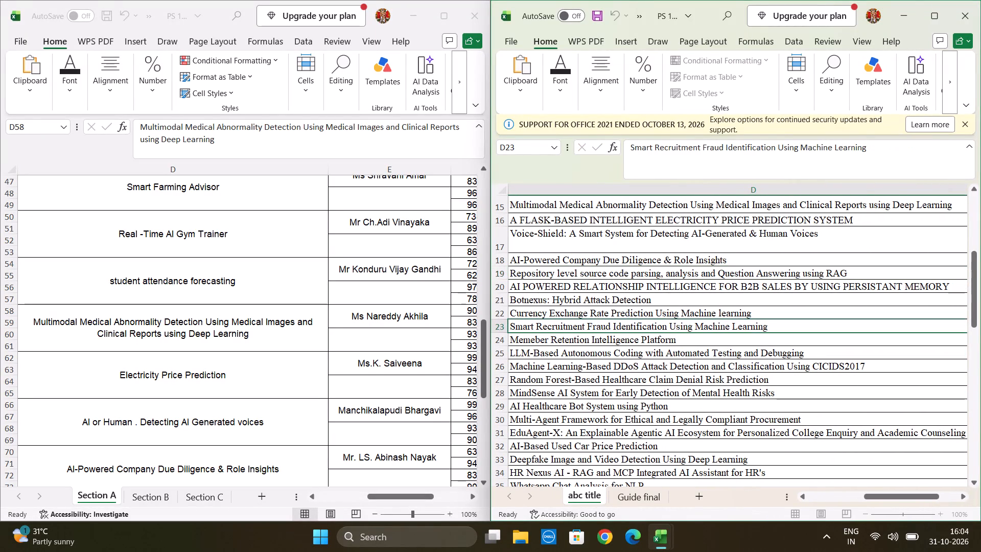
Find batch A18 in the Section A allocation and compare its project title with the abc title sheet.
scroll(227, 341, "right", 3)
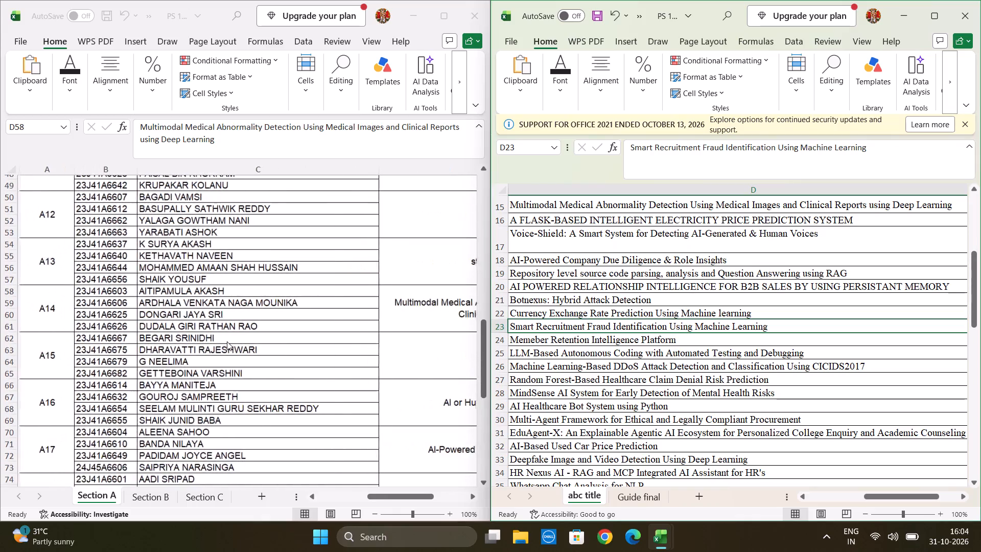
scroll(227, 341, "down", 2)
scroll(227, 341, "left", 1)
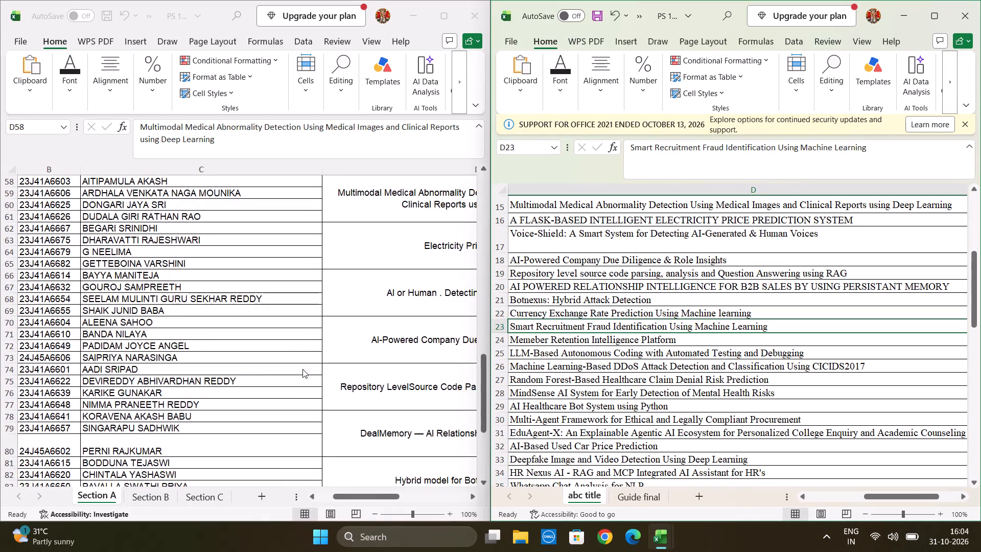
left_click(360, 383)
double_click(360, 383)
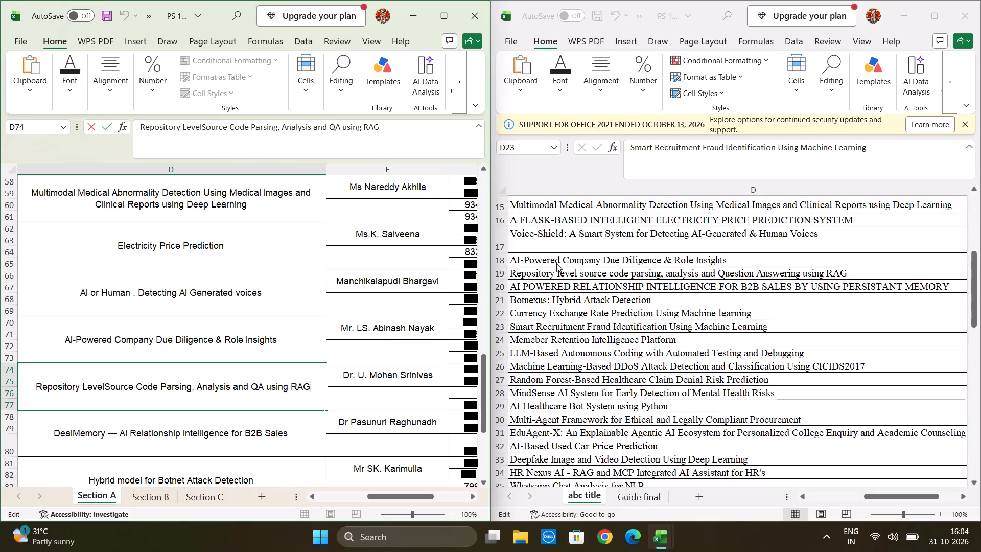
left_click(596, 271)
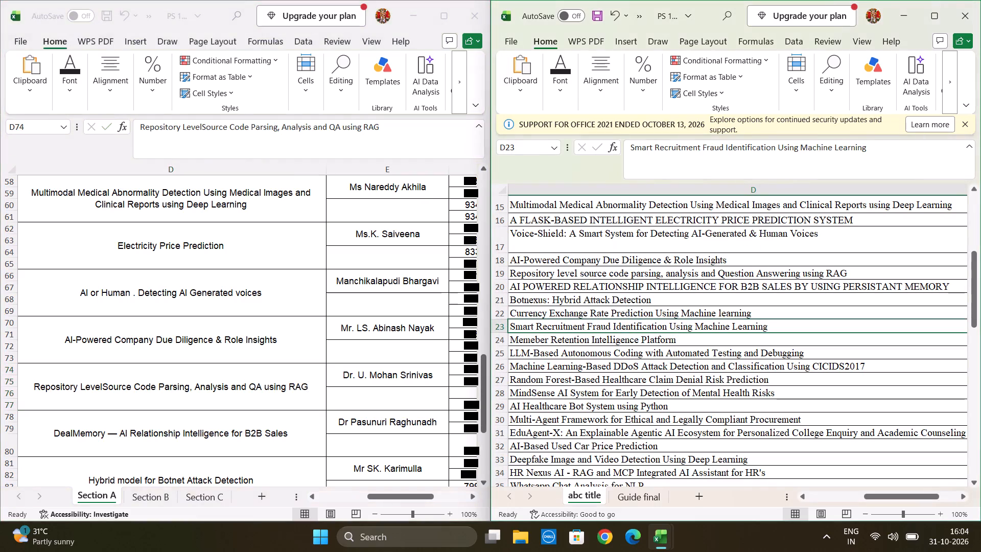
left_click(596, 271)
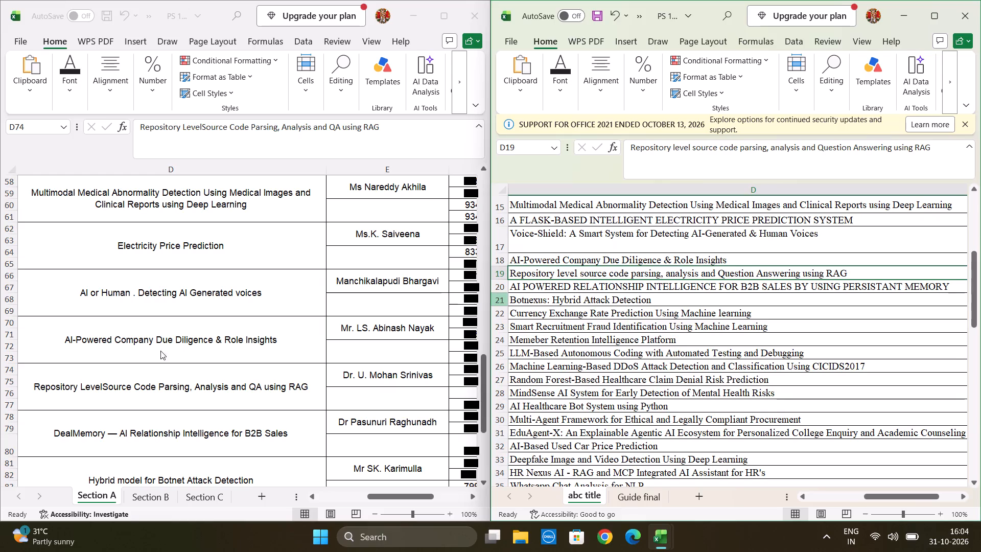
Replace batch A18's title on the abc title sheet with Section A's "Repository LevelSource Code Parsing, Analysis and QA using RAG".
triple_click(40, 381)
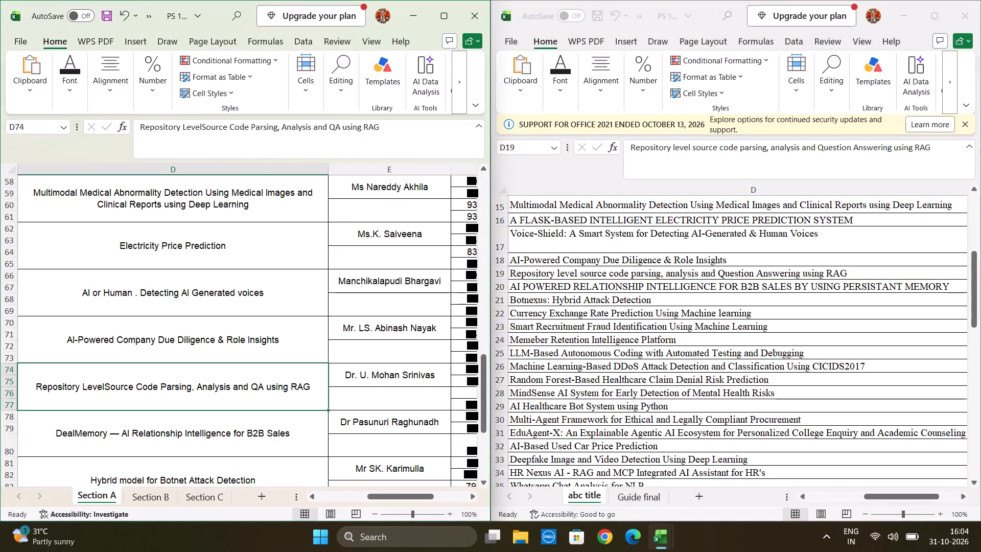
left_click(45, 386)
left_click_drag(45, 386, 266, 381)
left_click(266, 381)
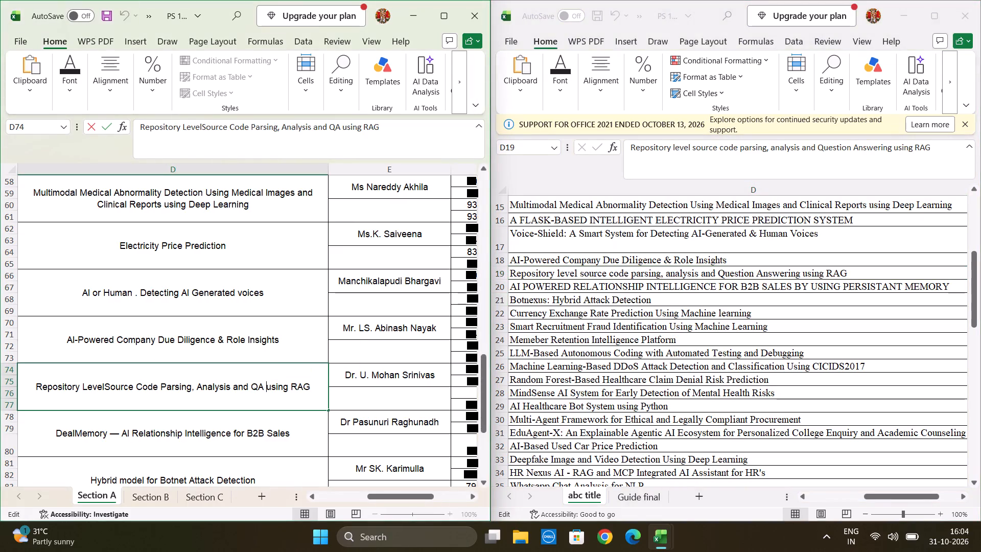
left_click(35, 386)
left_click_drag(35, 386, 308, 385)
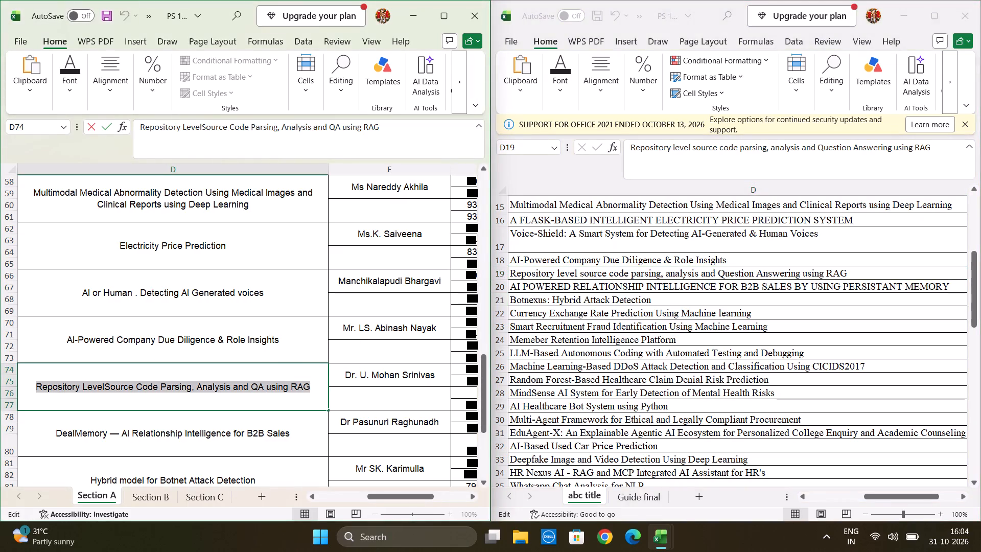
left_click_drag(308, 385, 313, 384)
key("ctrl+c")
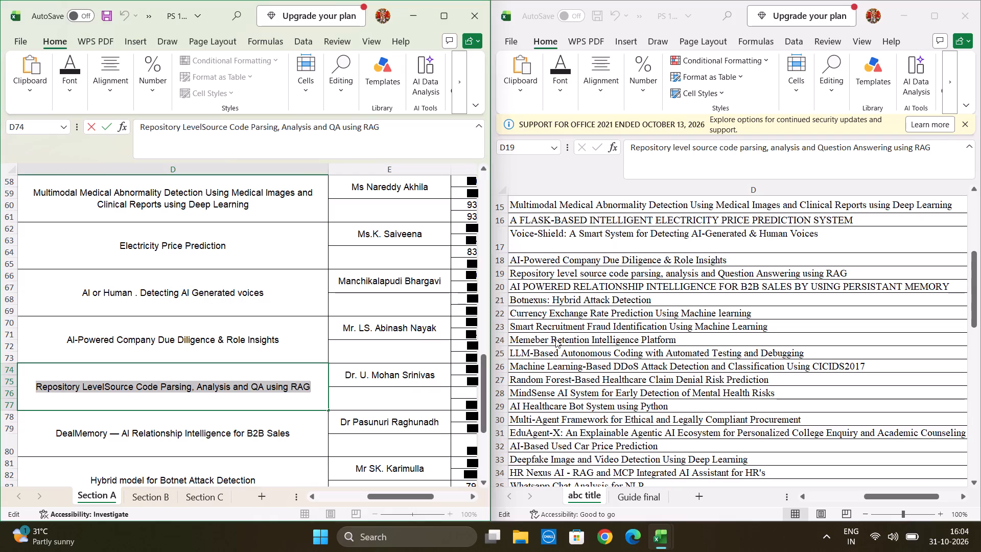
scroll(682, 362, "down", 1)
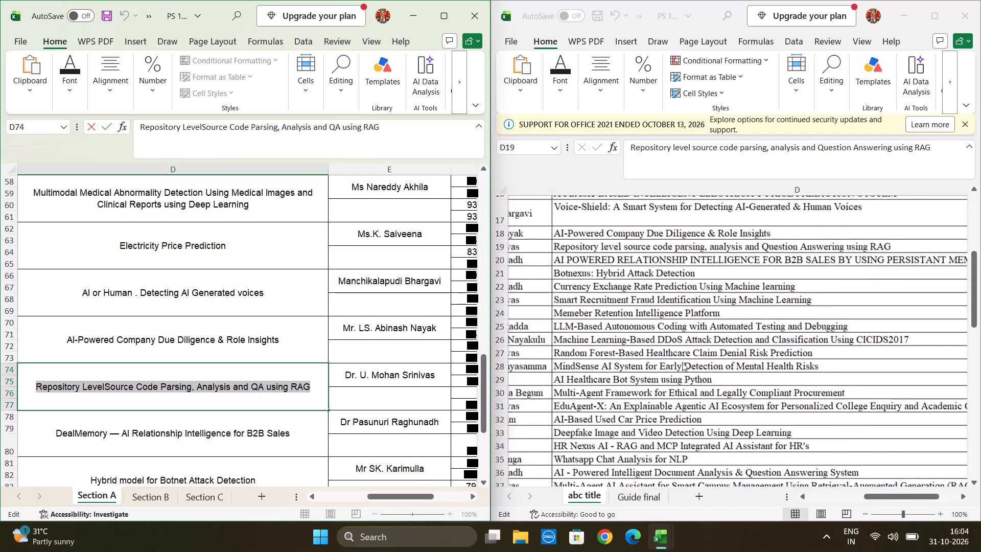
scroll(682, 362, "down", 1)
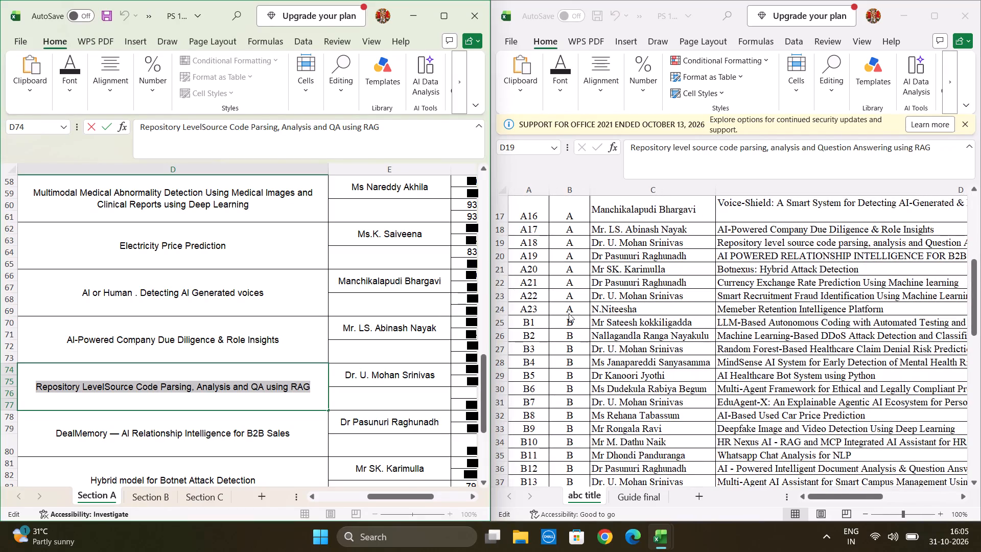
left_click(499, 238)
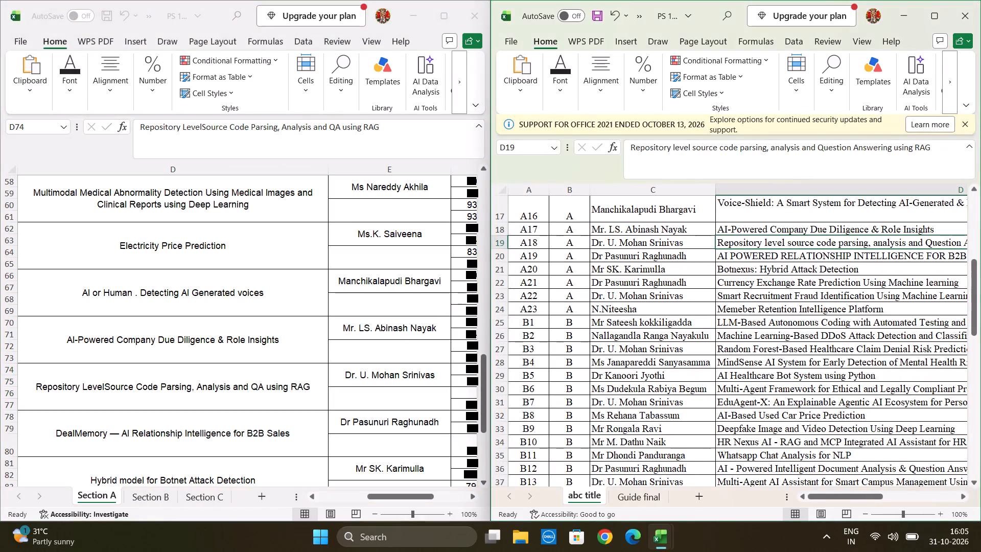
left_click(499, 241)
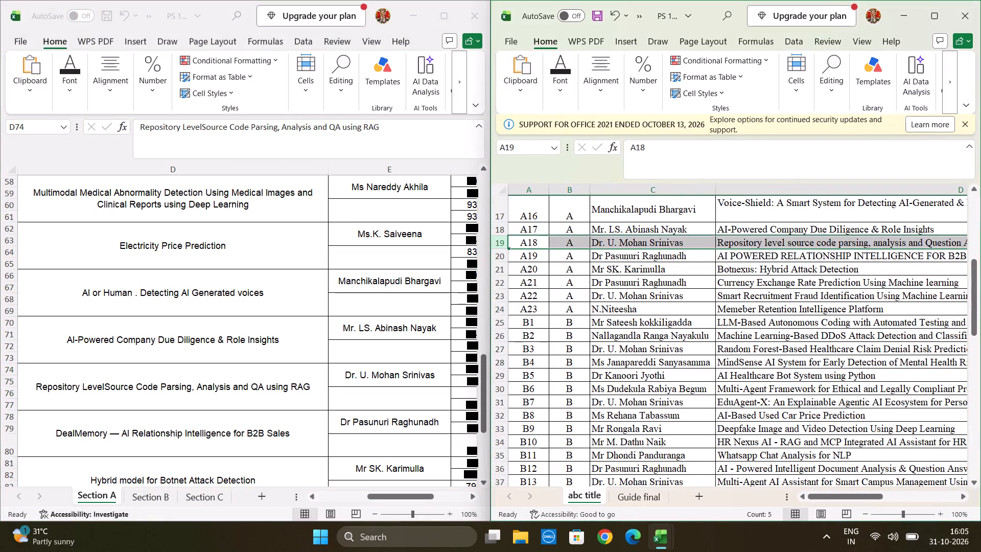
triple_click(728, 243)
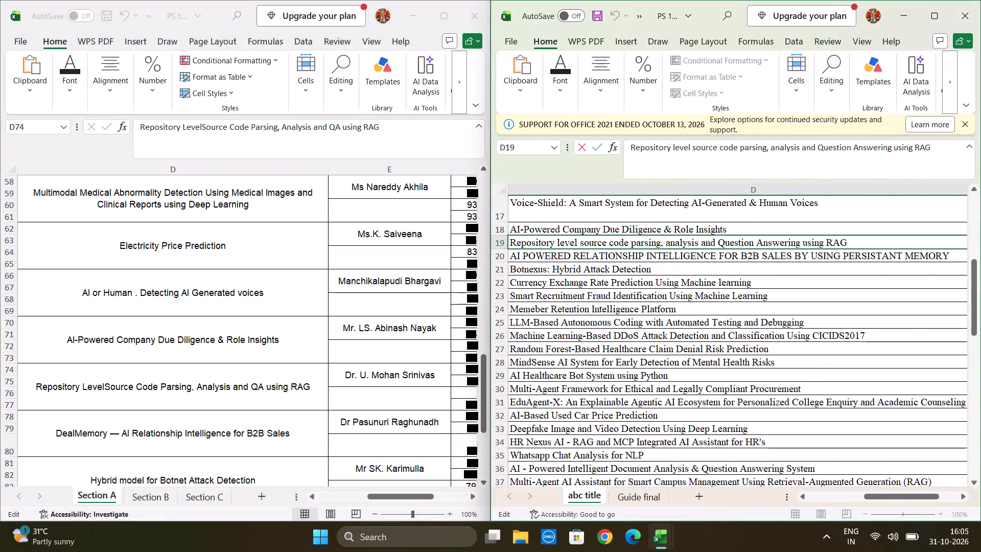
double_click(728, 243)
key("ctrl+a")
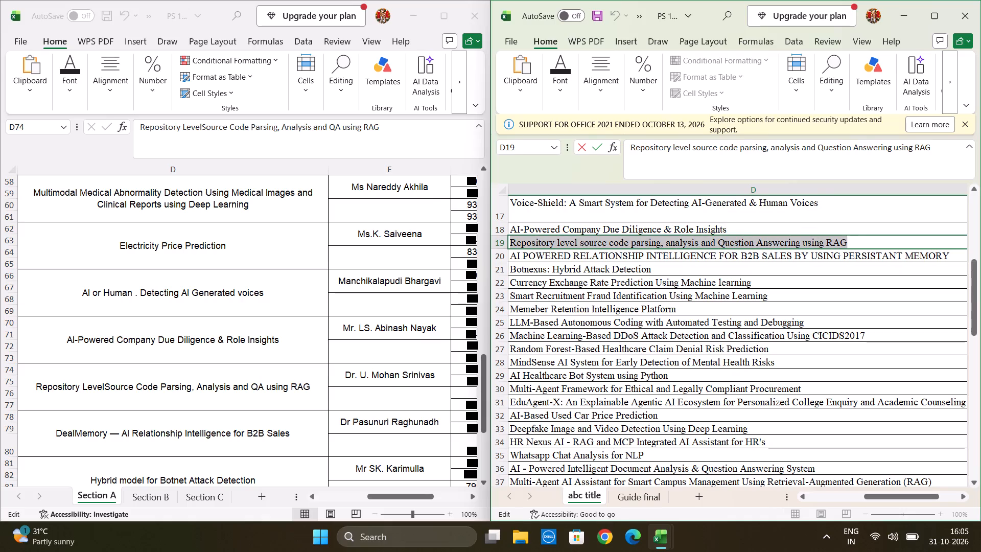
key("ctrl+v")
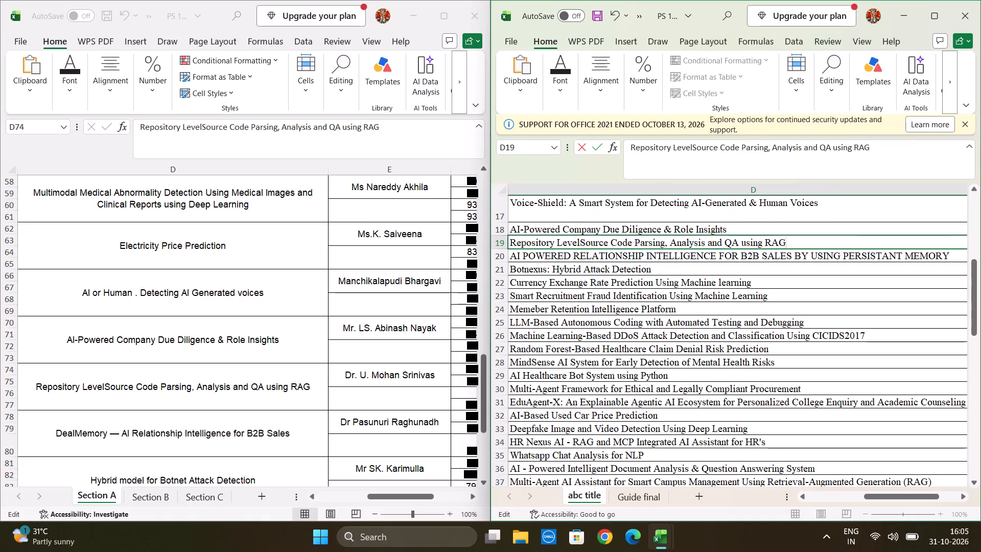
left_click(461, 346)
Review the Section A project titles following batch A18 against the abc title sheet.
scroll(394, 324, "down", 1)
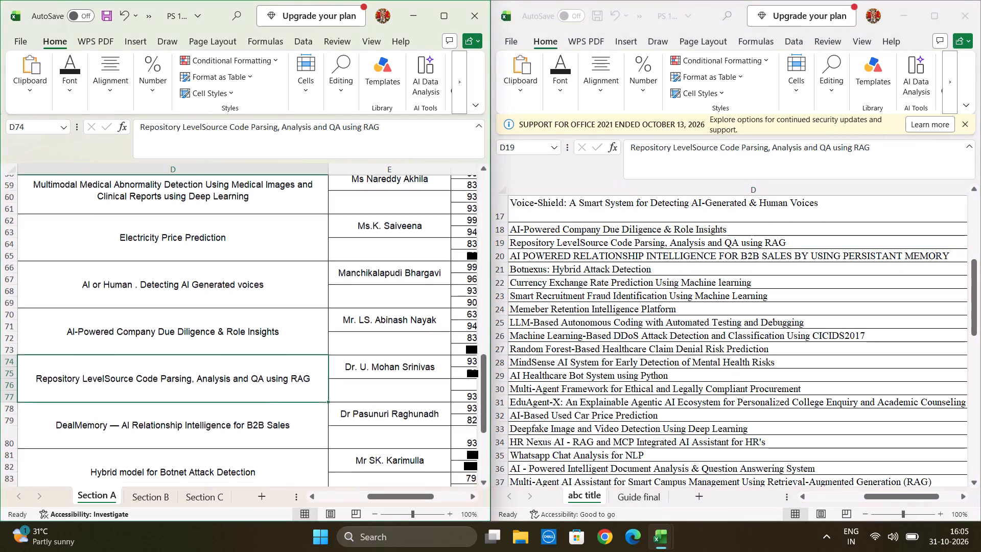
scroll(394, 324, "down", 1)
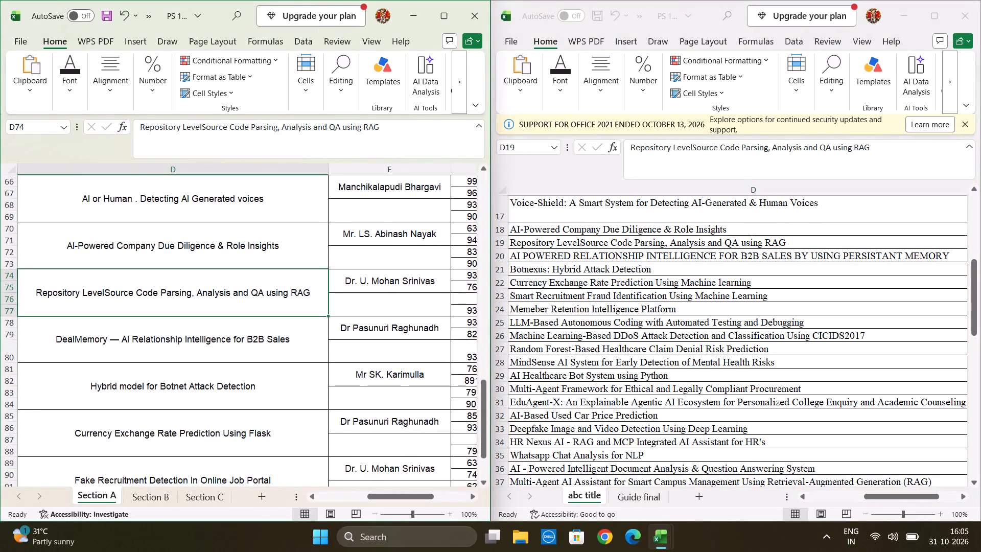
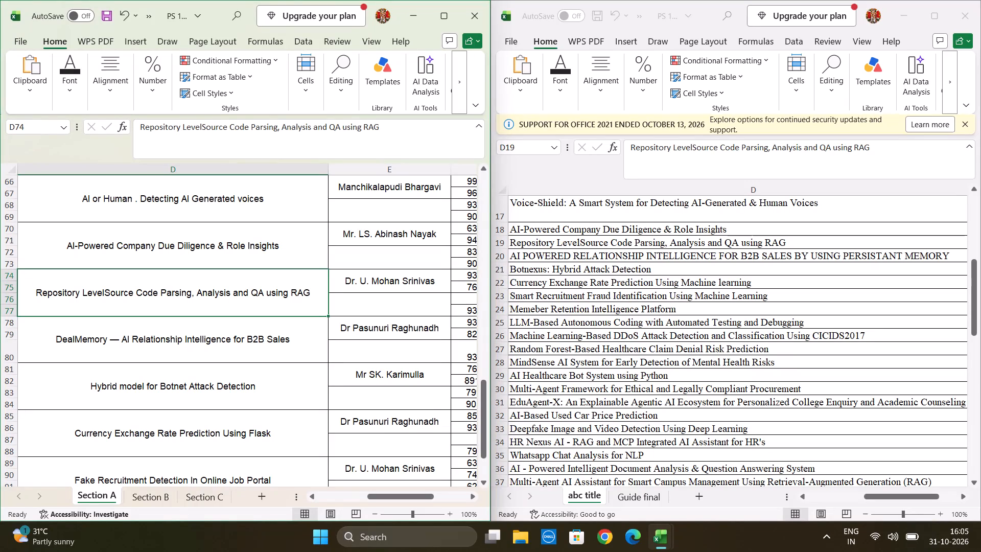
Check the update notes beside the abc title sheet's project titles and select the batch A19 row.
scroll(743, 281, "left", 4)
scroll(743, 281, "right", 1)
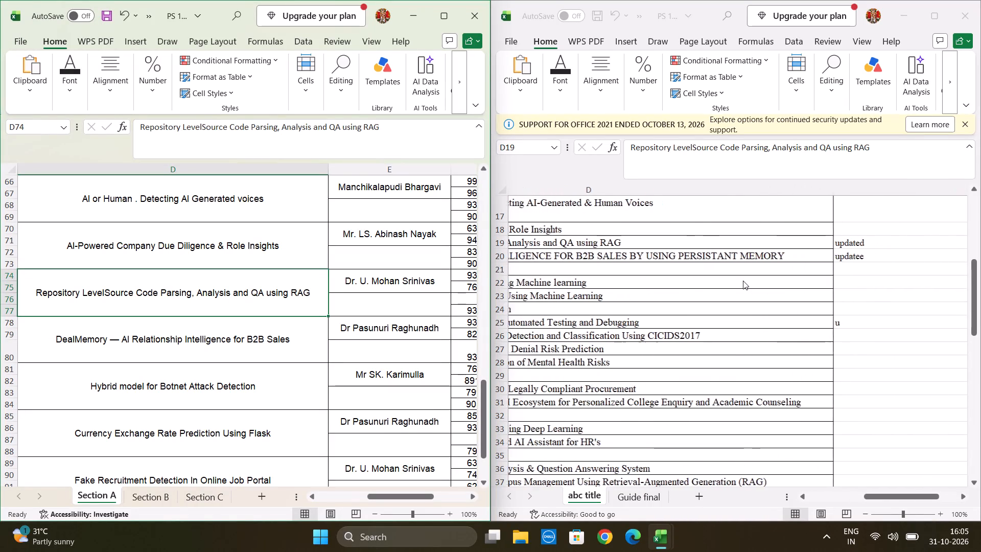
scroll(791, 290, "left", 3)
scroll(791, 290, "right", 1)
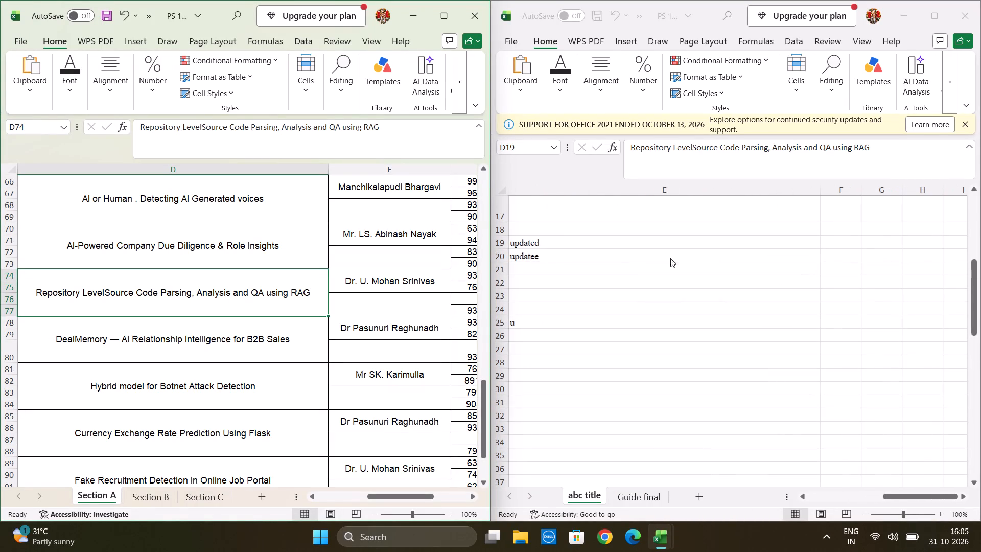
left_click(499, 257)
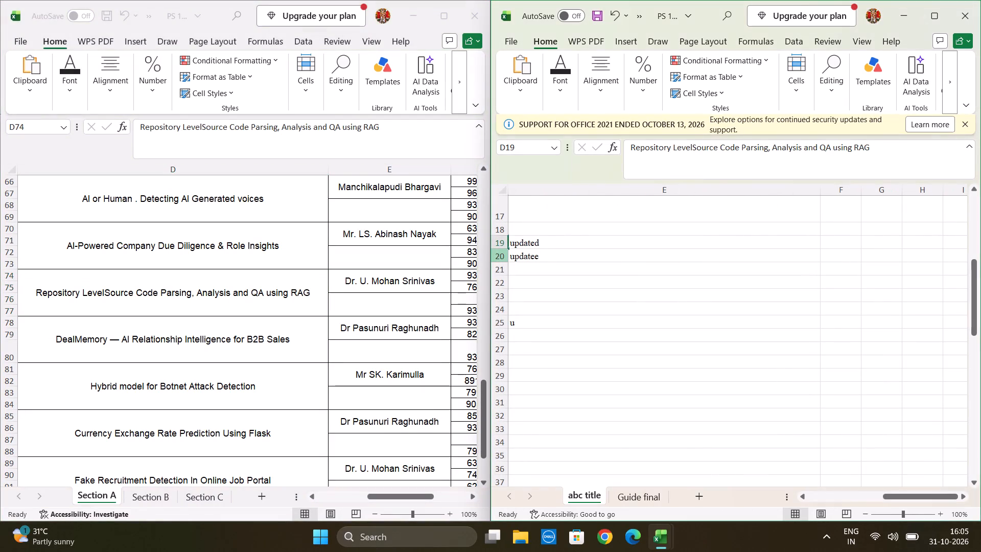
scroll(574, 270, "right", 2)
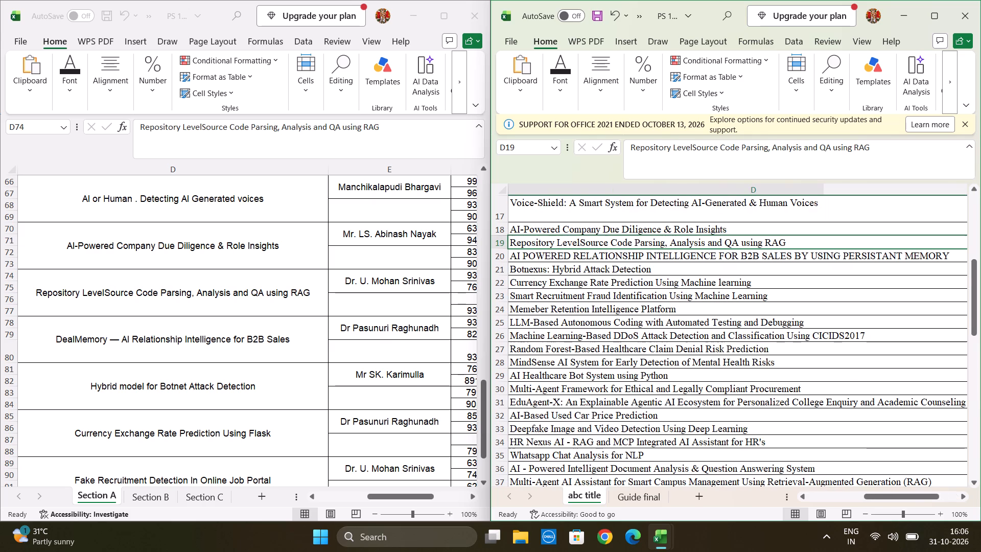
left_click(497, 257)
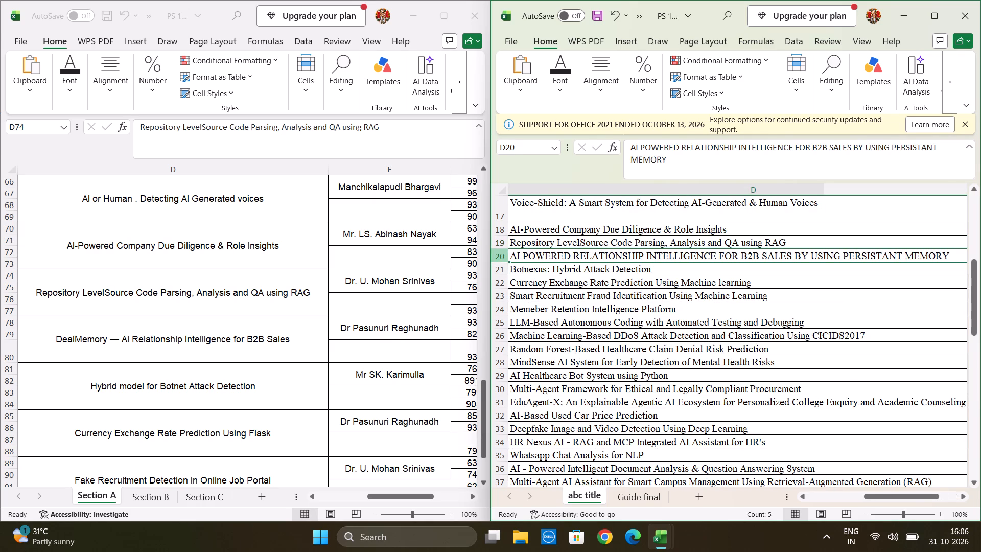
Compare Section A's project titles and guides from batch A19 onward with the corresponding abc title rows and their update notes.
scroll(357, 364, "up", 1)
scroll(357, 364, "right", 1)
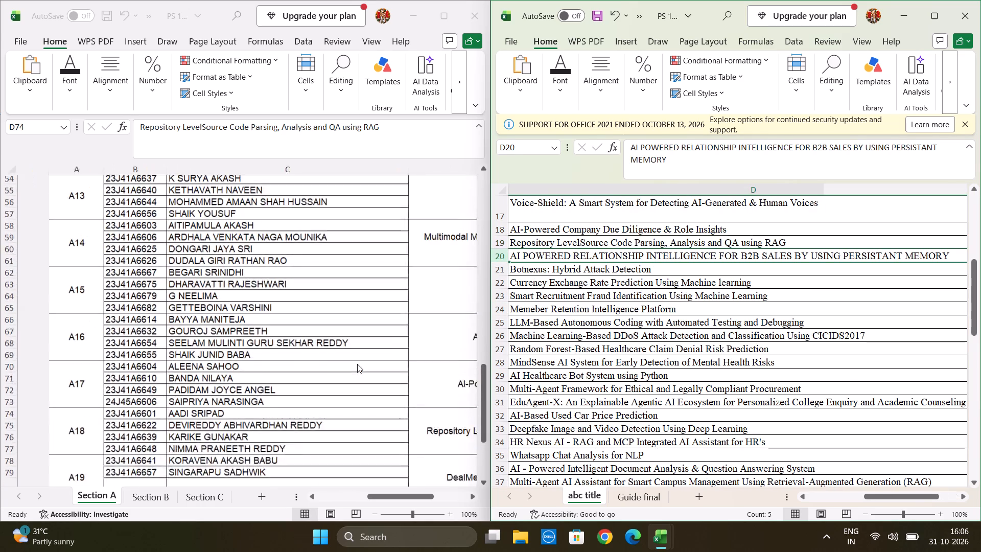
scroll(357, 364, "down", 3)
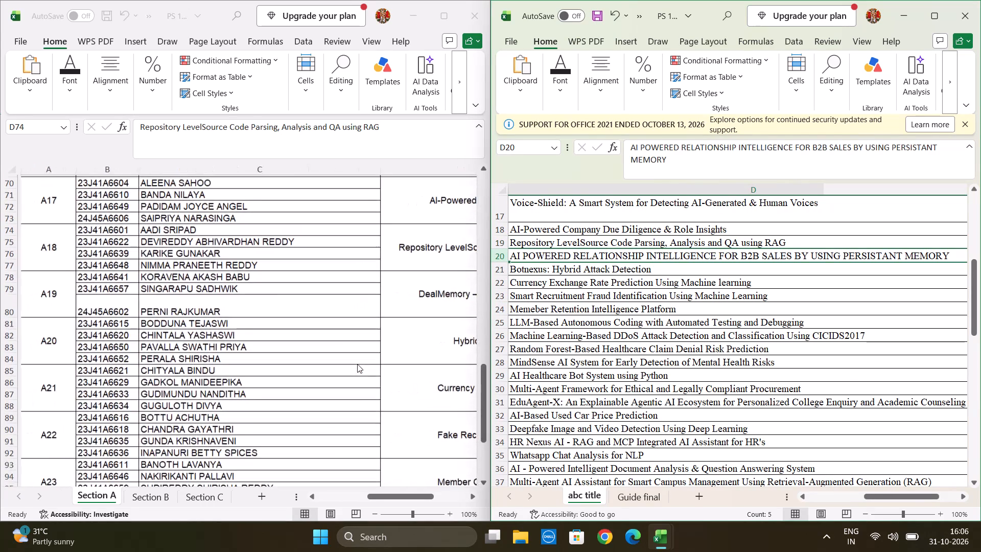
scroll(357, 364, "left", 4)
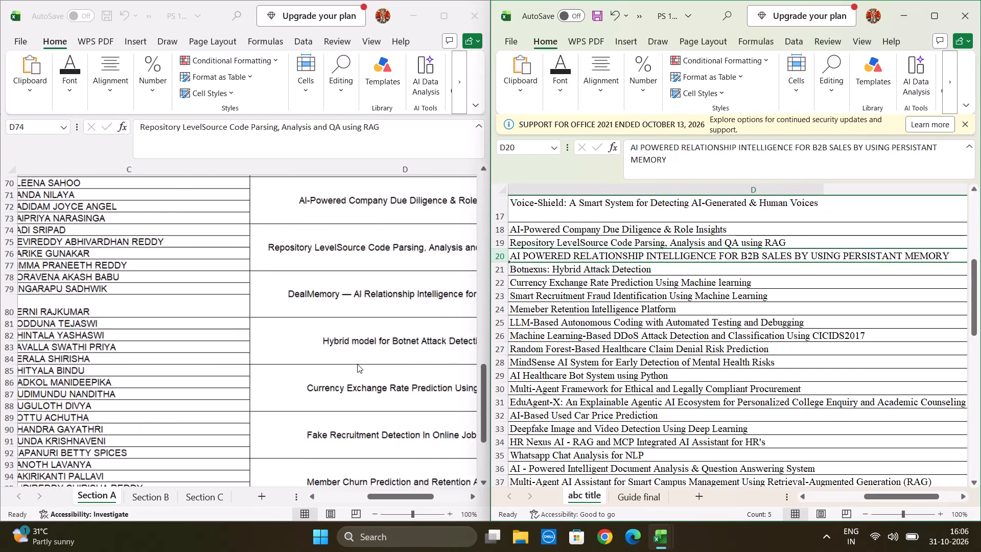
scroll(357, 350, "left", 2)
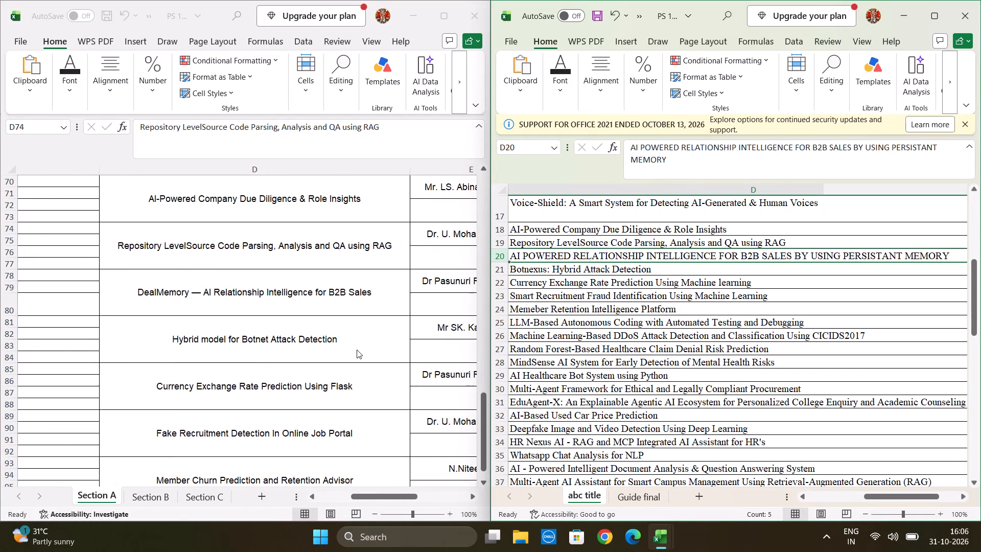
scroll(357, 350, "left", 1)
scroll(581, 328, "right", 1)
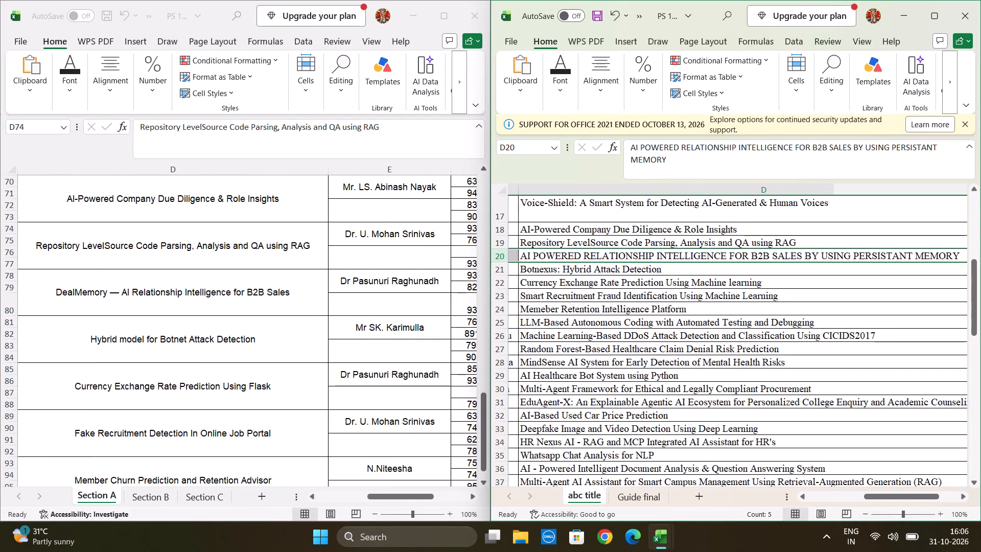
scroll(581, 328, "right", 1)
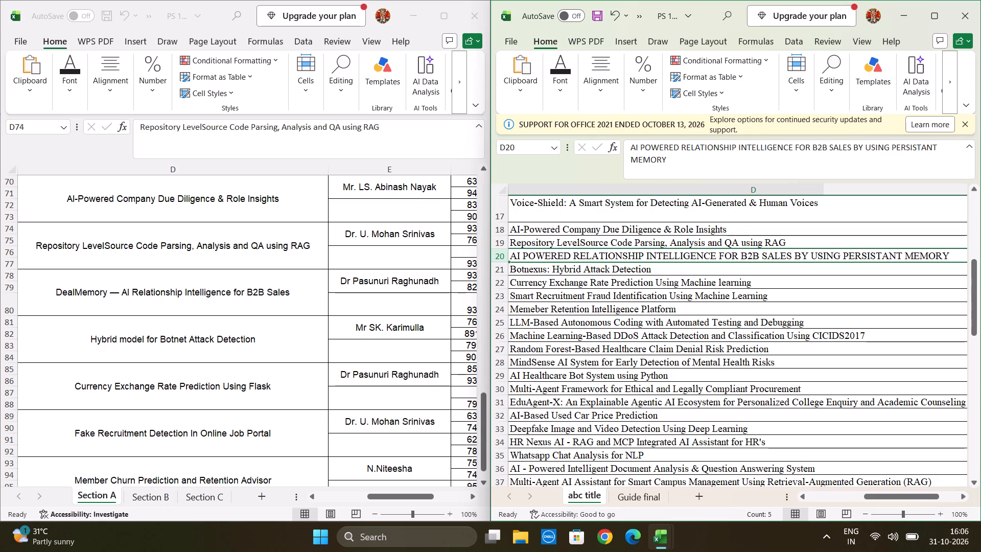
scroll(581, 328, "left", 3)
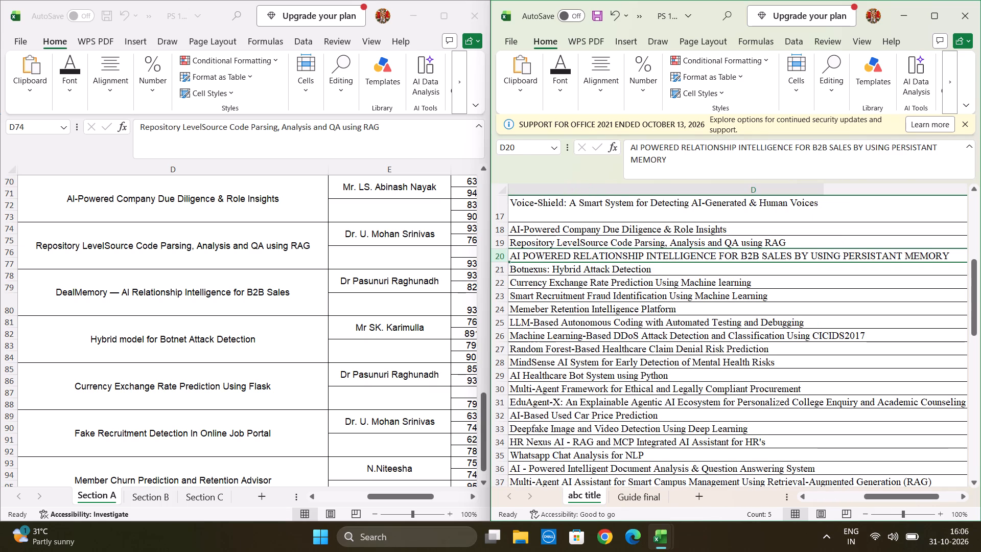
scroll(581, 328, "left", 1)
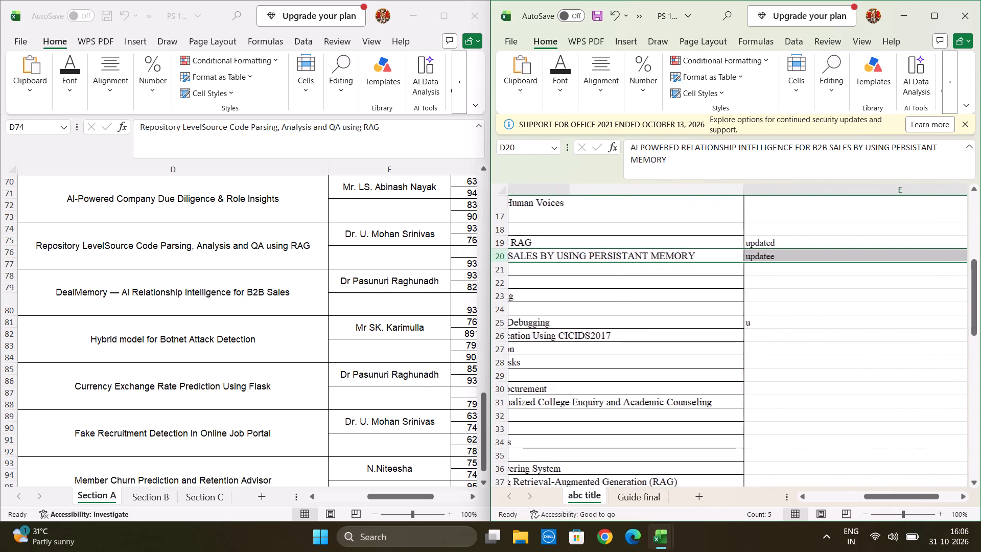
scroll(581, 328, "right", 1)
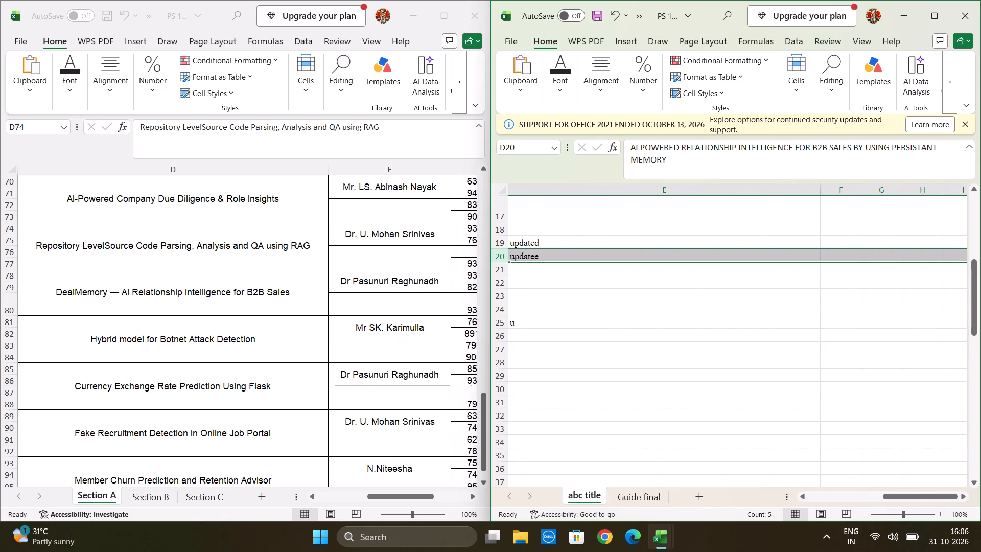
scroll(581, 328, "right", 2)
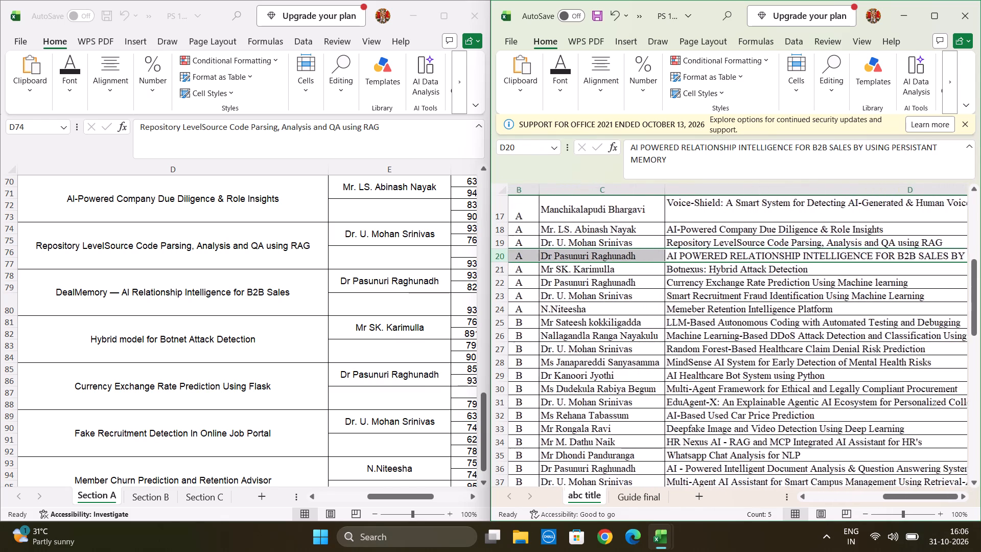
Undo the replacement of batch A18's title on the abc title sheet.
left_click(581, 328)
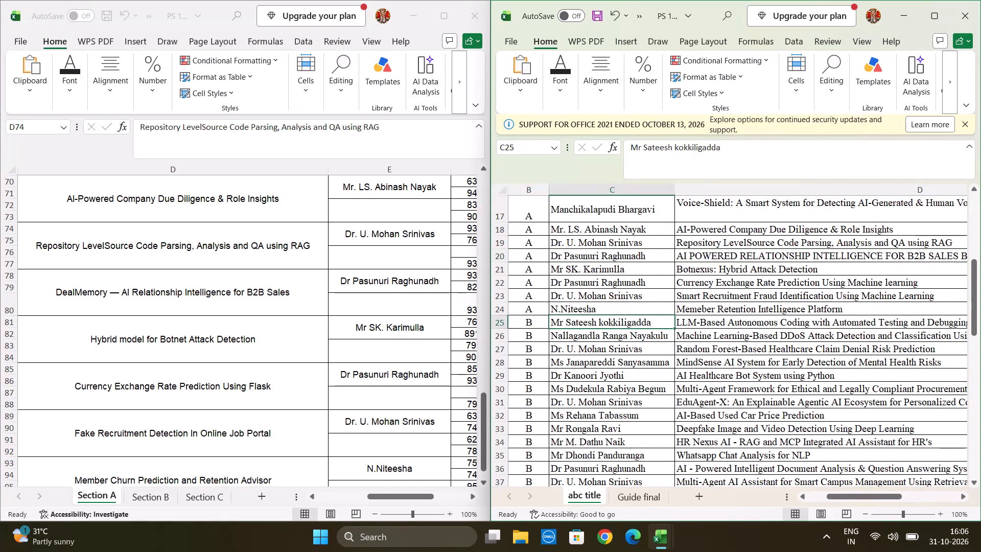
key("ctrl+z")
key("ctrl+z")
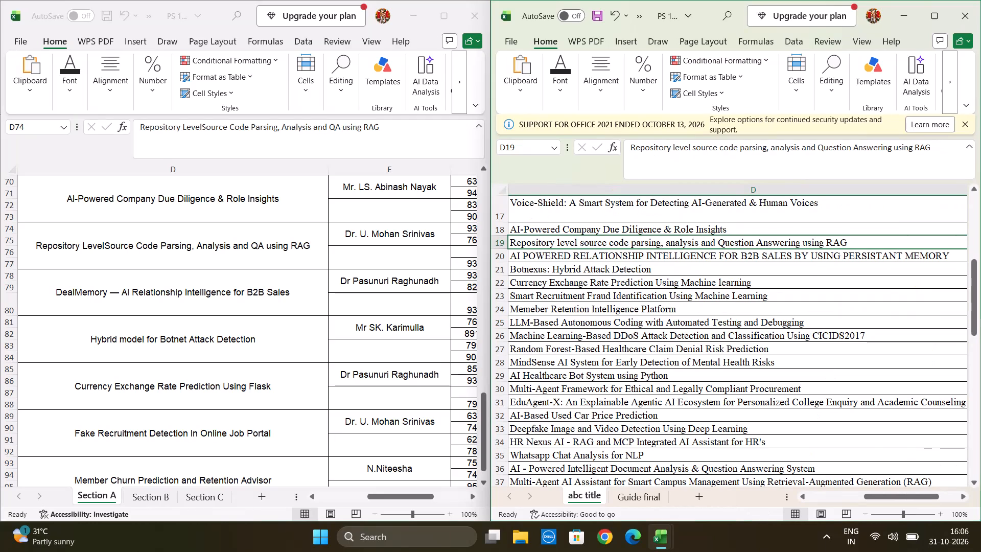
key("ctrl+z")
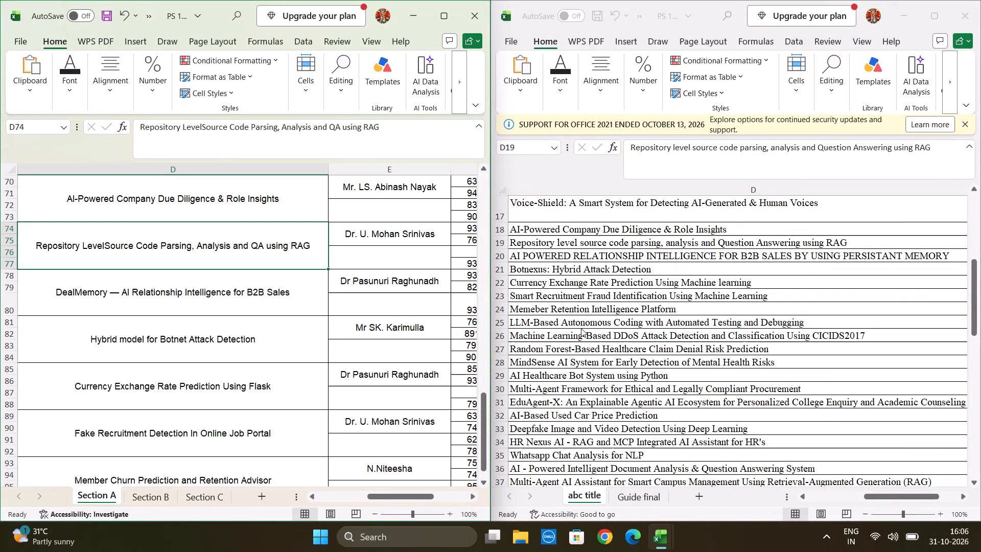
Undo the edits made to batch A14's medical abnormality detection title on the abc title sheet.
left_click(766, 330, "ctrl")
key("ctrl+z")
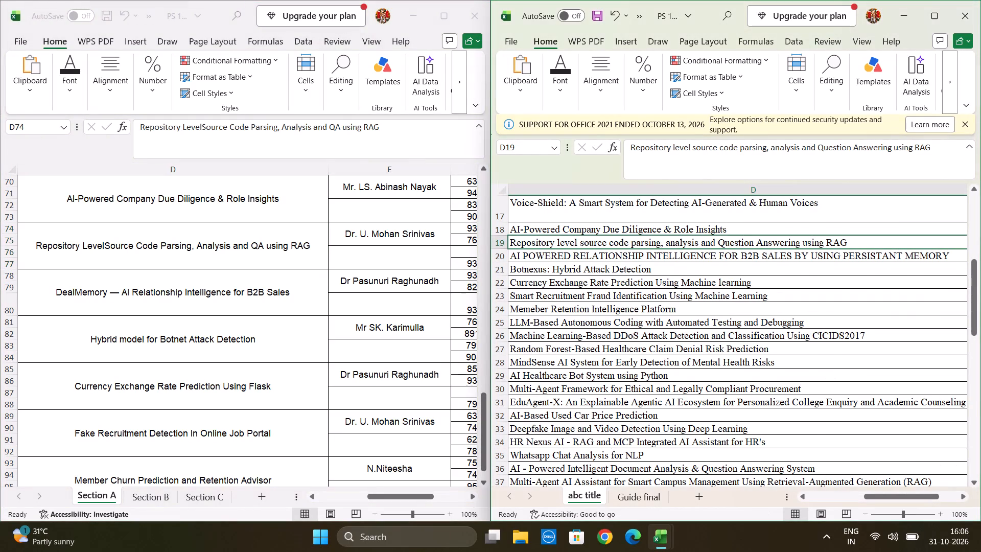
key("ctrl+z")
key("ctrl+z")
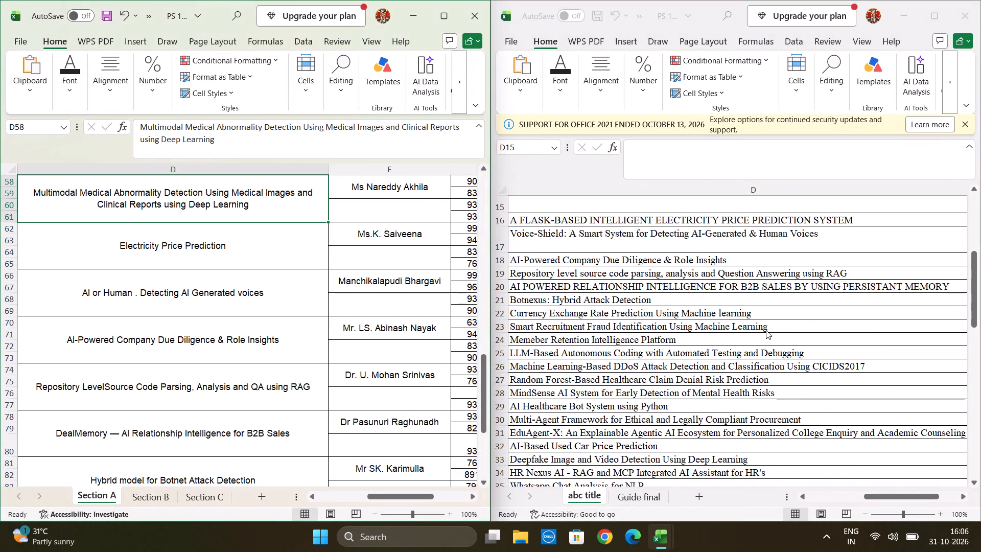
key("ctrl+z")
left_click(766, 330, "ctrl")
key("ctrl+z")
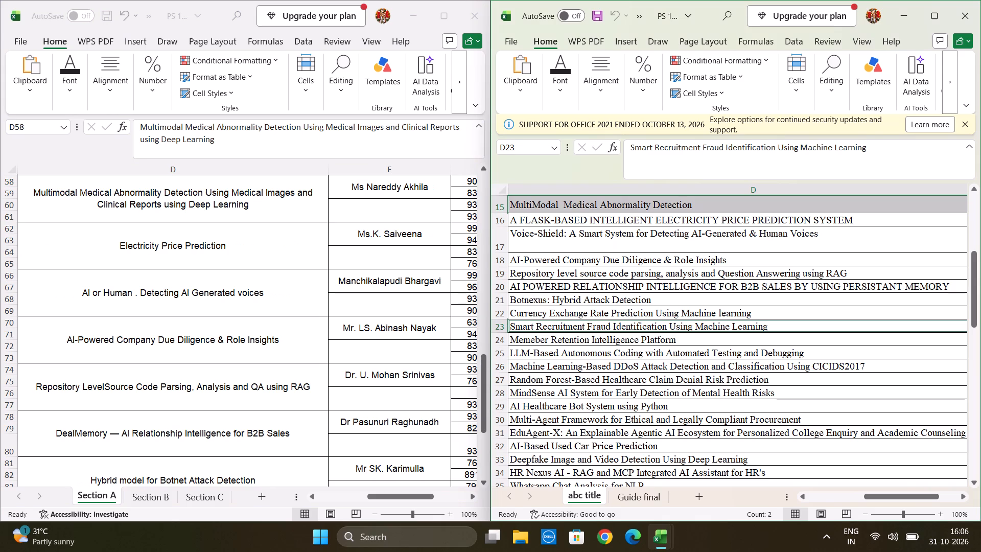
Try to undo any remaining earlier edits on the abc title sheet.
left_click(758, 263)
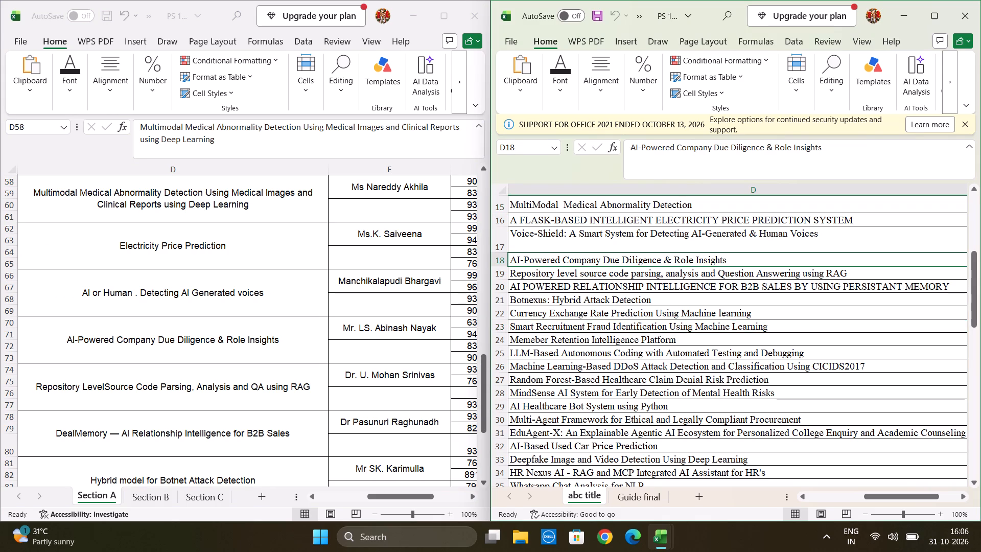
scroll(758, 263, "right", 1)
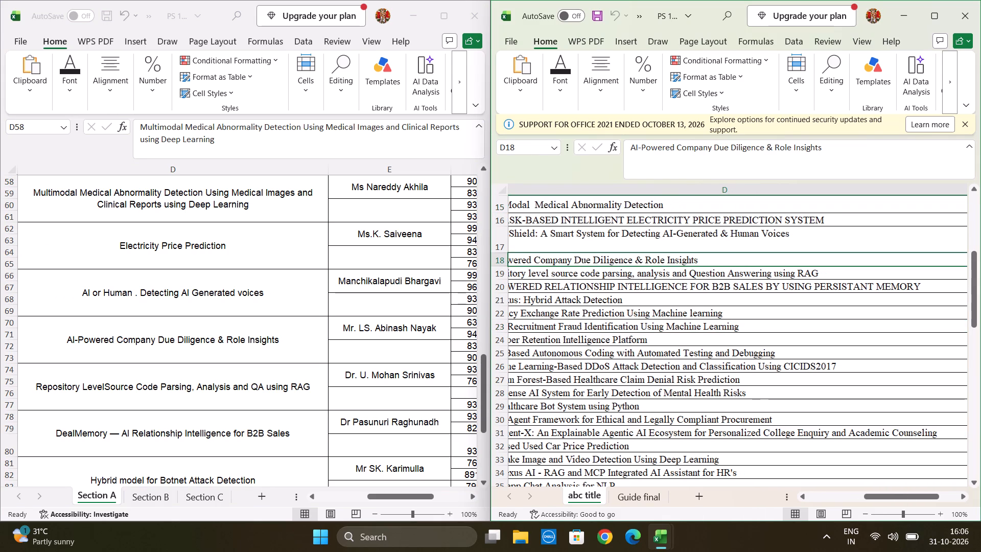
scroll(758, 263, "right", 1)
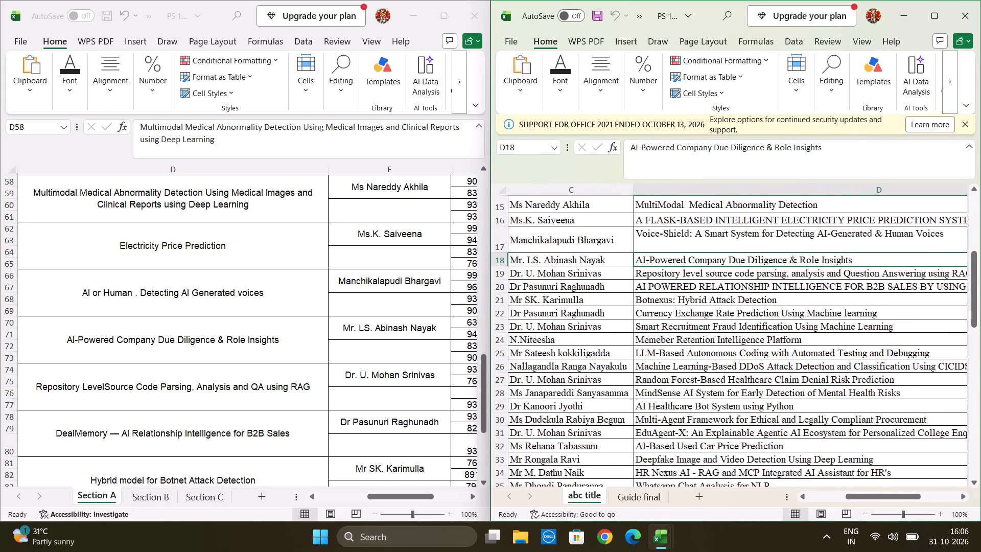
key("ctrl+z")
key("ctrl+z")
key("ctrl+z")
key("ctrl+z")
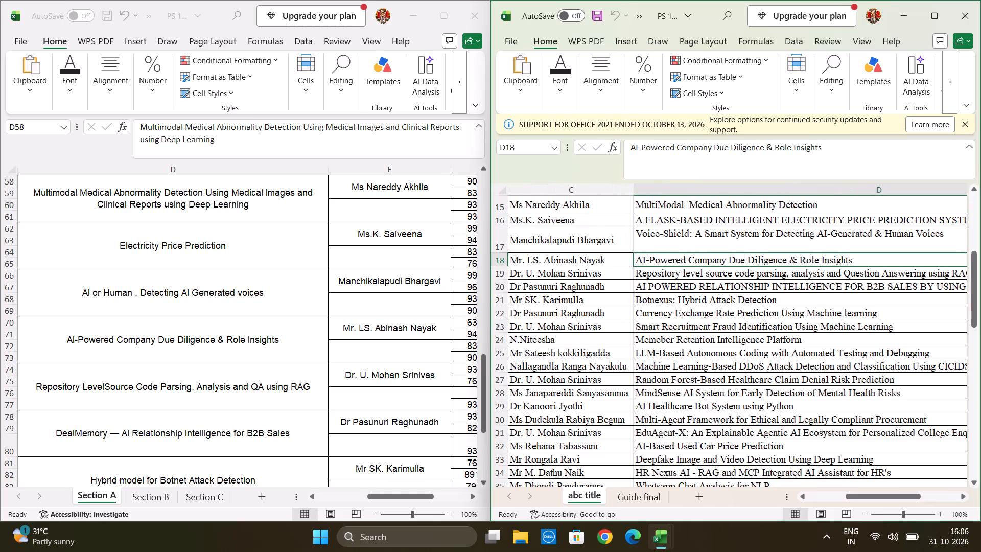
Review the guides and project titles from the beginning of the abc title sheet.
scroll(730, 338, "down", 1)
scroll(730, 338, "up", 2)
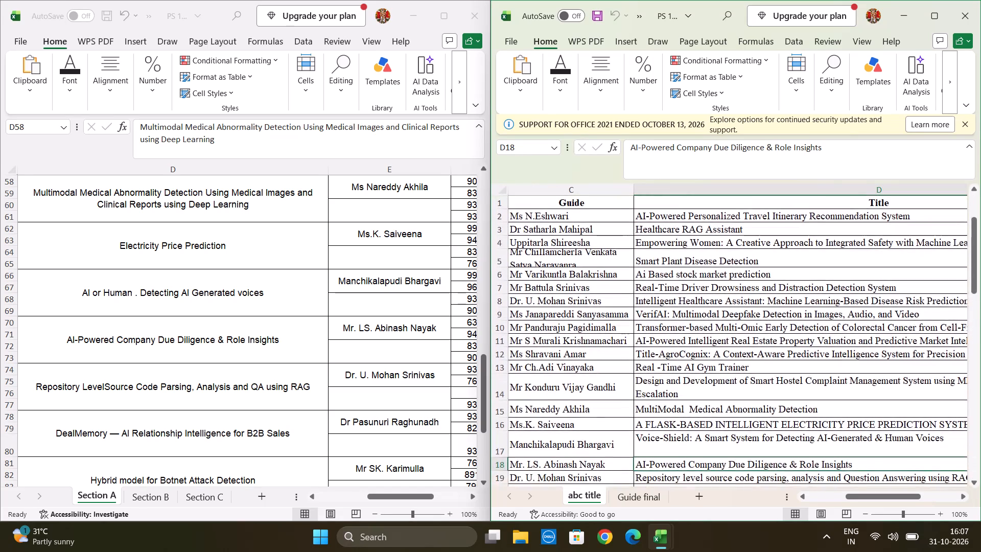
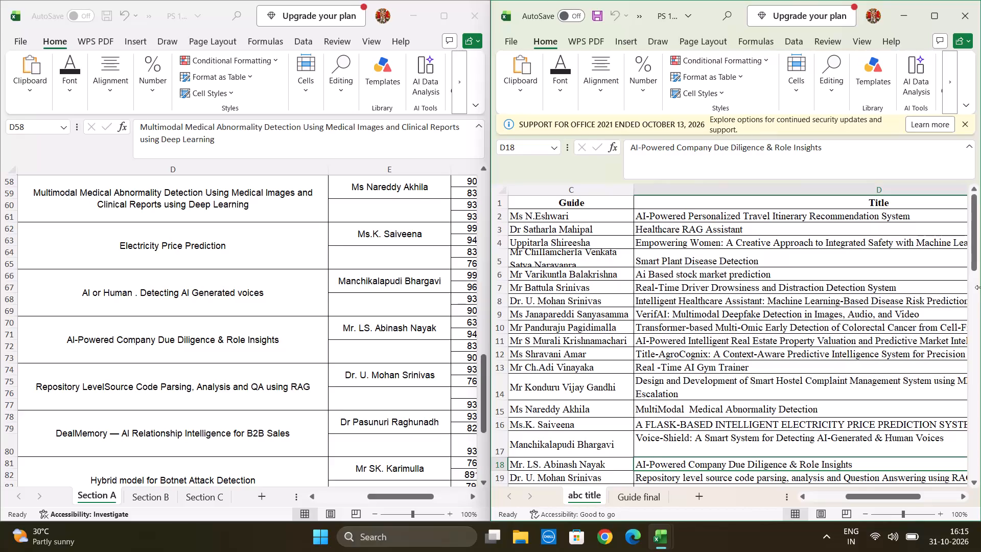
Close the ABC title_revised and PS 1Guide Allocation A,B,C workbooks without saving their changes.
left_click(980, 0)
left_click(969, 9)
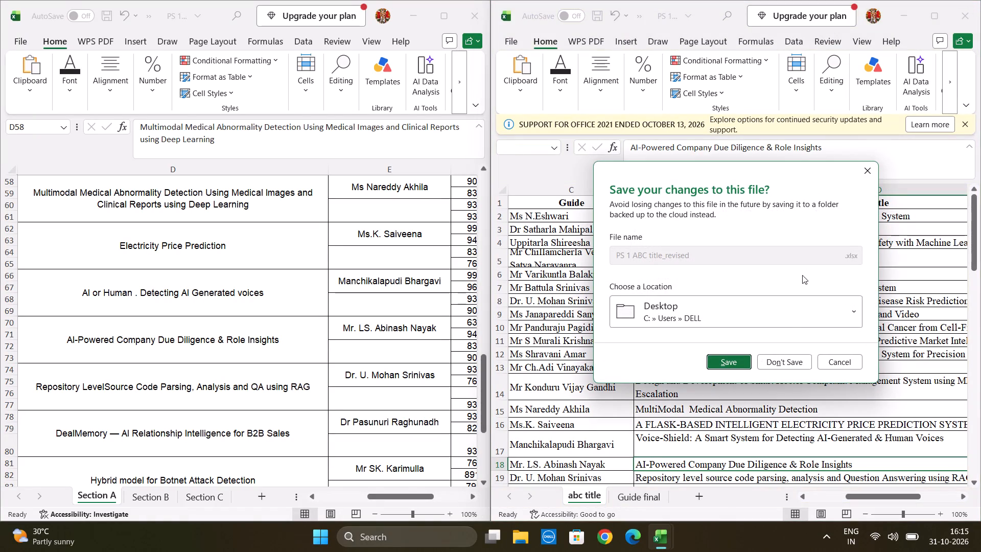
left_click(773, 358)
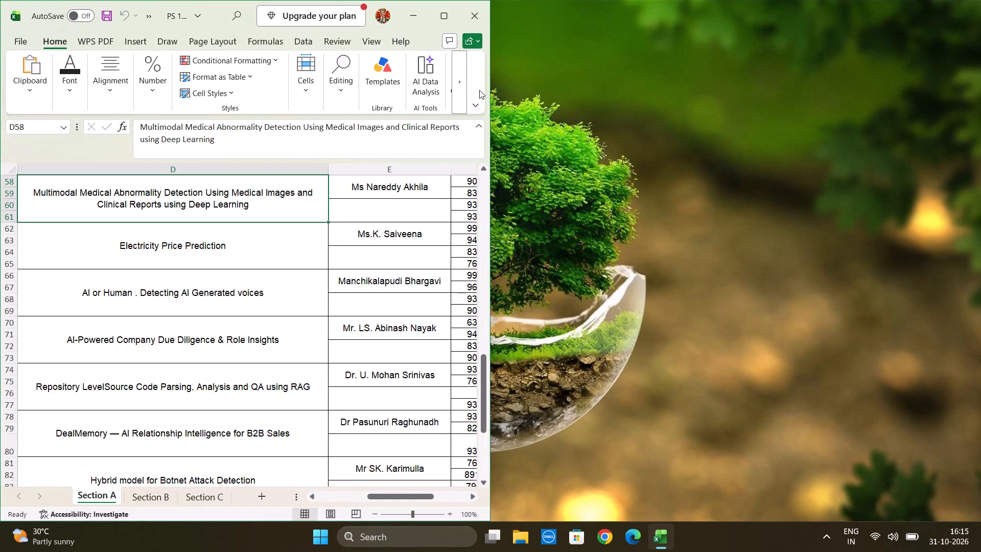
left_click(465, 12)
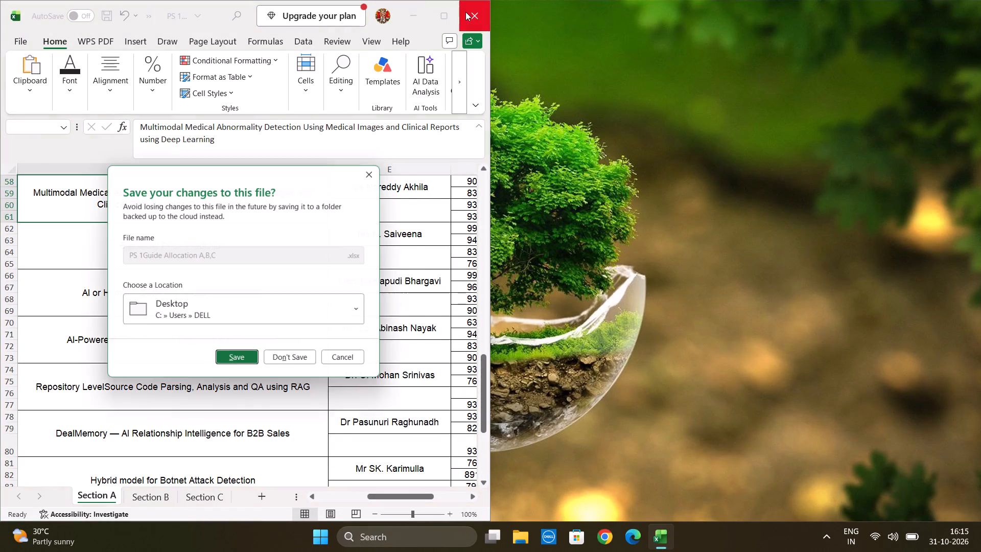
left_click(306, 363)
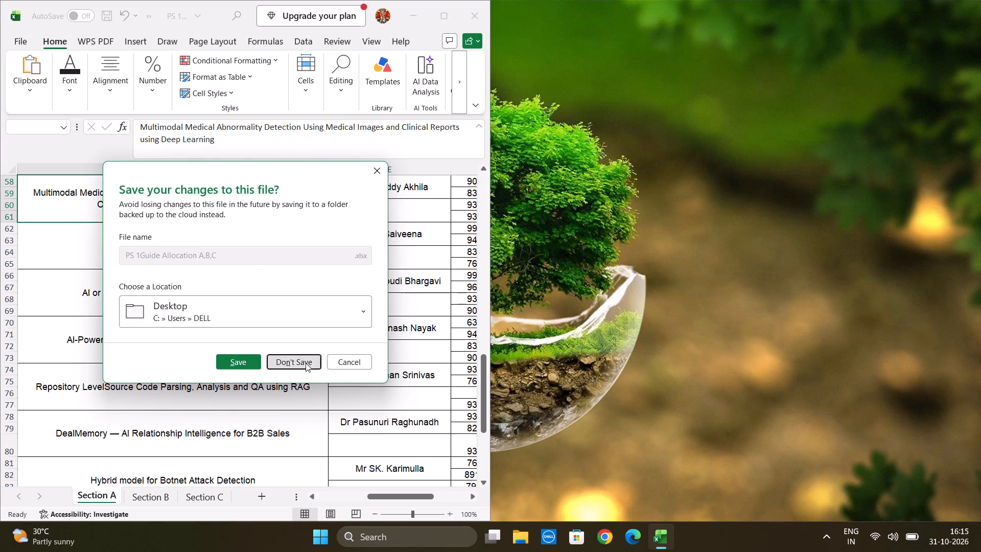
Reopen the guide allocation workbook on Section A and the ABC title_revised workbook, and arrange the two windows side by side.
double_click(426, 406)
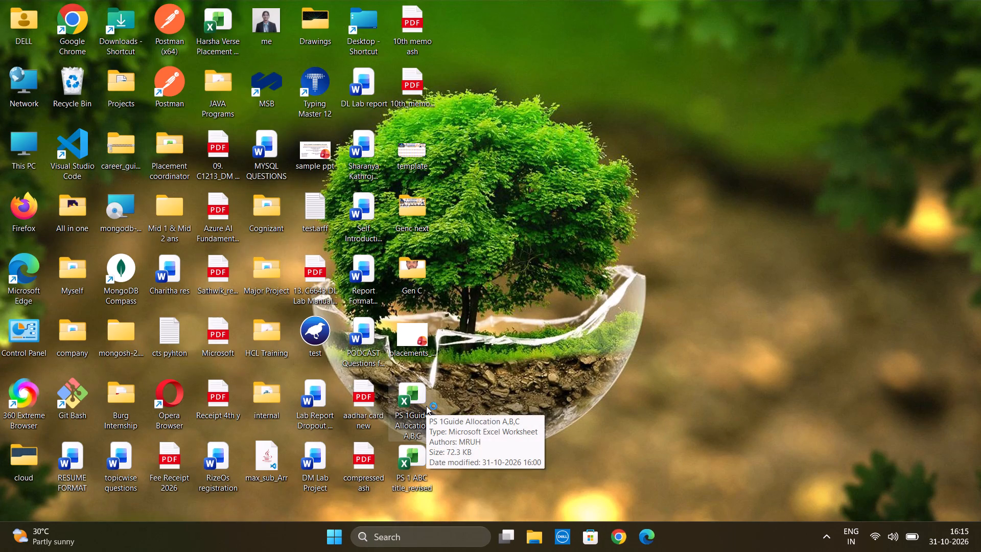
double_click(406, 486)
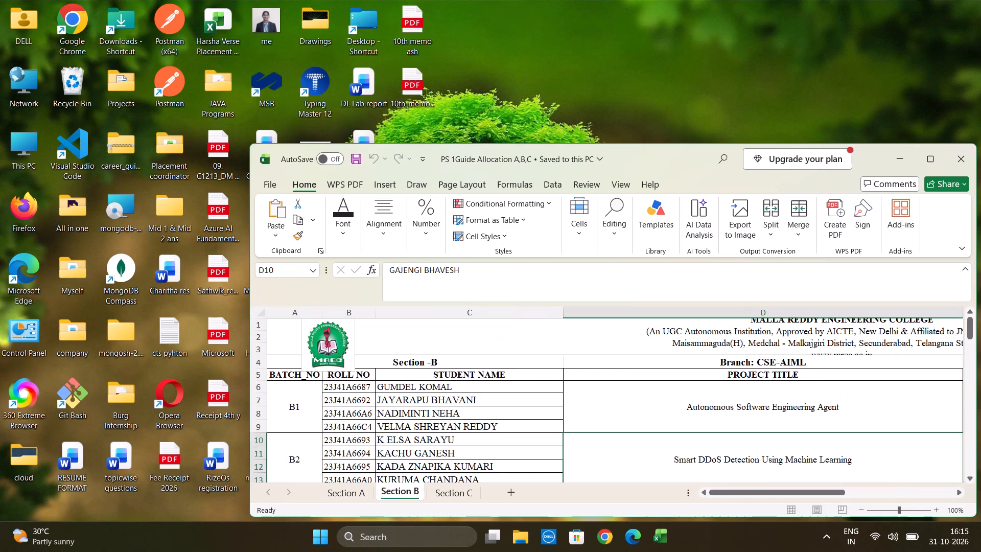
left_click(344, 491)
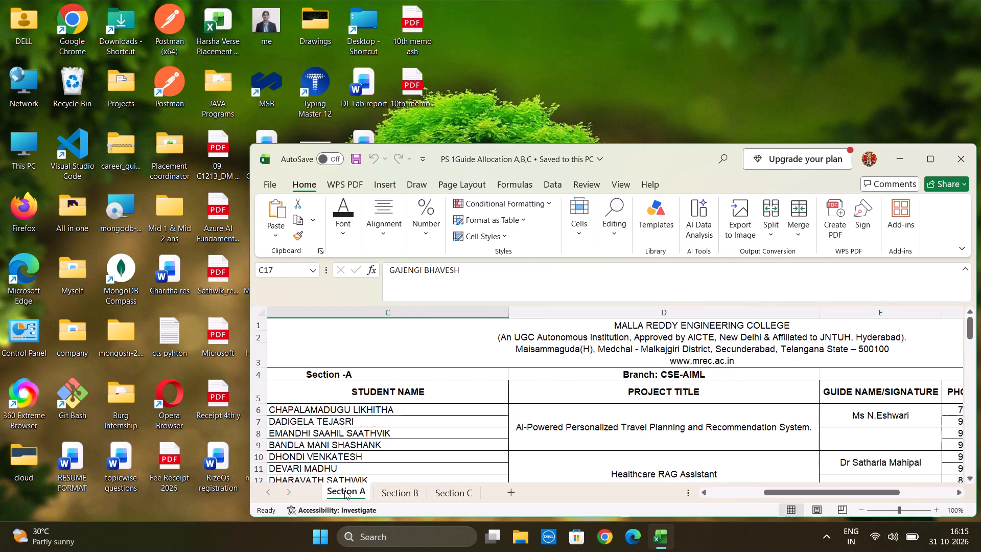
left_click(902, 157)
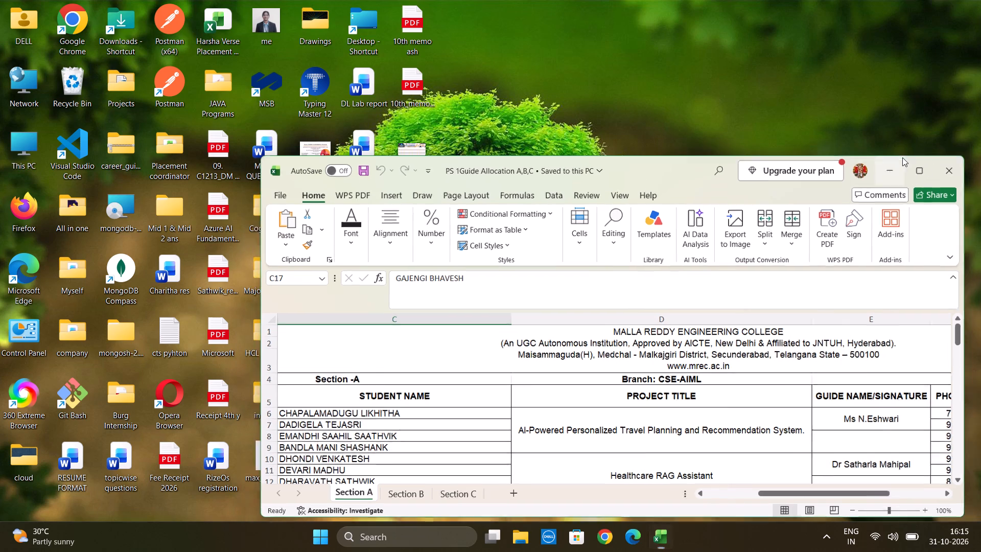
double_click(425, 483)
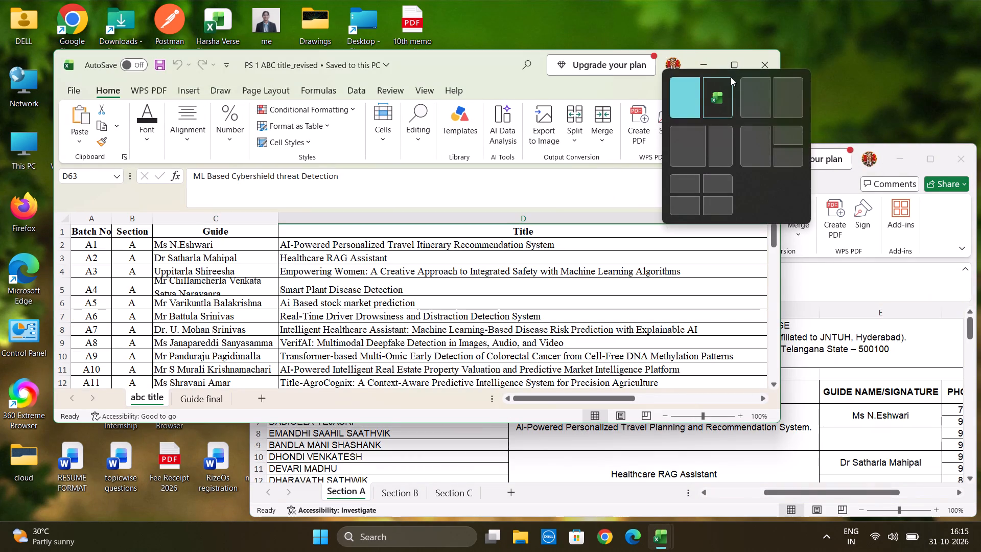
left_click(731, 77)
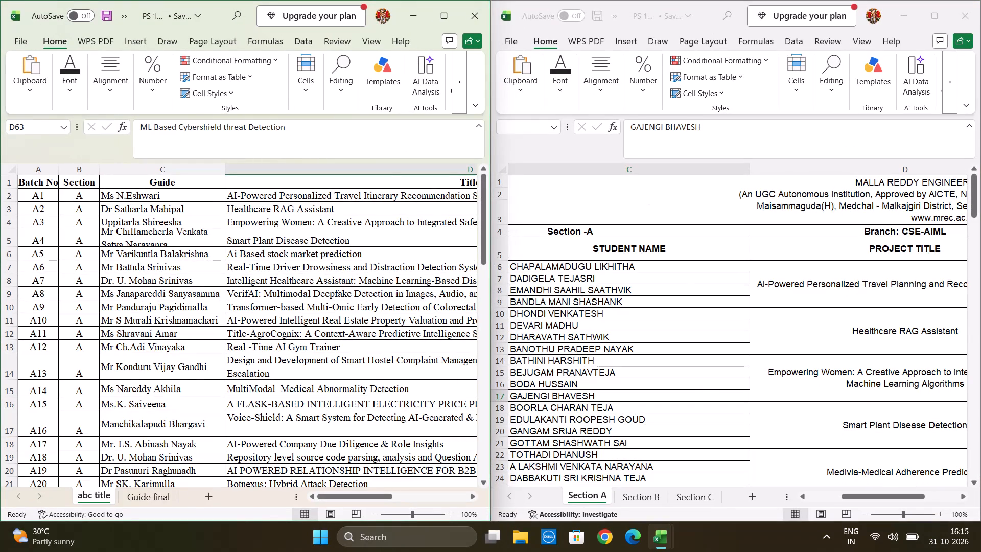
Copy batch A14's title text, "MultiModal Medical Abnormality Detection", from the abc title sheet.
scroll(254, 318, "left", 4)
scroll(254, 318, "right", 2)
scroll(254, 318, "down", 3)
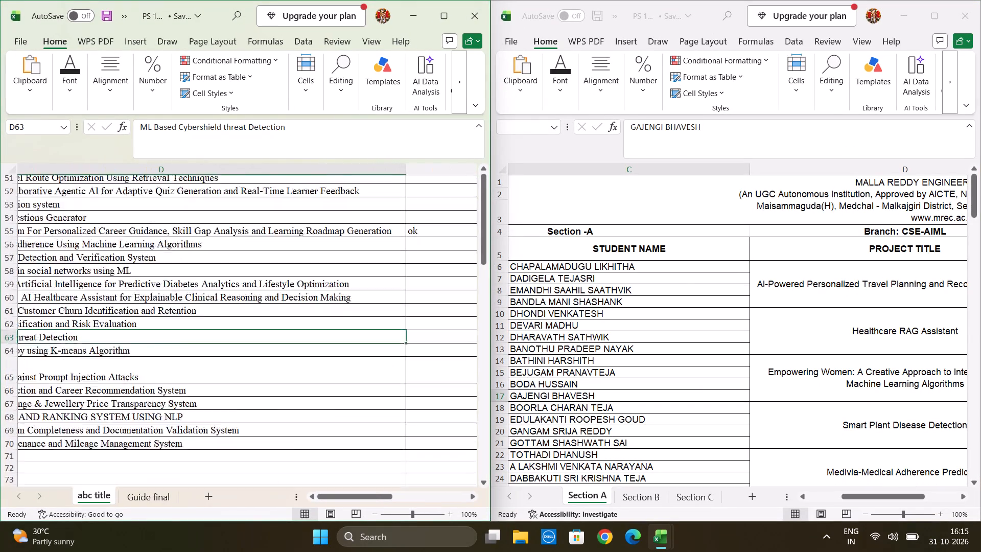
scroll(254, 318, "up", 2)
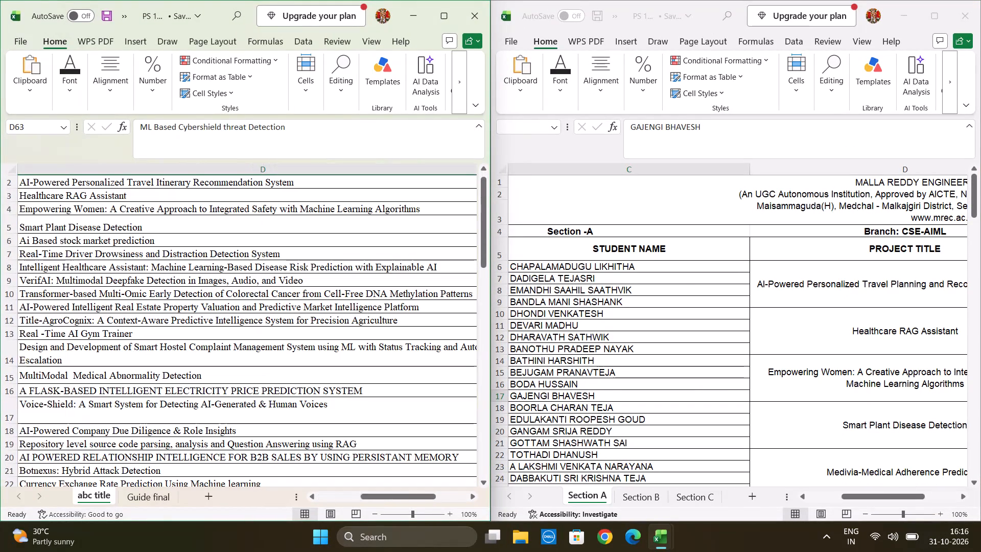
scroll(309, 380, "left", 2)
left_click(329, 372)
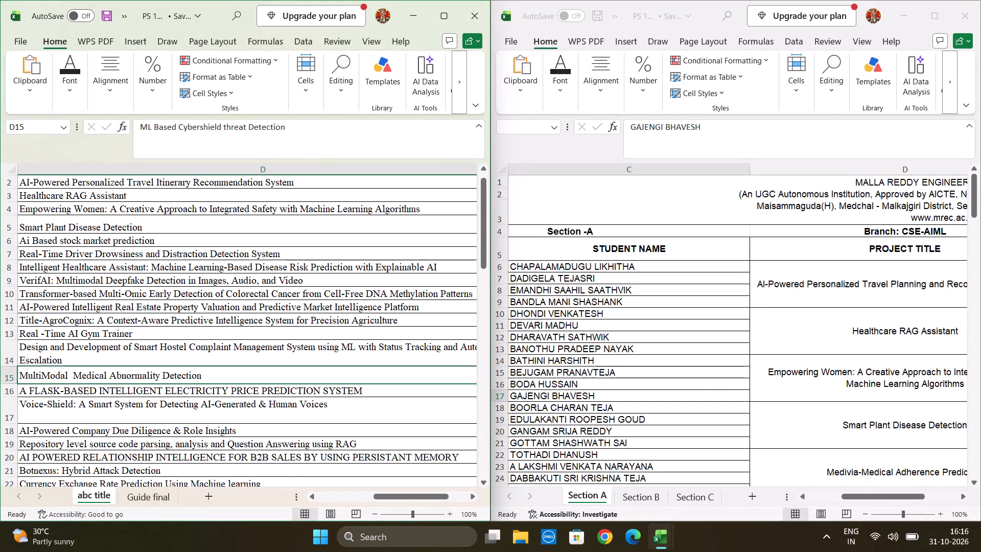
triple_click(329, 372)
key("ctrl+a")
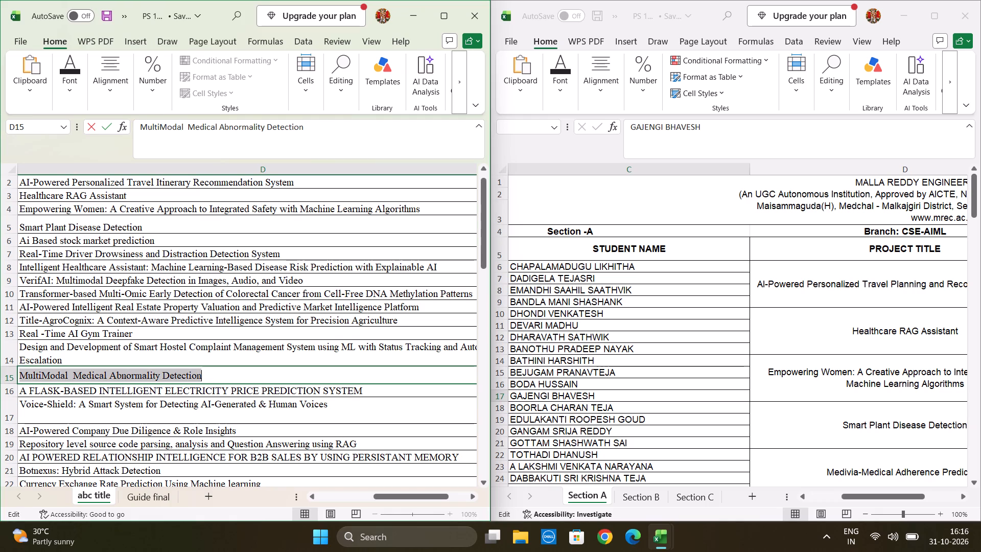
key("ctrl+c")
Replace batch A14's project title on the Section A sheet with the copied "MultiModal Medical Abnormality Detection".
scroll(804, 347, "left", 3)
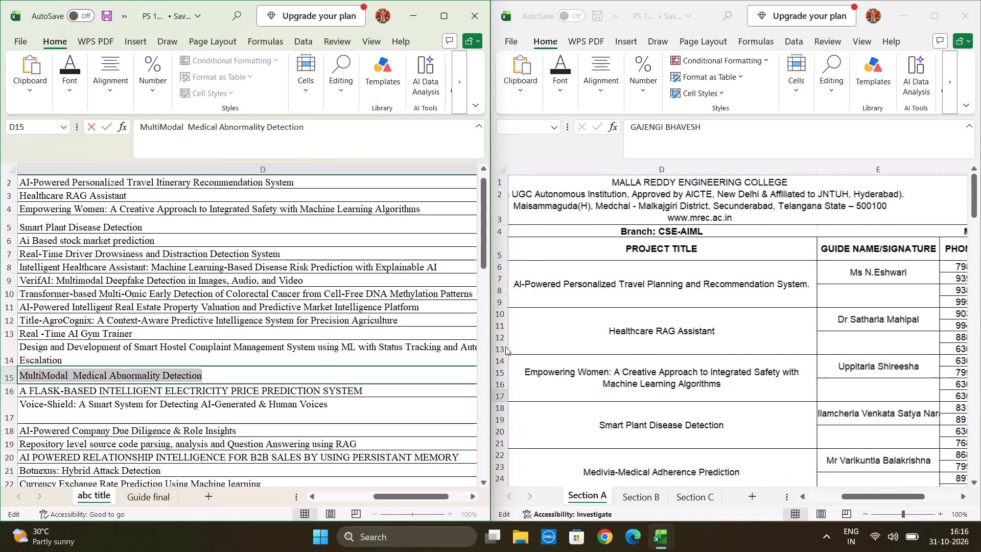
scroll(295, 360, "right", 3)
scroll(295, 360, "left", 1)
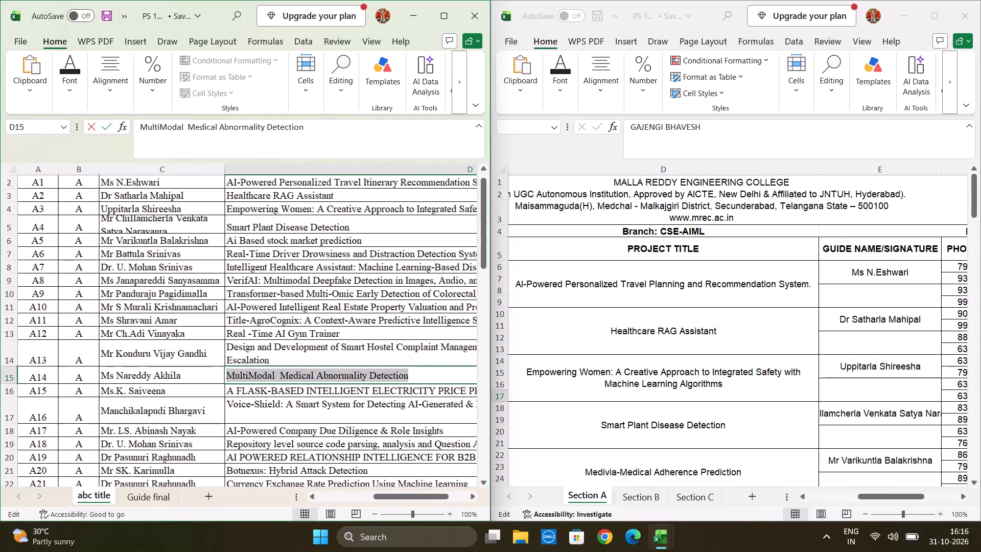
scroll(605, 367, "right", 3)
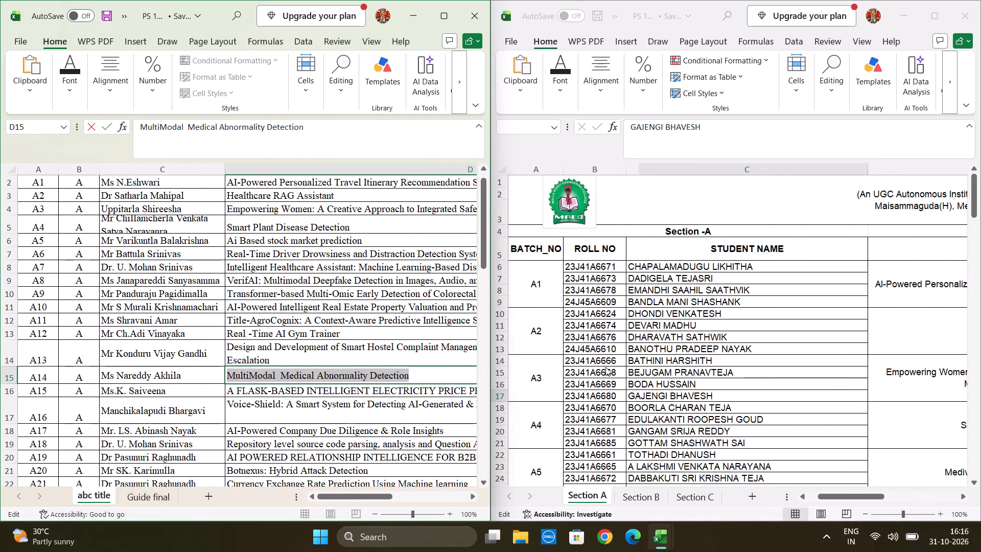
scroll(605, 367, "down", 4)
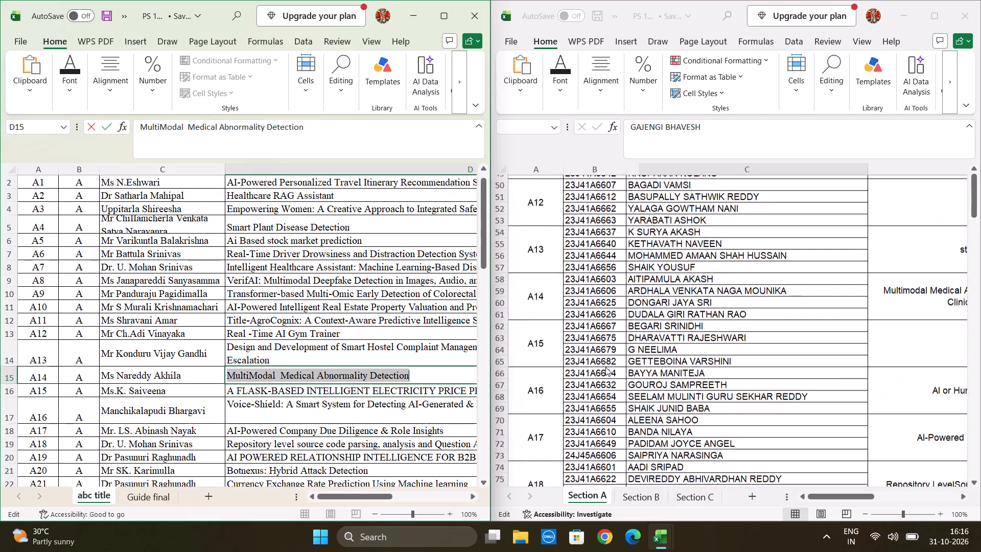
scroll(605, 367, "left", 1)
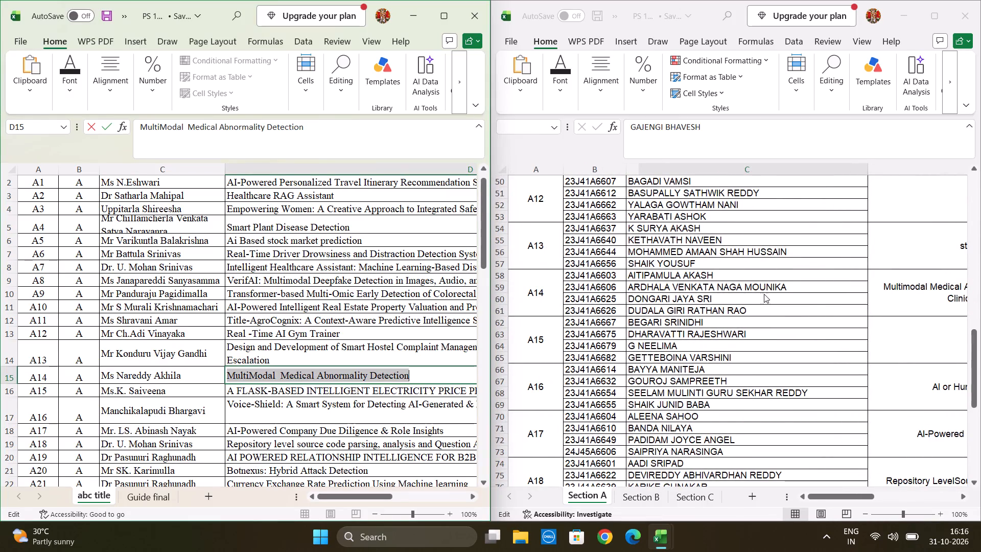
double_click(899, 288)
double_click(899, 288)
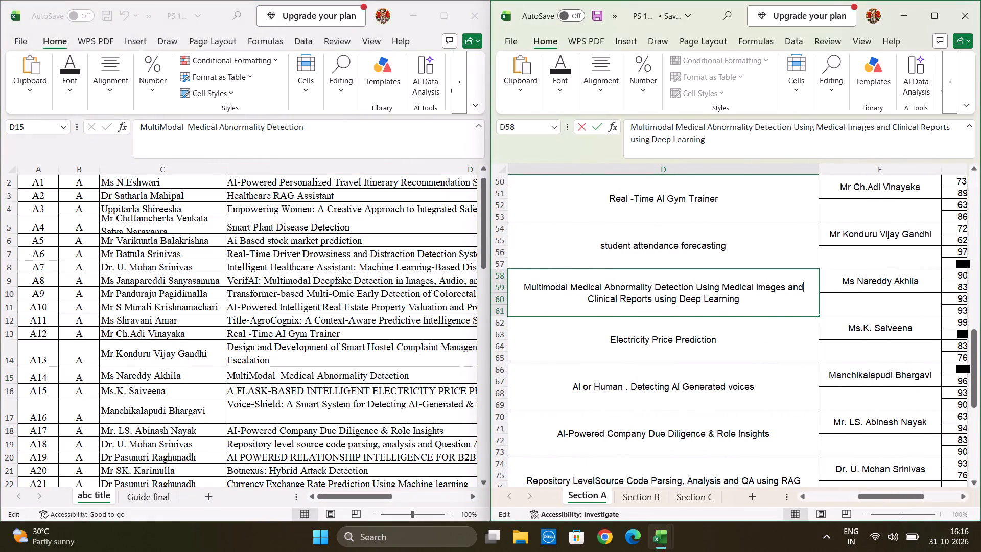
key("ctrl+a")
key("ctrl+v")
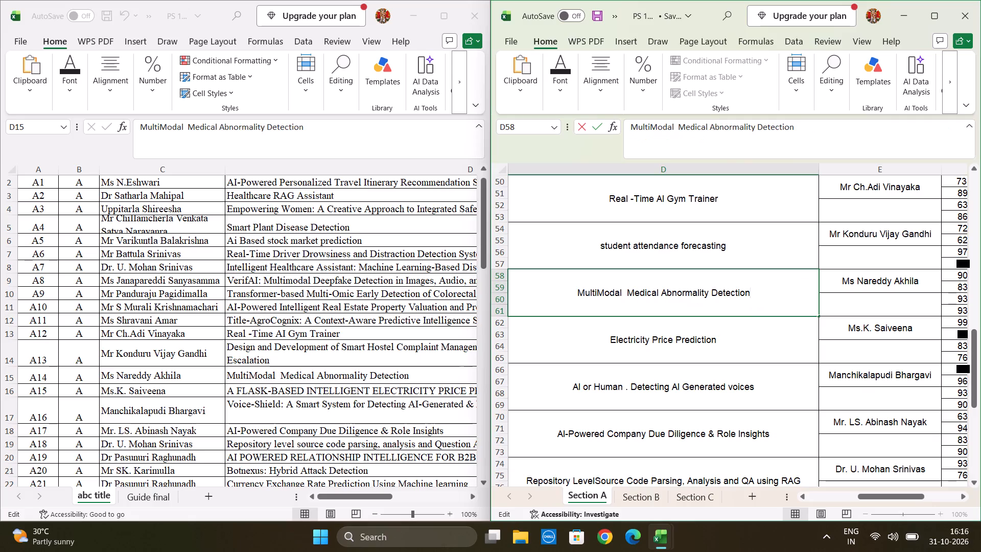
scroll(756, 309, "left", 3)
scroll(897, 319, "left", 2)
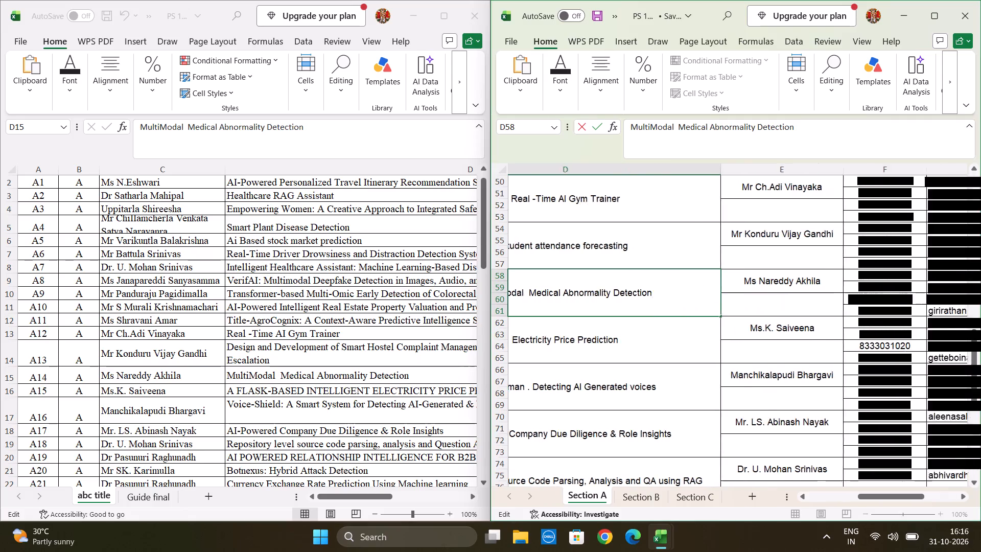
scroll(897, 319, "left", 5)
scroll(897, 319, "right", 3)
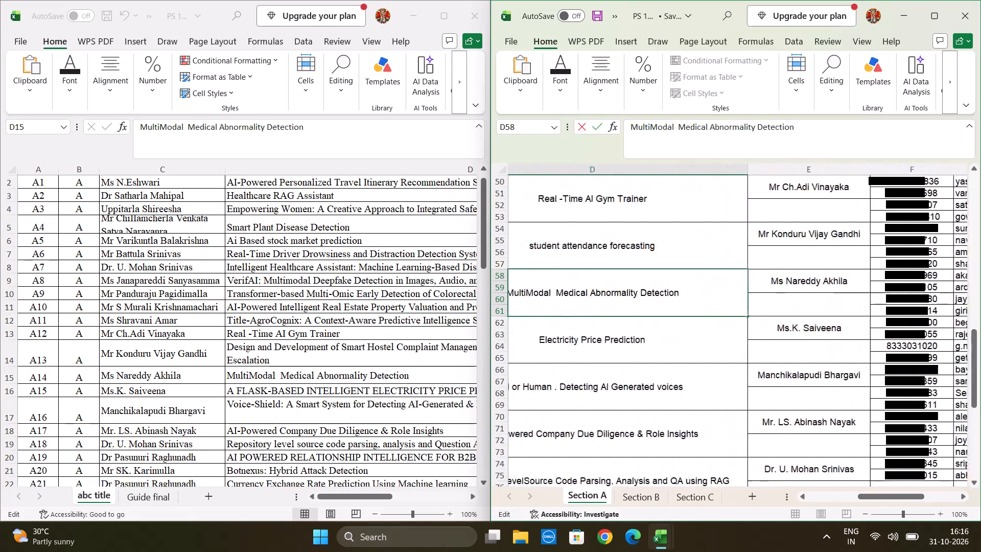
scroll(897, 319, "right", 1)
scroll(352, 359, "left", 2)
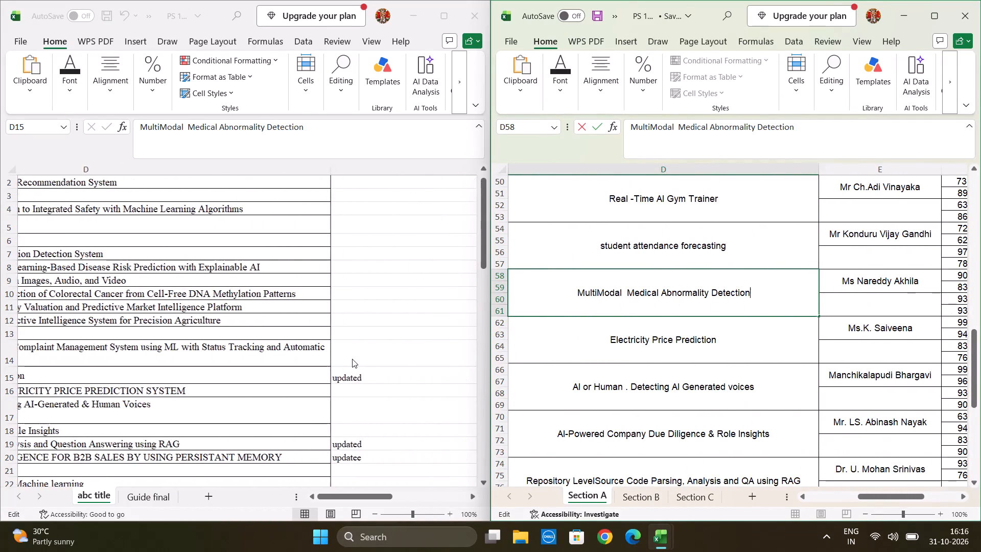
left_click(279, 369)
Copy batch A18's title text, "Repository level source code parsing, analysis and Question Answering using RAG", from the abc title sheet.
scroll(279, 369, "down", 2)
scroll(279, 369, "left", 1)
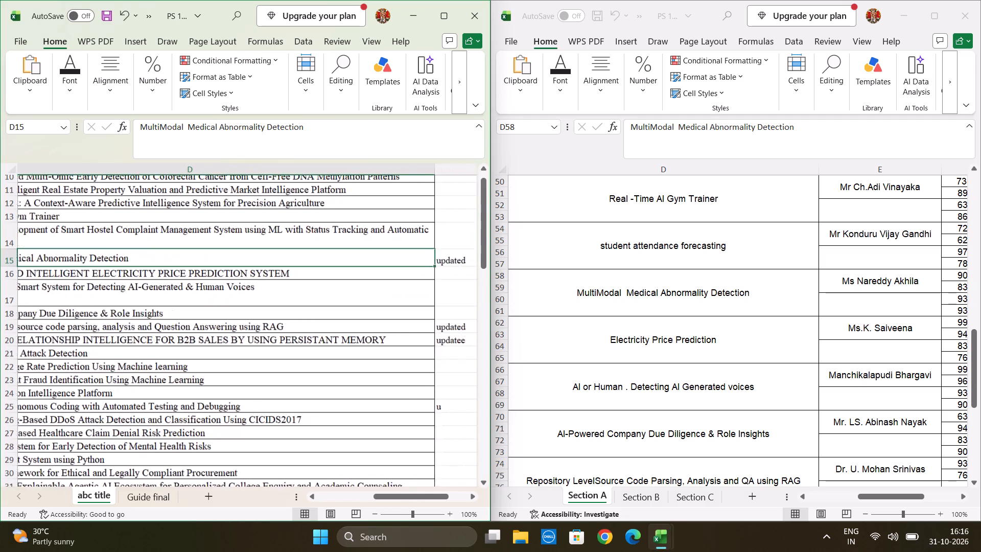
scroll(279, 369, "left", 1)
left_click(374, 329)
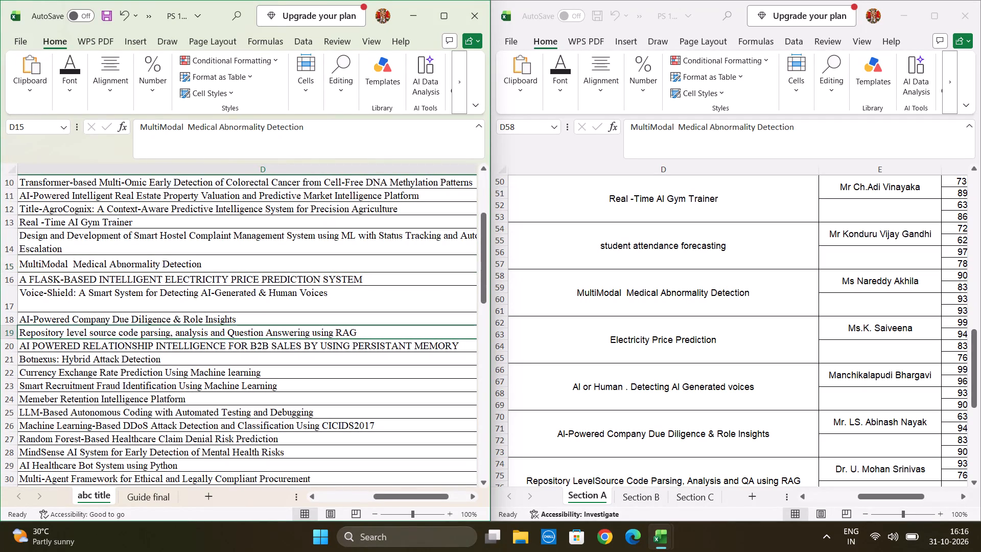
key("ctrl+a")
left_click(374, 329)
triple_click(374, 329)
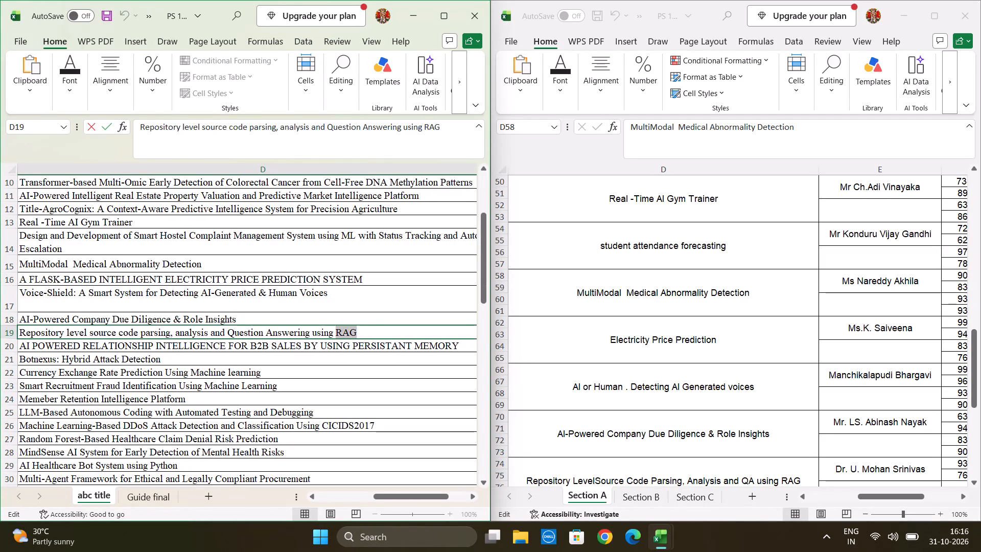
key("ctrl+a")
key("ctrl+c")
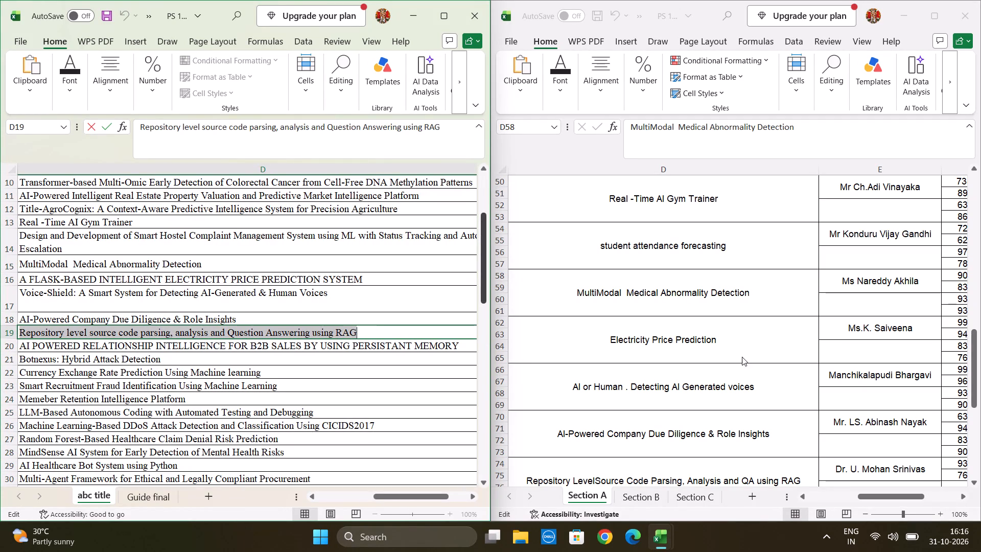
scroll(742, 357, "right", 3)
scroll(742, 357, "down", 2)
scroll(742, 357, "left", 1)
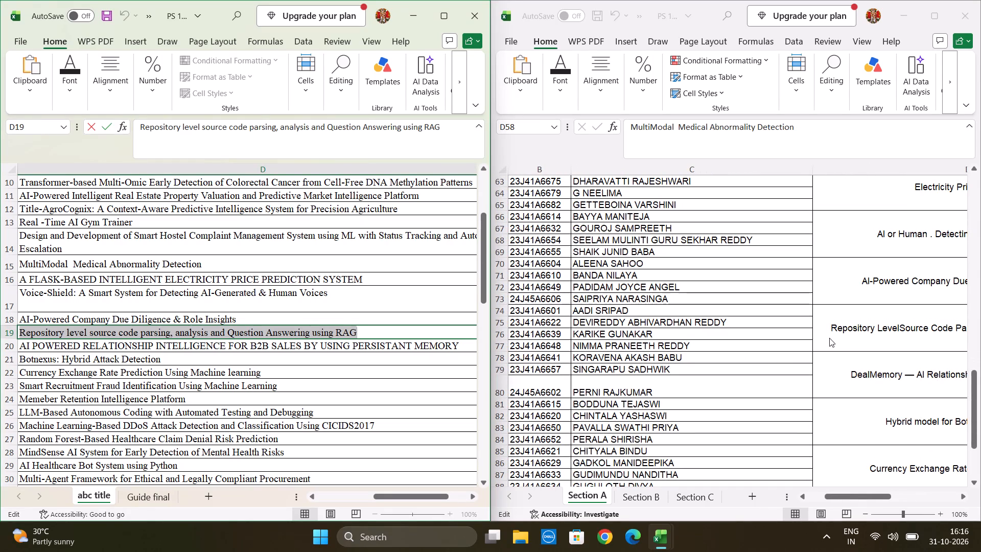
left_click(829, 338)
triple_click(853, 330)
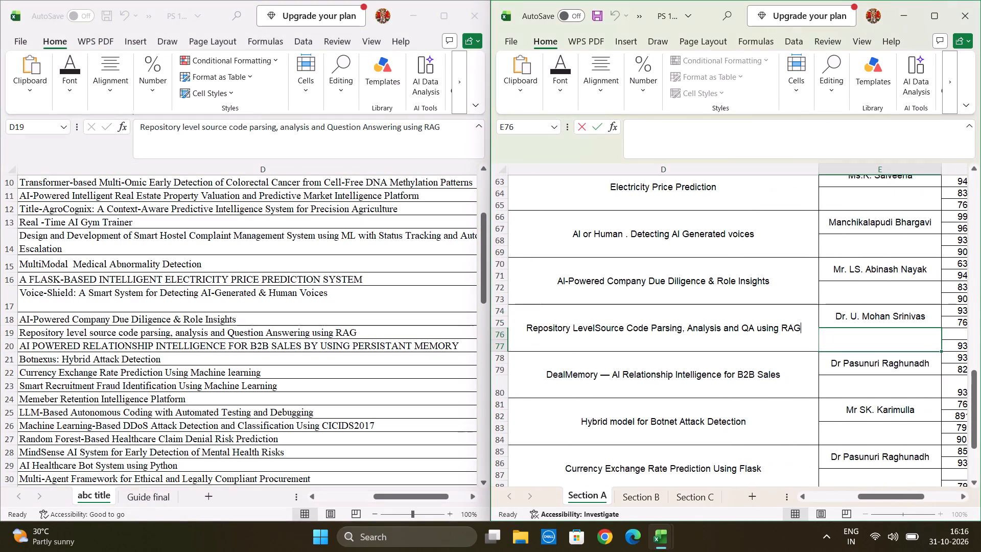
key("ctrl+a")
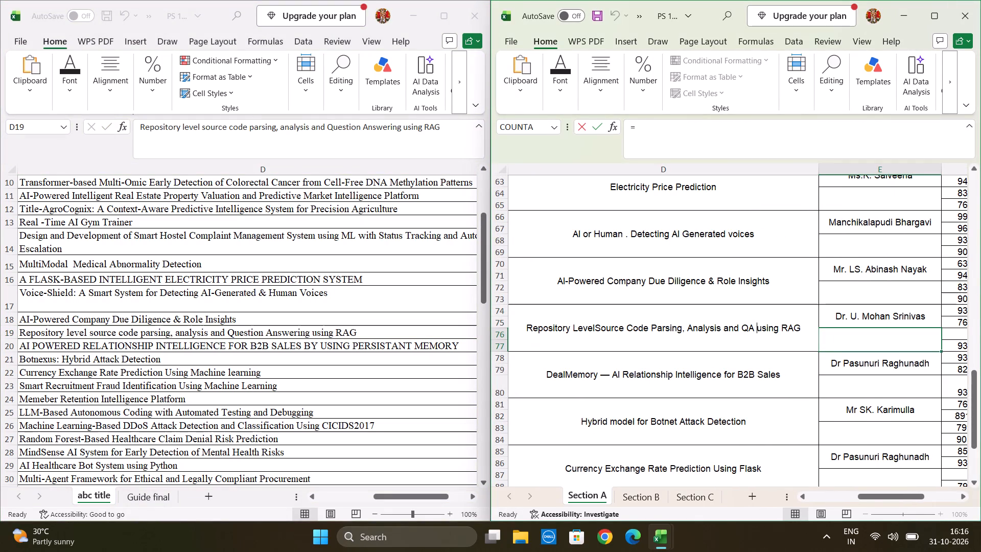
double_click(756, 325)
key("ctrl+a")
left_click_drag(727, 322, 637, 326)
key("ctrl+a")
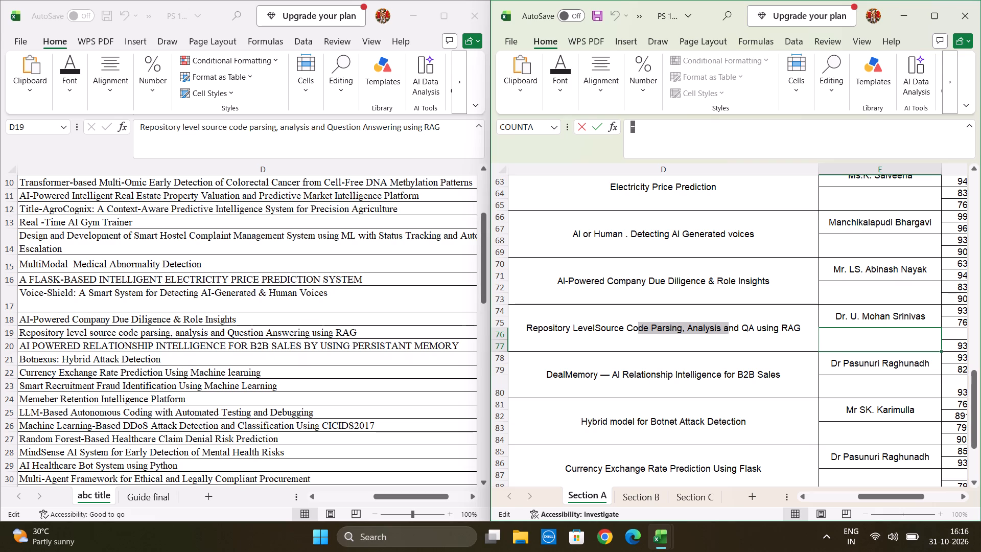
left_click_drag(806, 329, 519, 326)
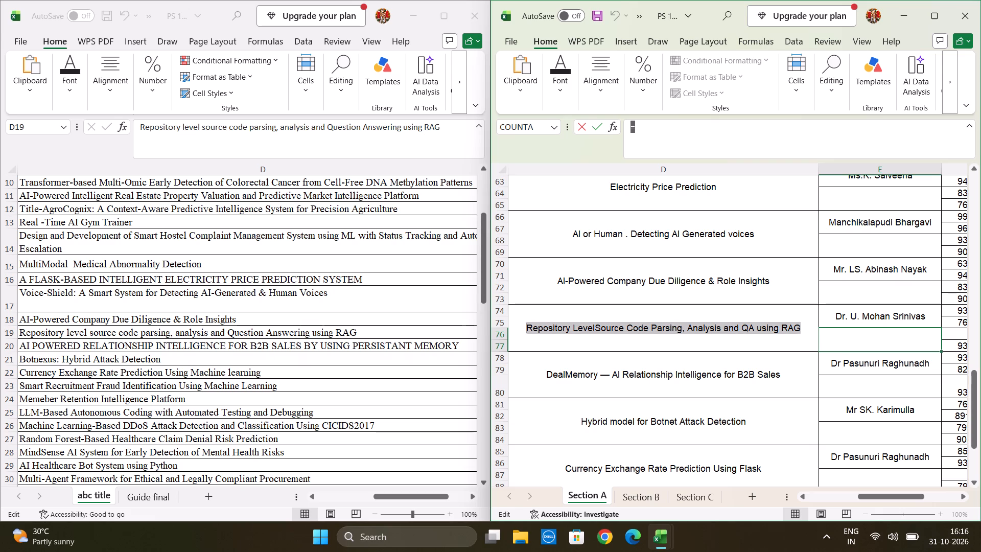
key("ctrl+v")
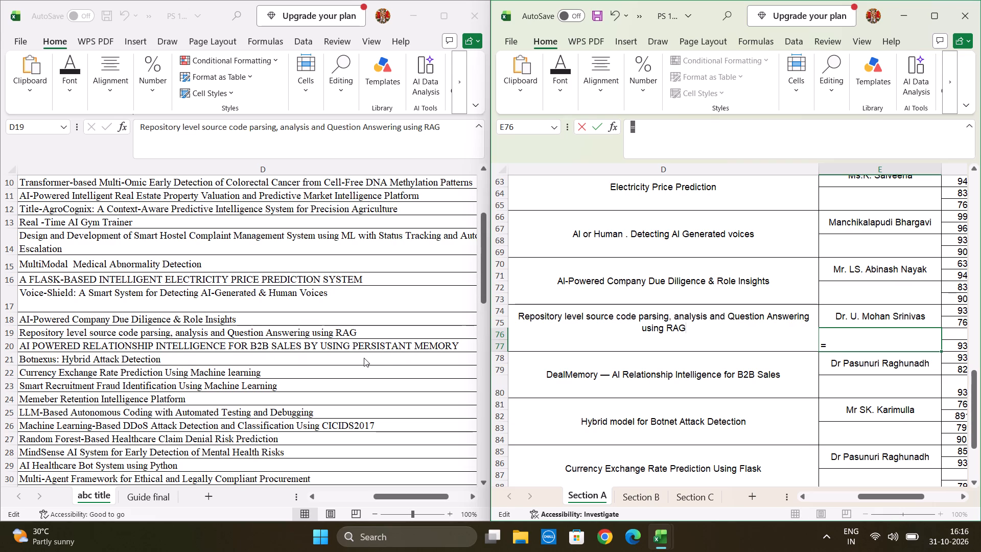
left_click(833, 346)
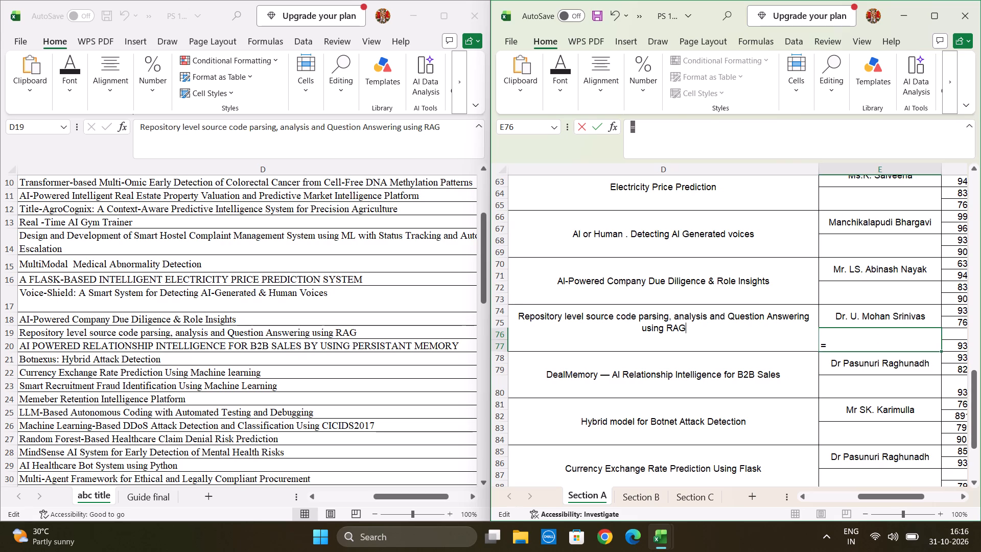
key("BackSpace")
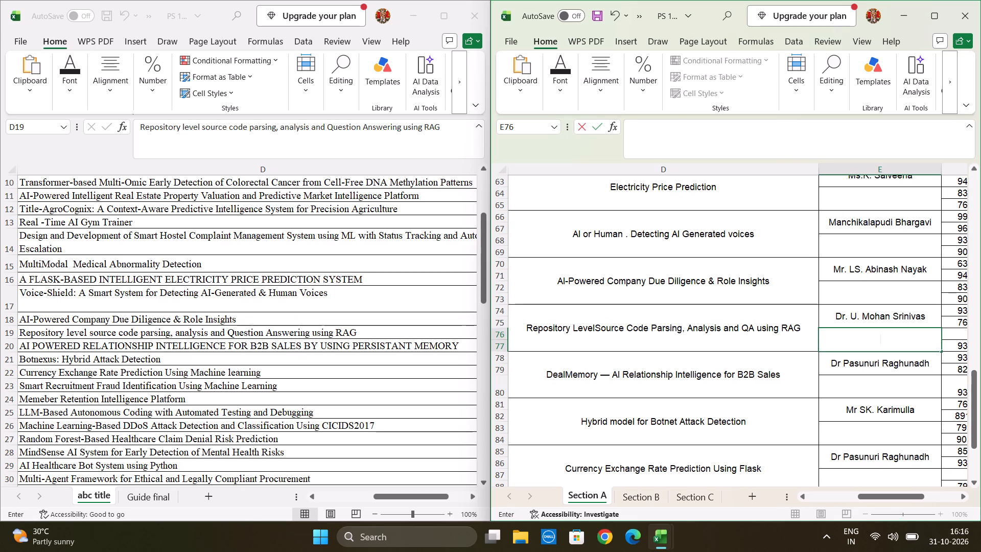
Replace batch A18's project title on the Section A sheet with the copied "Repository level source code parsing, analysis and Question Answering using RAG".
triple_click(777, 325)
left_click_drag(804, 327, 783, 331)
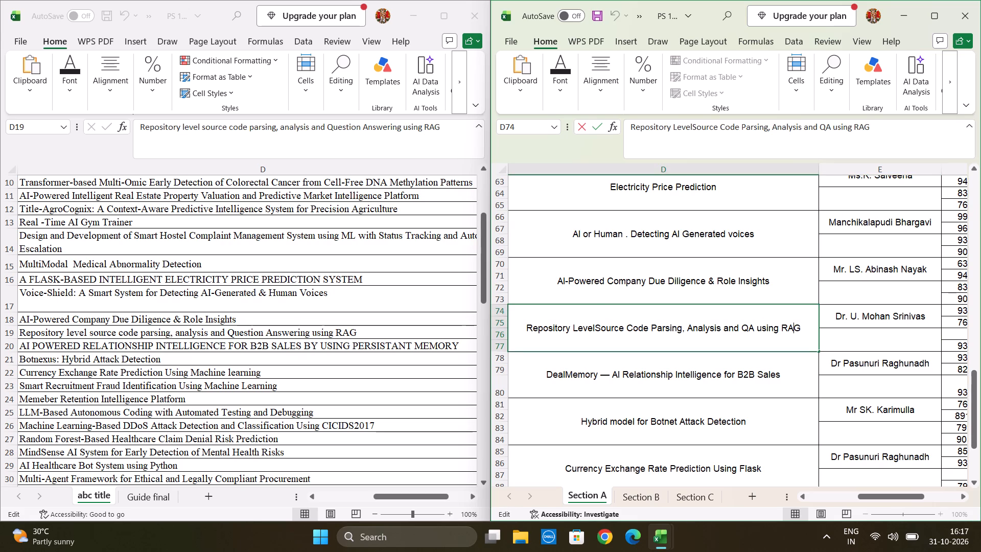
left_click_drag(783, 331, 502, 319)
key("ctrl+v")
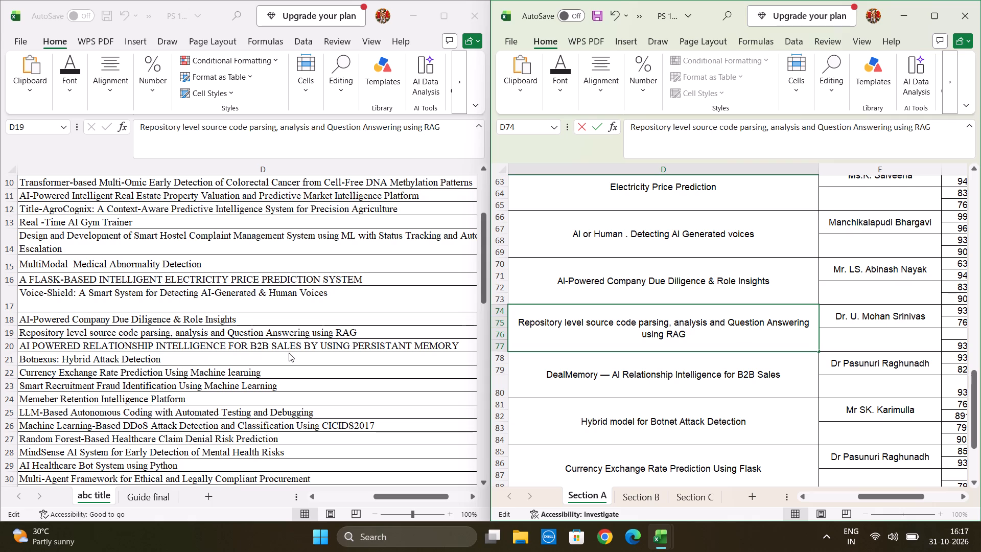
scroll(329, 315, "down", 1)
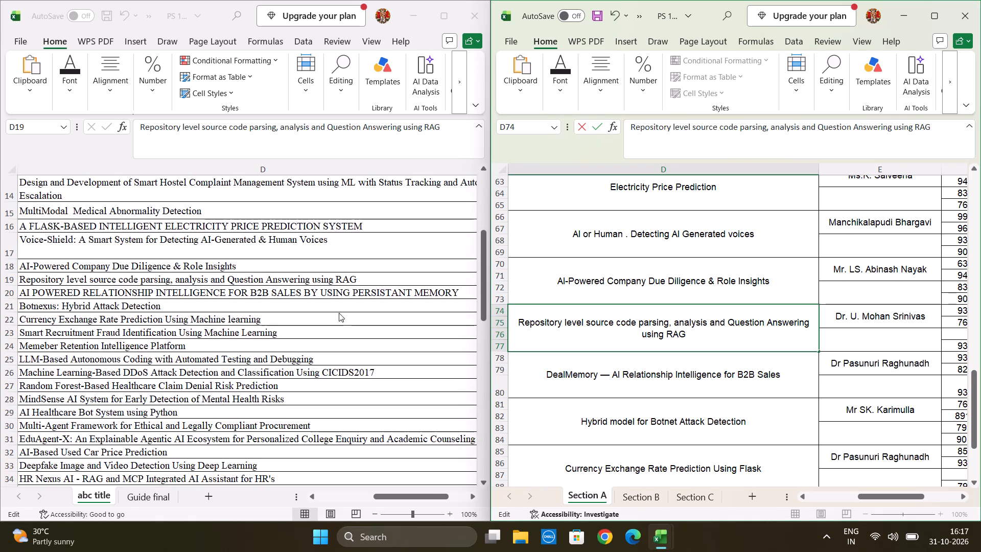
scroll(377, 369, "left", 3)
scroll(377, 369, "right", 1)
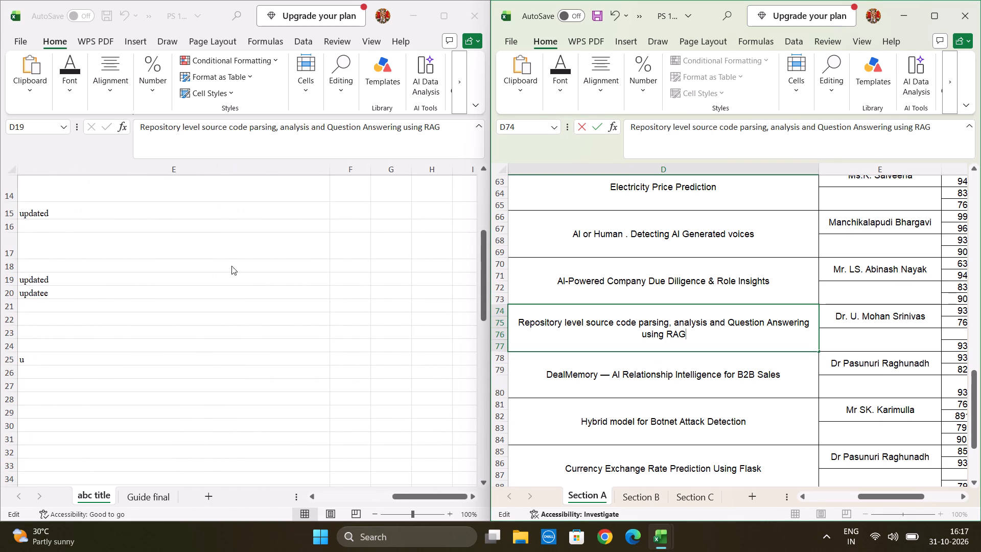
scroll(9, 220, "right", 1)
scroll(0, 273, "right", 1)
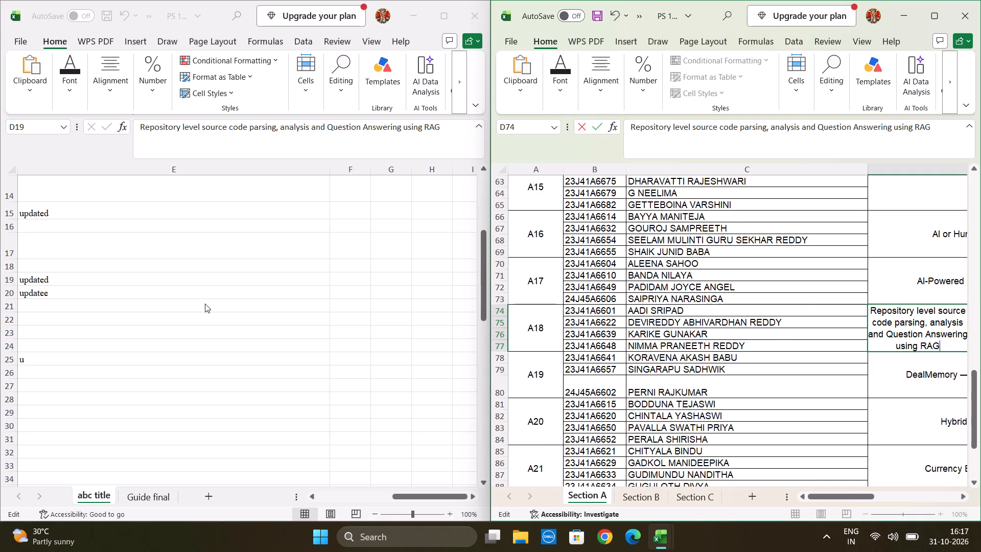
key("ctrl+z")
key("ctrl+v")
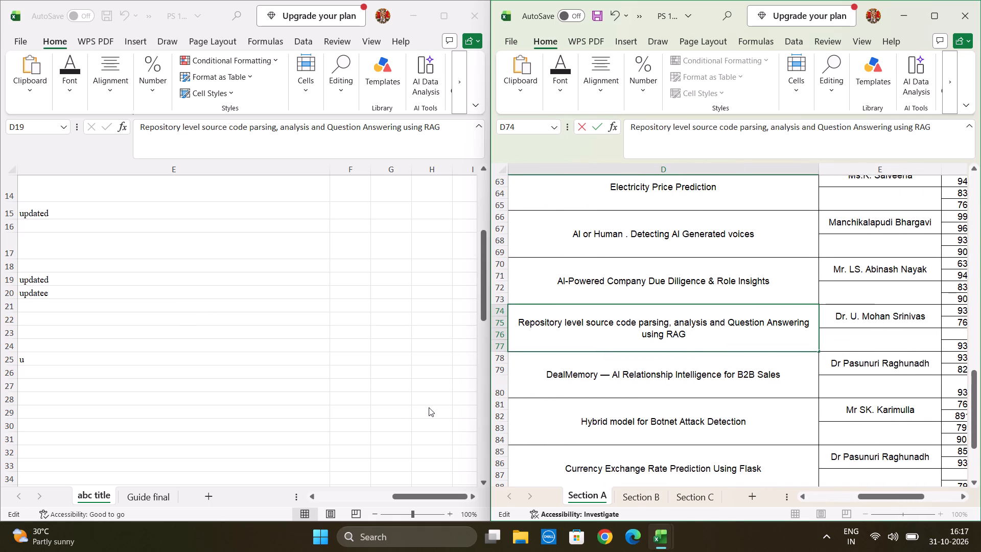
left_click(698, 415)
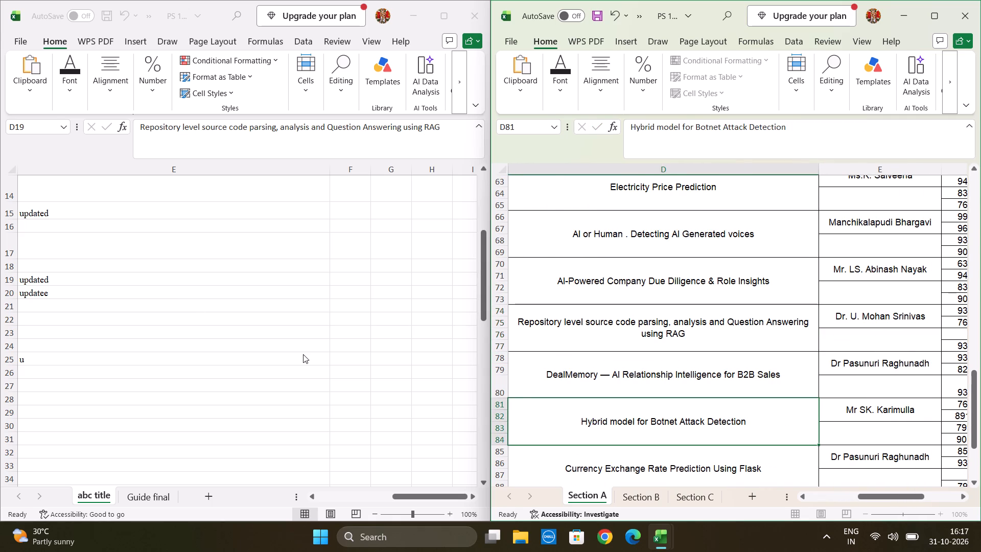
Copy batch A19's title text, "AI POWERED RELATIONSHIP INTELLIGENCE FOR B2B SALES BY USING PERSISTANT MEMORY", from the abc title sheet.
left_click(303, 354)
scroll(303, 354, "right", 4)
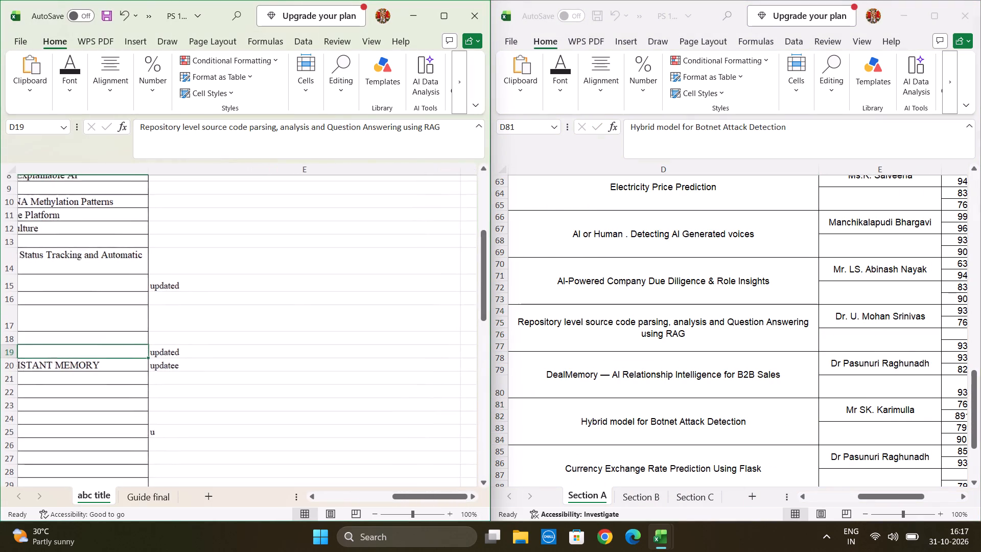
scroll(262, 375, "right", 2)
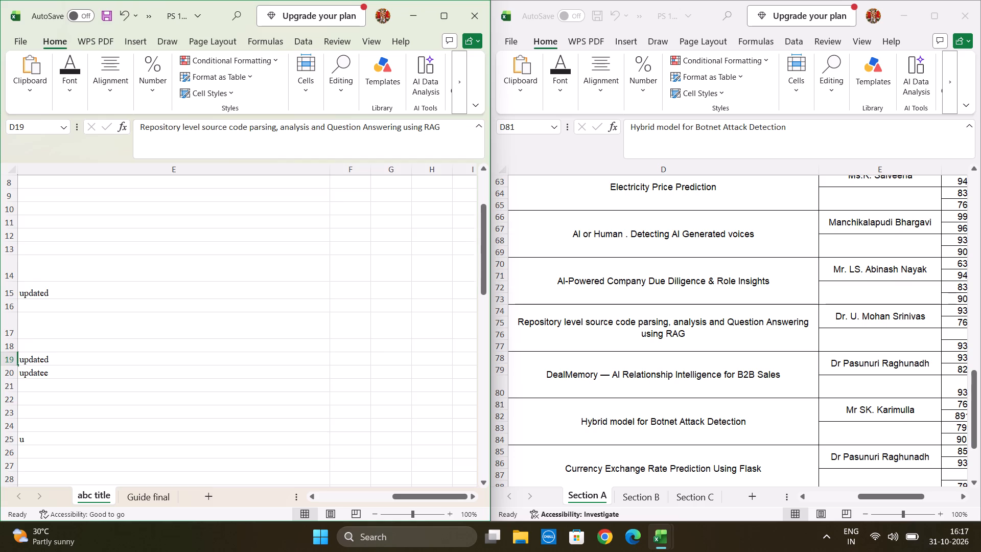
scroll(338, 393, "right", 6)
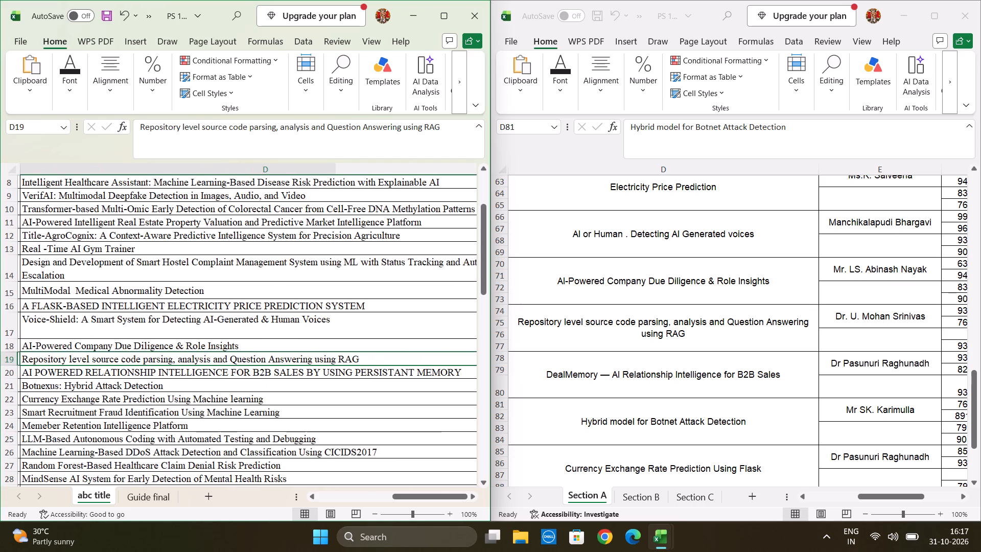
left_click(309, 375)
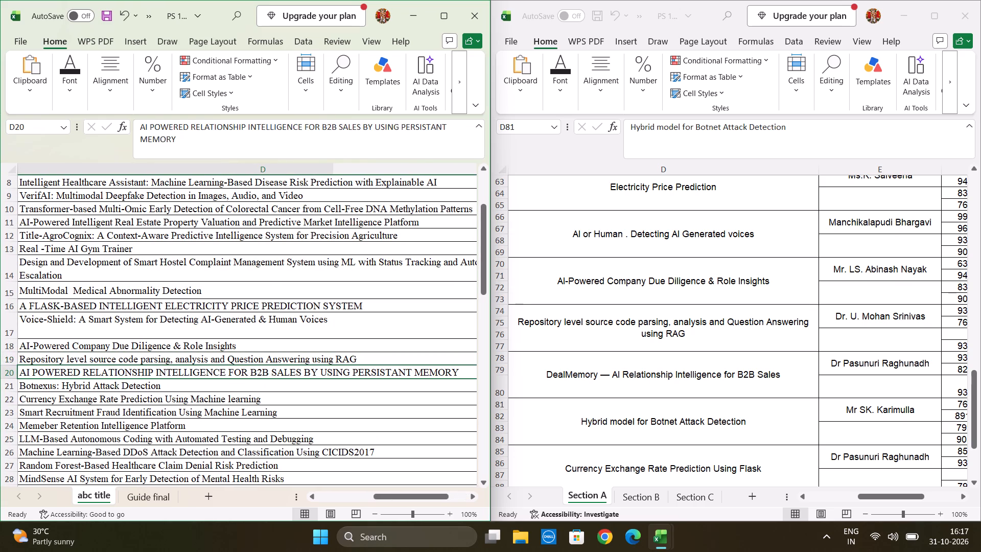
triple_click(301, 374)
key("ctrl+a")
key("ctrl+v")
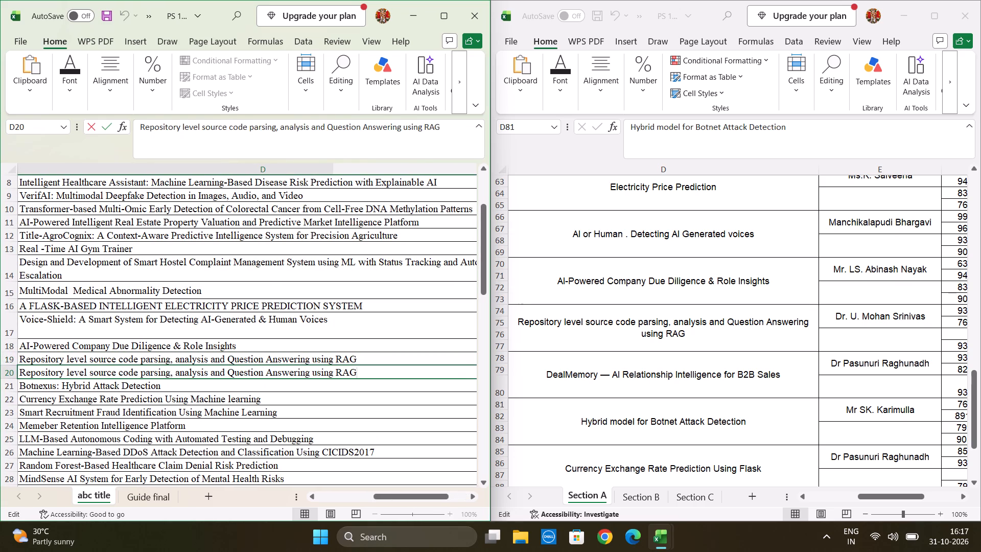
key("ctrl+z")
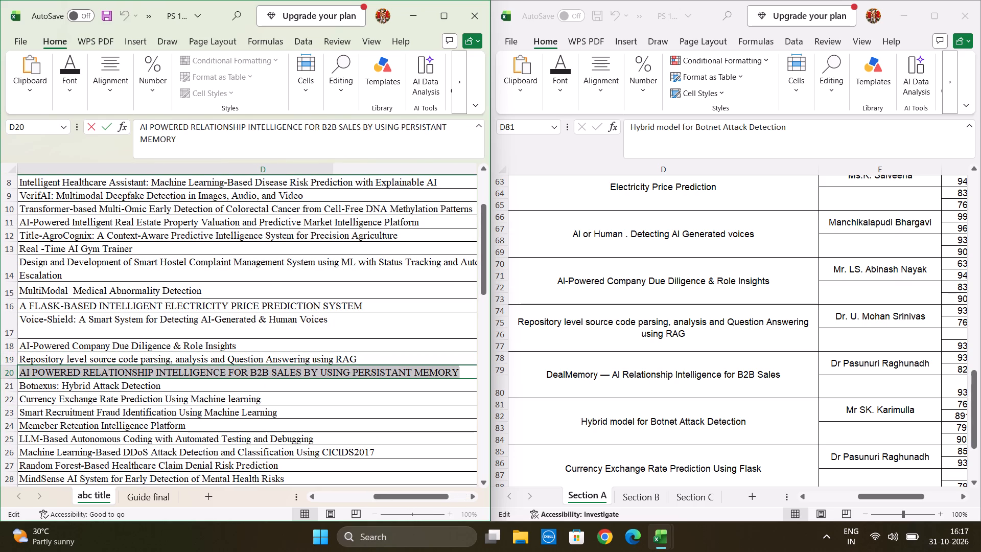
key("ctrl+c")
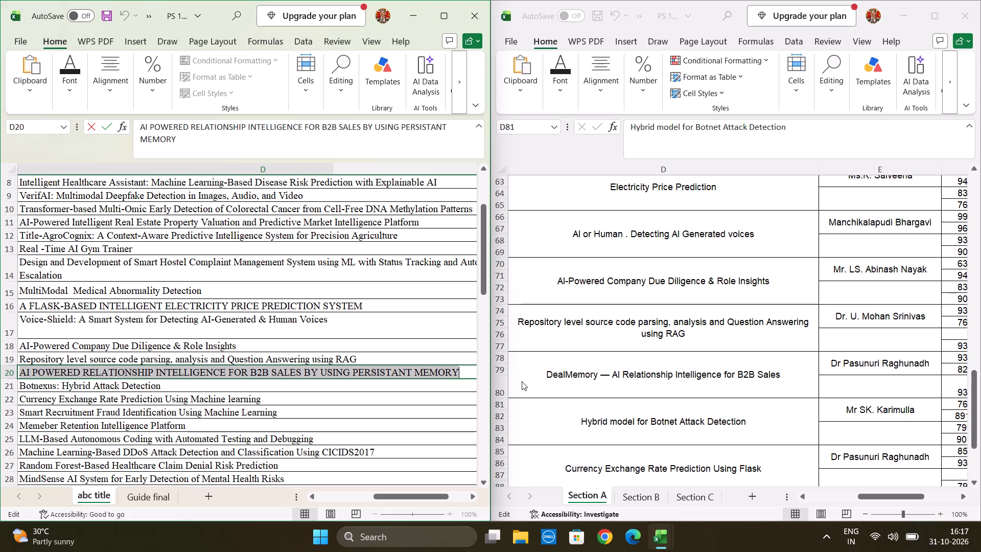
Replace batch A19's project title on the Section A sheet with the copied "AI POWERED RELATIONSHIP INTELLIGENCE FOR B2B SALES BY USING PERSISTANT MEMORY".
left_click(422, 423)
scroll(634, 411, "right", 2)
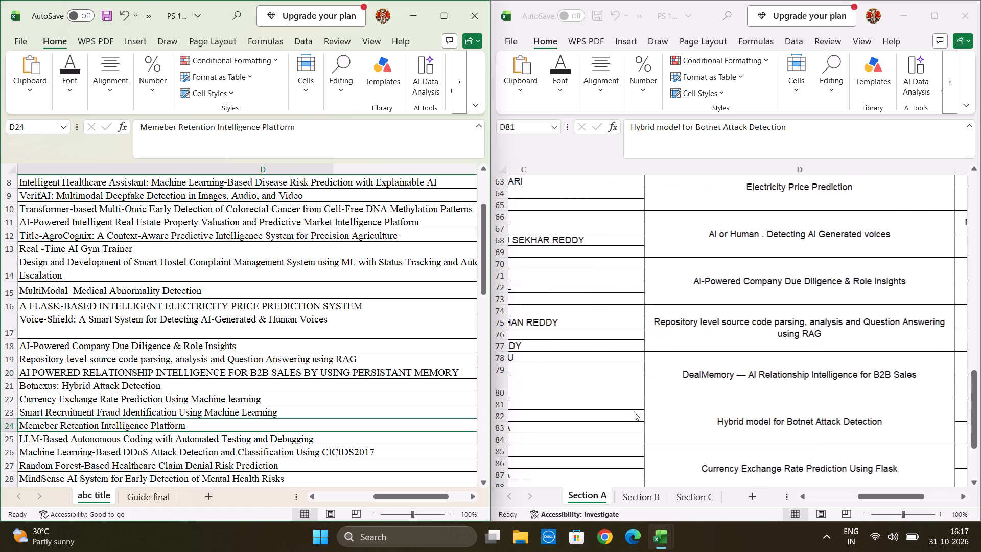
scroll(634, 411, "right", 1)
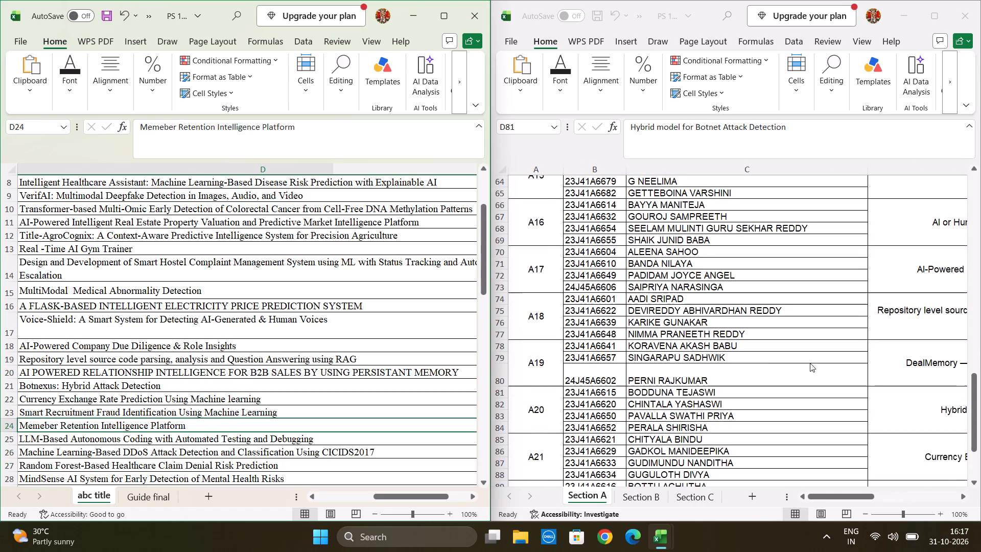
left_click(922, 363)
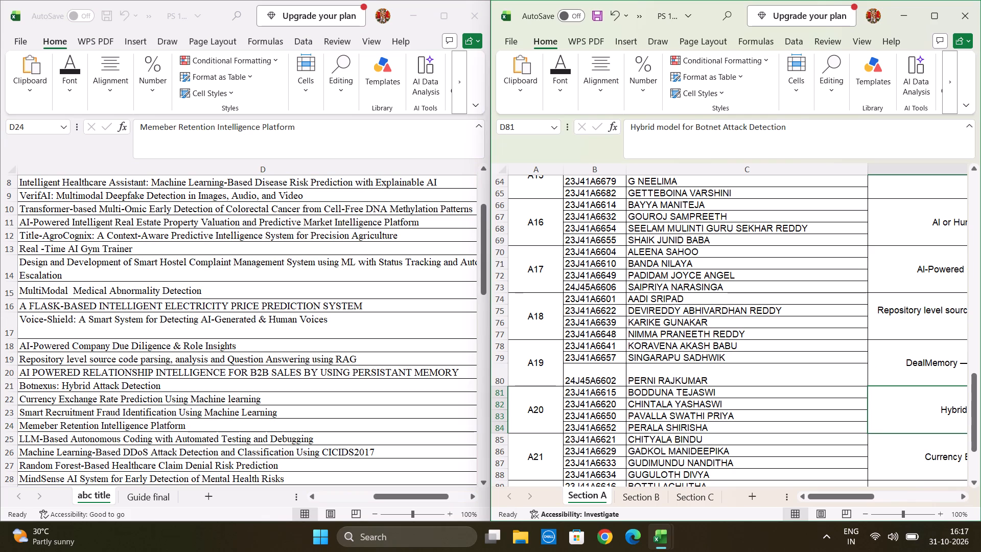
scroll(427, 432, "right", 4)
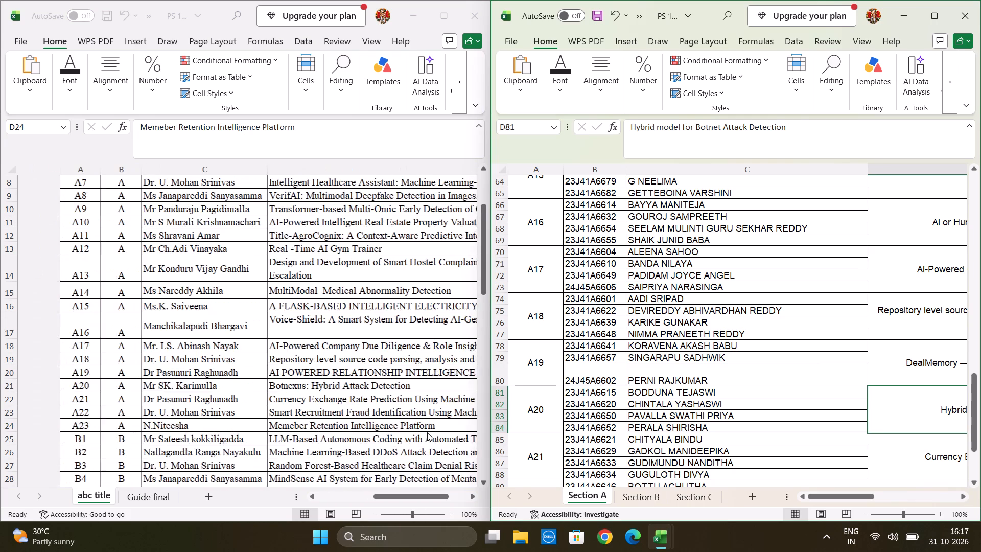
scroll(427, 432, "right", 1)
scroll(435, 433, "left", 5)
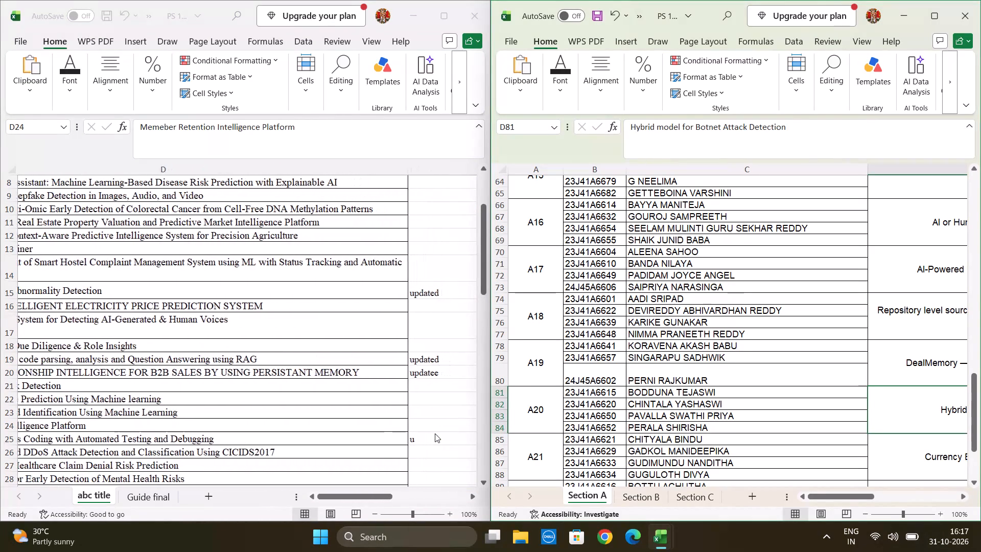
scroll(435, 433, "left", 1)
scroll(853, 405, "left", 4)
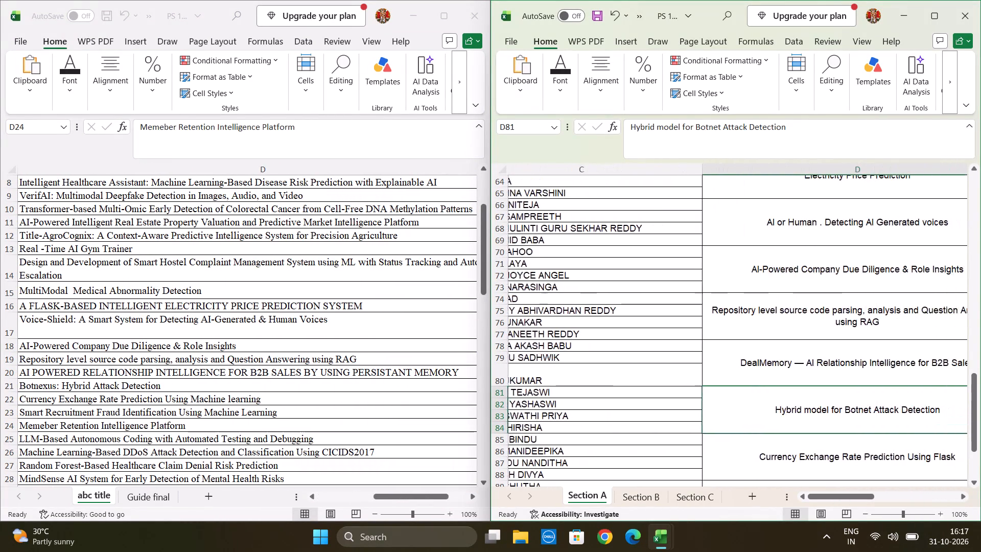
scroll(853, 405, "left", 1)
double_click(739, 362)
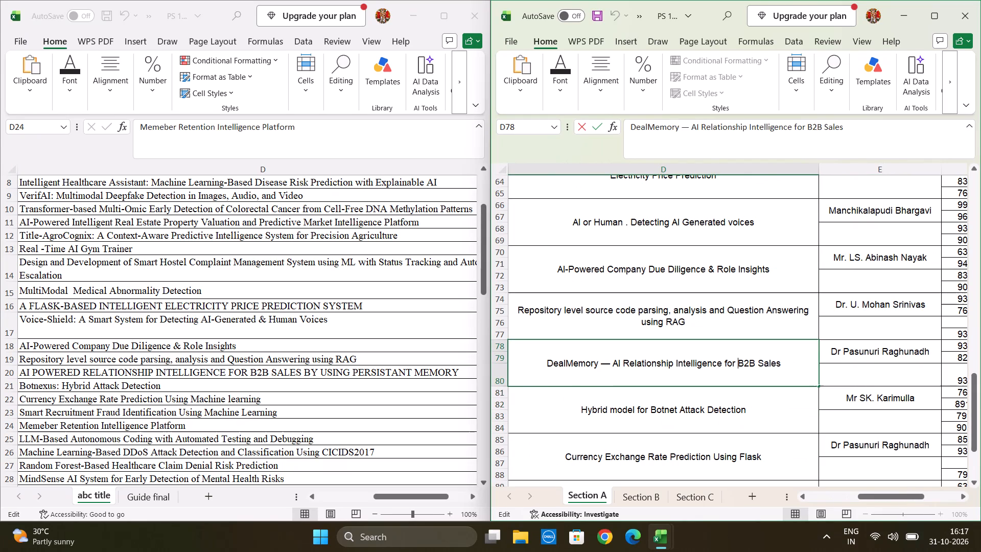
key("ctrl+a")
key("ctrl+v")
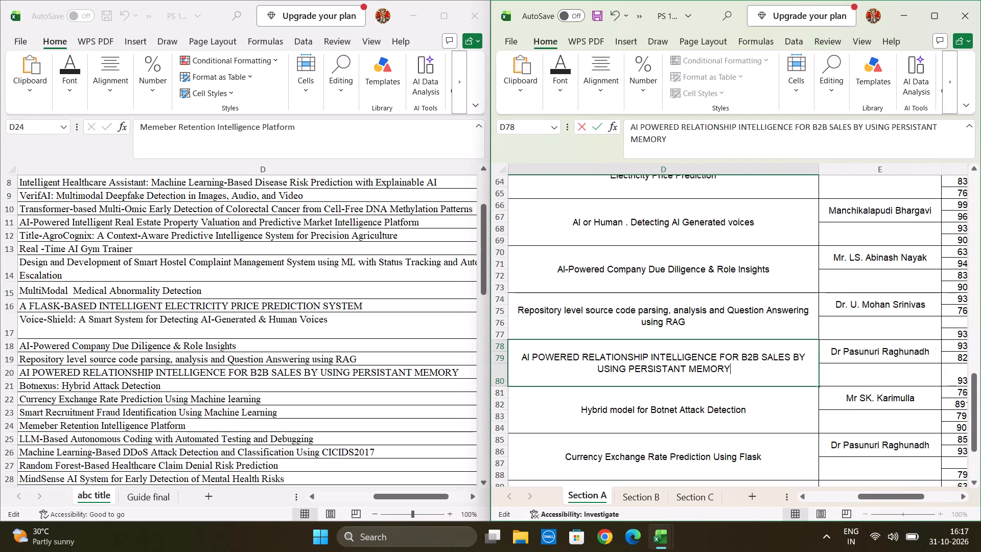
Examine the remarks beside the titles on the abc title sheet for the next marked title and identify its batch.
scroll(379, 371, "left", 1)
scroll(379, 371, "down", 2)
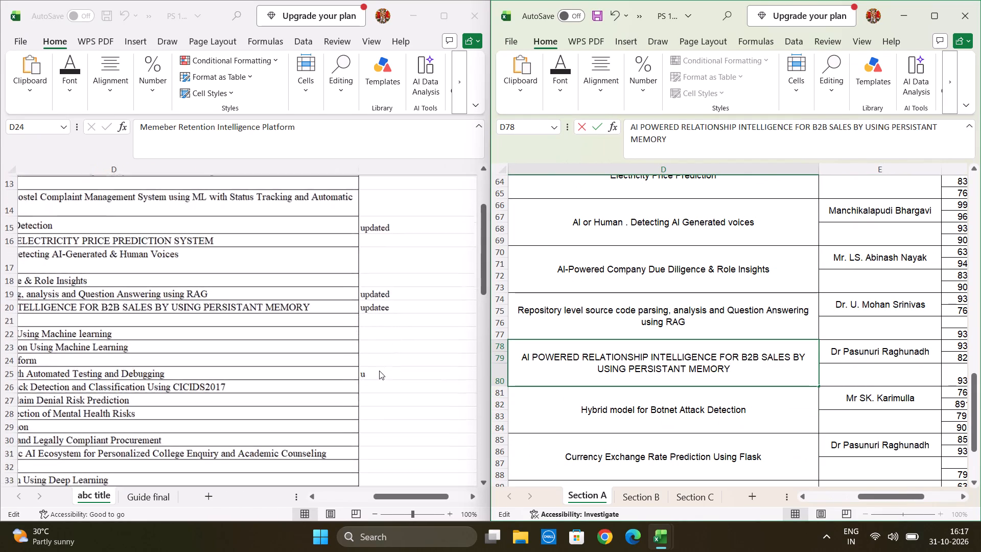
scroll(379, 371, "down", 2)
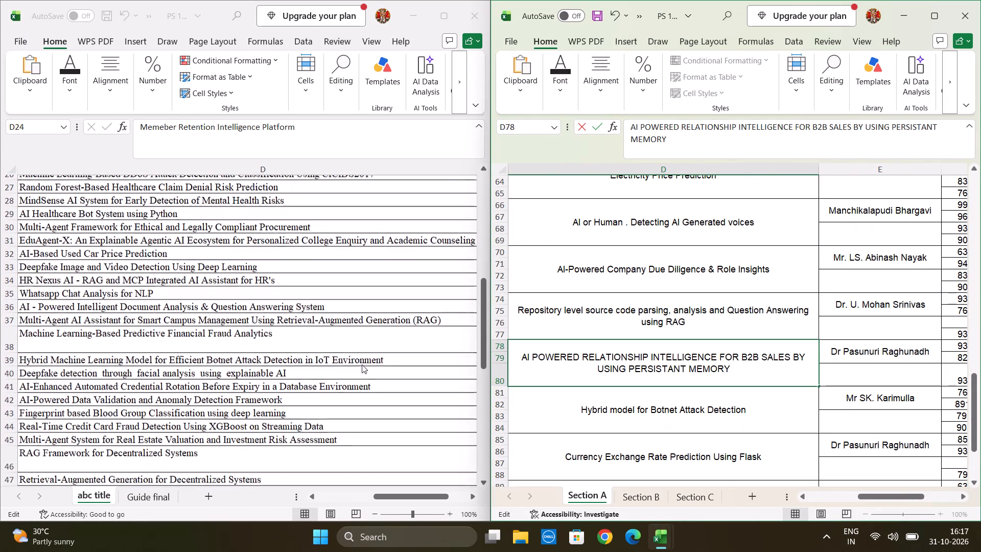
scroll(362, 364, "left", 4)
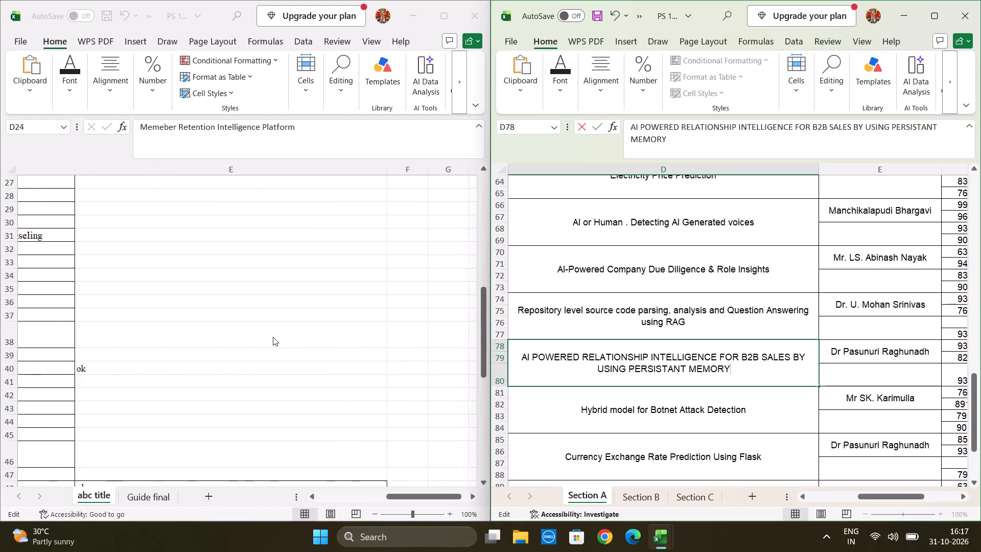
scroll(213, 338, "right", 2)
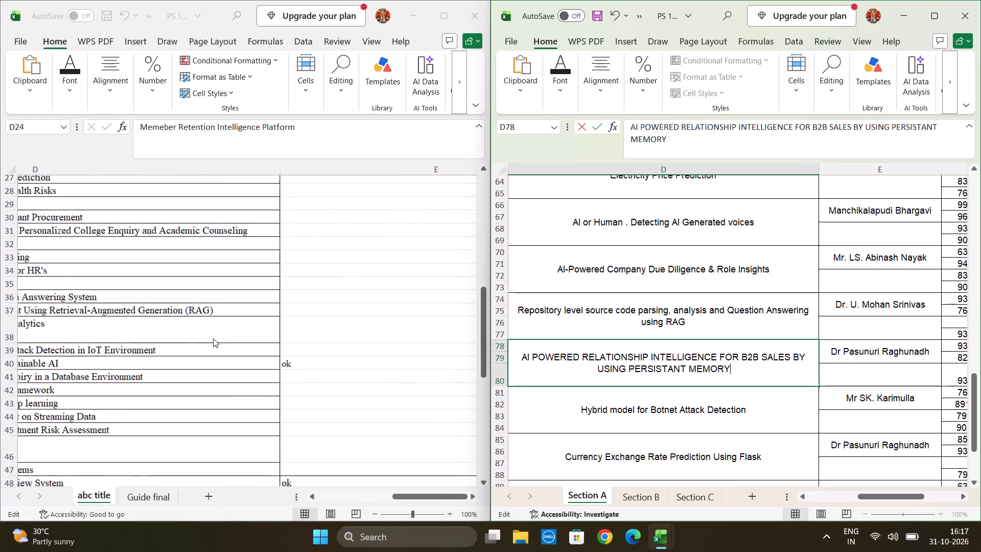
scroll(220, 351, "left", 3)
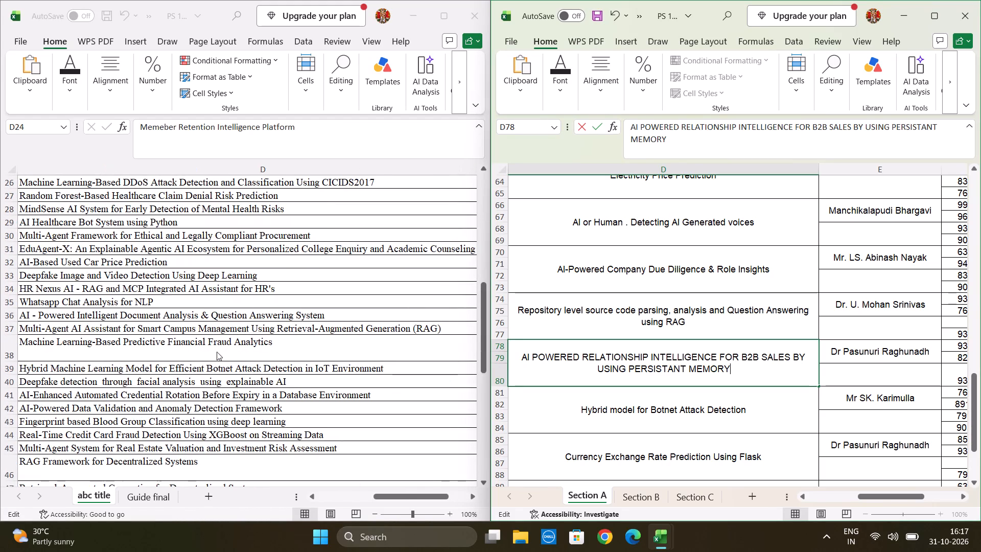
left_click(149, 379)
scroll(149, 379, "left", 4)
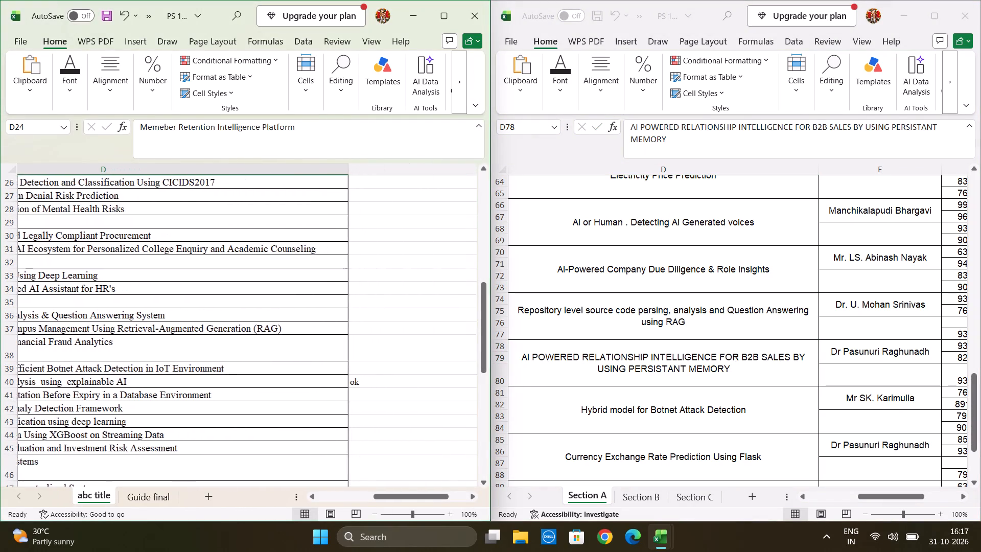
scroll(319, 384, "left", 3)
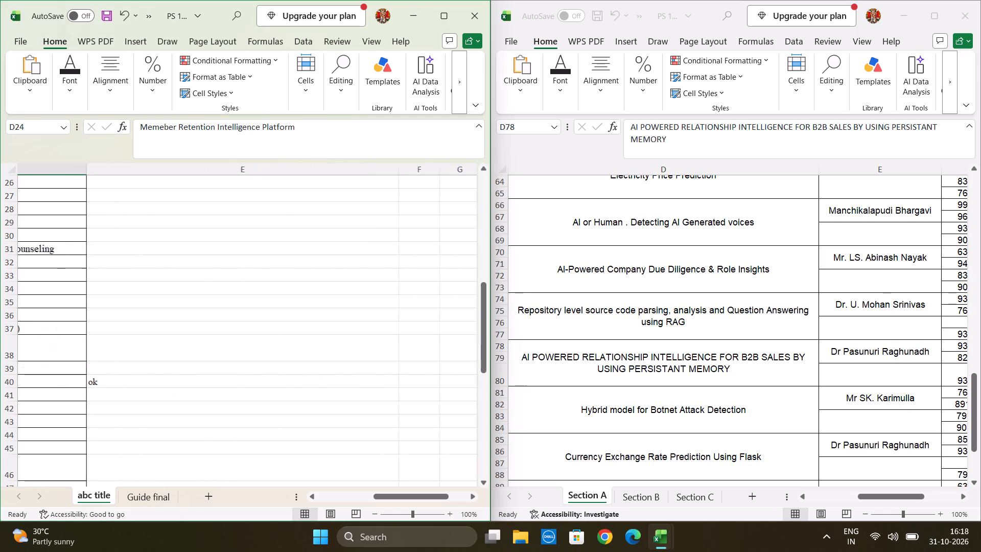
scroll(319, 384, "right", 2)
scroll(60, 365, "right", 1)
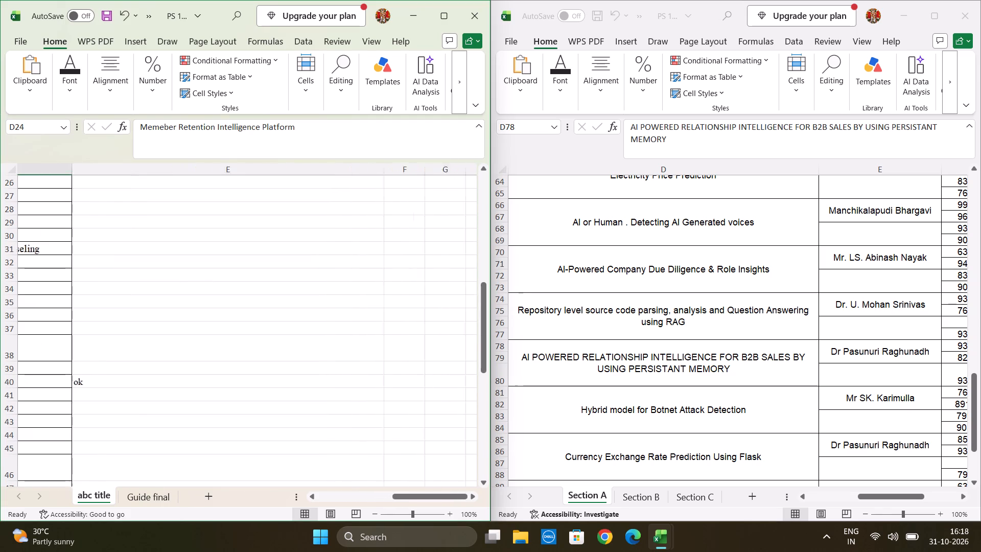
scroll(60, 365, "right", 1)
scroll(109, 386, "right", 4)
scroll(109, 386, "left", 5)
scroll(109, 386, "right", 1)
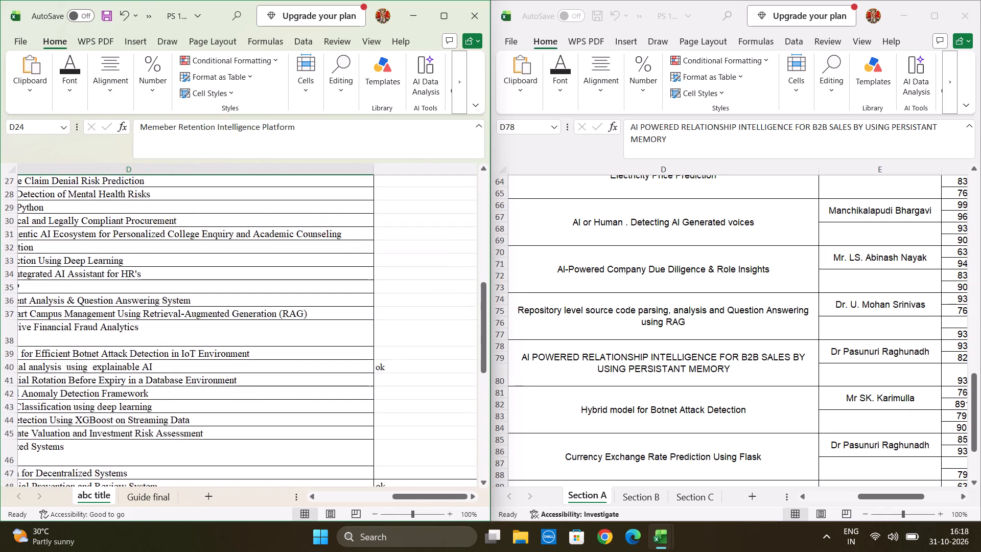
scroll(109, 386, "right", 1)
left_click(167, 380)
scroll(167, 380, "down", 1)
scroll(167, 380, "left", 2)
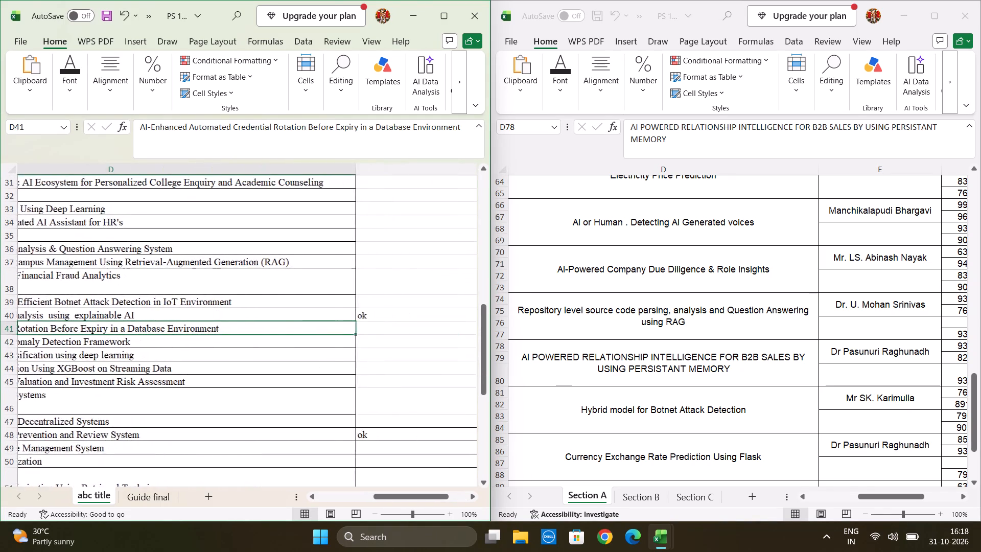
left_click(347, 315)
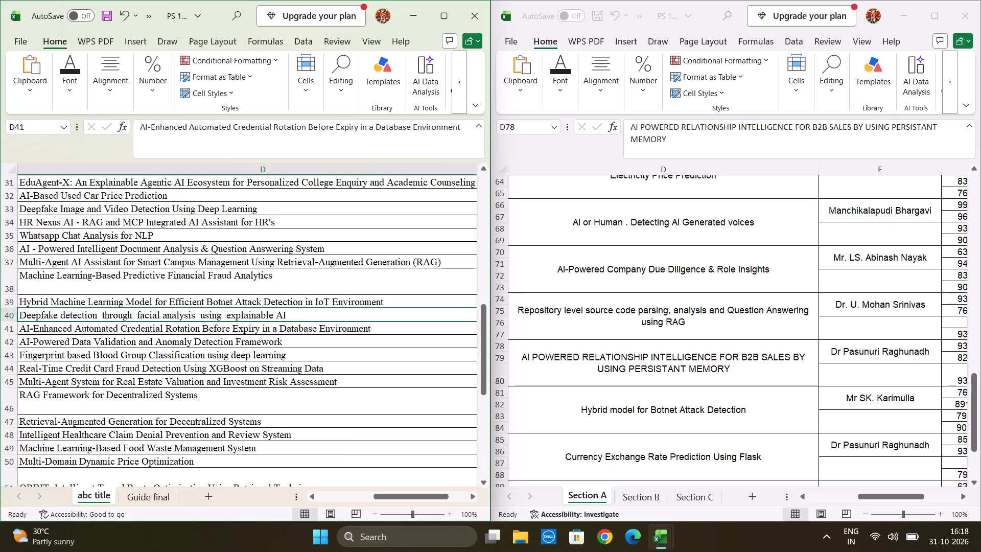
scroll(347, 315, "right", 3)
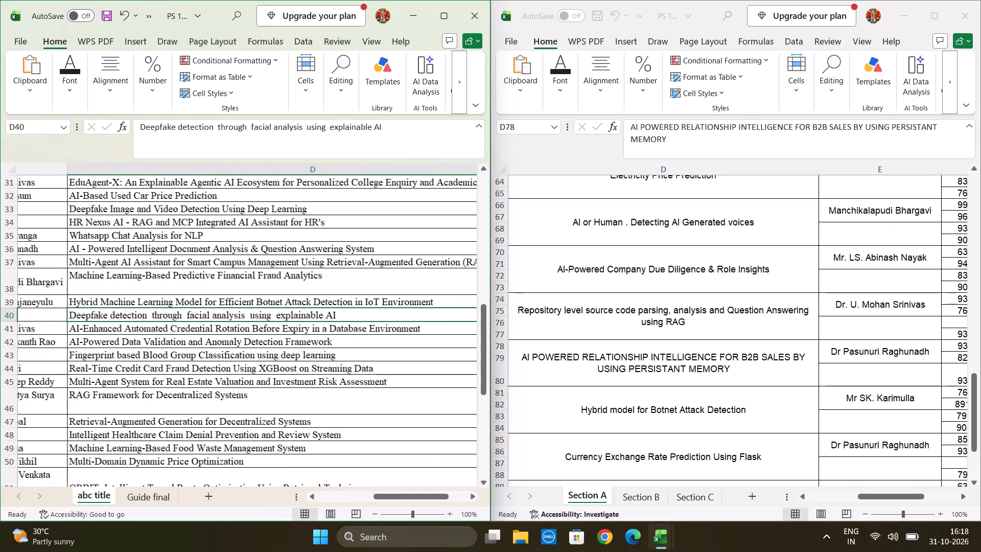
scroll(347, 315, "right", 3)
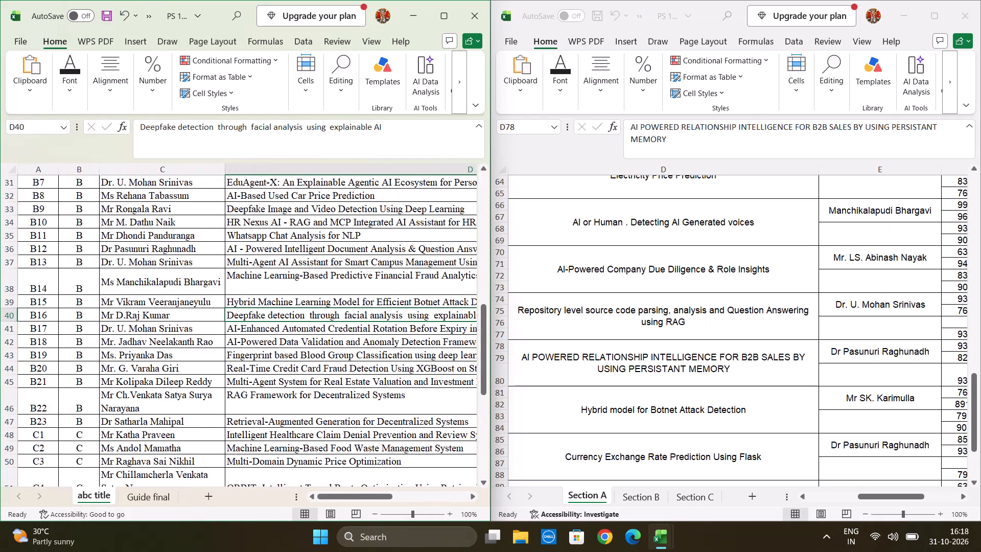
Switch the guide allocation workbook from the Section A sheet to the Section B sheet.
scroll(783, 379, "down", 2)
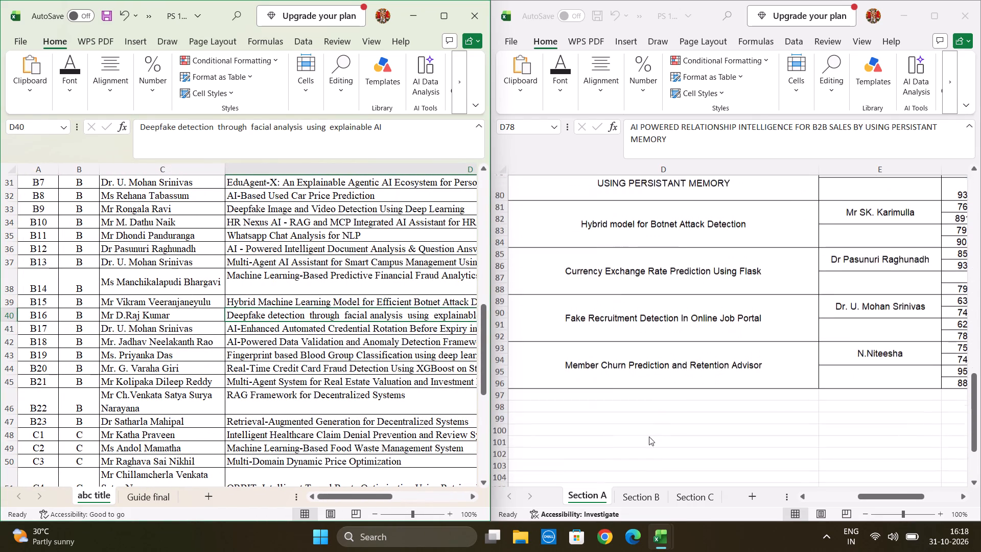
scroll(742, 430, "left", 5)
scroll(742, 430, "right", 2)
scroll(742, 430, "up", 1)
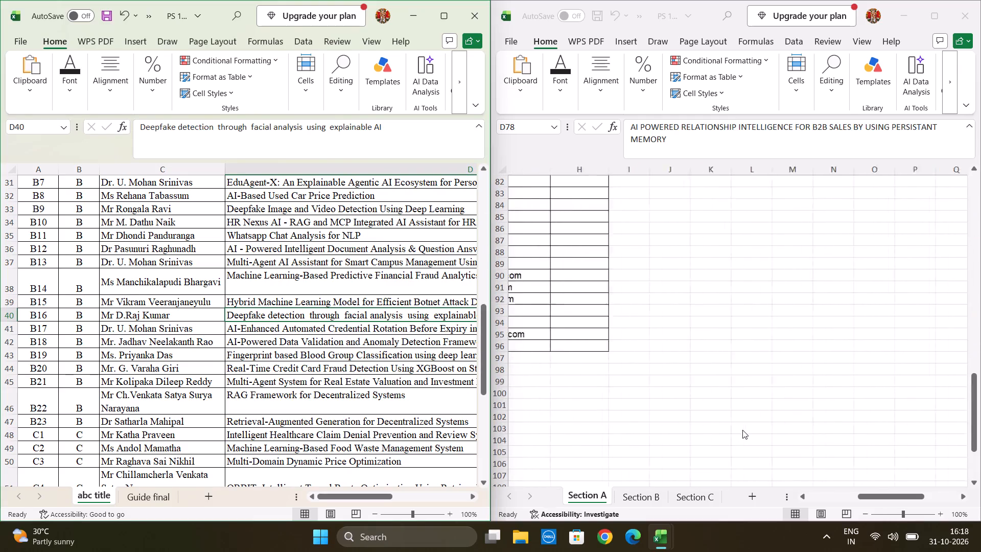
scroll(742, 430, "up", 4)
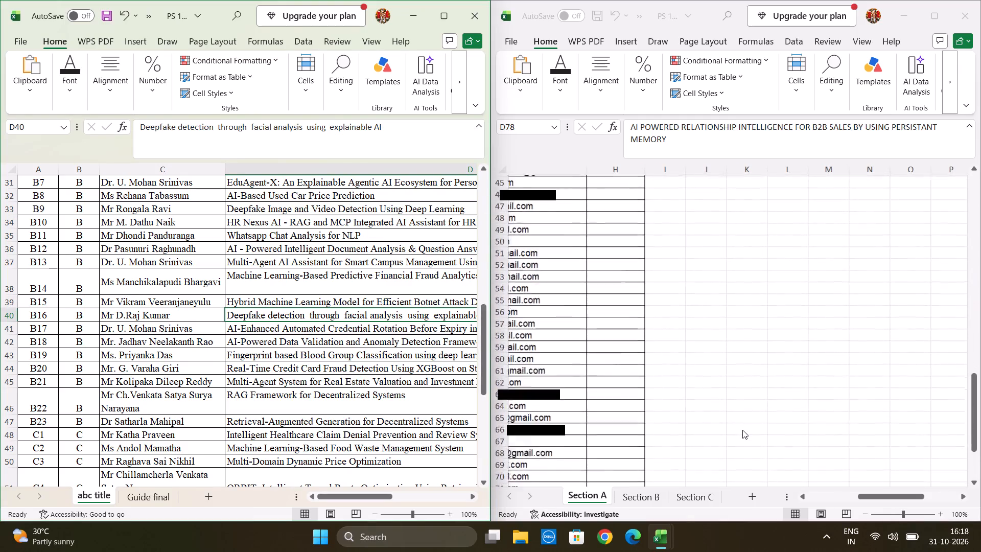
scroll(742, 430, "up", 3)
scroll(742, 430, "down", 1)
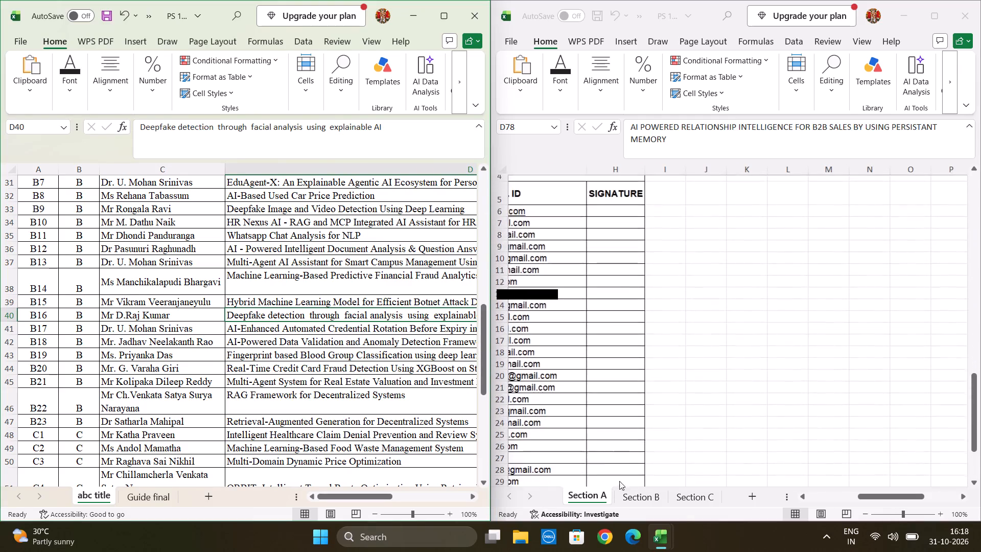
left_click(639, 489)
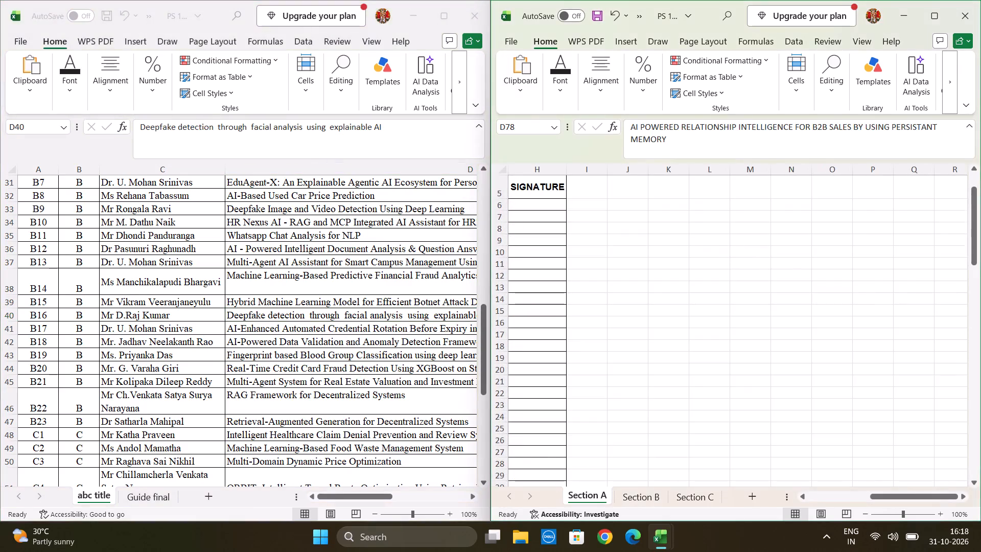
scroll(662, 447, "right", 5)
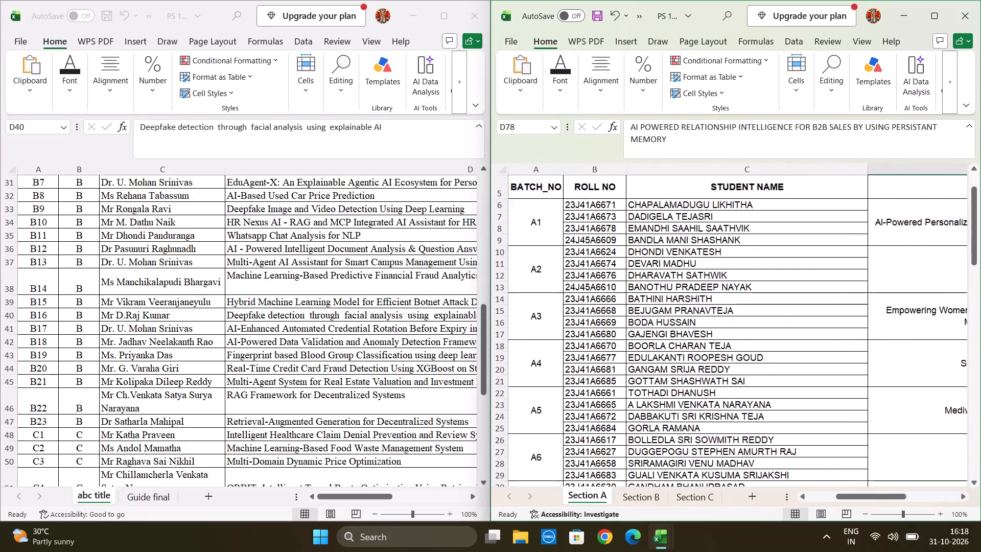
scroll(662, 447, "down", 2)
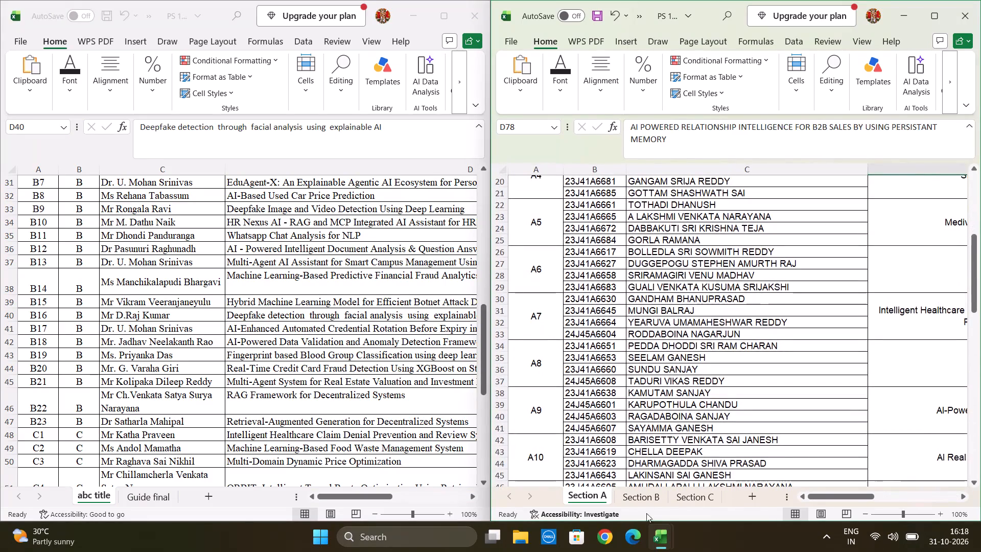
left_click(640, 489)
Compare batch B16's project title on the Section B sheet with its title on the abc title sheet.
scroll(640, 489, "down", 2)
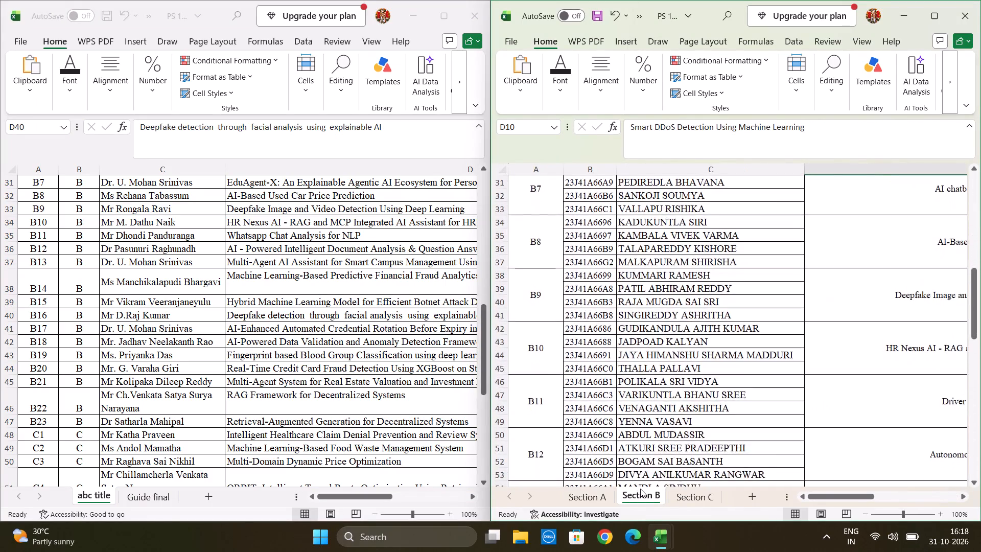
scroll(640, 489, "down", 2)
scroll(683, 356, "left", 2)
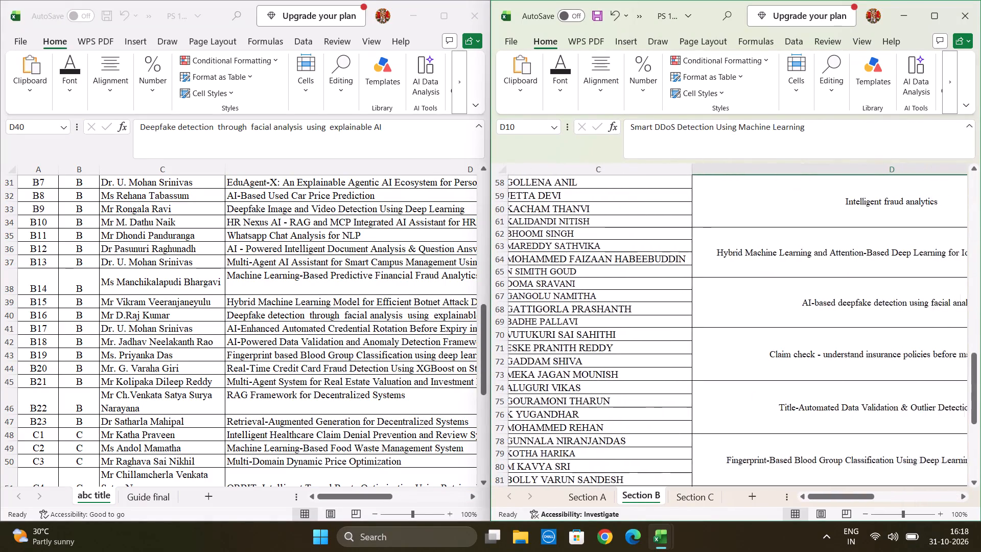
scroll(683, 356, "left", 1)
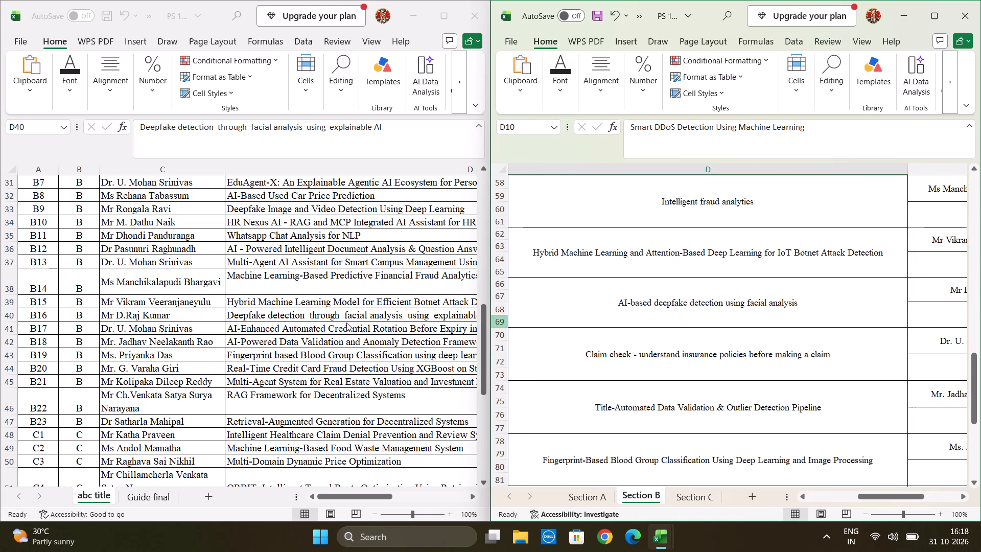
scroll(274, 321, "left", 1)
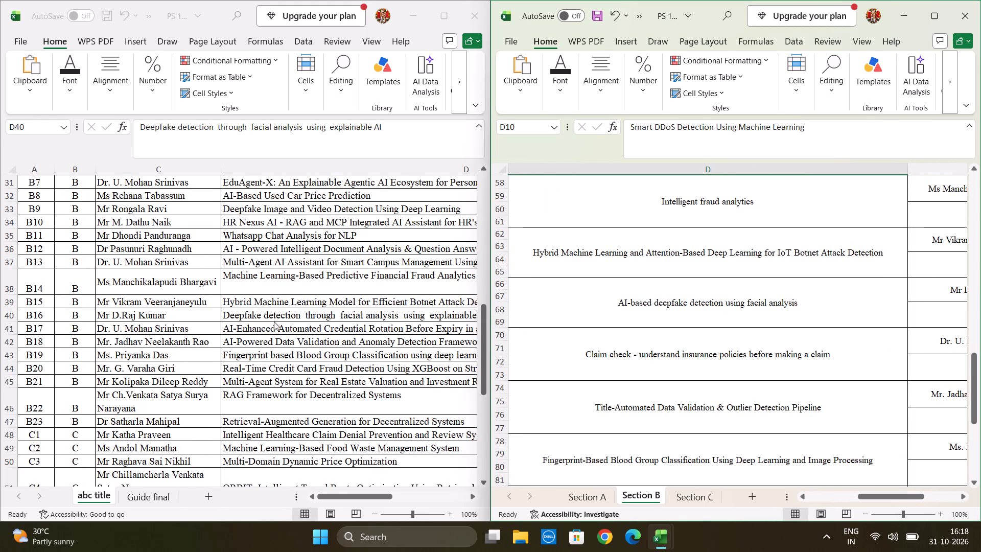
scroll(274, 321, "left", 1)
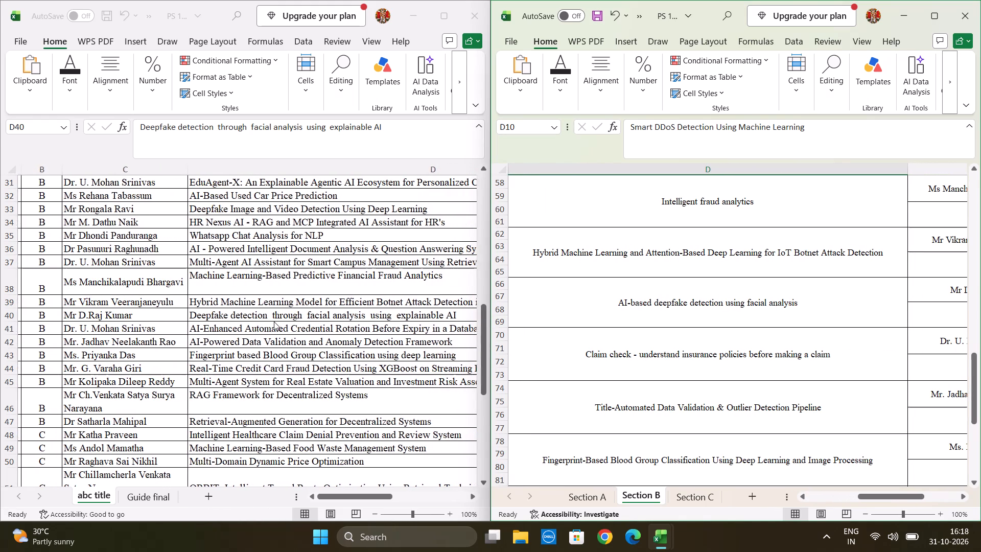
scroll(274, 321, "left", 1)
left_click(242, 314)
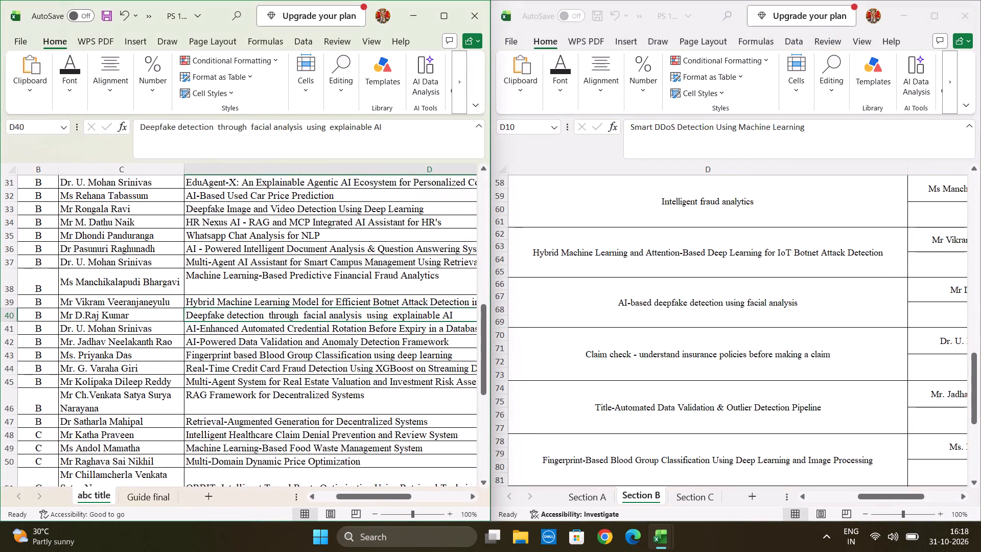
scroll(242, 314, "left", 1)
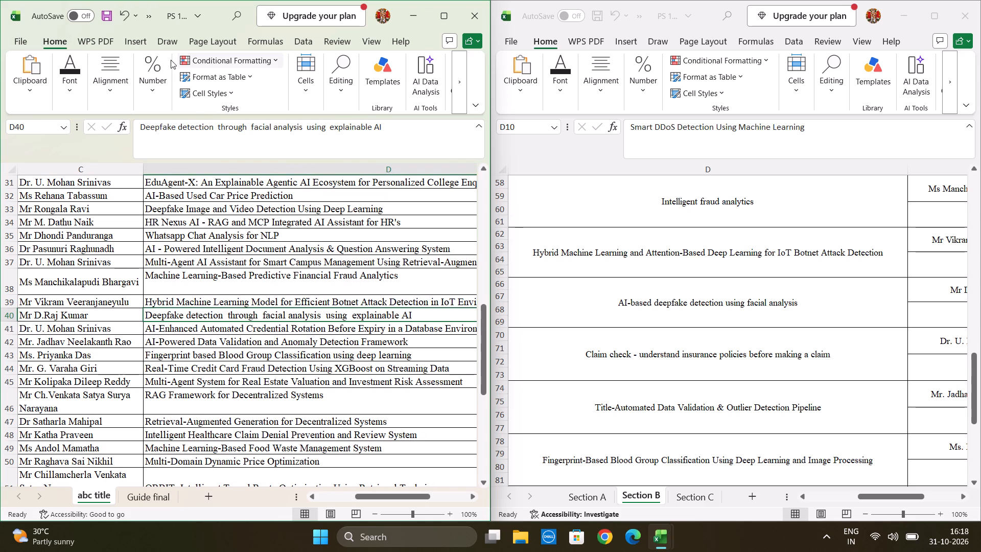
Check the file name of the workbook containing the abc title sheet.
left_click(189, 4)
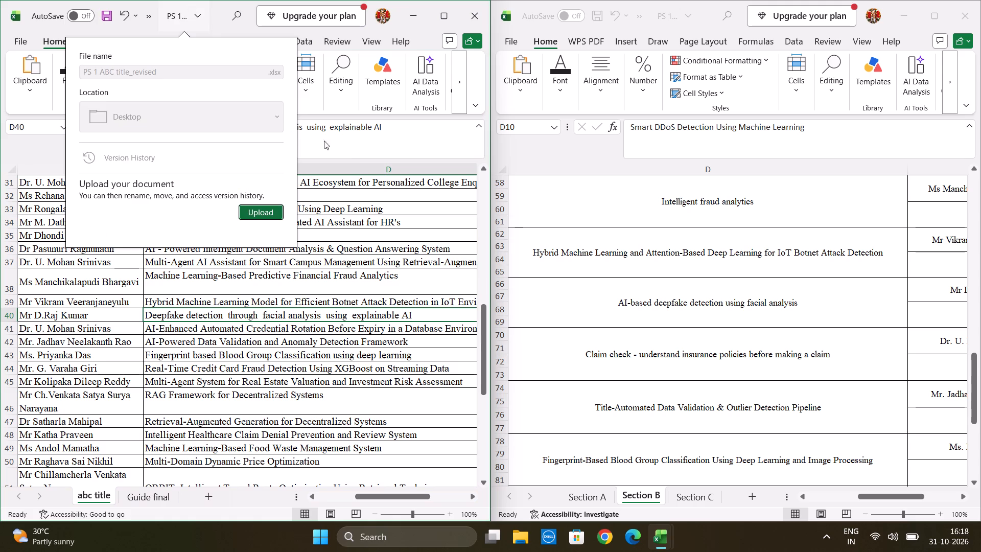
left_click(380, 145)
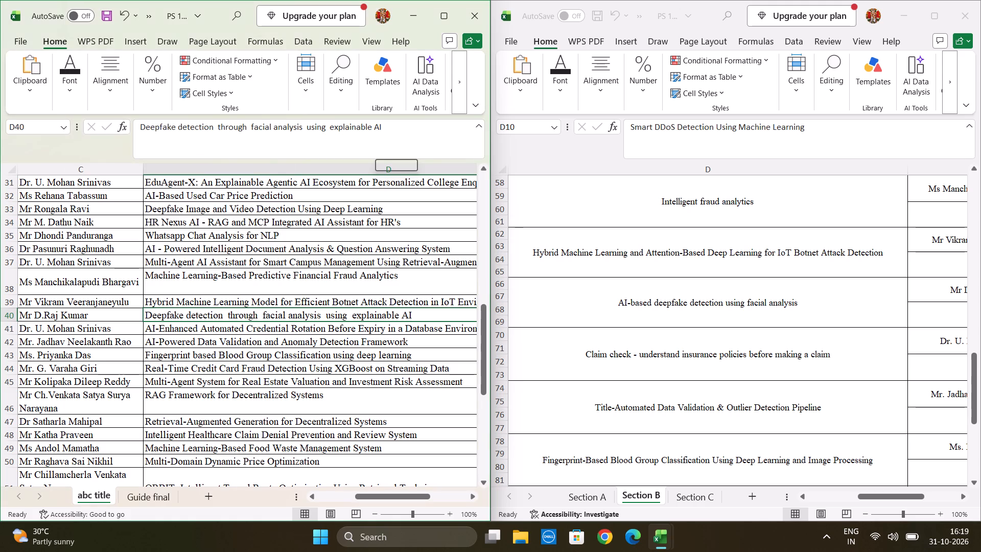
Copy batch B16's title text "Deepfake detection through facial analysis using explainable AI" from the abc title sheet.
scroll(334, 280, "right", 3)
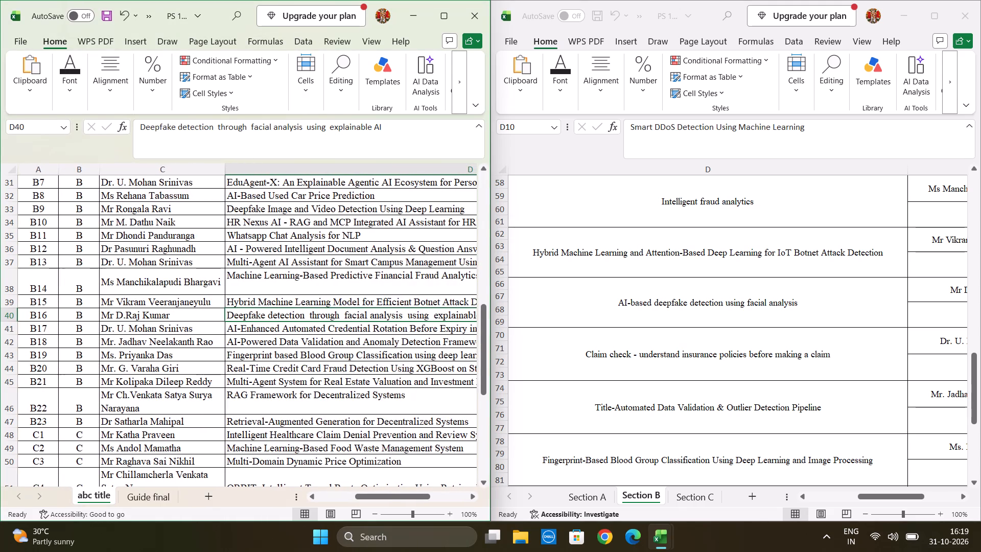
left_click(276, 316)
scroll(276, 316, "left", 2)
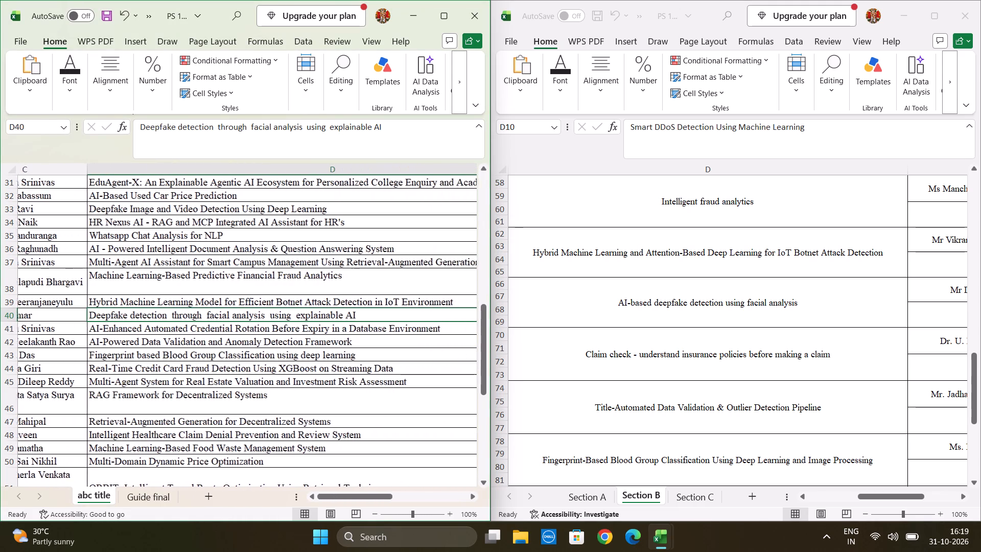
scroll(276, 316, "left", 1)
scroll(701, 352, "right", 4)
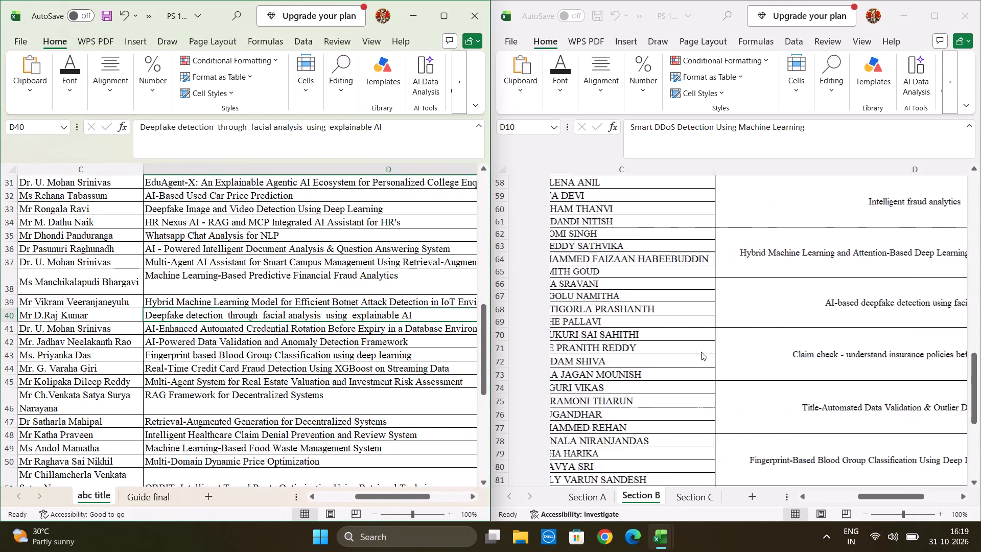
scroll(701, 352, "left", 2)
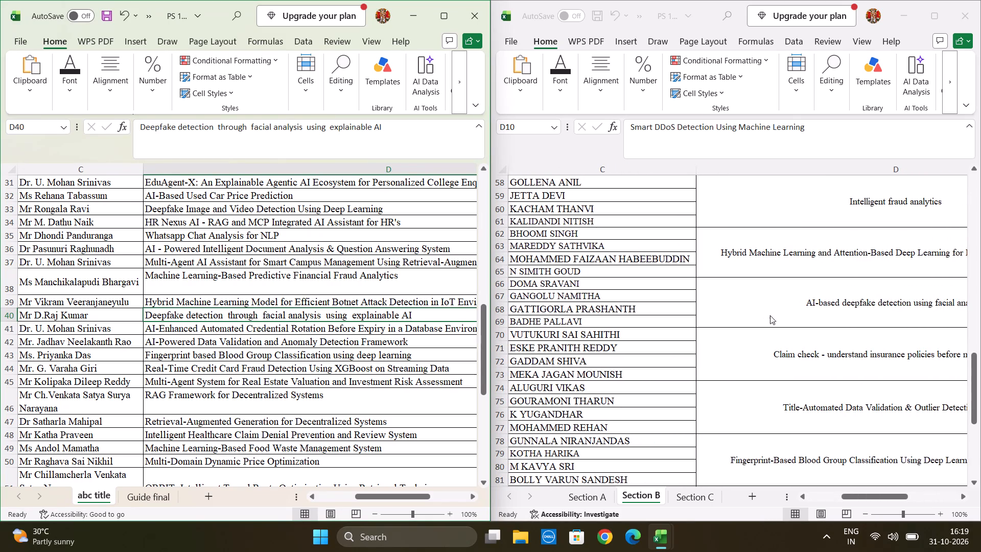
scroll(511, 332, "left", 1)
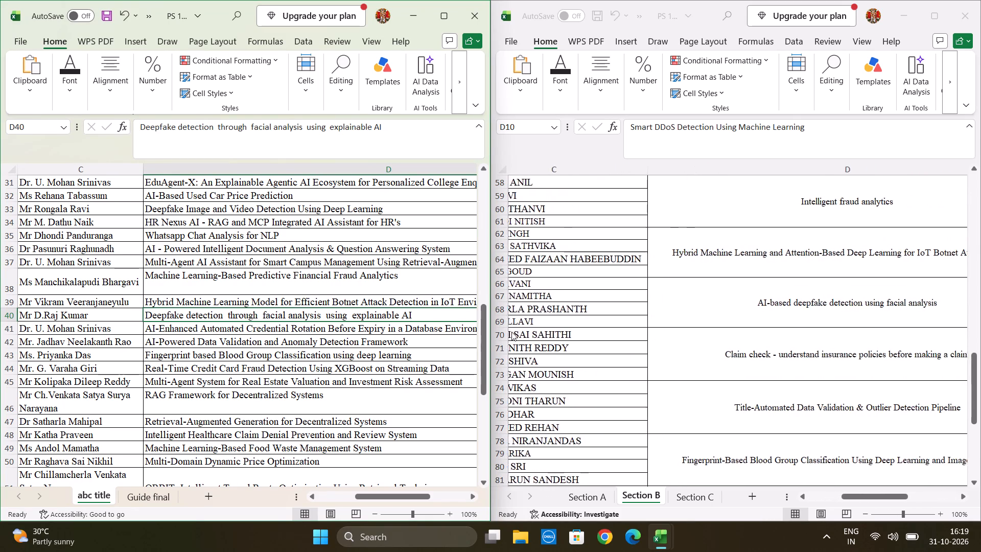
scroll(511, 332, "left", 1)
triple_click(419, 314)
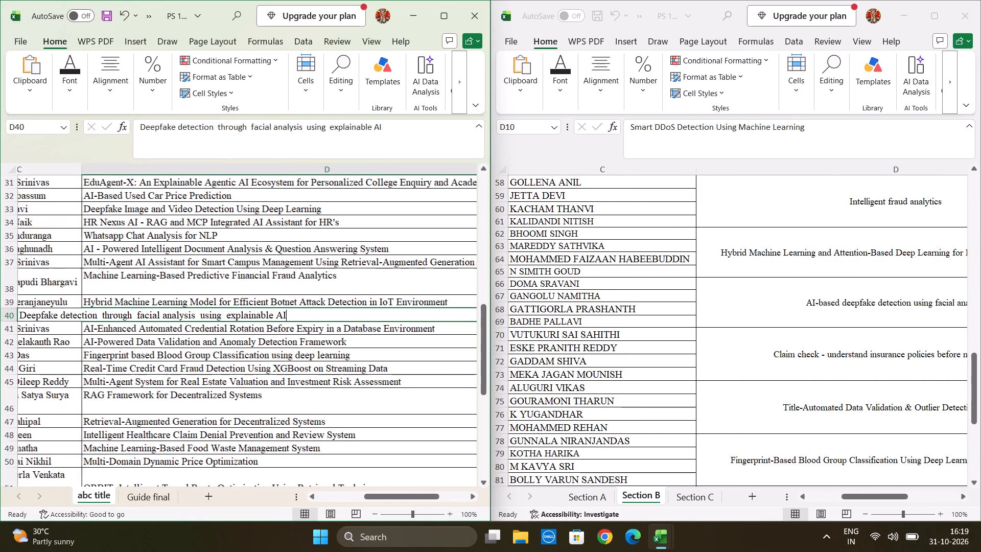
scroll(419, 314, "left", 1)
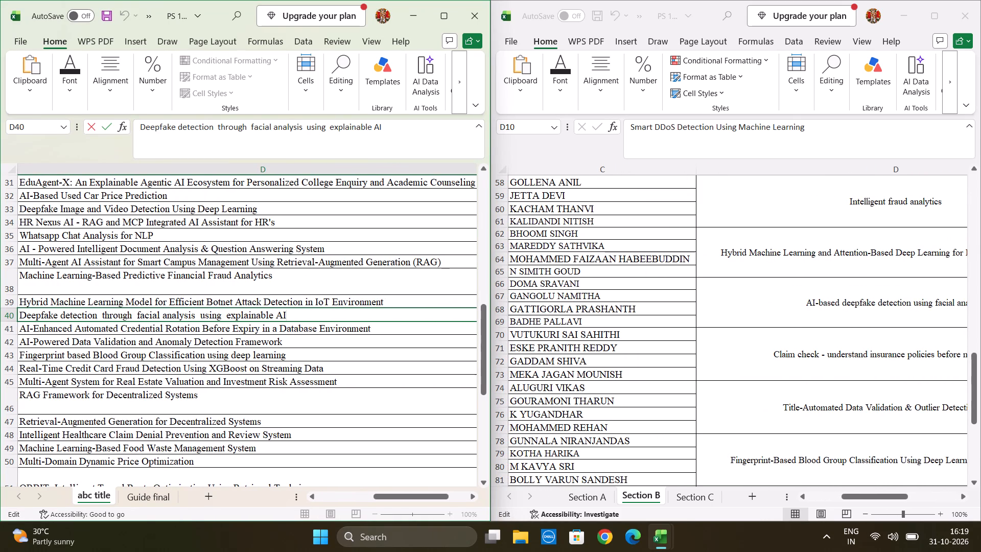
scroll(419, 314, "left", 1)
key("ctrl+a")
key("ctrl+c")
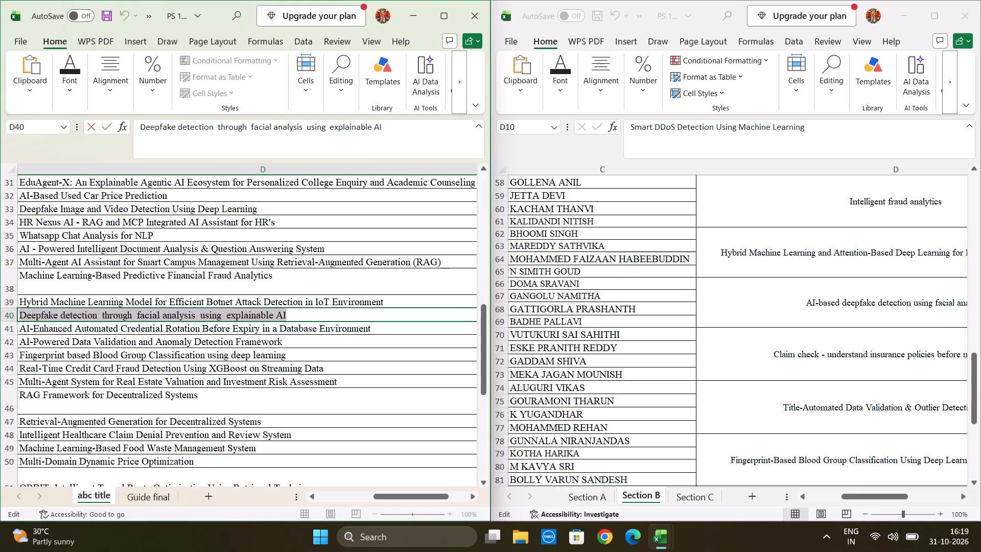
Recheck the remark beside batch B16's title on the abc title sheet and locate batch B16 on the Section B sheet.
scroll(419, 314, "left", 3)
left_click(410, 358)
scroll(410, 358, "left", 1)
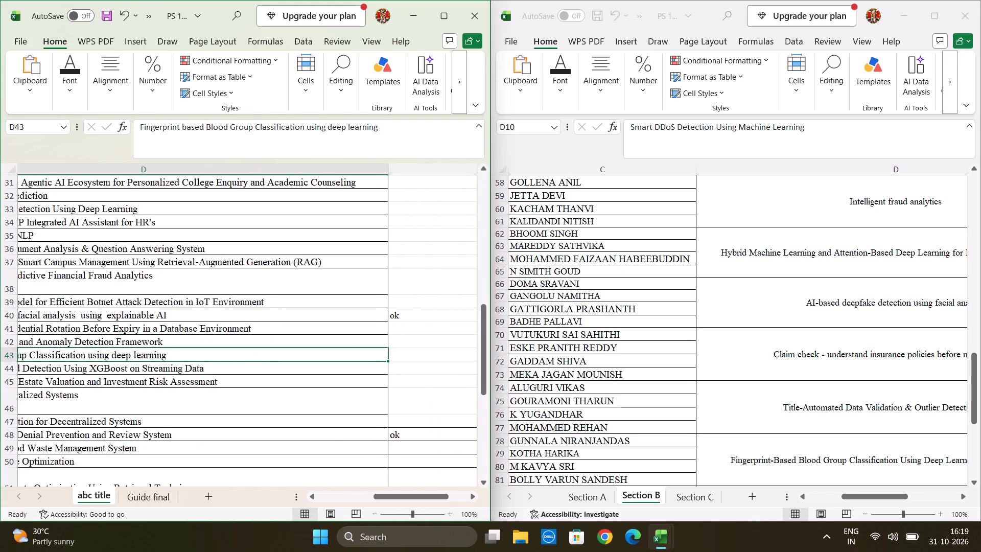
scroll(410, 358, "left", 3)
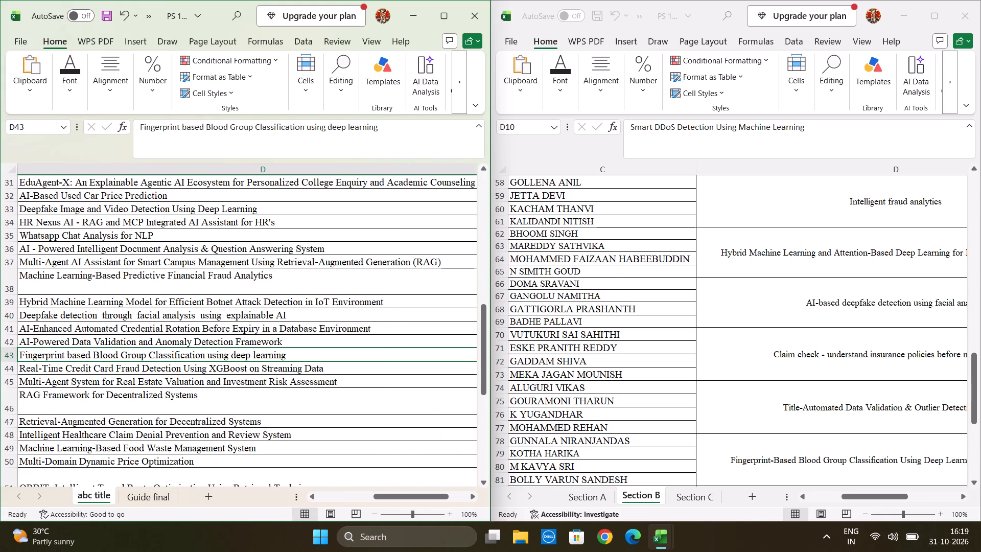
left_click(357, 319)
scroll(357, 319, "right", 1)
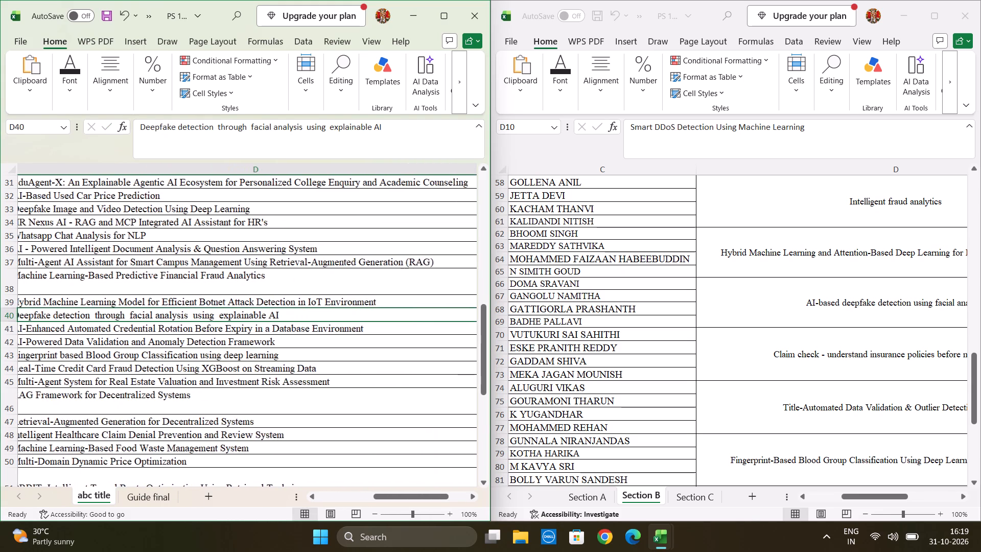
scroll(357, 319, "right", 1)
scroll(679, 330, "right", 3)
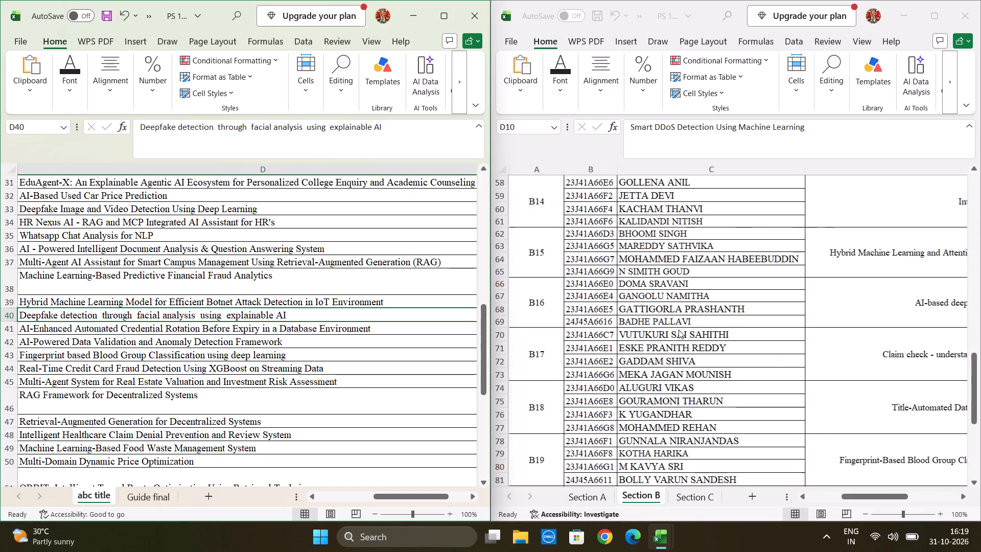
scroll(679, 330, "left", 2)
Replace batch B16's project title on the Section B sheet with the copied "Deepfake detection through facial analysis using explainable AI".
double_click(815, 298)
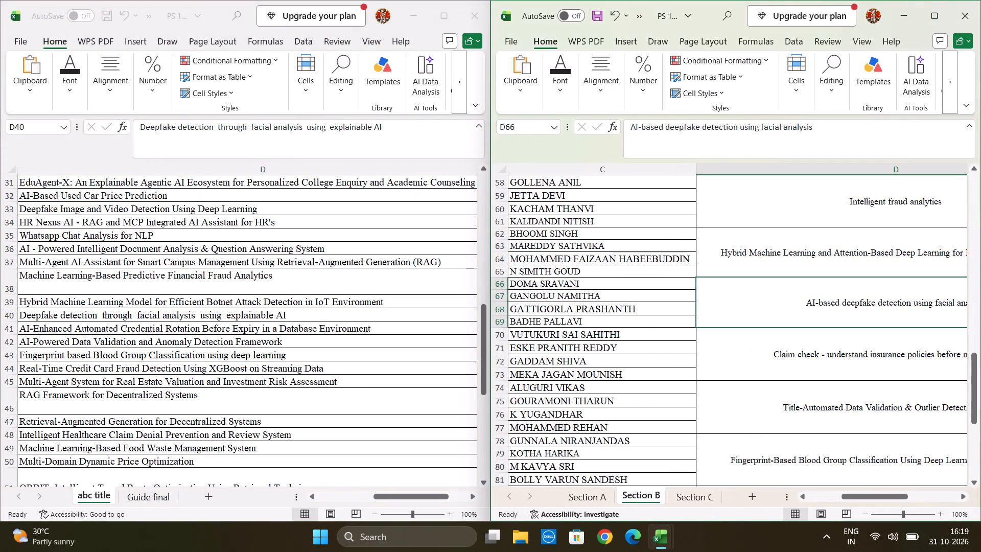
triple_click(812, 302)
key("ctrl+a")
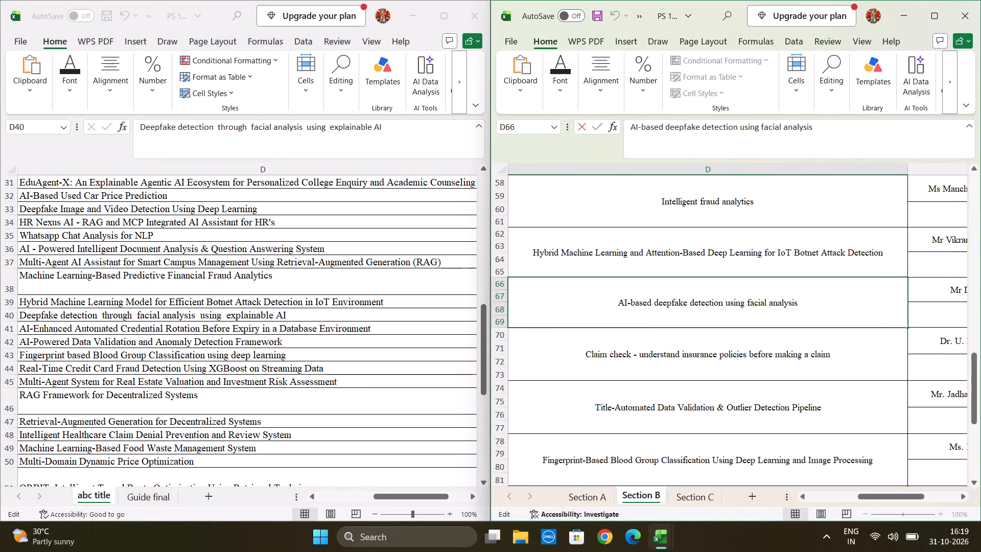
key("ctrl+v")
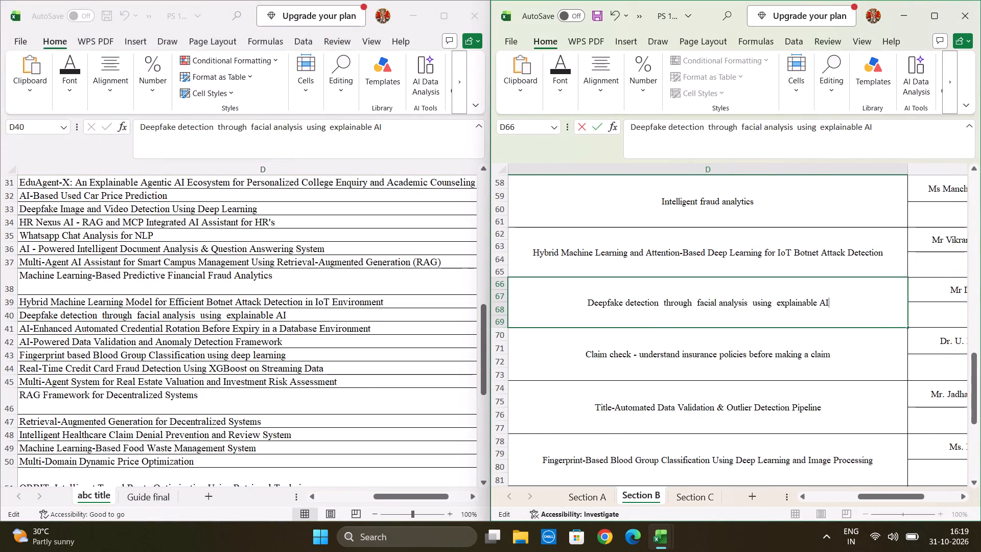
scroll(460, 324, "right", 1)
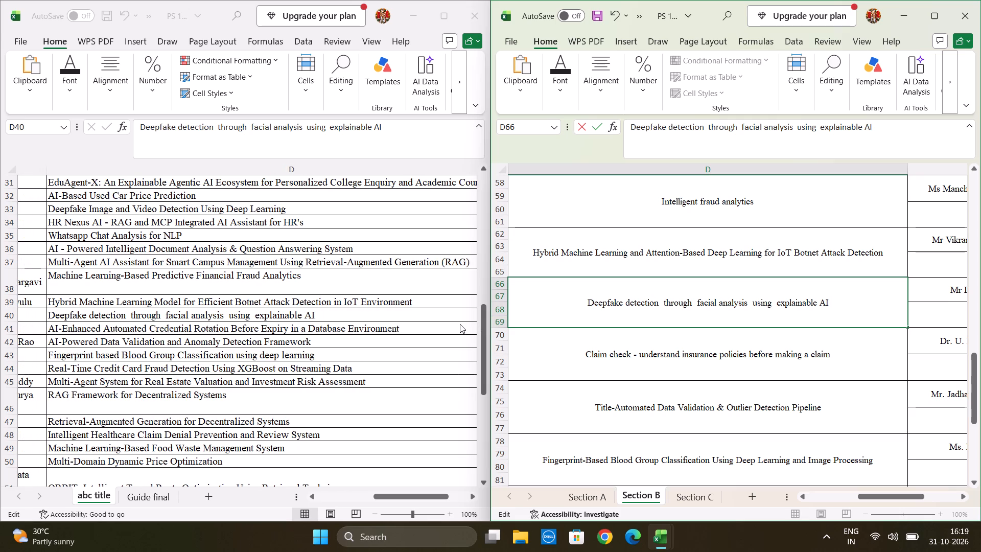
scroll(460, 324, "right", 1)
scroll(752, 327, "left", 1)
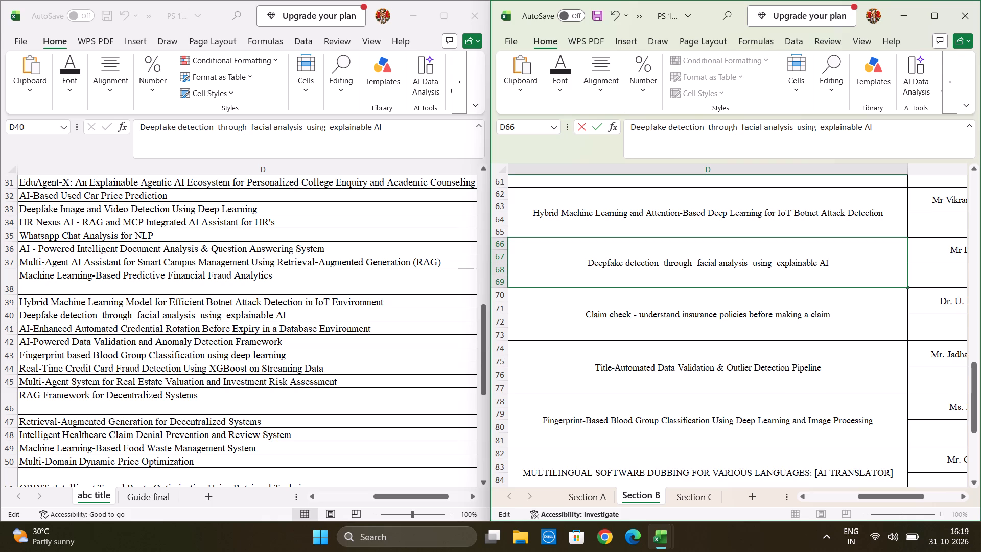
scroll(752, 327, "up", 1)
left_click(750, 343)
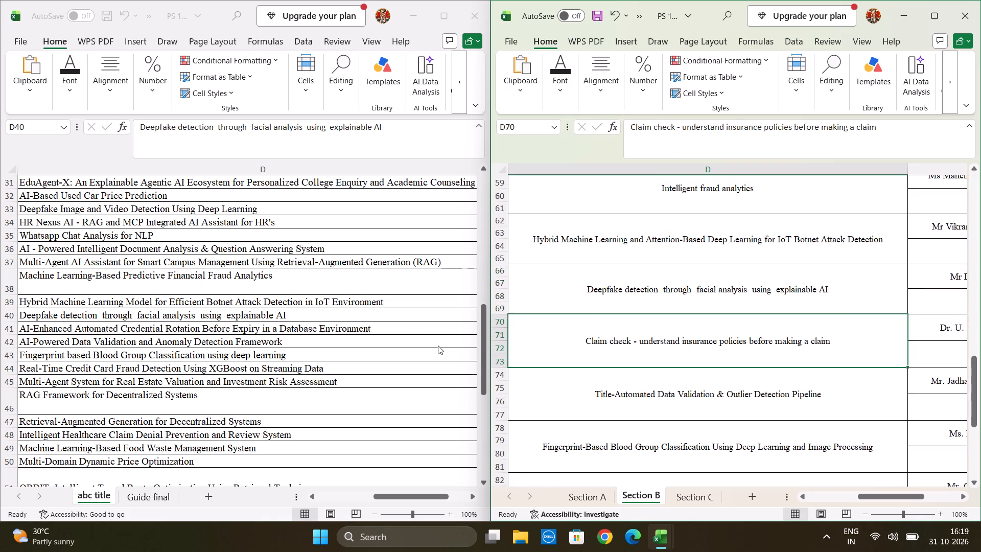
Examine the remarks on the abc title sheet for the next title marked ok and identify its batch.
scroll(387, 353, "left", 5)
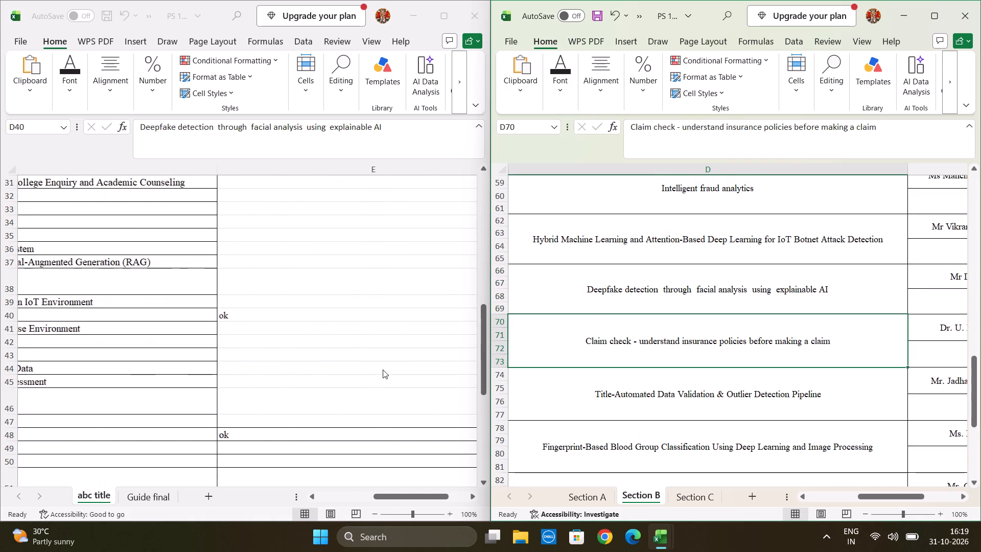
left_click(102, 429)
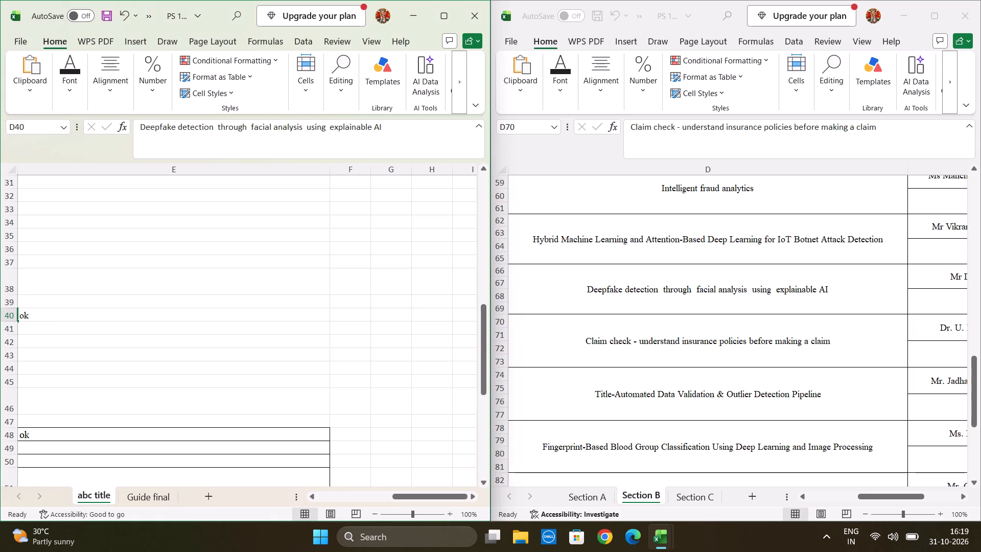
left_click(95, 436)
scroll(95, 436, "right", 3)
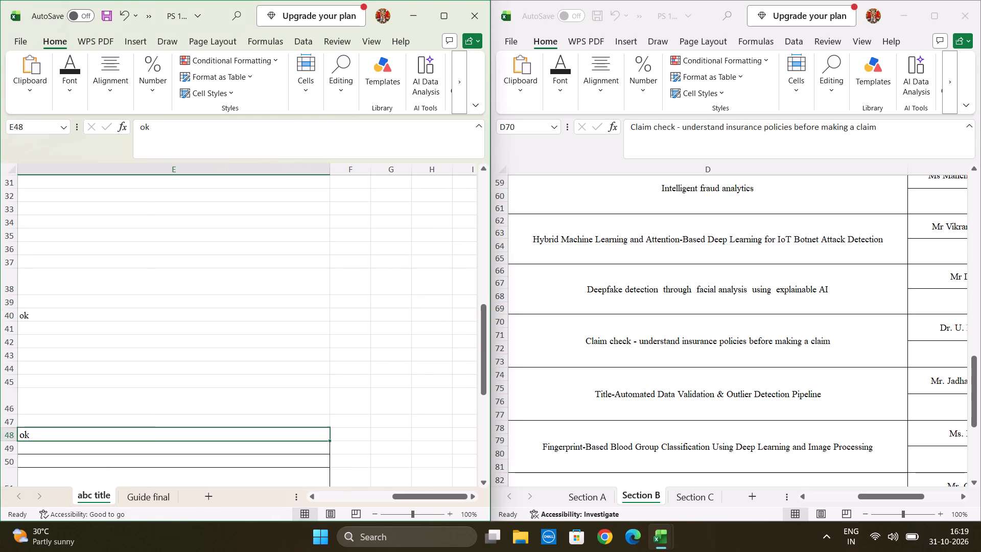
left_click(9, 438)
scroll(120, 435, "right", 1)
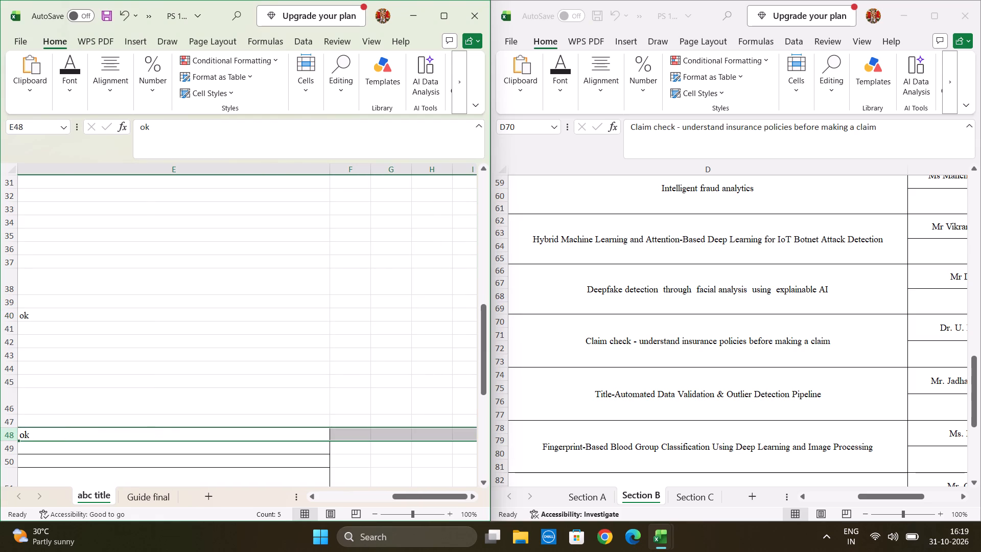
scroll(120, 435, "right", 3)
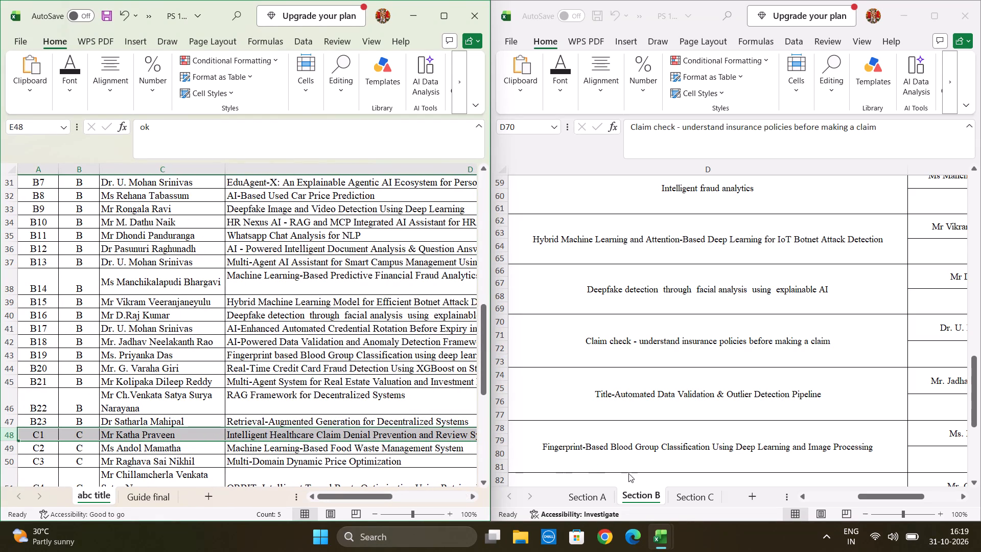
Switch the guide allocation workbook to the Section C sheet and find batch C1's project title.
left_click(690, 495)
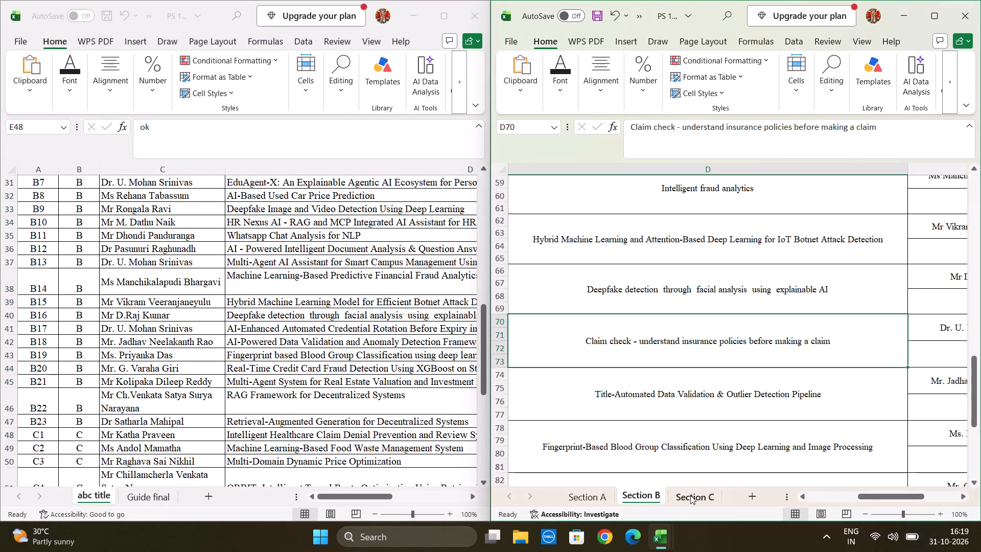
left_click(690, 495)
scroll(678, 419, "down", 2)
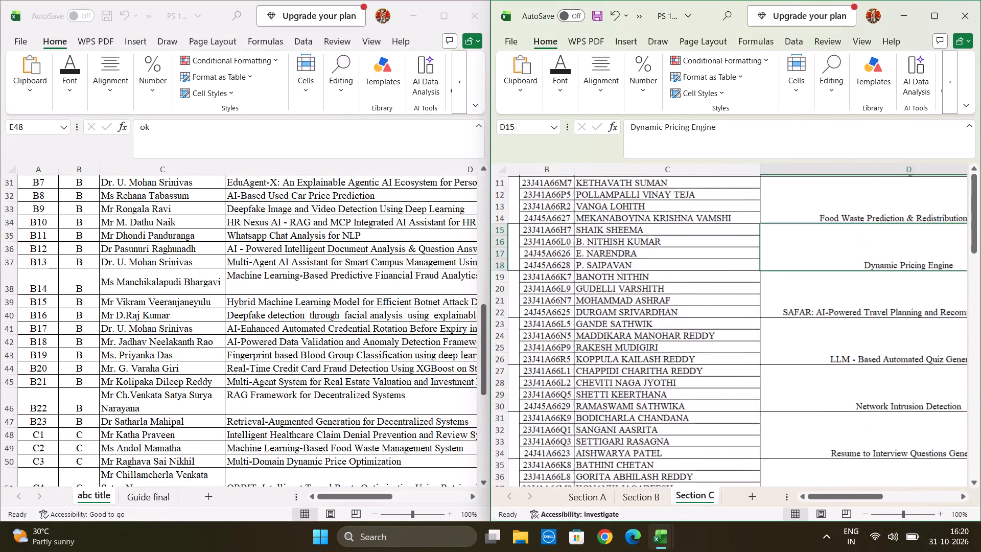
scroll(678, 419, "right", 1)
scroll(678, 419, "up", 3)
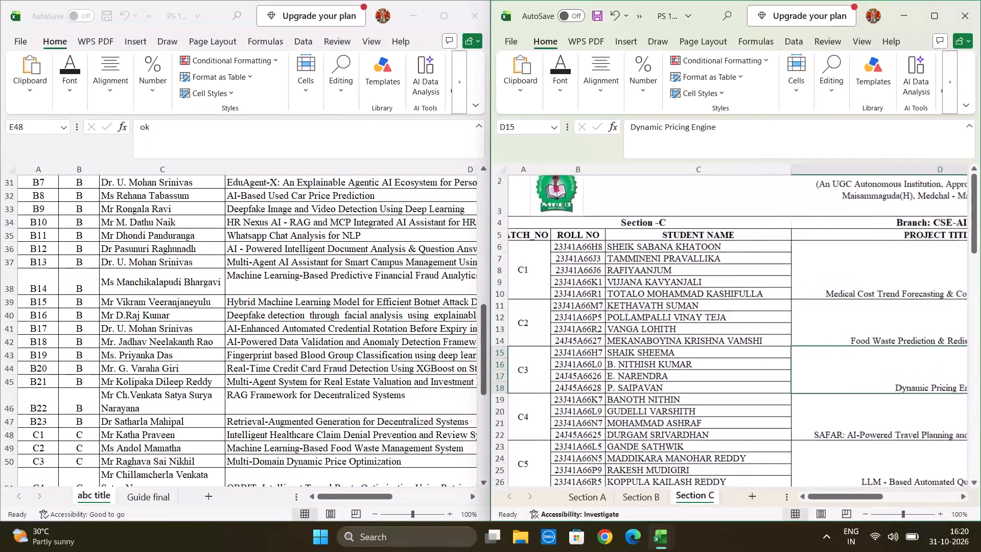
scroll(678, 419, "up", 1)
scroll(678, 419, "left", 1)
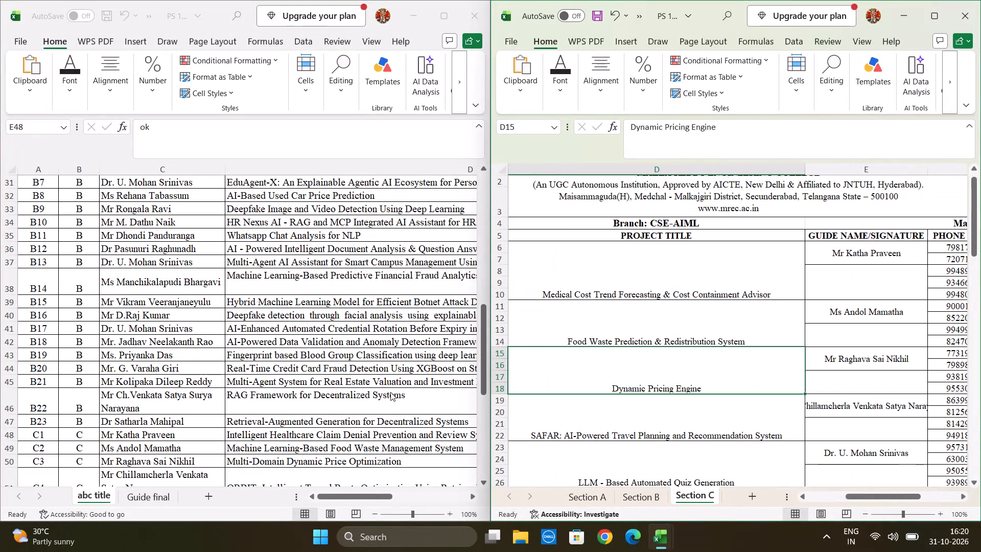
Examine the section C batches and their titles on the abc title sheet alongside the Section C sheet.
scroll(263, 394, "down", 3)
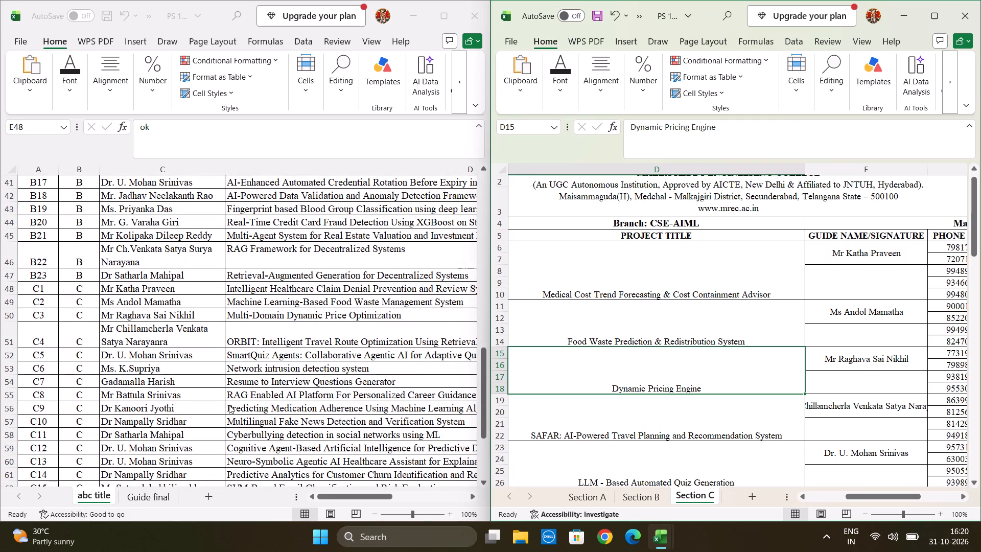
scroll(229, 405, "down", 2)
scroll(11, 317, "left", 3)
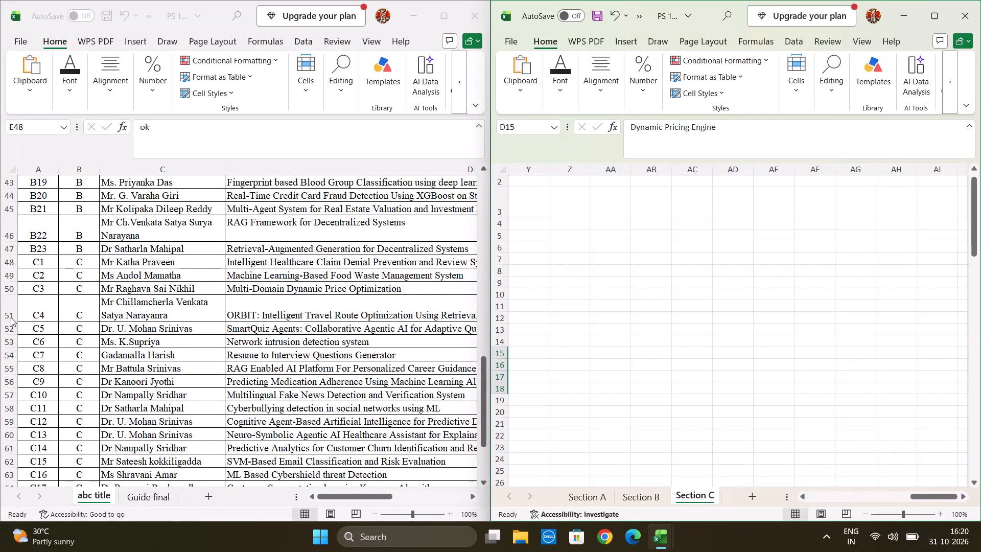
scroll(604, 361, "up", 6)
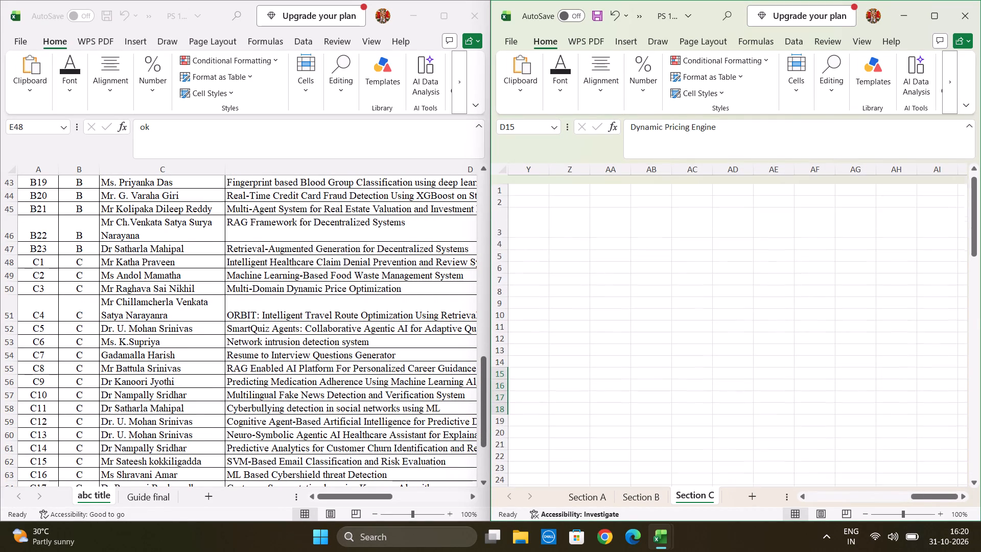
scroll(699, 374, "up", 9)
scroll(699, 374, "down", 4)
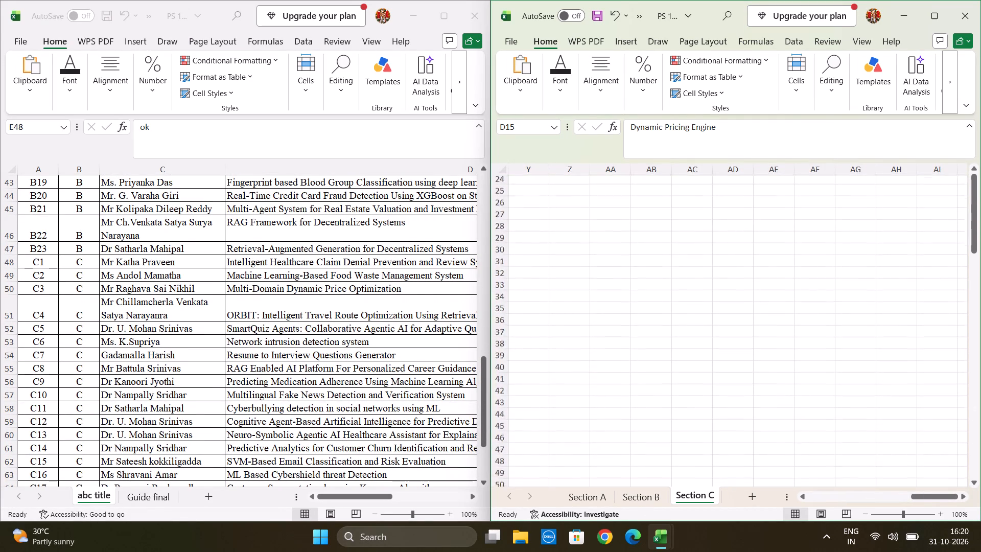
scroll(699, 374, "up", 2)
scroll(699, 374, "right", 3)
scroll(699, 374, "up", 2)
scroll(699, 374, "right", 3)
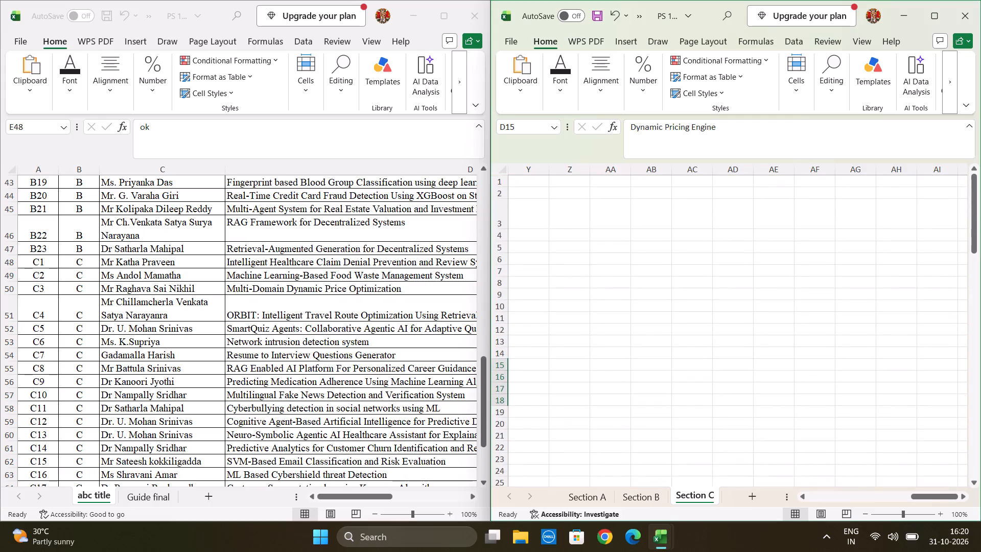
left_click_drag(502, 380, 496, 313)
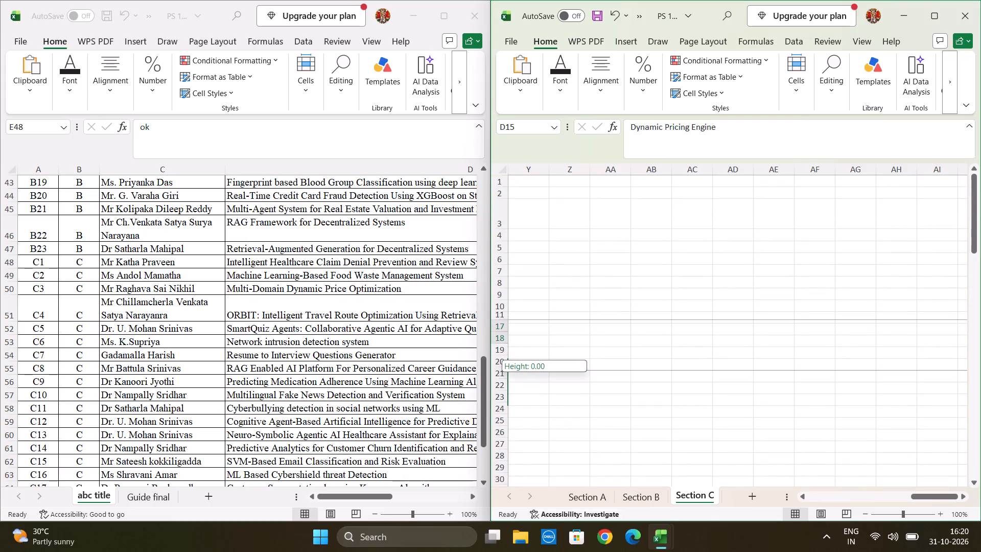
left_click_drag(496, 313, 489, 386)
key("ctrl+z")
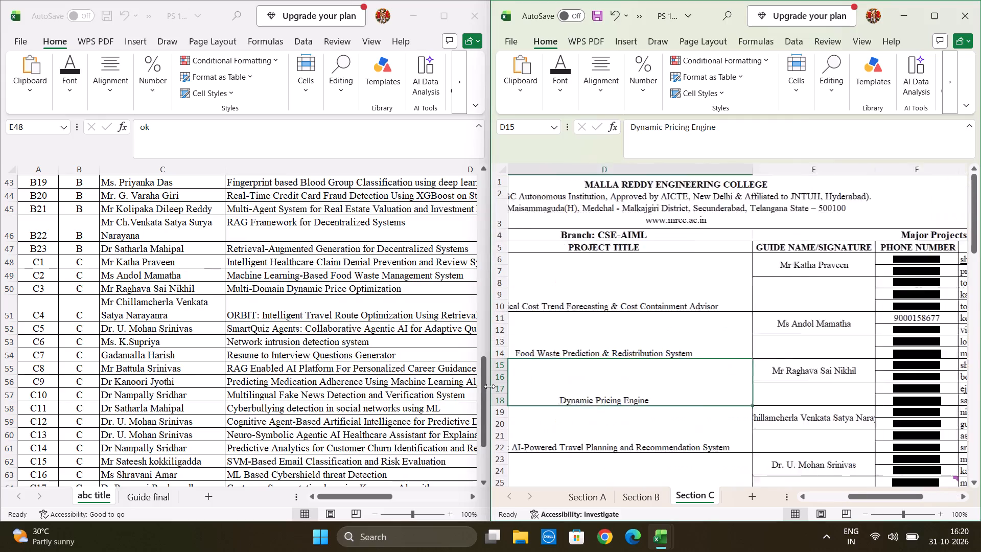
Copy batch C1's title "Intelligent Healthcare Claim Denial Prevention and Review System" from the abc title sheet.
left_click(609, 354)
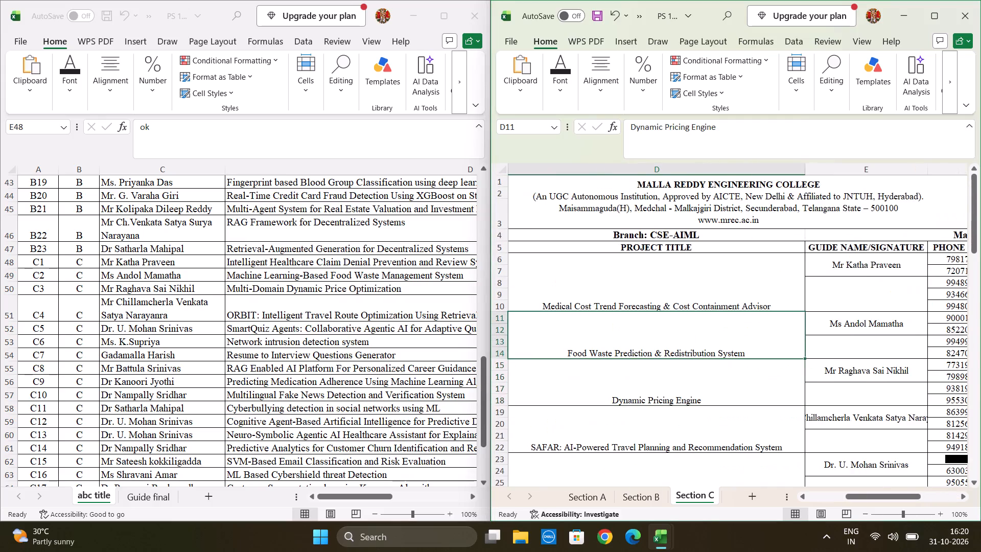
left_click(618, 310)
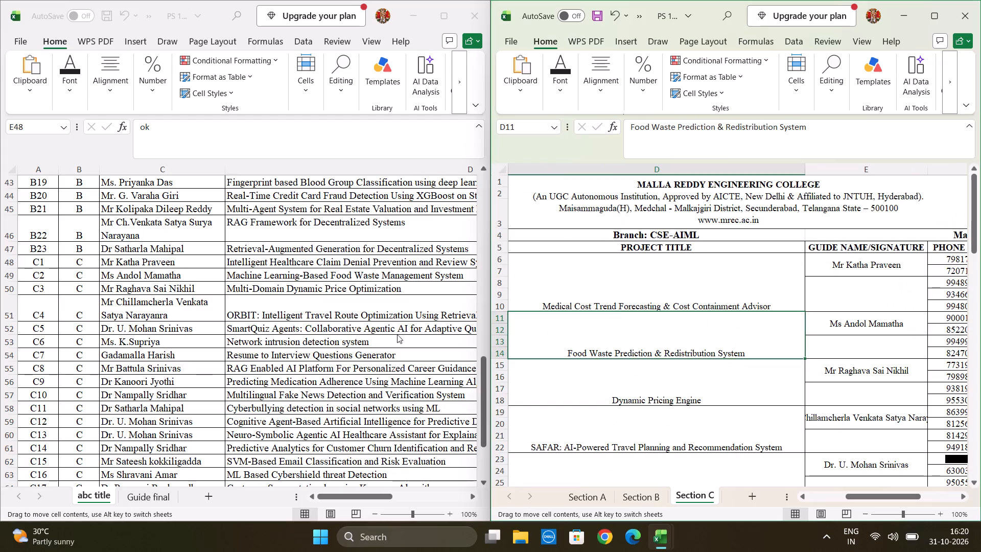
double_click(238, 257)
scroll(238, 257, "left", 1)
triple_click(229, 264)
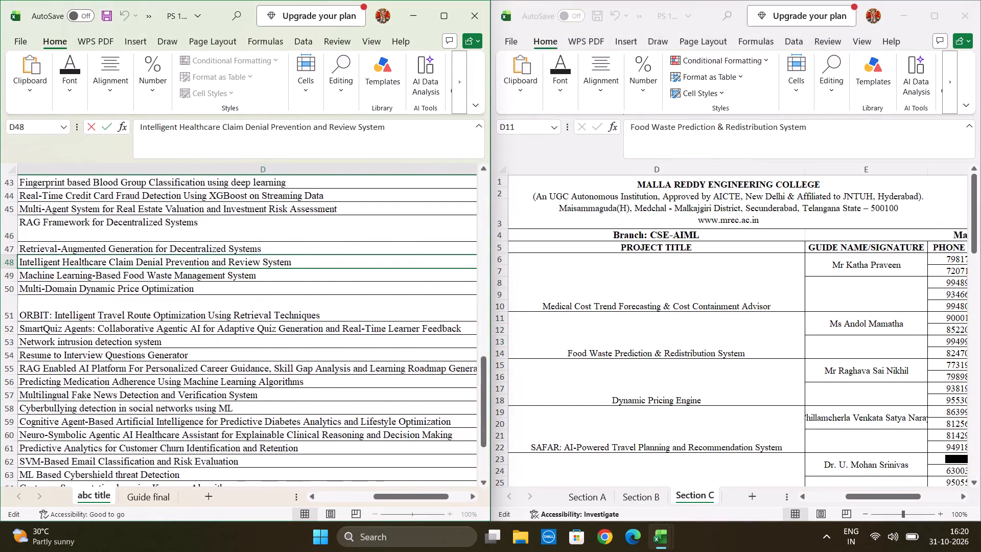
left_click_drag(297, 262, 13, 255)
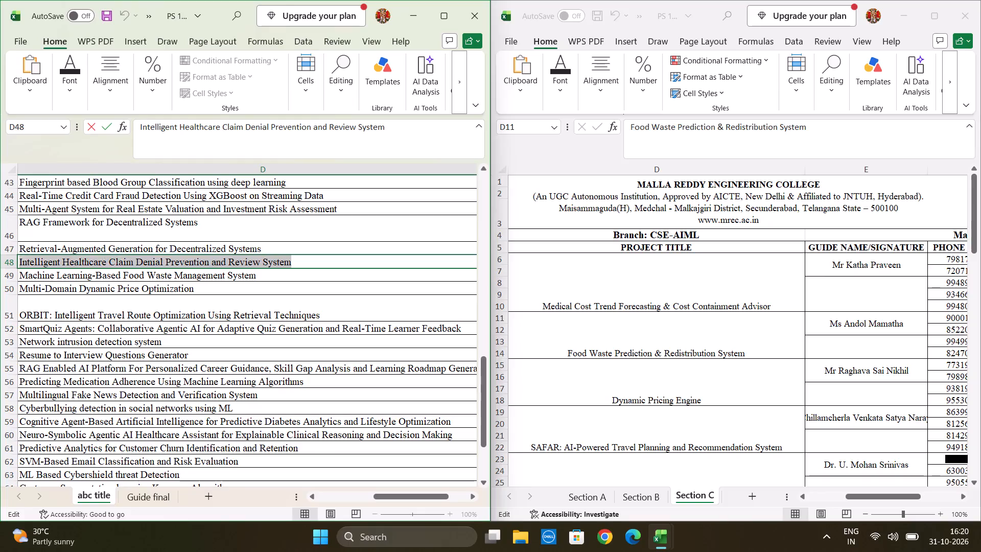
left_click_drag(13, 255, 7, 255)
key("ctrl+c")
scroll(221, 355, "left", 1)
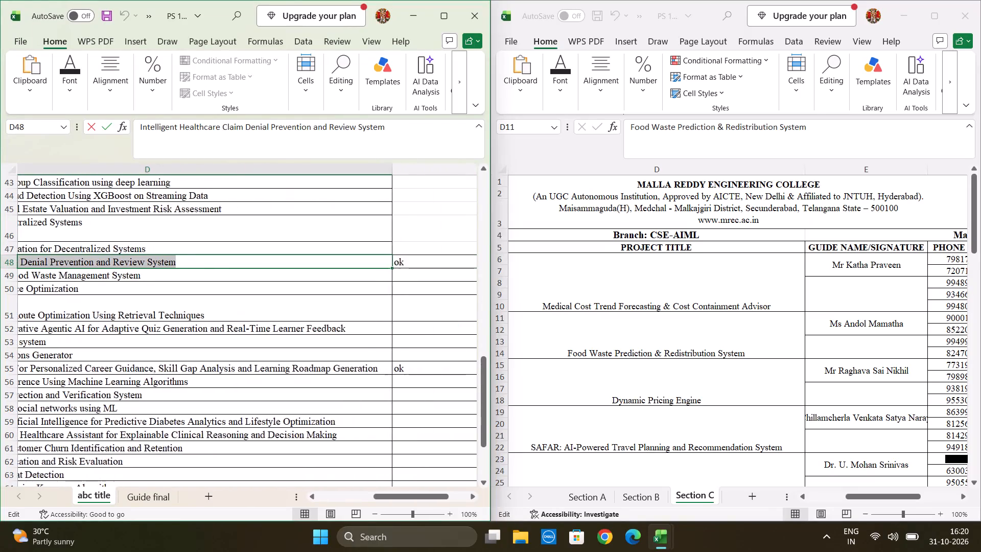
scroll(221, 355, "left", 1)
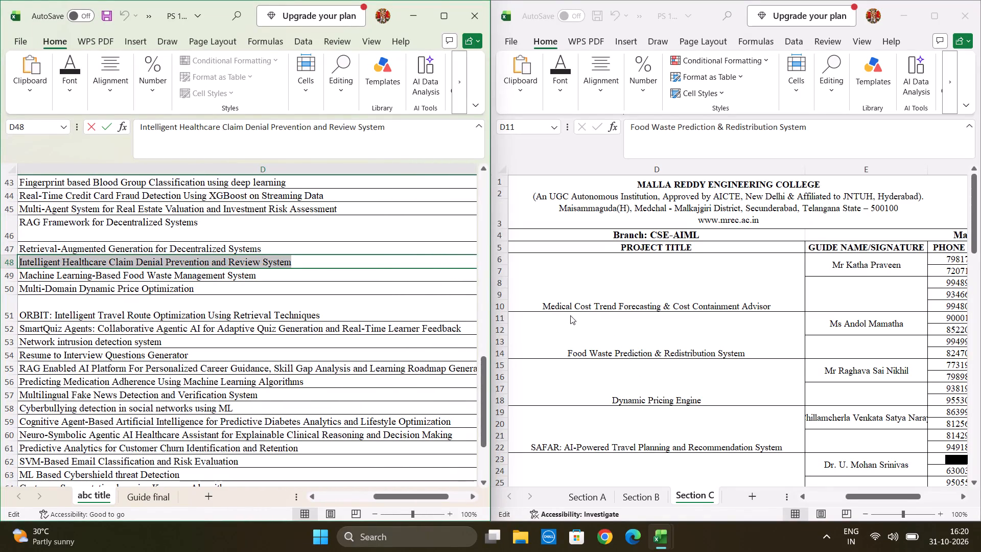
Replace batch C1's project title on the Section C sheet with the copied "Intelligent Healthcare Claim Denial Prevention and Review System".
left_click(570, 315)
double_click(564, 303)
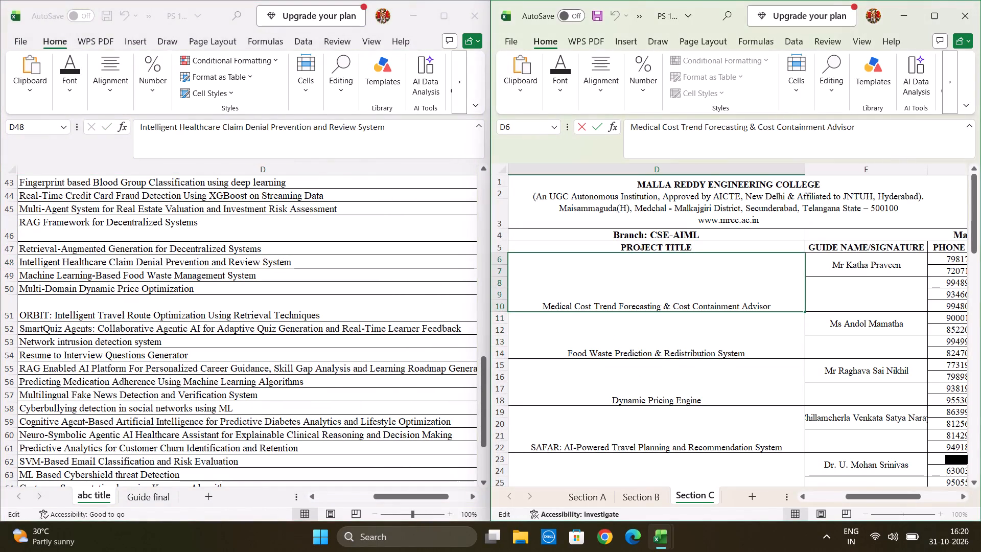
left_click(539, 306)
left_click_drag(539, 306, 715, 314)
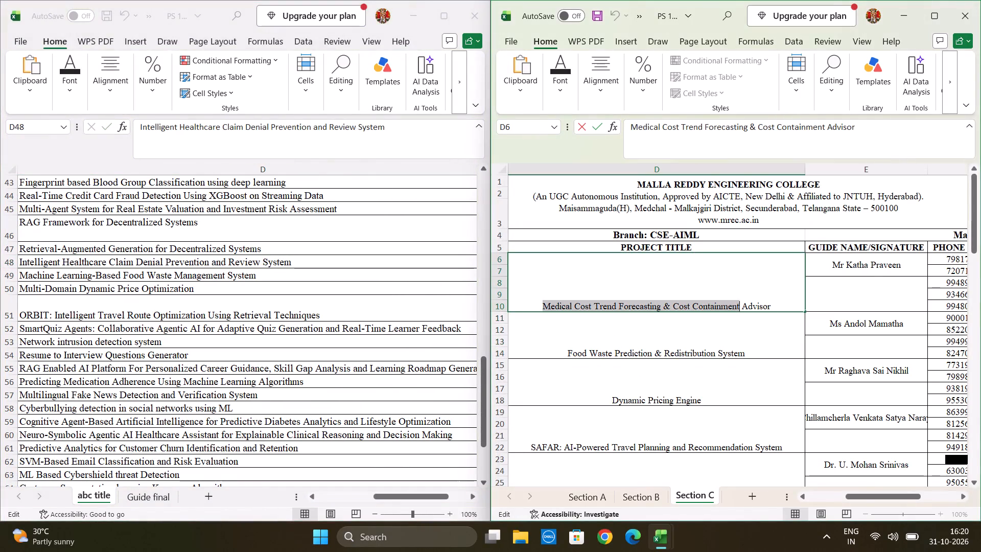
left_click_drag(715, 314, 779, 323)
key("ctrl+v")
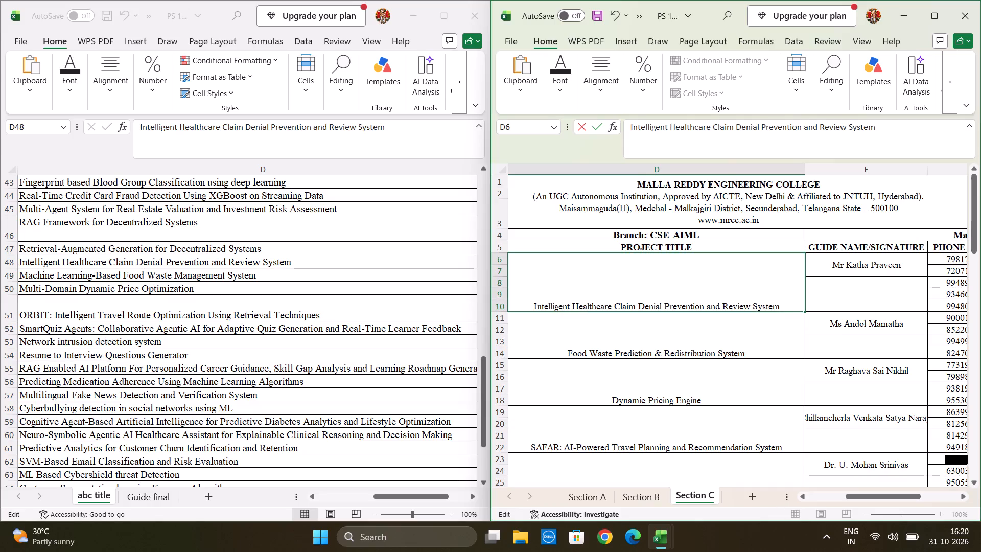
Examine the remarks on the abc title sheet for the next title marked ok after C1 and highlight its row to identify the batch.
scroll(779, 323, "right", 1)
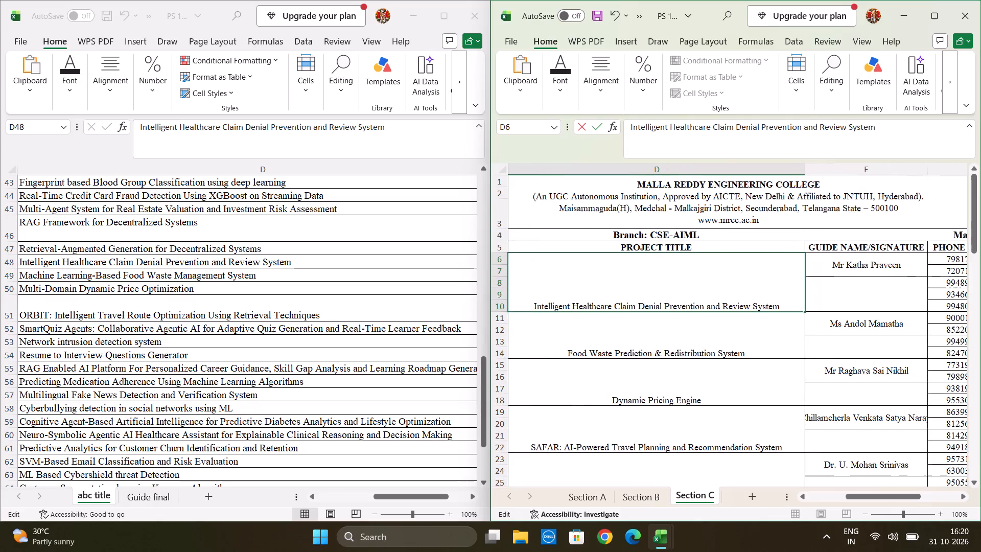
scroll(306, 332, "left", 1)
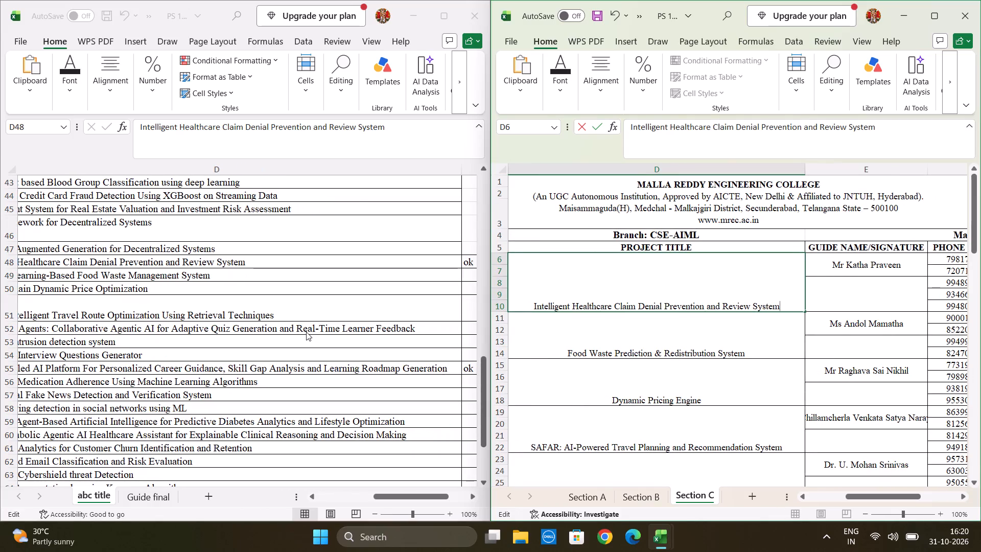
scroll(306, 332, "left", 2)
scroll(306, 332, "right", 1)
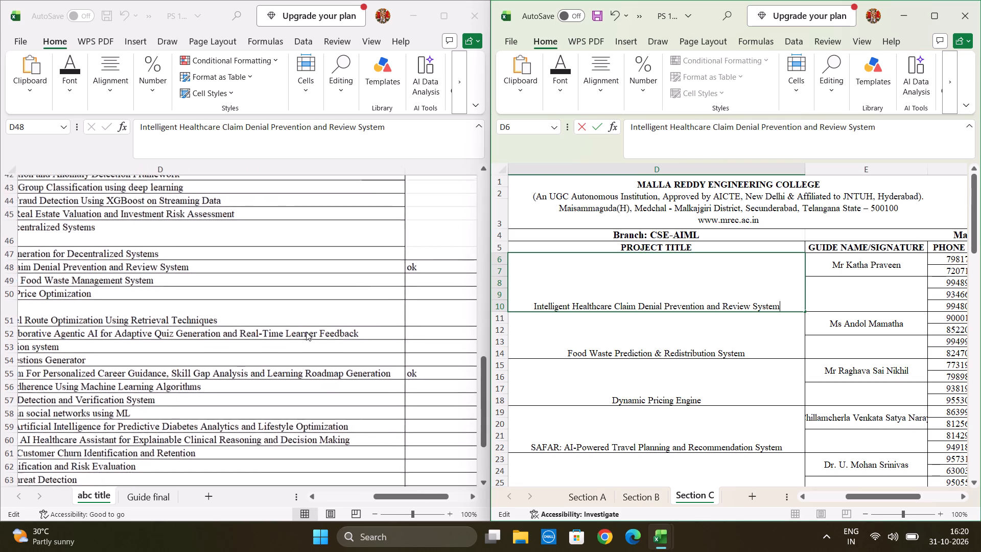
scroll(306, 332, "right", 5)
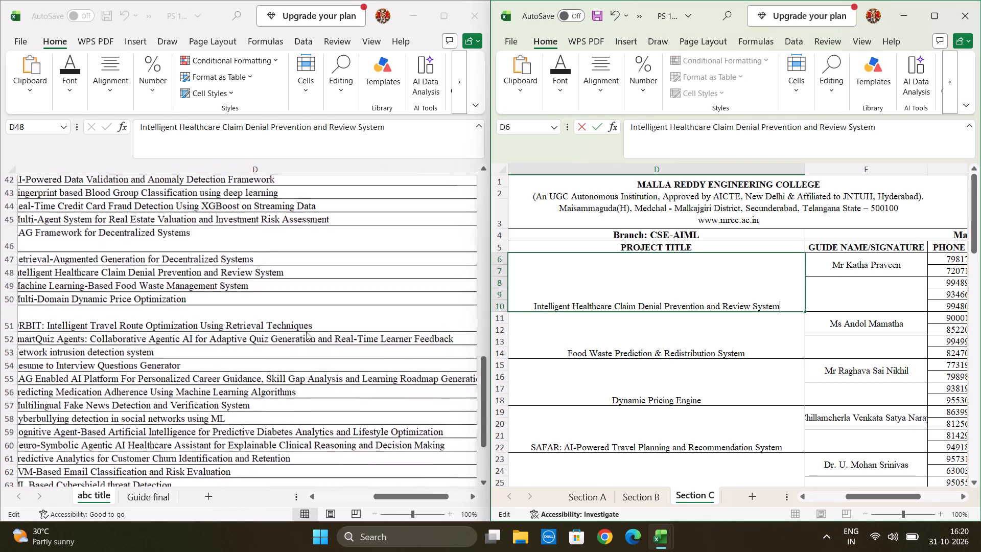
scroll(306, 332, "right", 3)
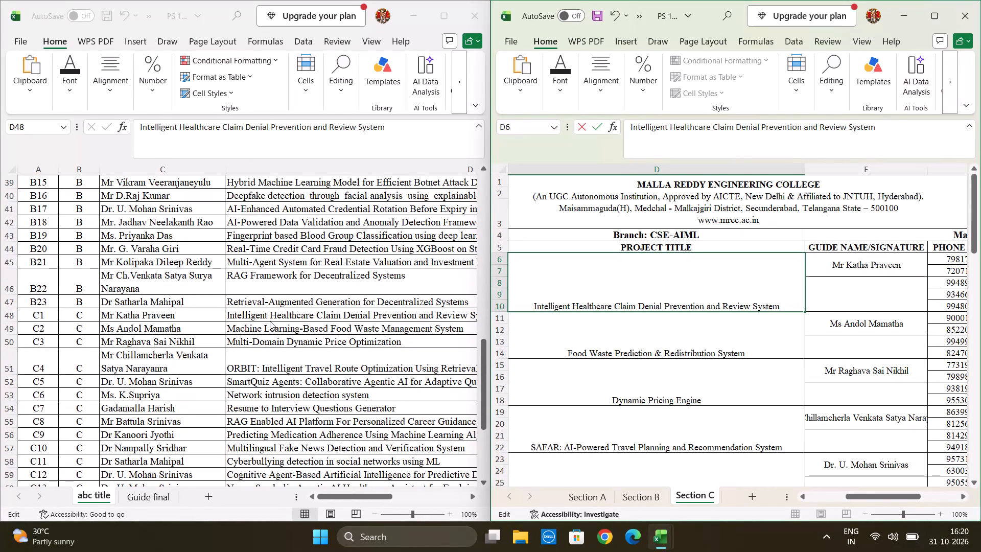
scroll(265, 317, "left", 3)
scroll(217, 375, "right", 1)
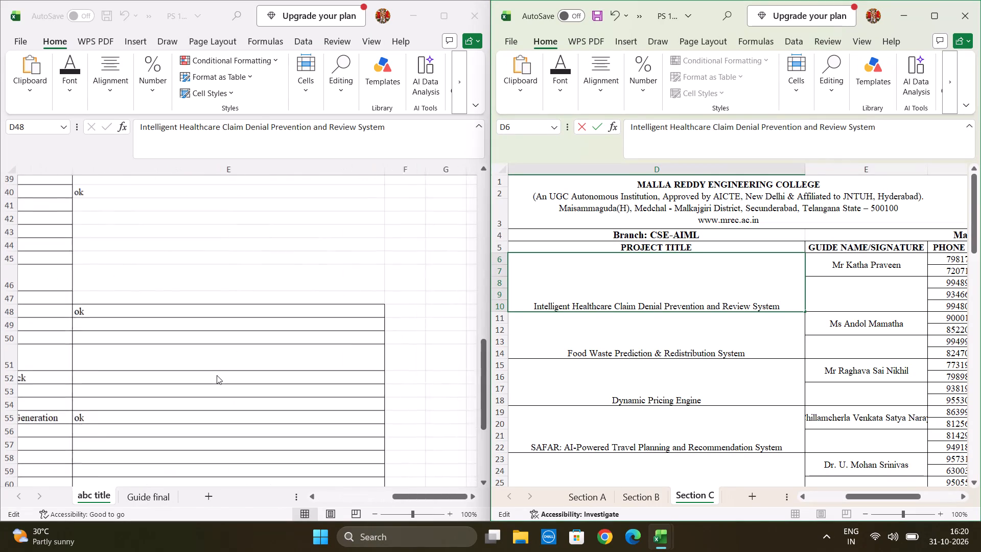
scroll(217, 375, "right", 1)
left_click(11, 419)
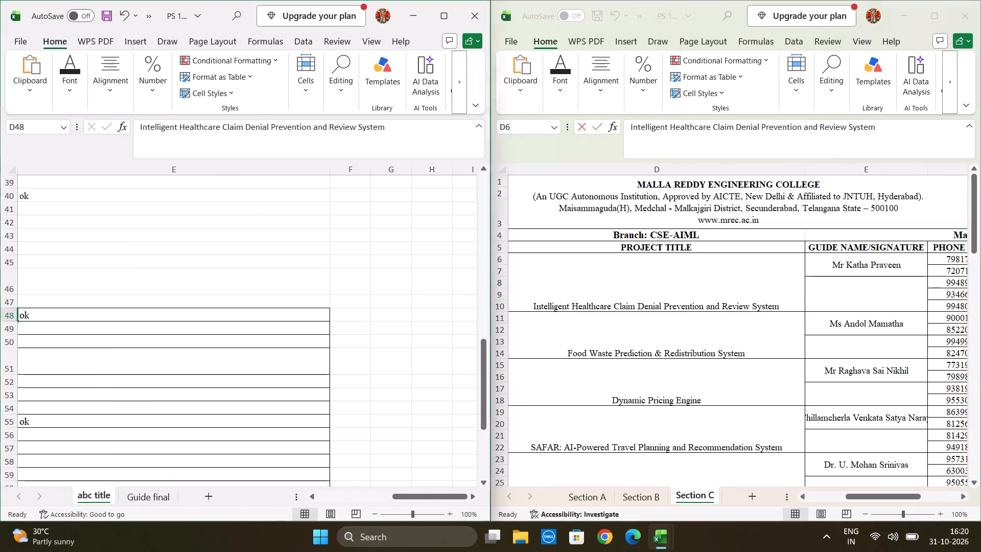
left_click(11, 425)
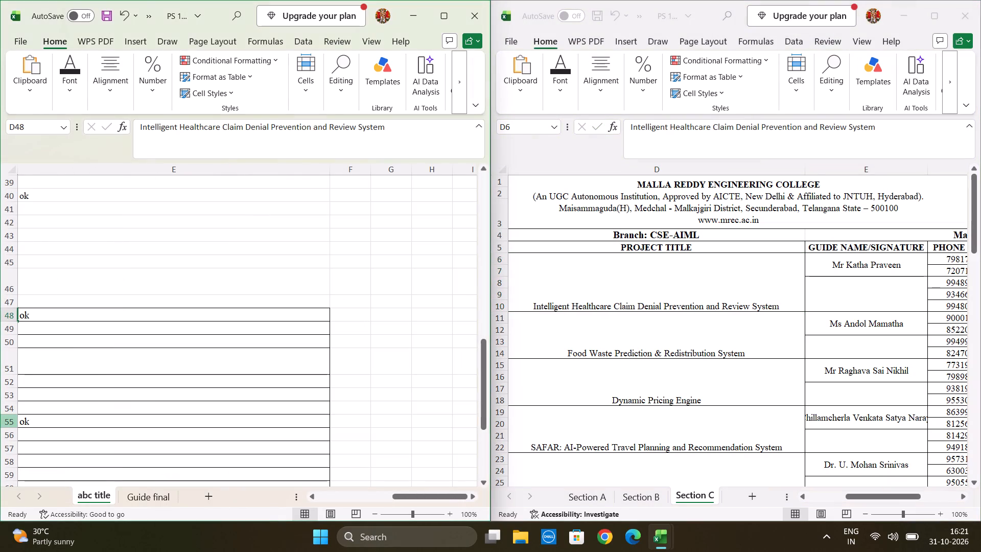
left_click(7, 420)
scroll(189, 430, "right", 3)
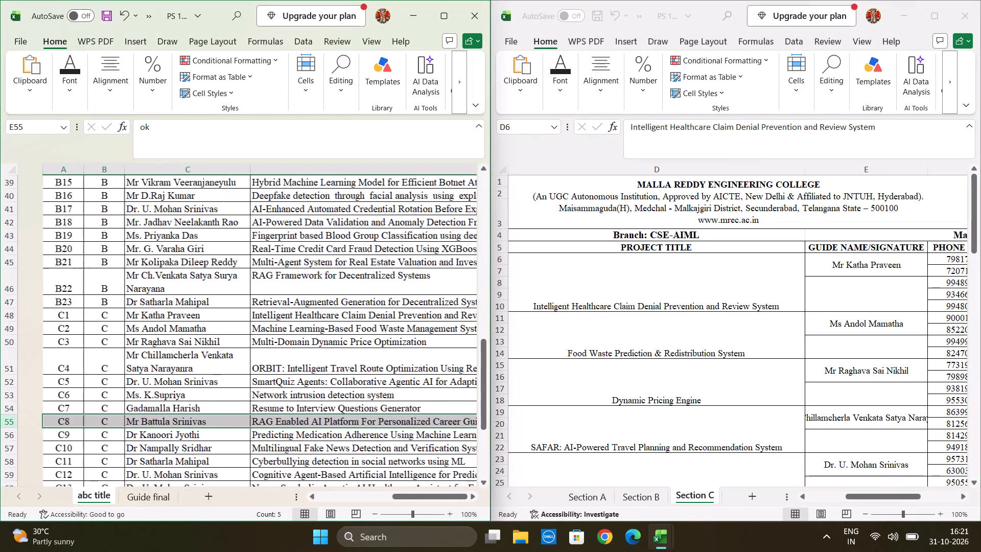
scroll(638, 430, "down", 1)
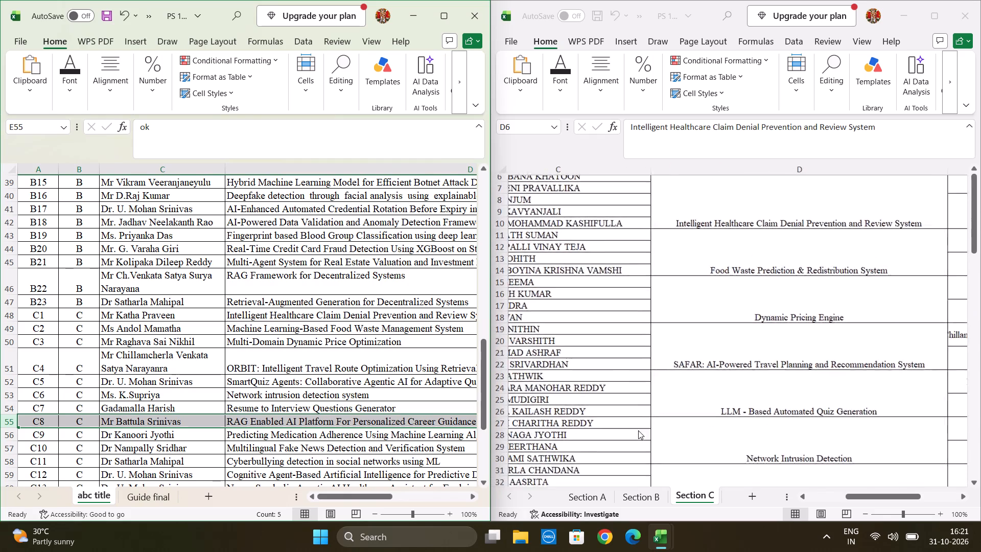
scroll(638, 430, "down", 2)
scroll(638, 430, "left", 1)
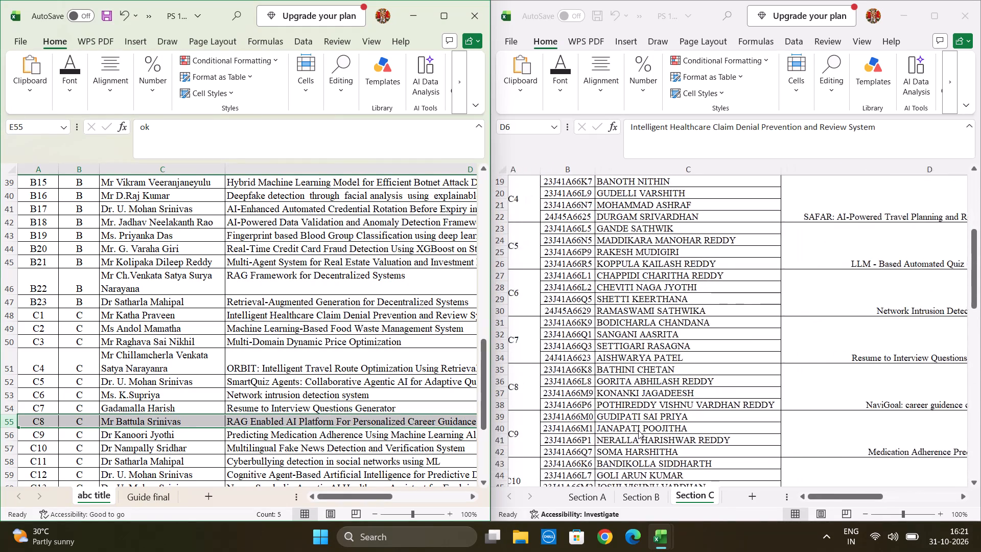
scroll(638, 430, "left", 1)
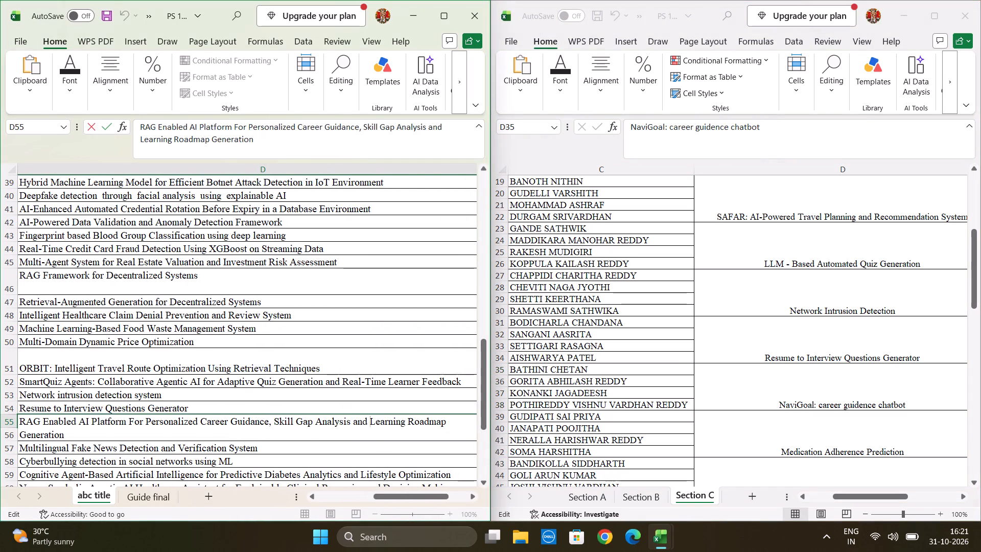
key("ctrl+z")
key("ctrl+z")
key("ctrl+a")
key("ctrl+c")
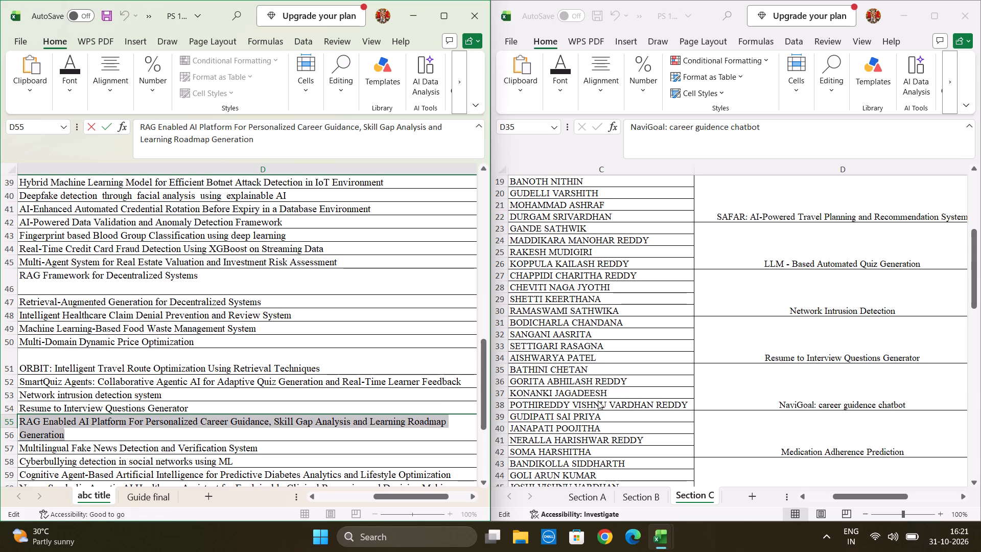
Replace batch C8's Section C project title with the copied "RAG Enabled AI Platform For Personalized Career Guidance, Skill Gap Analysis and Learning Roadmap Generation".
left_click(783, 411)
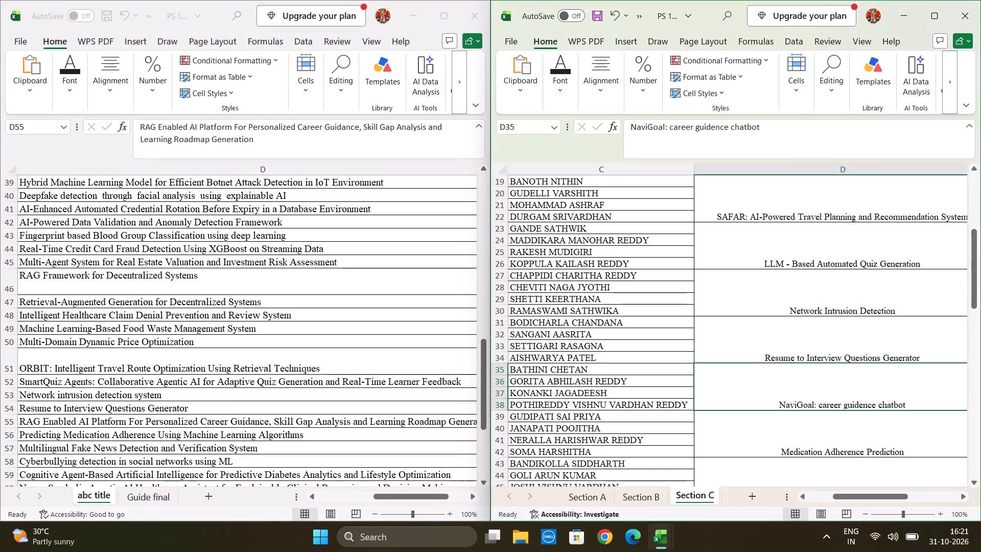
scroll(757, 398, "right", 1)
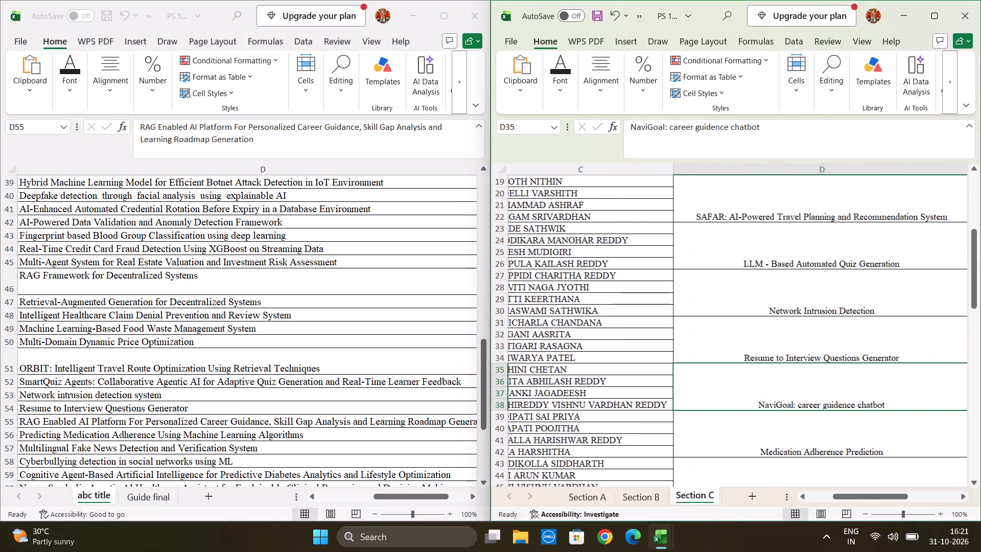
triple_click(794, 400)
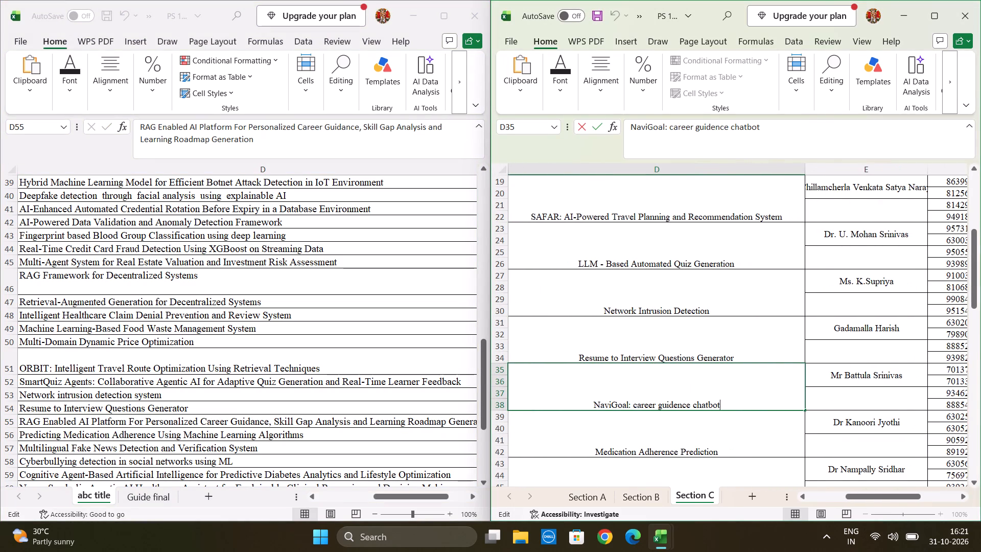
key("ctrl+a")
key("ctrl+v")
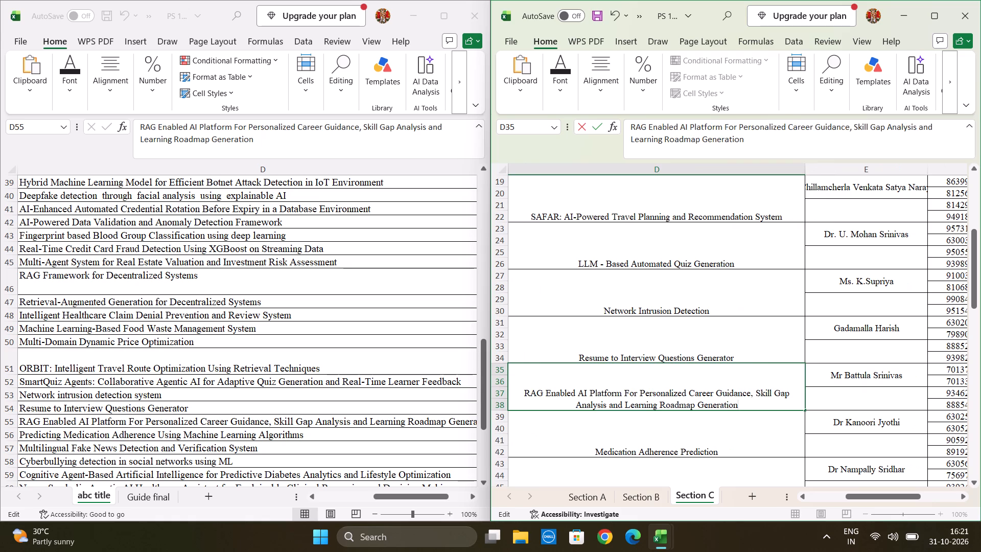
left_click(747, 434)
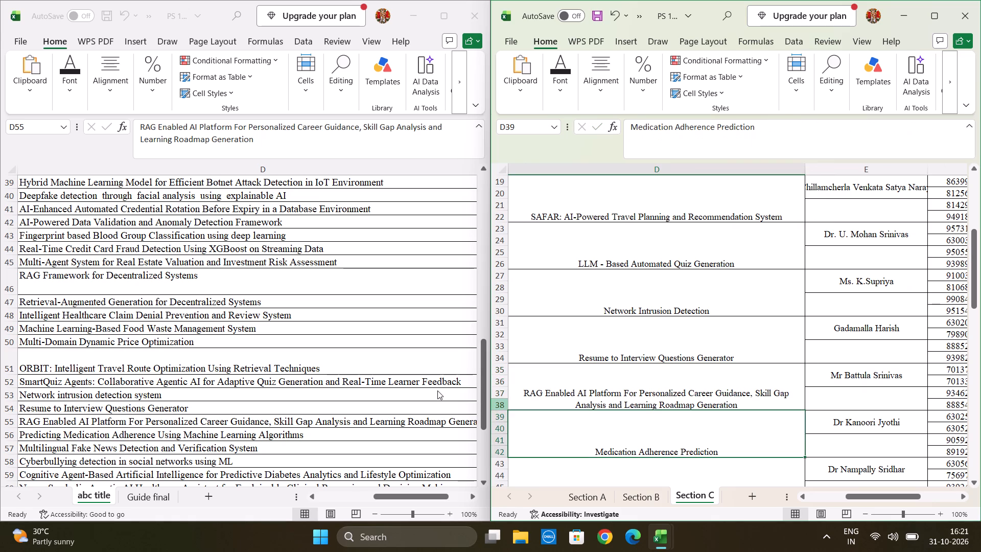
Examine the remaining Section C rows and remarks on the abc title sheet for further titles marked ok after batch C8.
scroll(437, 390, "right", 4)
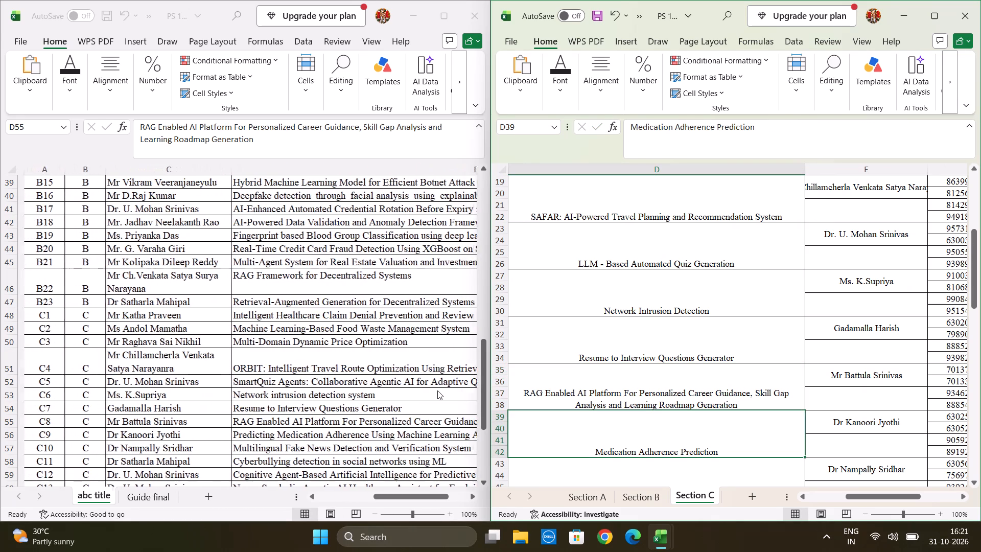
scroll(338, 398, "left", 1)
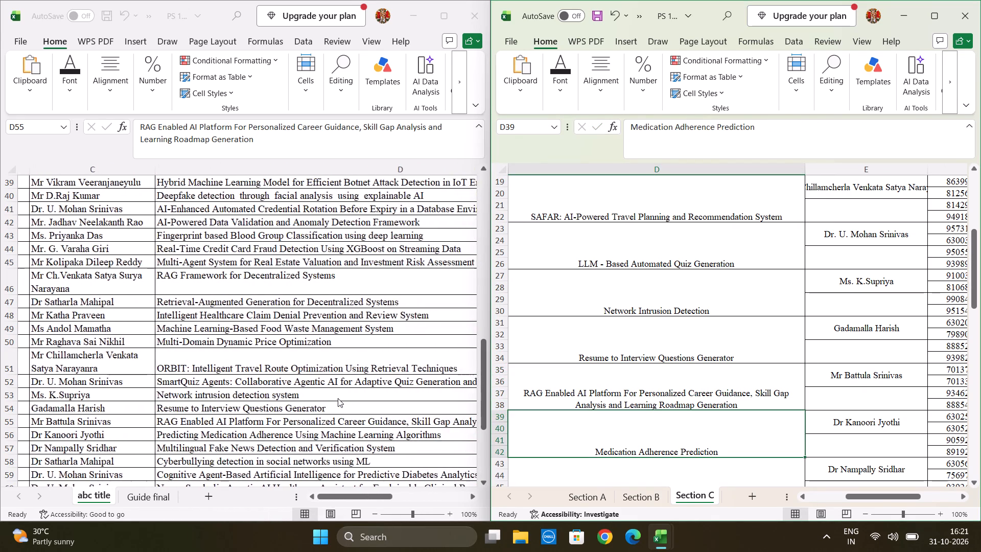
scroll(338, 398, "left", 3)
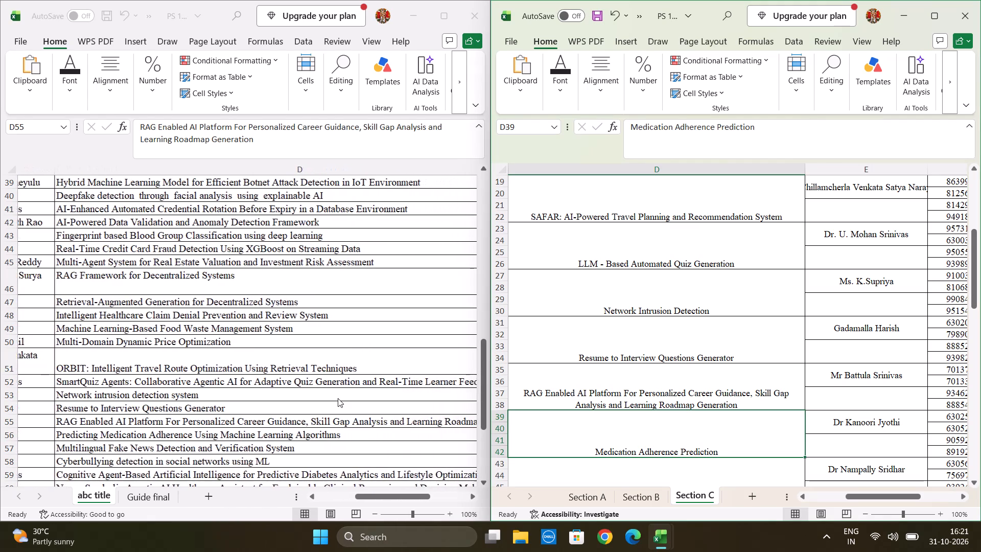
scroll(338, 398, "left", 1)
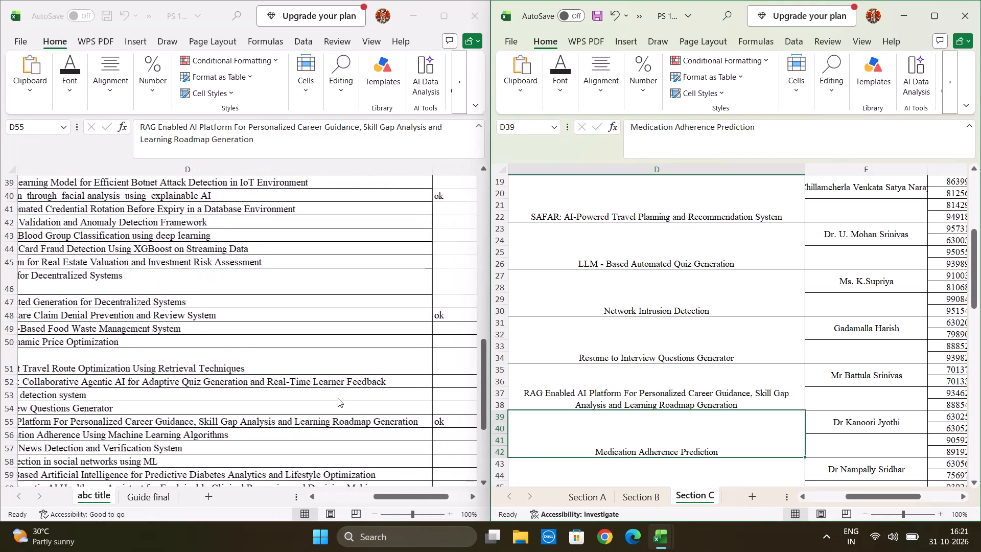
scroll(338, 398, "left", 1)
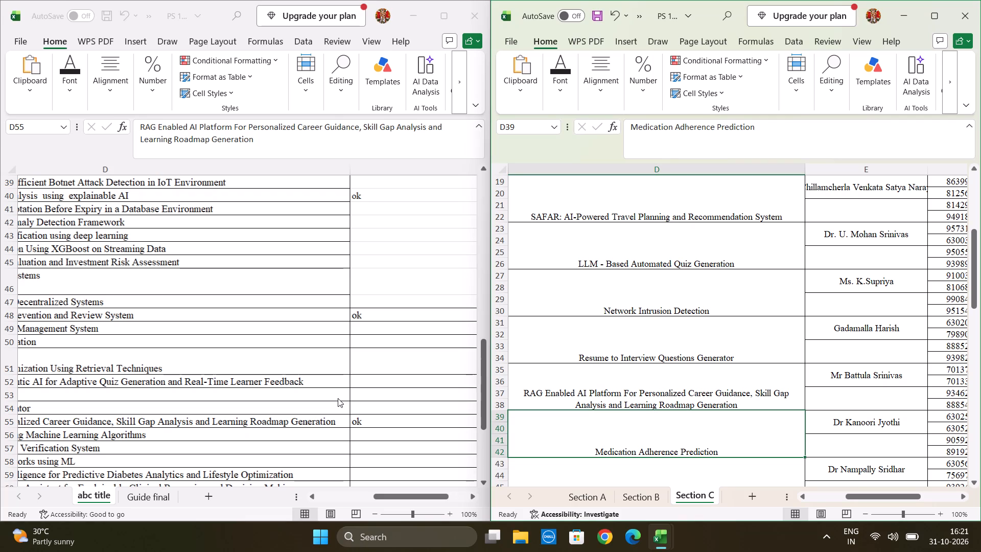
scroll(257, 373, "left", 2)
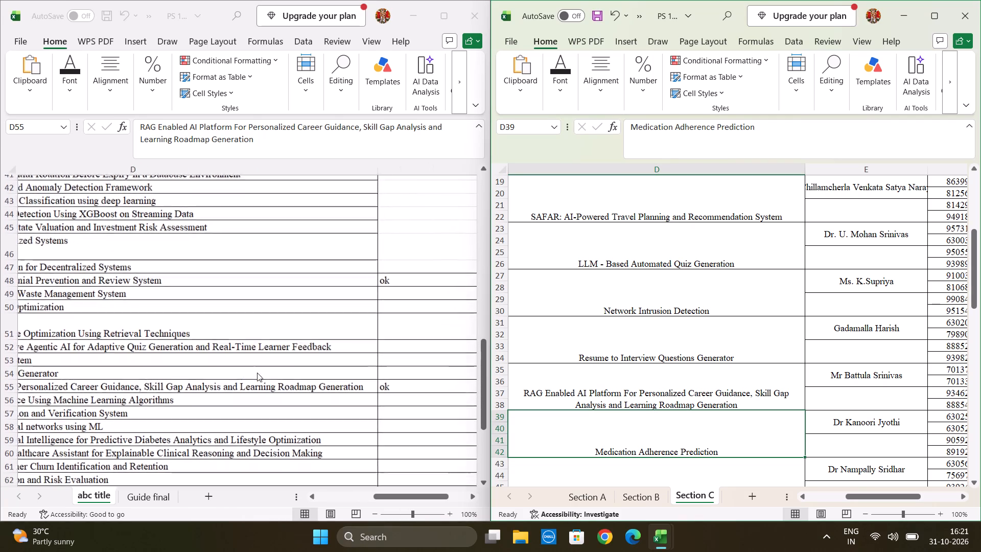
scroll(257, 373, "left", 1)
scroll(136, 383, "down", 1)
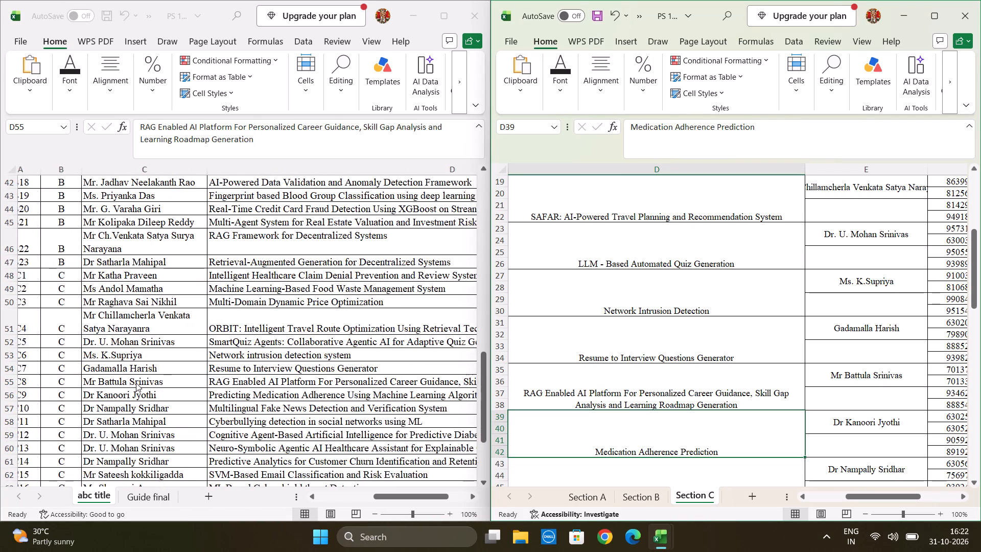
scroll(136, 383, "down", 4)
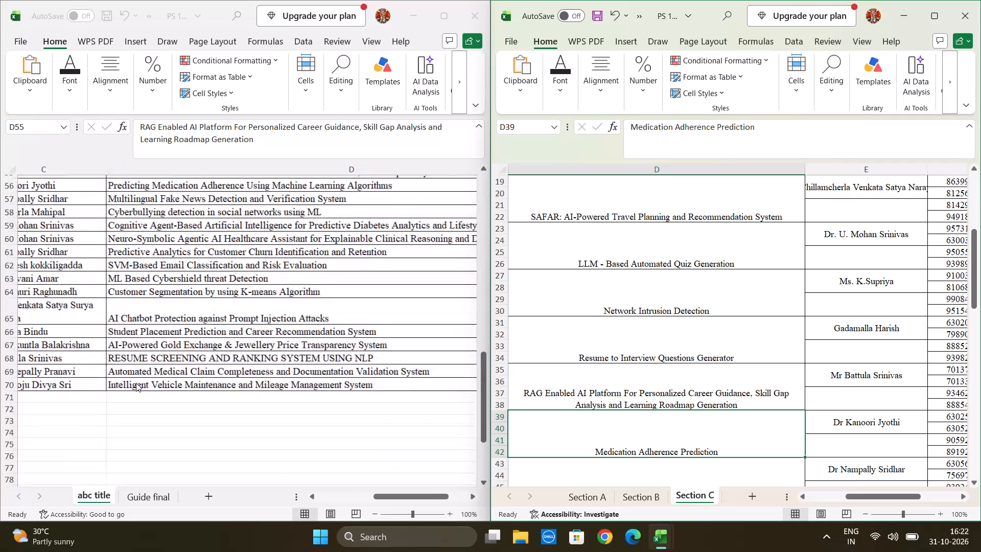
scroll(136, 383, "down", 1)
scroll(136, 383, "up", 3)
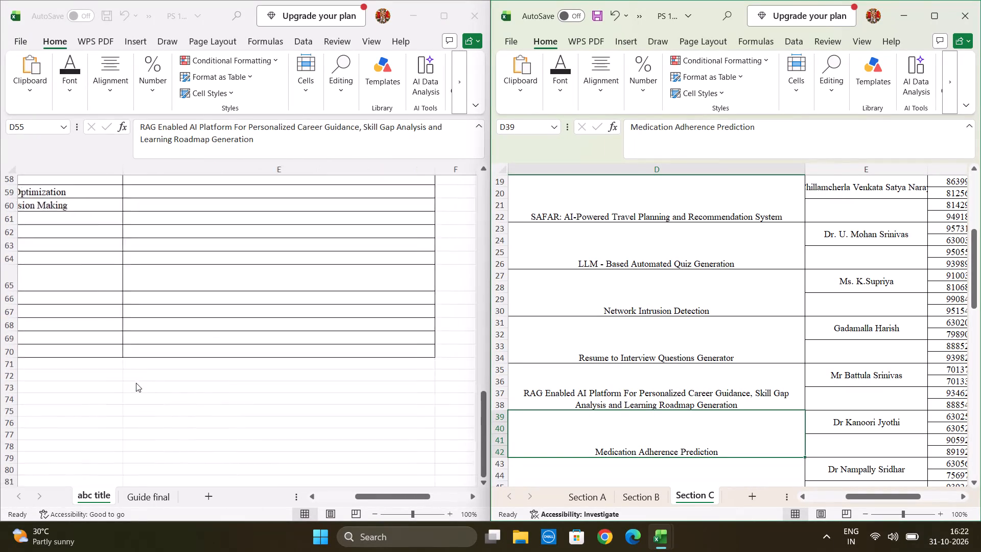
scroll(136, 383, "up", 1)
scroll(136, 383, "right", 1)
scroll(136, 383, "up", 1)
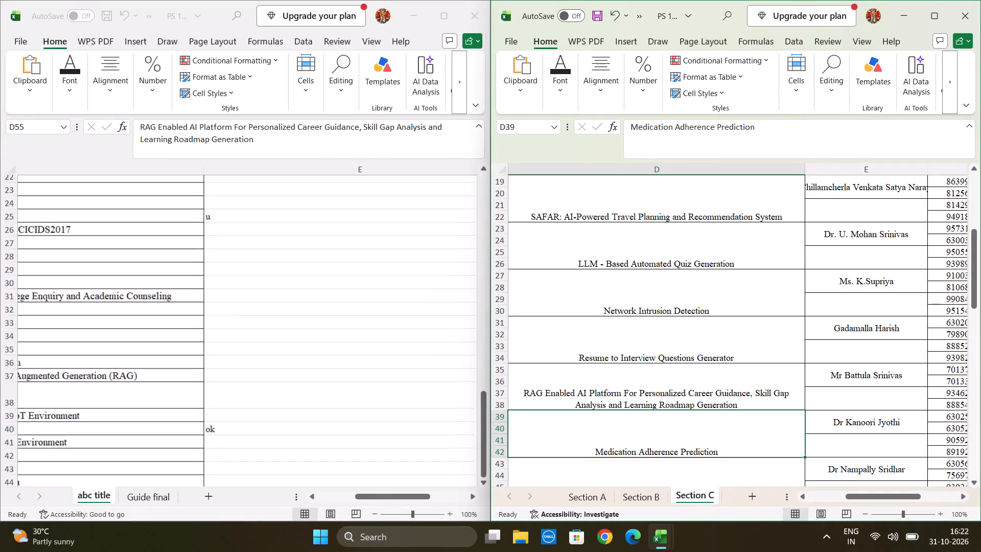
Maximize the guide allocation workbook and save it, checking the Section C, Section B and Section A sheets in turn.
left_click(928, 16)
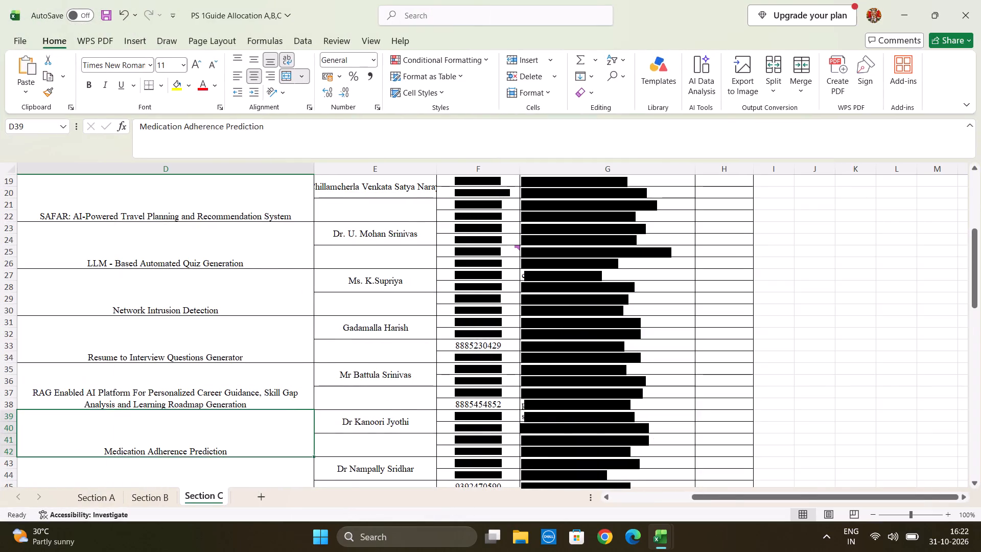
key("ctrl+s")
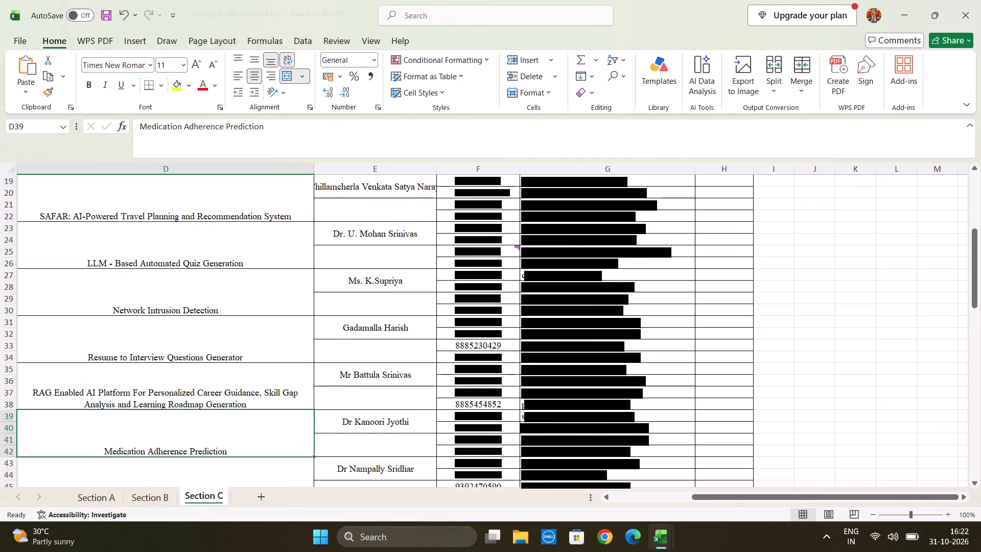
left_click(152, 495)
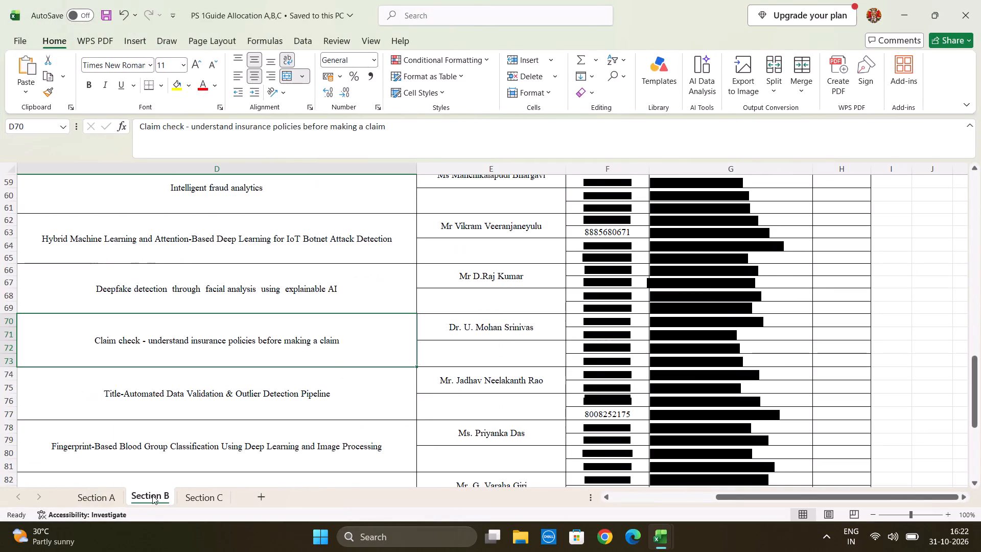
key("ctrl+s")
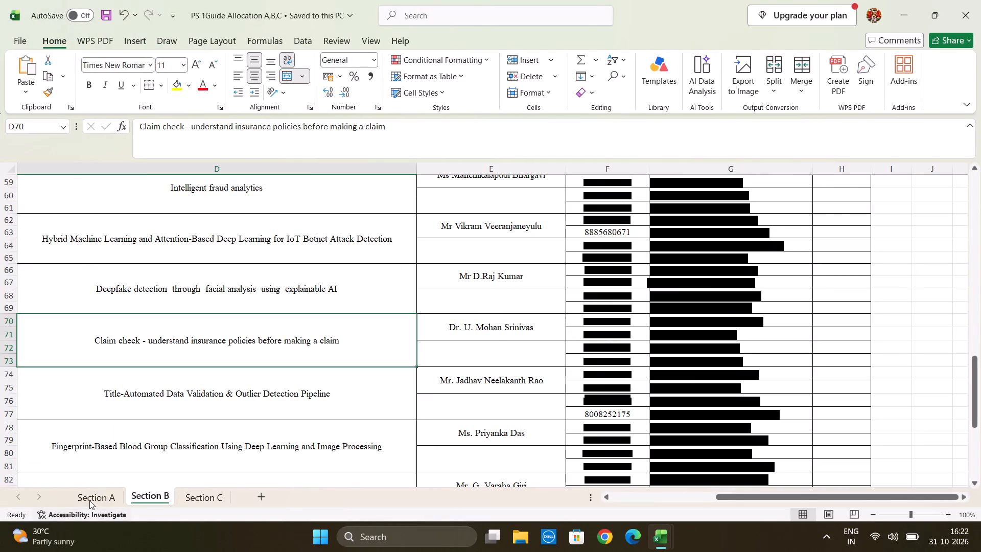
left_click(89, 500)
key("ctrl+s")
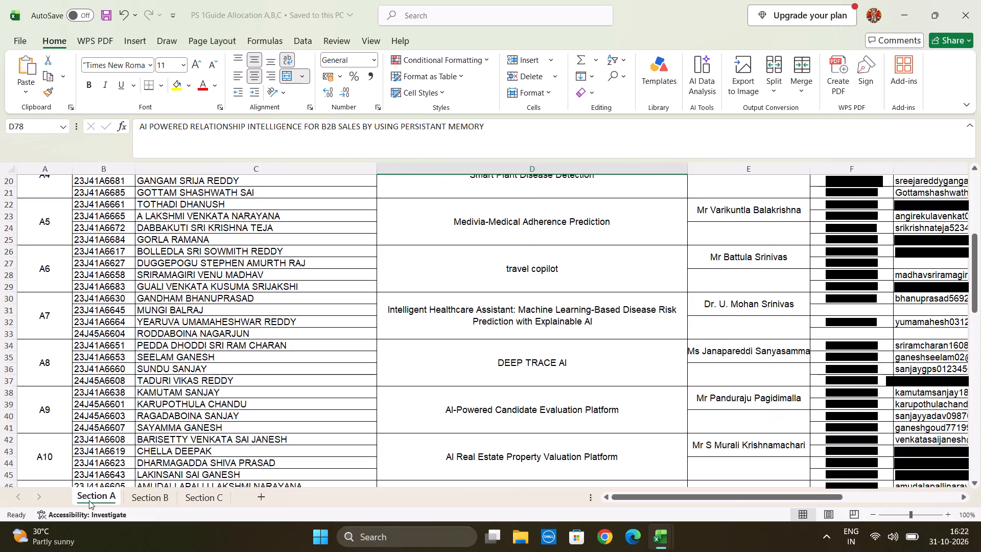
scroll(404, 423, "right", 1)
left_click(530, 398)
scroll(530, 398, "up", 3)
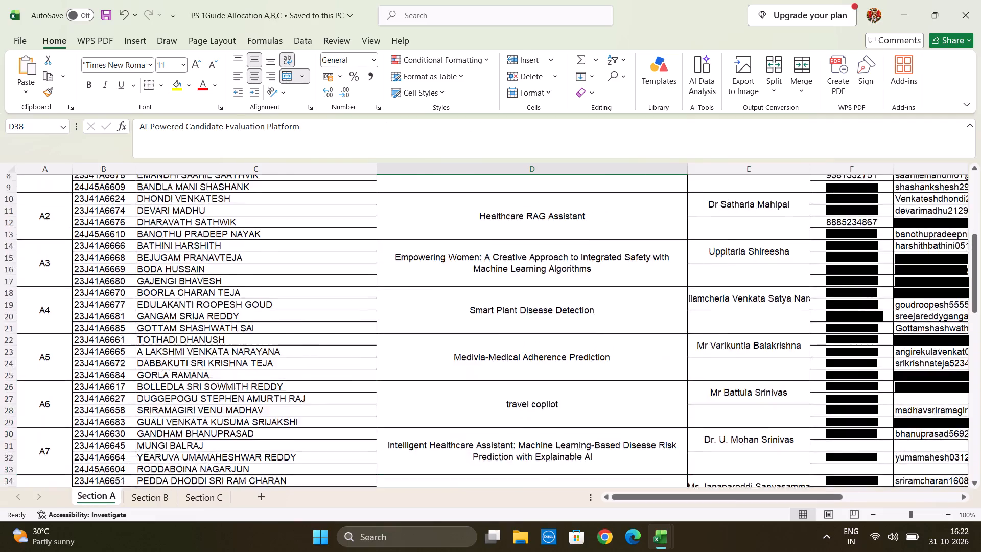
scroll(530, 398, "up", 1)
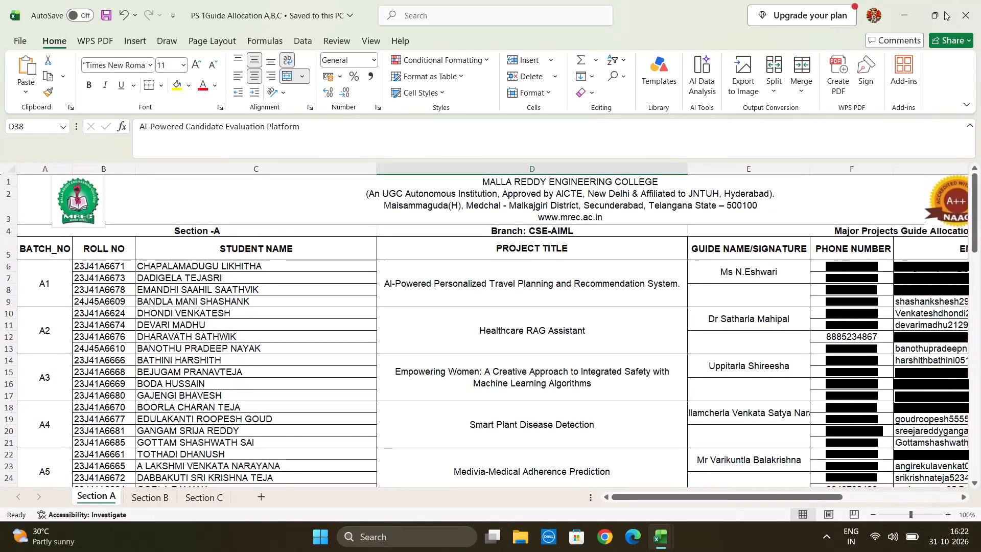
Show the guide allocation and abc title workbooks side by side, widening the guide allocation window over most of the screen.
left_click(890, 47)
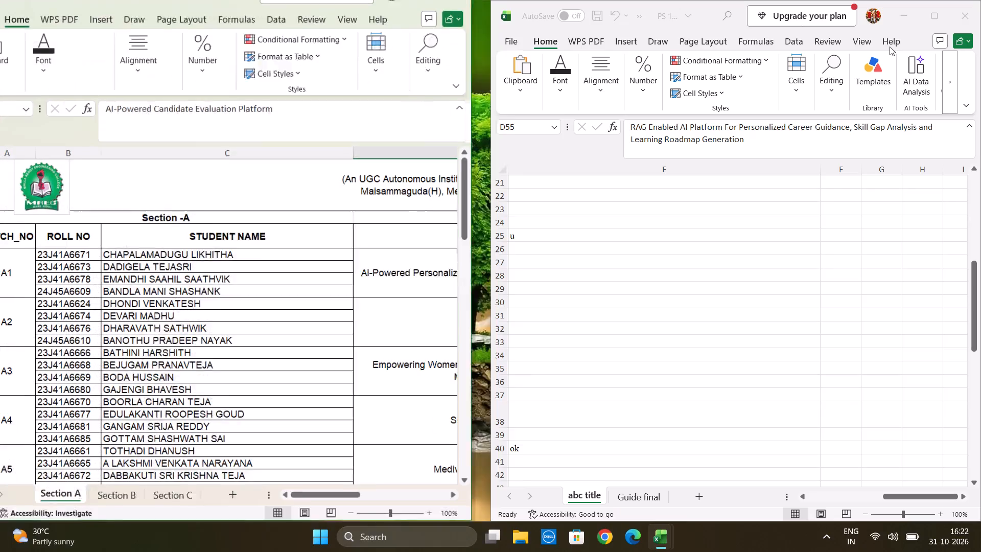
scroll(847, 237, "right", 5)
scroll(847, 237, "up", 2)
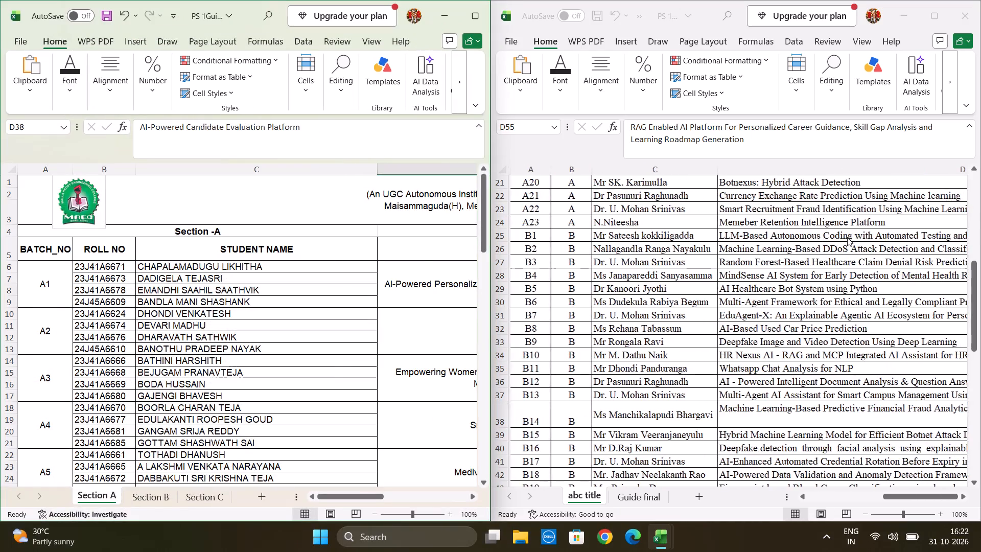
scroll(847, 237, "up", 5)
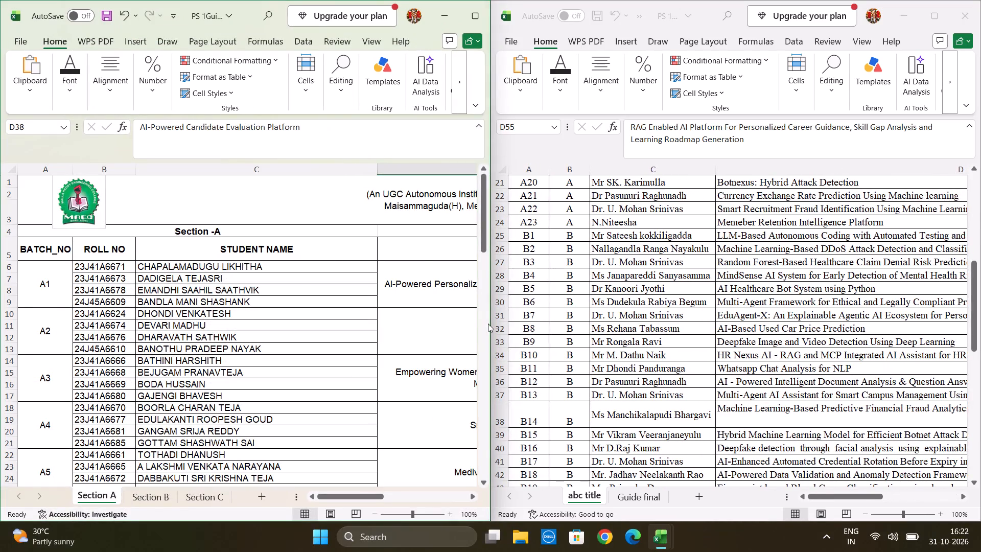
left_click_drag(493, 324, 465, 326)
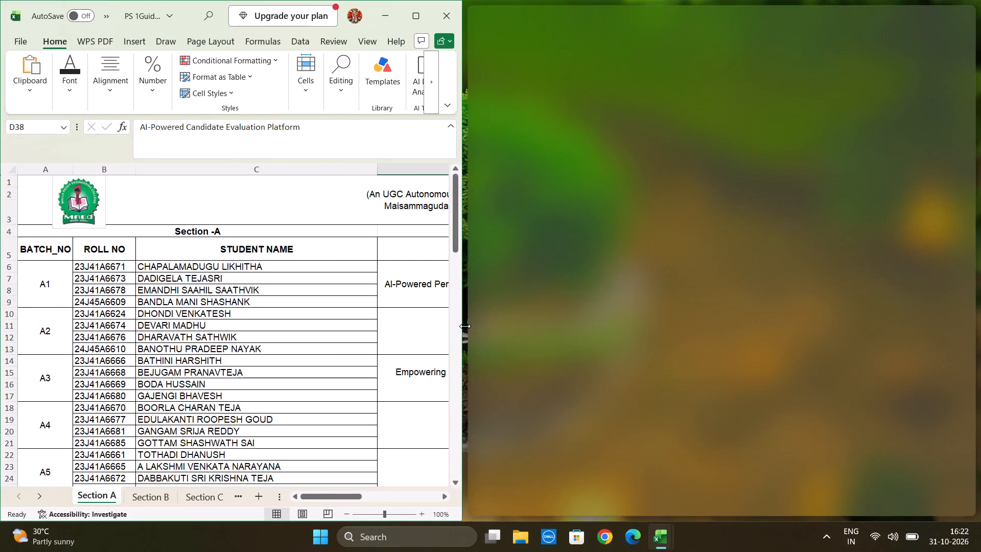
left_click_drag(465, 326, 921, 284)
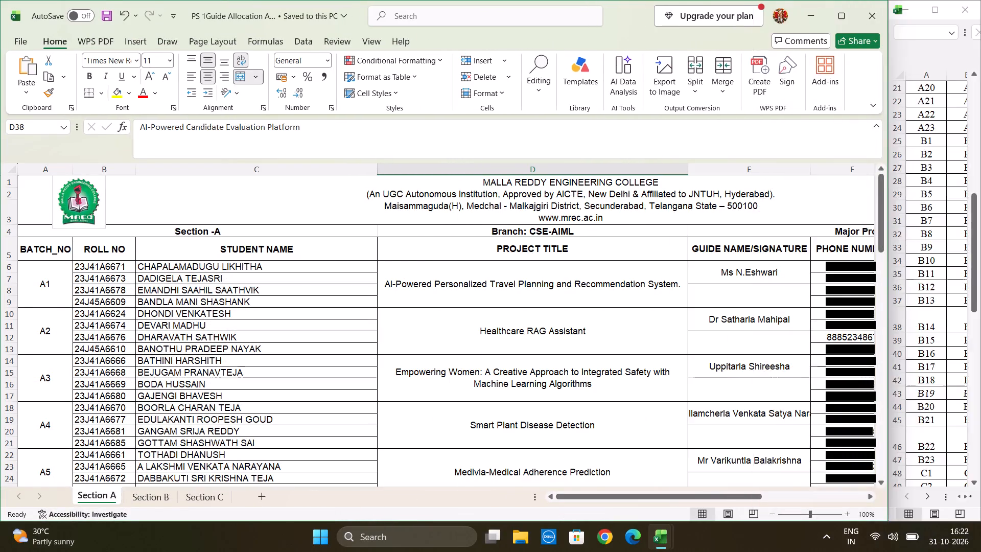
scroll(708, 316, "down", 1)
scroll(708, 316, "up", 1)
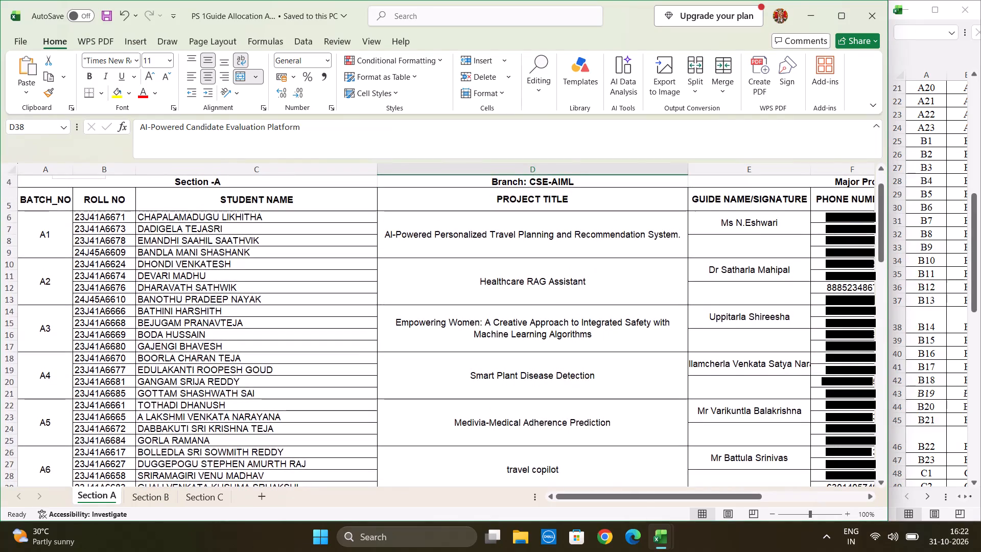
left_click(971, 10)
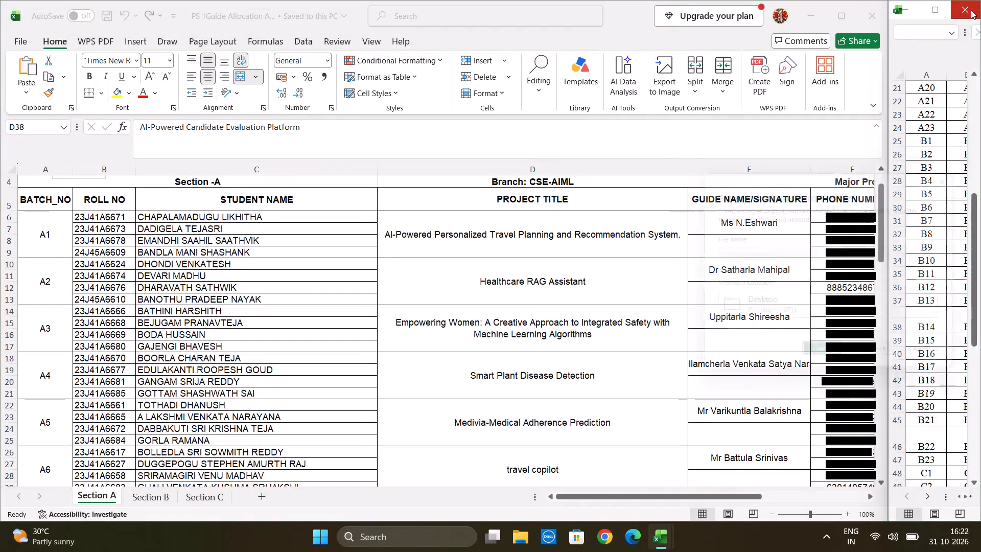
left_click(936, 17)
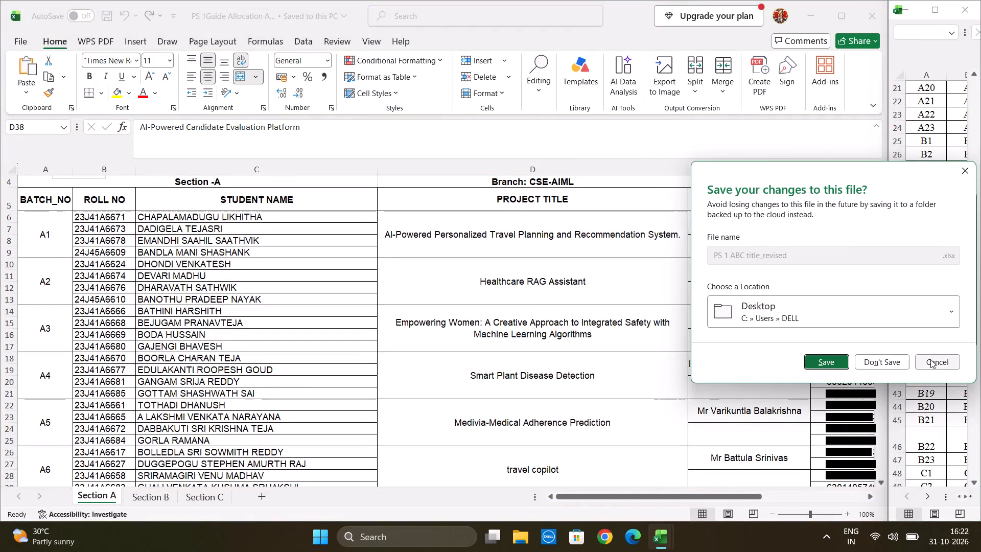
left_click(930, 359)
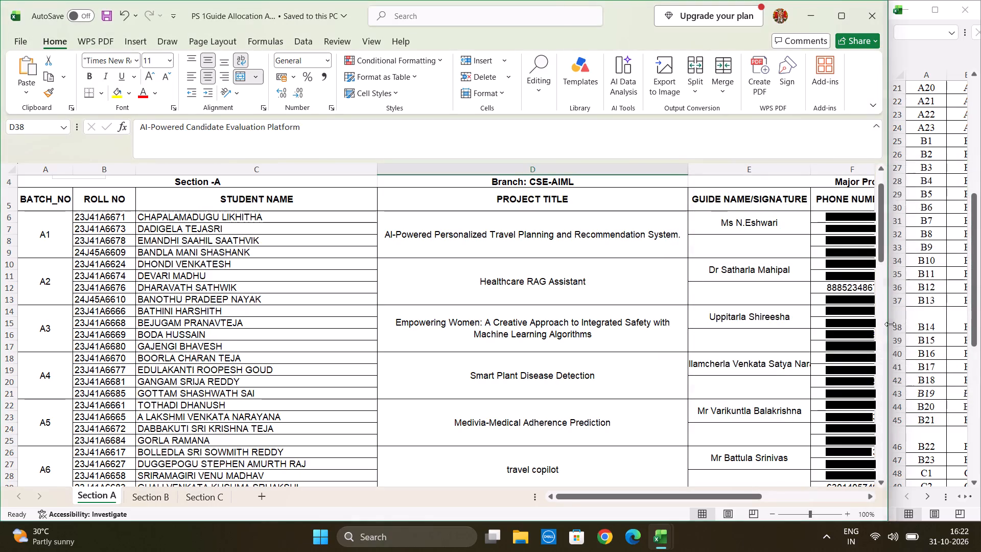
Close the PS 1 ABC title_revised workbook without saving its changes and maximize the guide allocation workbook.
left_click_drag(890, 324, 625, 333)
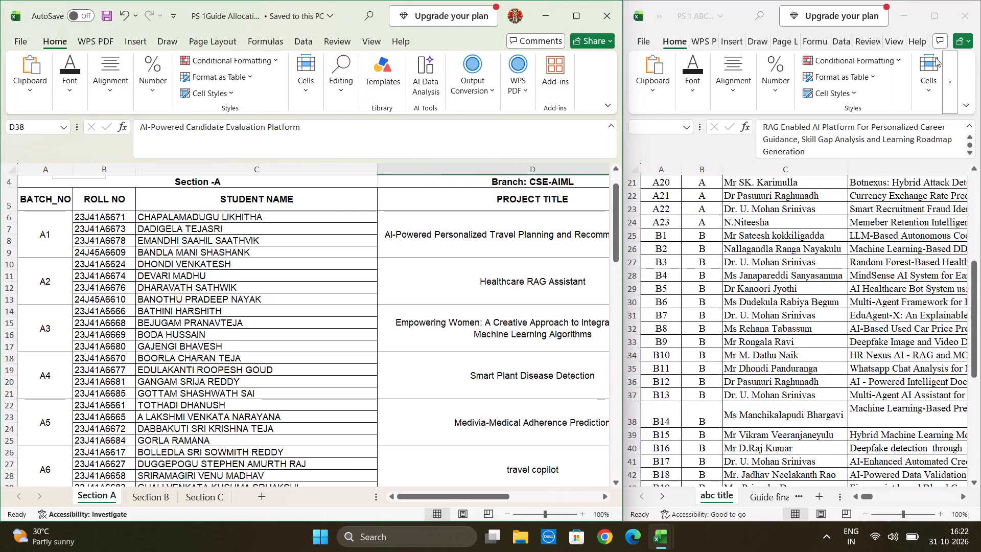
left_click(965, 20)
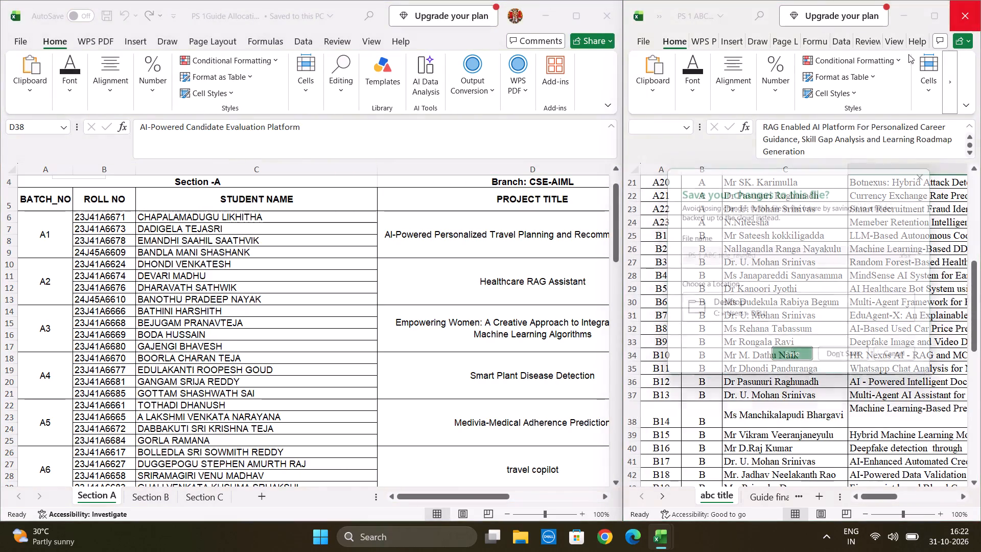
left_click(840, 355)
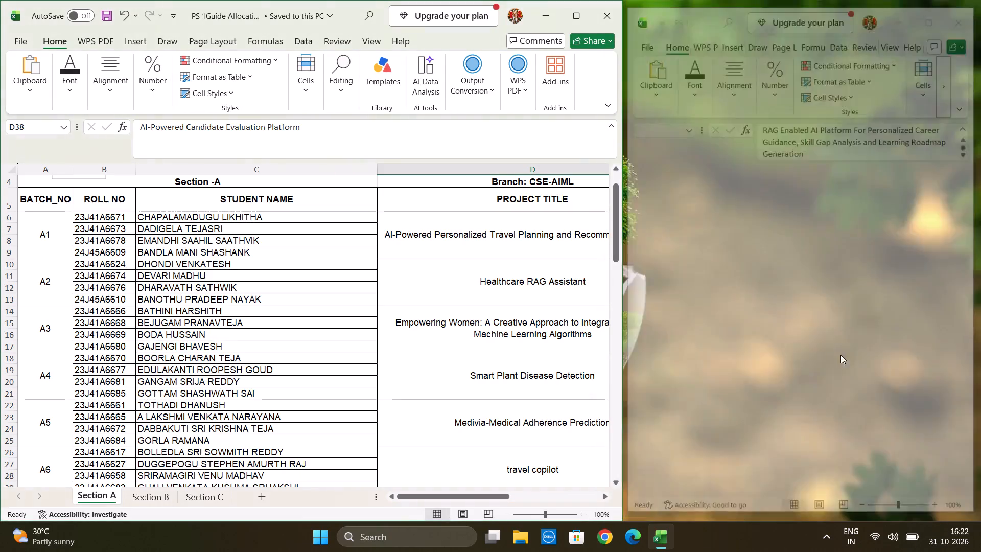
left_click(571, 21)
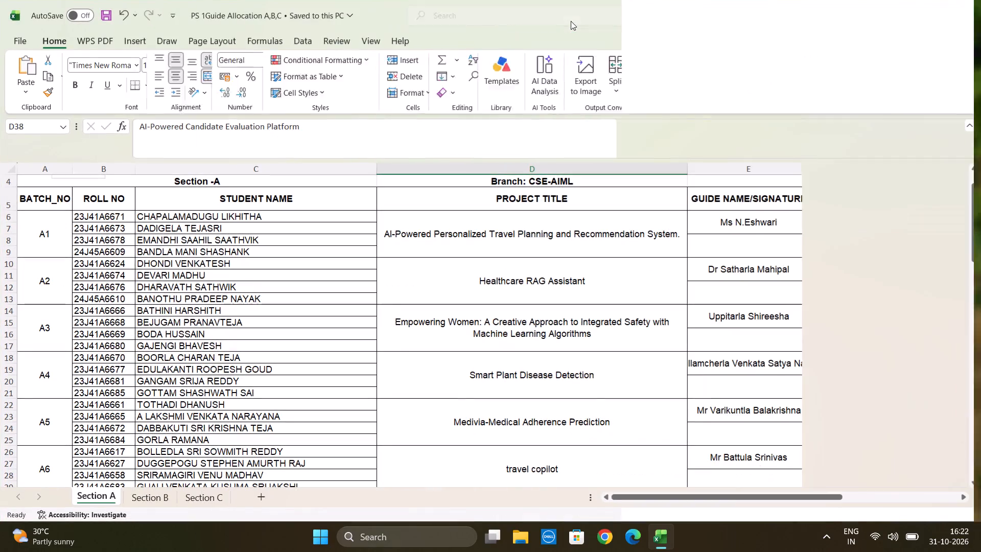
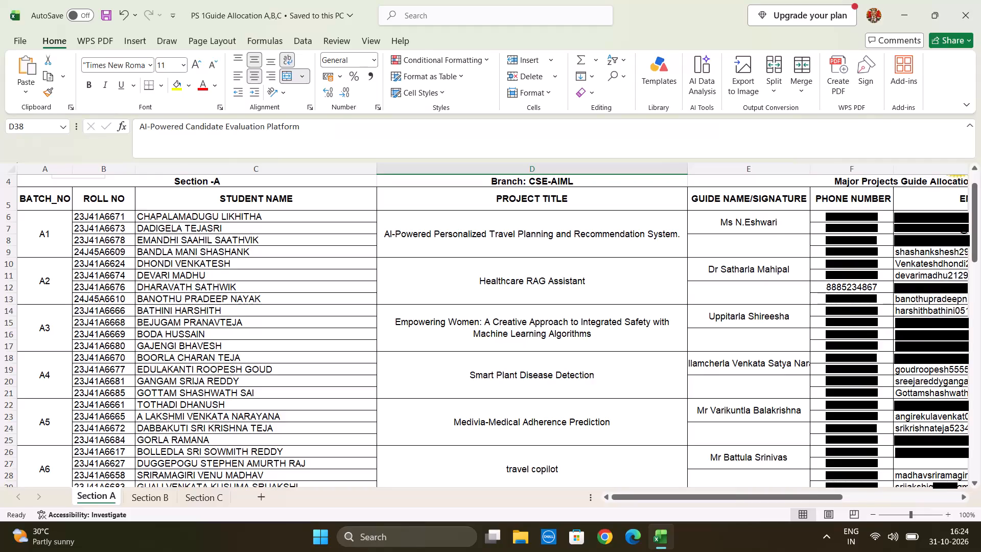
Examine the project titles on the Section A sheet from batch A1 down to batch A19.
scroll(395, 313, "down", 3)
scroll(160, 423, "down", 1)
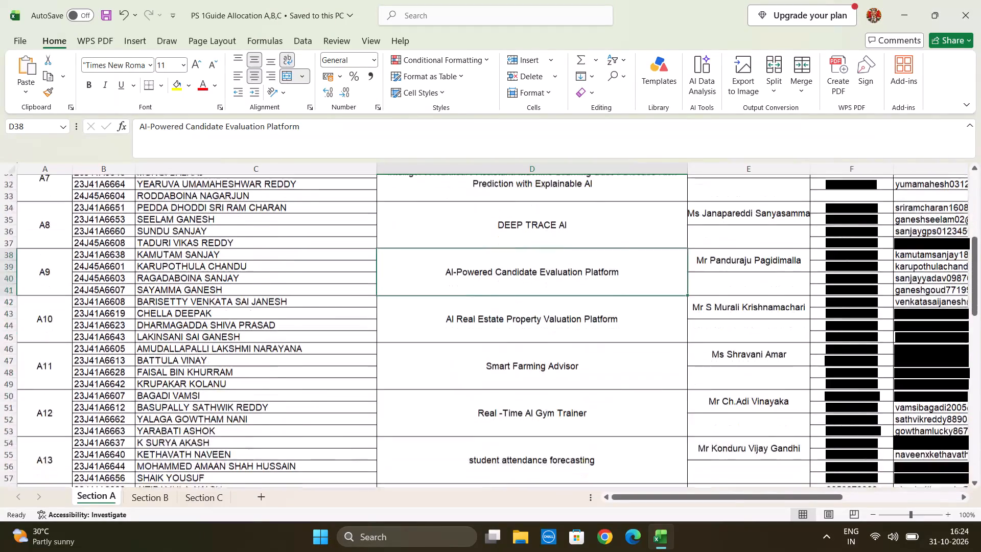
scroll(160, 423, "down", 1)
left_click(55, 474)
scroll(306, 375, "down", 1)
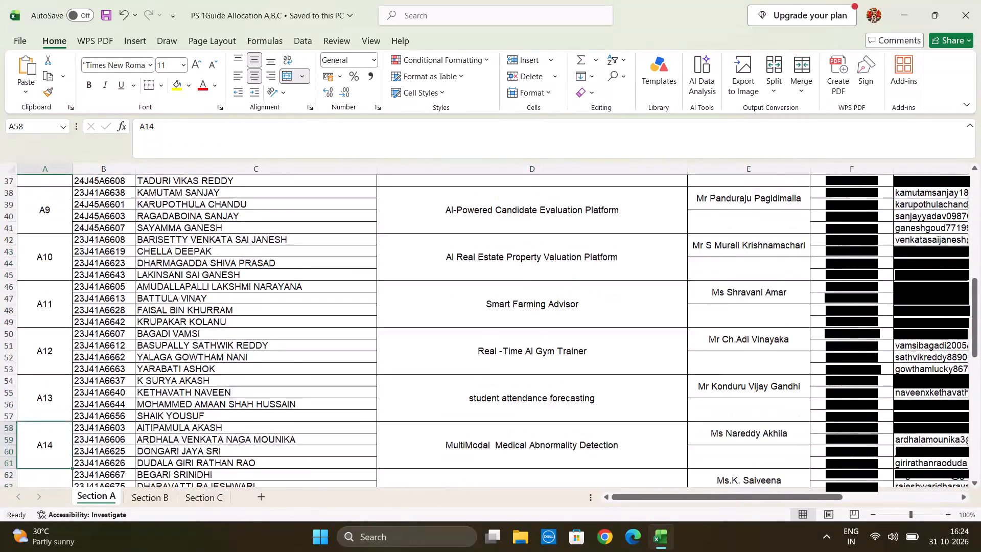
scroll(306, 375, "down", 1)
left_click(476, 382)
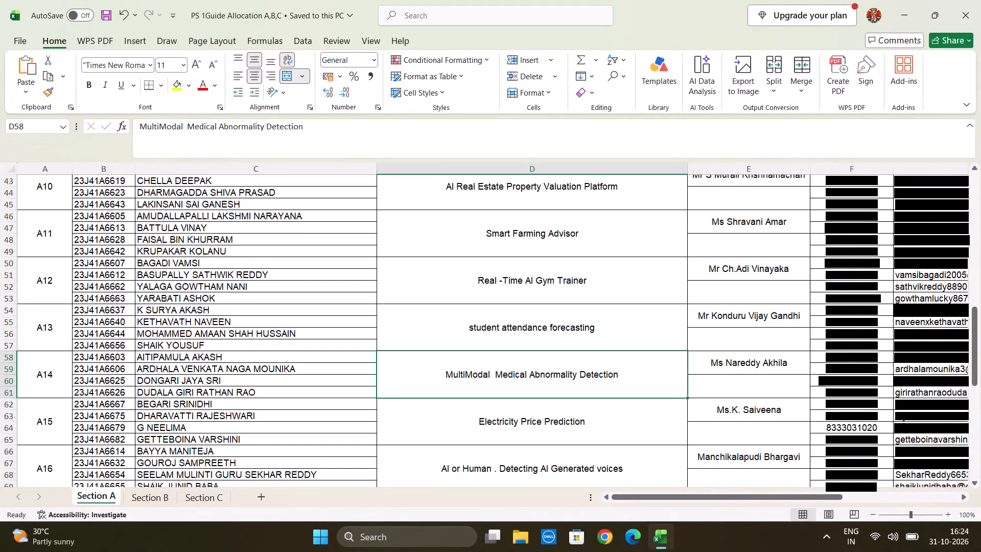
scroll(608, 385, "down", 1)
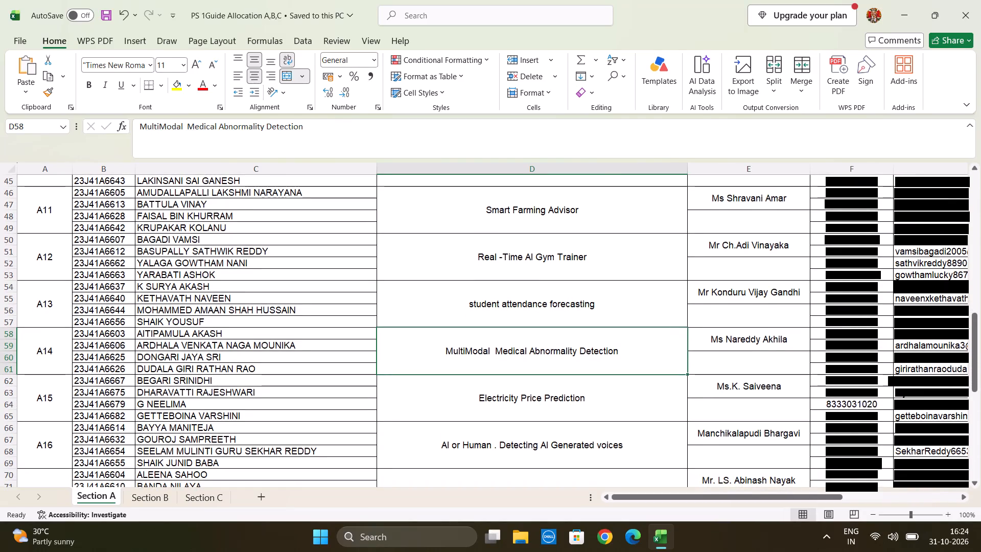
scroll(489, 390, "down", 1)
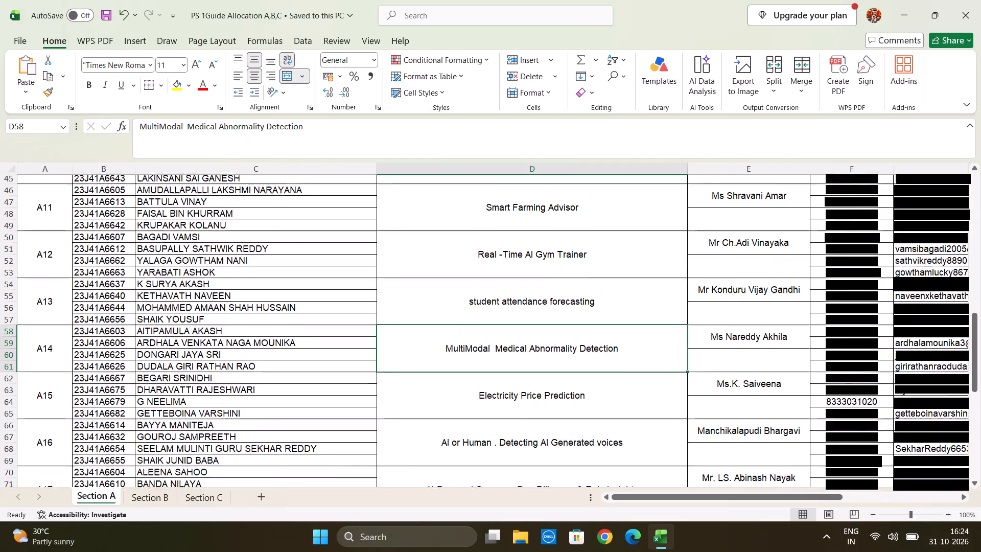
scroll(489, 390, "down", 2)
left_click(463, 368)
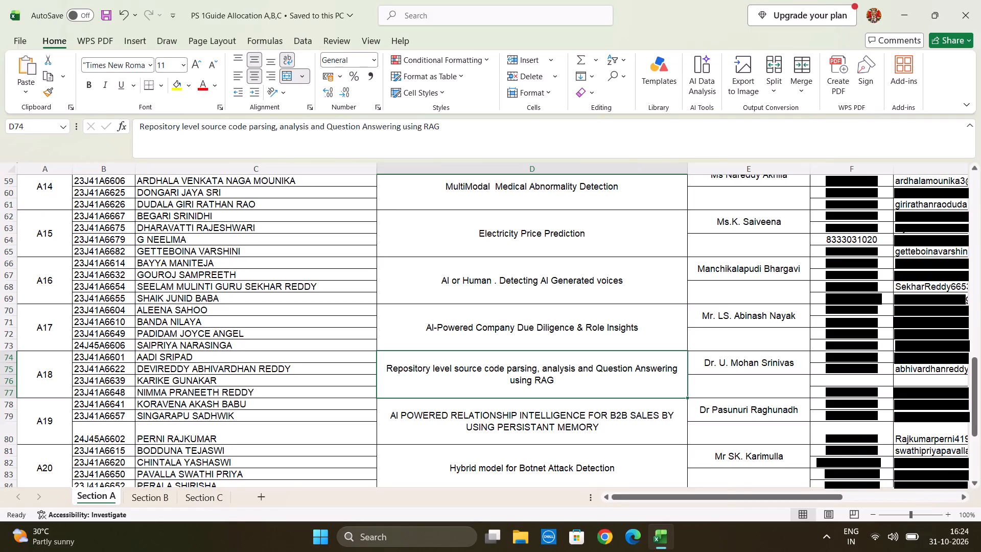
scroll(463, 368, "down", 1)
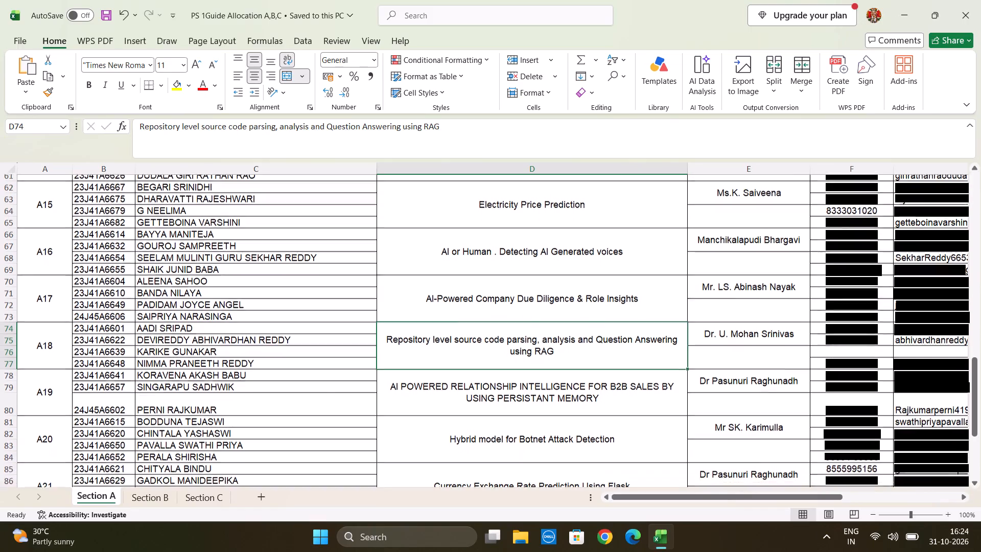
scroll(463, 368, "down", 1)
left_click(446, 386)
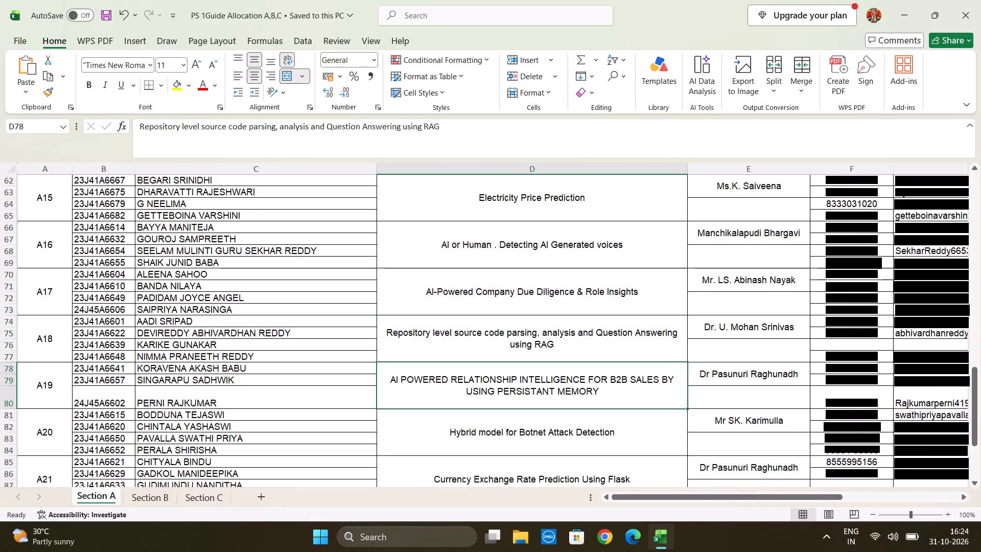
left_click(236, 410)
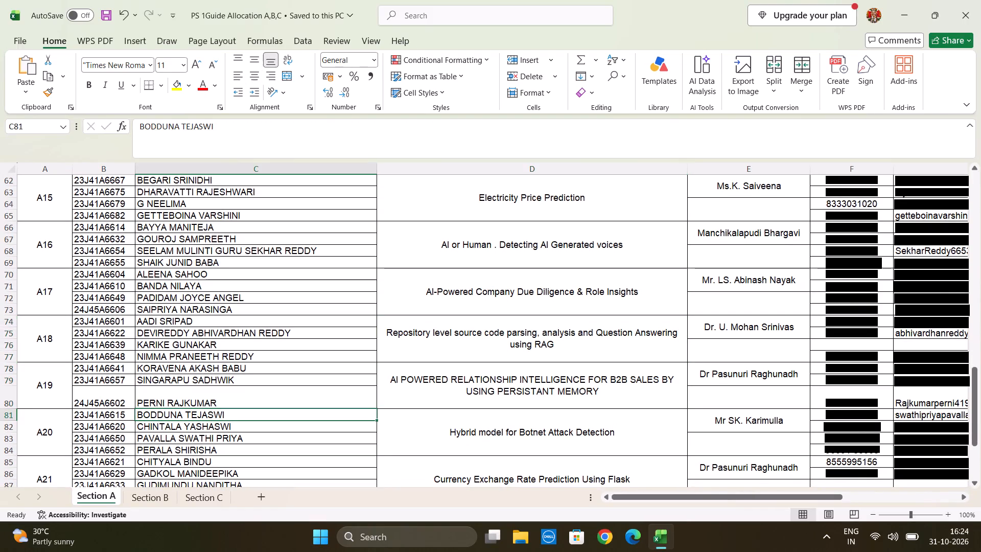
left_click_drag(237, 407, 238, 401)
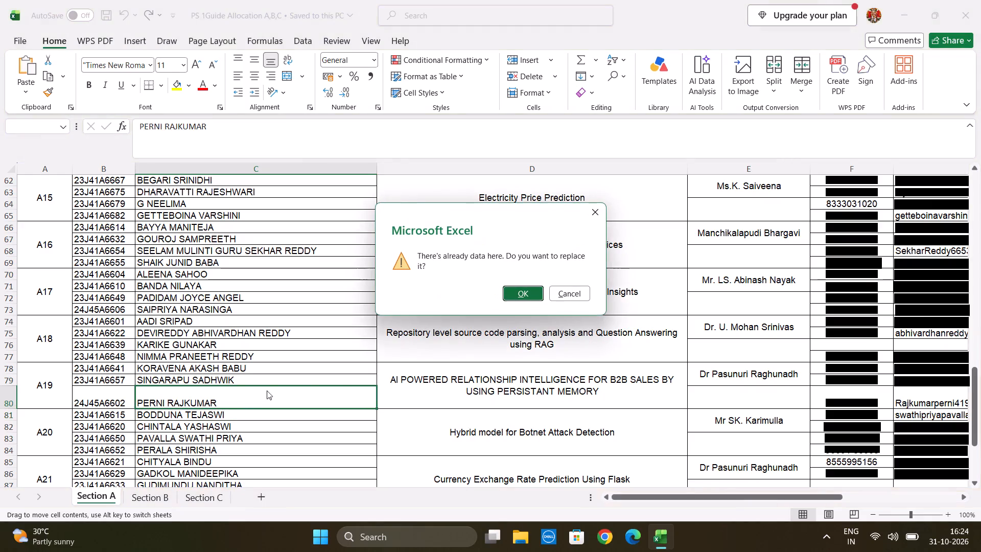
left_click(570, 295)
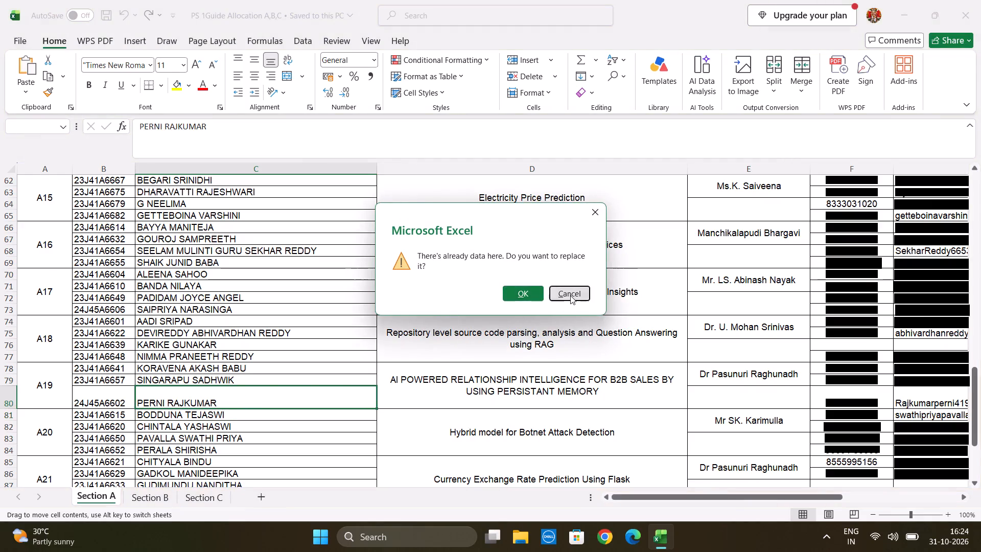
Examine the remaining Section A project titles from batch A19 down to batch A23.
left_click(463, 392)
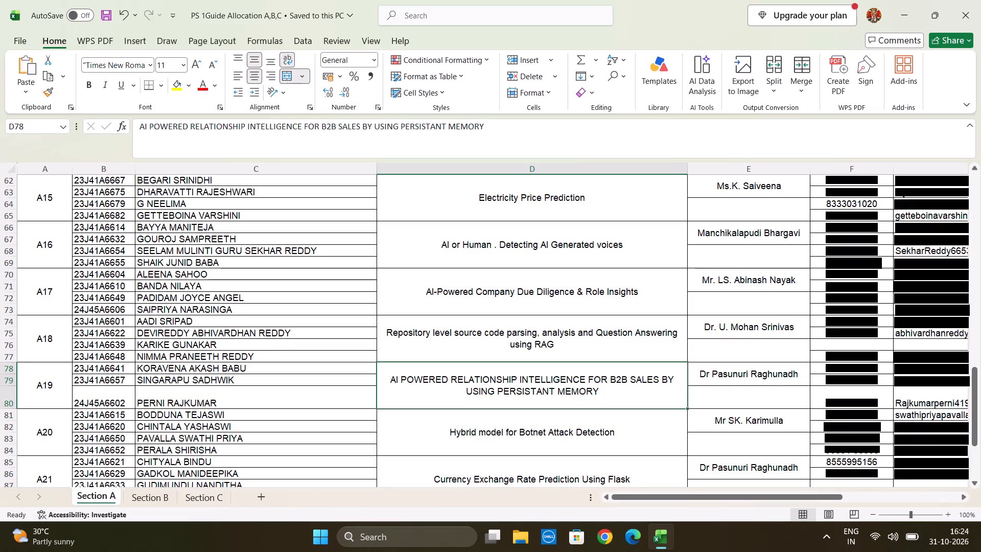
scroll(628, 405, "down", 1)
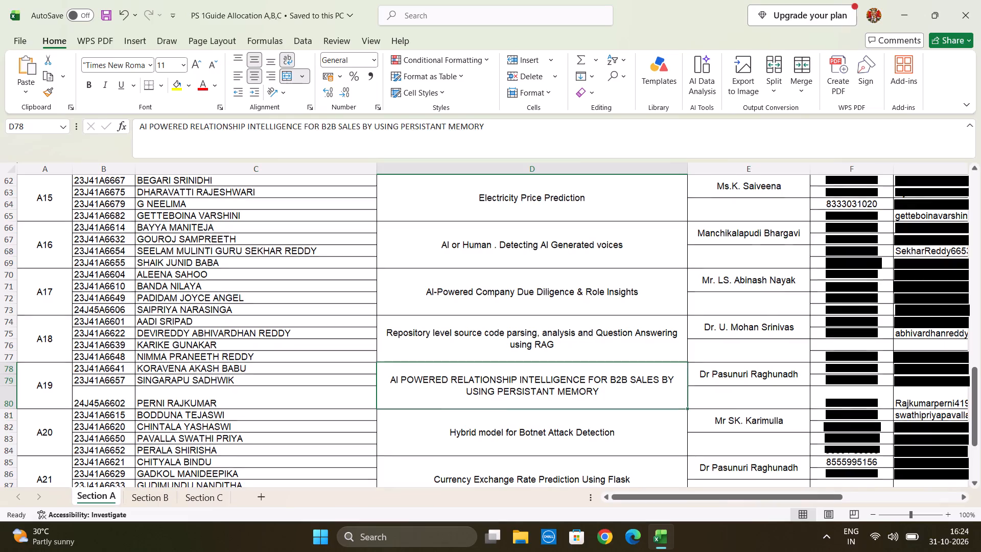
scroll(628, 405, "down", 1)
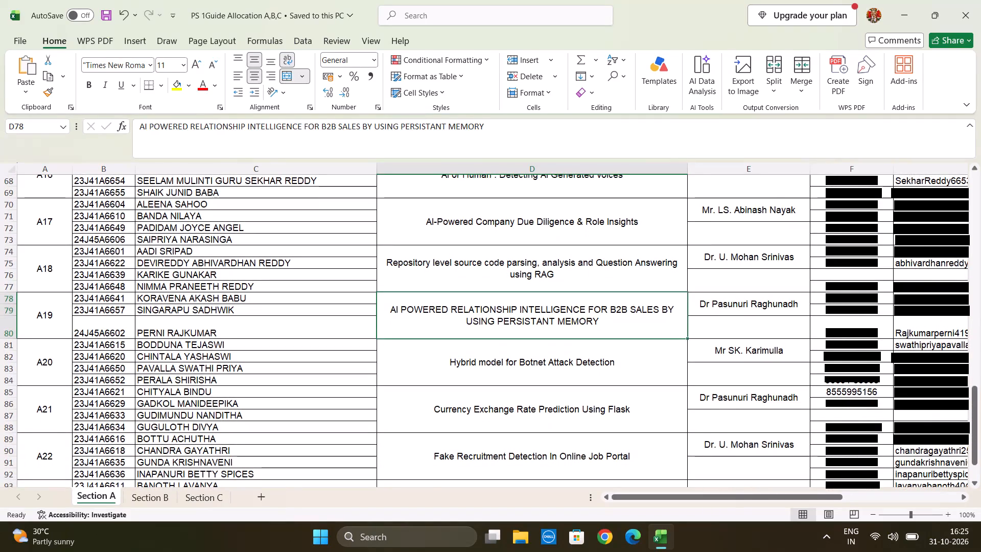
scroll(561, 420, "down", 4)
scroll(561, 420, "up", 1)
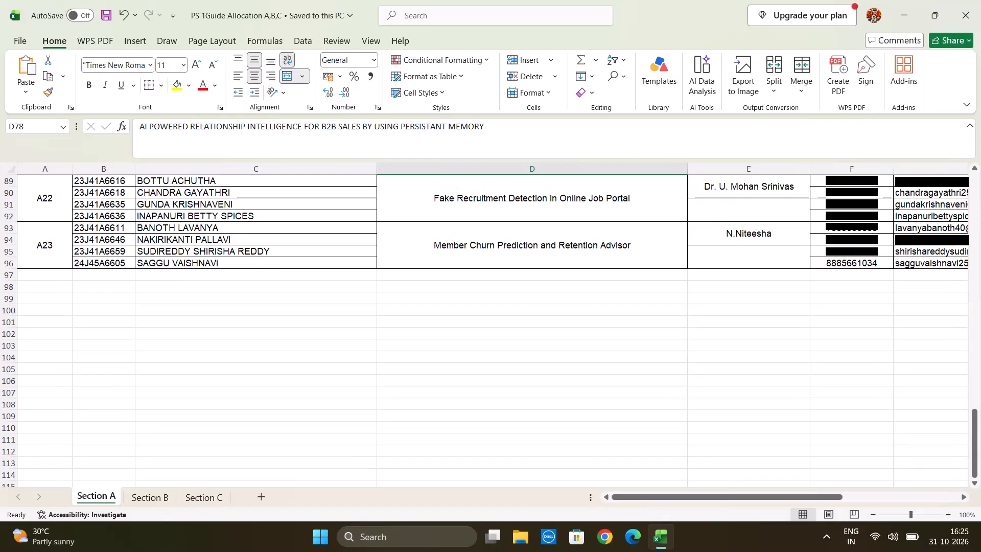
Replace batch B1's project title on the Section B sheet with "LLM-Based Autonomous Coding with Automated Testing and Debugging" and save the workbook.
left_click(155, 493)
scroll(498, 339, "right", 3)
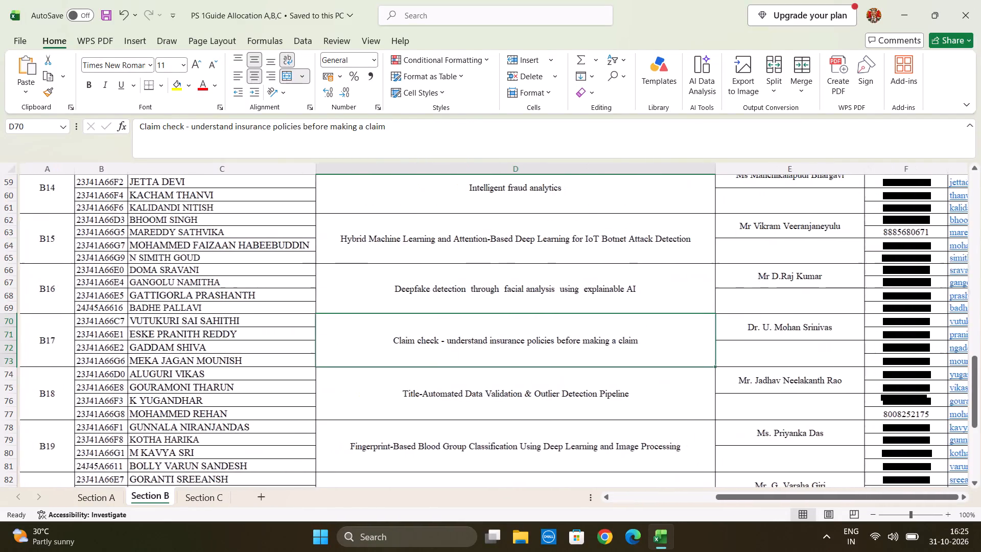
scroll(362, 308, "up", 5)
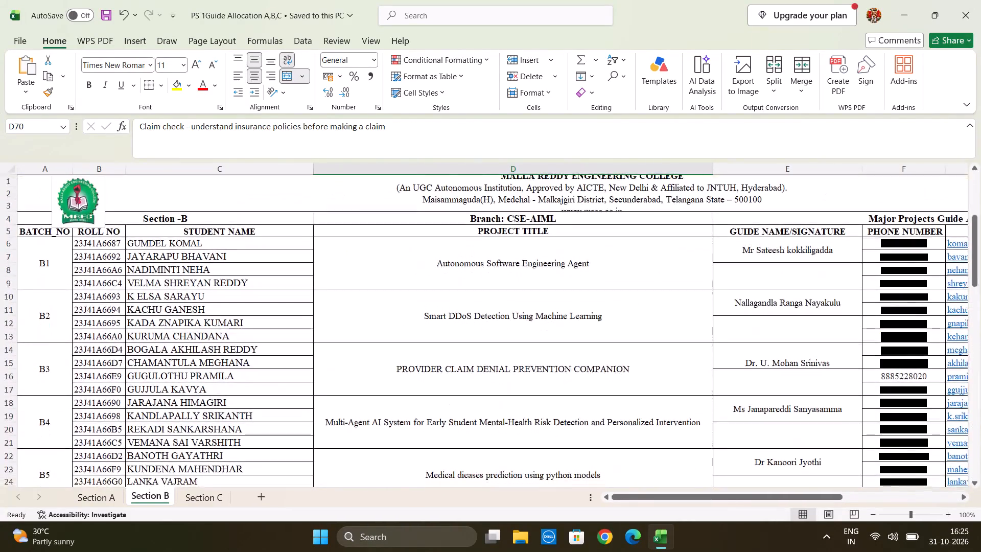
left_click(534, 269)
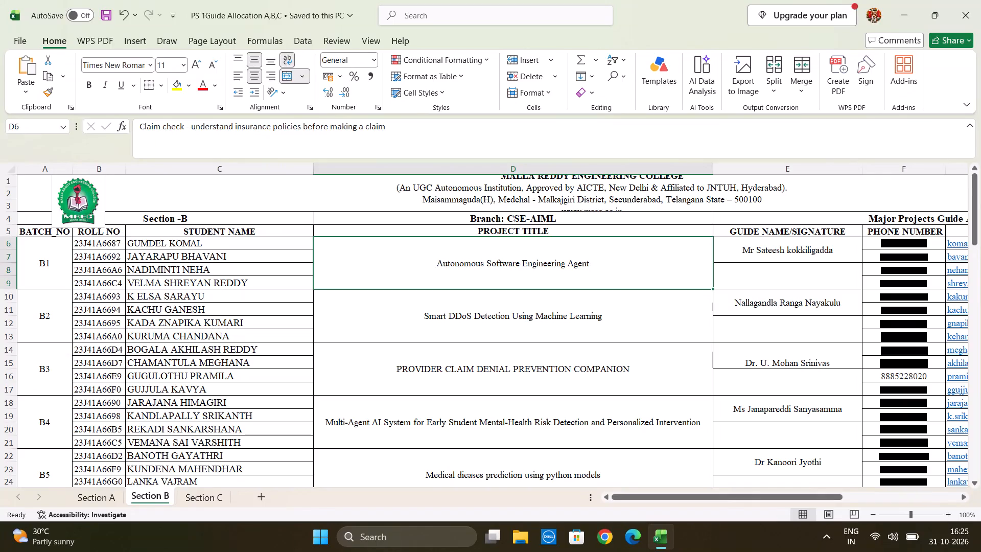
triple_click(458, 265)
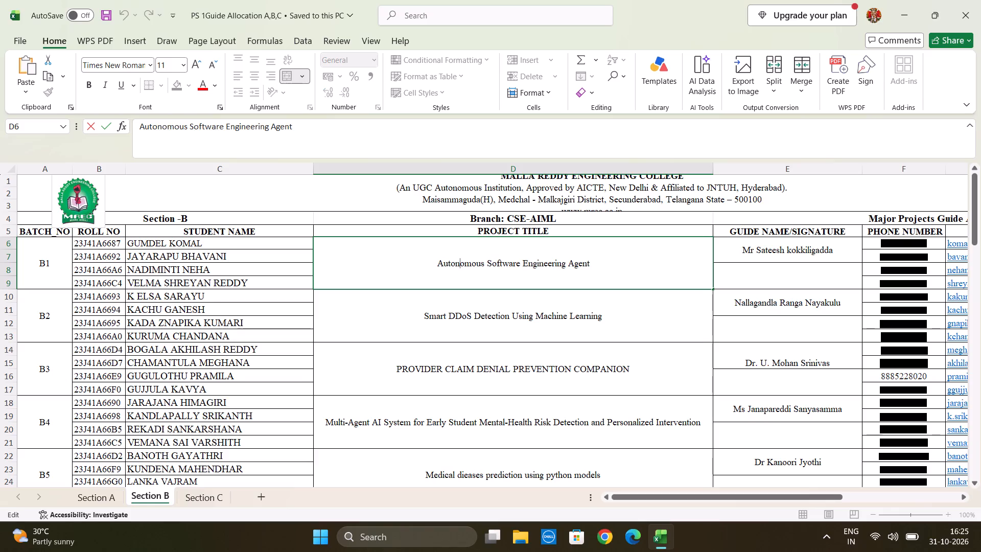
key("Right")
key("Right")
key("Right")
key("Right")
key("Right")
key("Right")
key("Right")
key("Right")
key("Right")
key("Right")
key("Right")
key("Right")
key("Right")
key("Right")
key("Right")
key("Right")
key("Right")
key("Right")
key("Right")
key("Right")
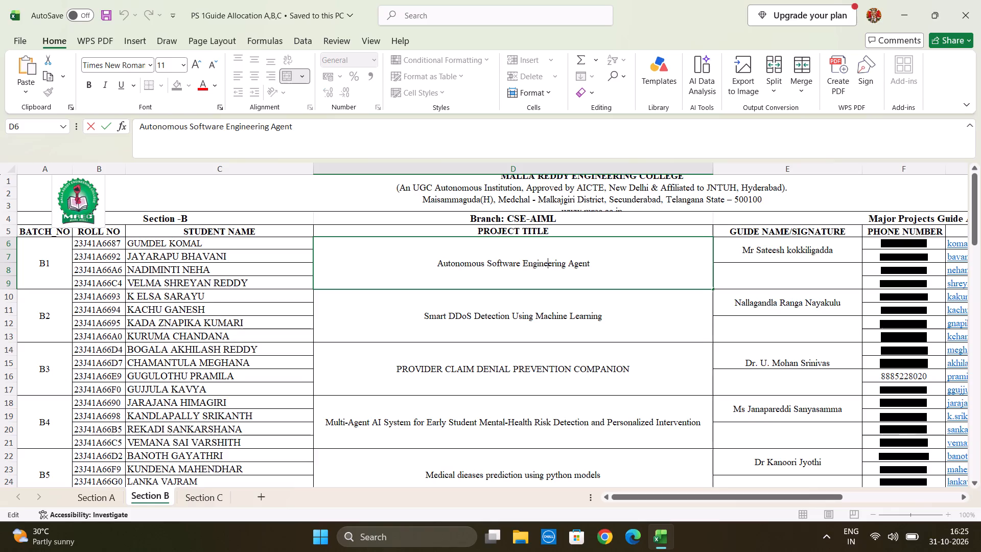
left_click_drag(598, 263, 423, 284)
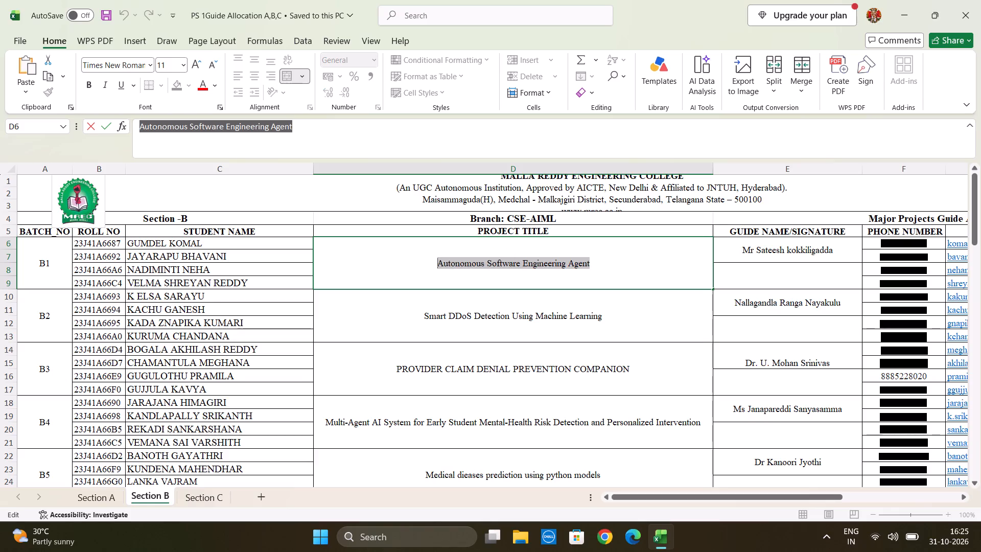
type("LLM")
key("space")
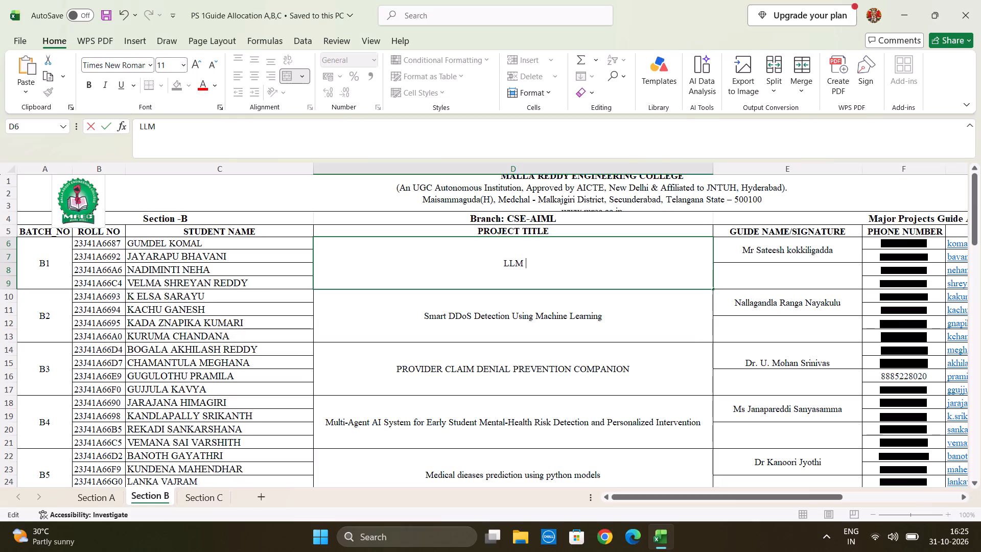
key("minus")
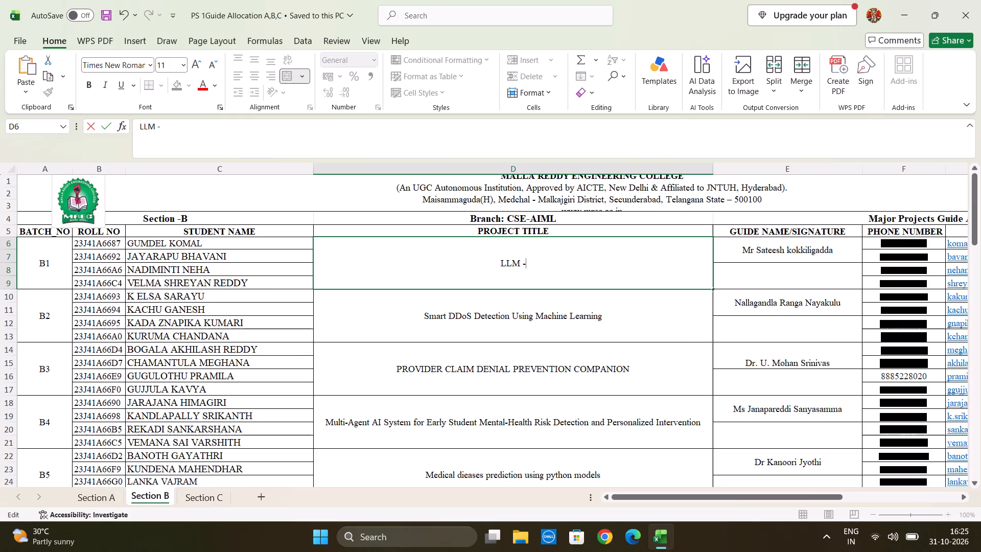
key("BackSpace")
key("BackSpace")
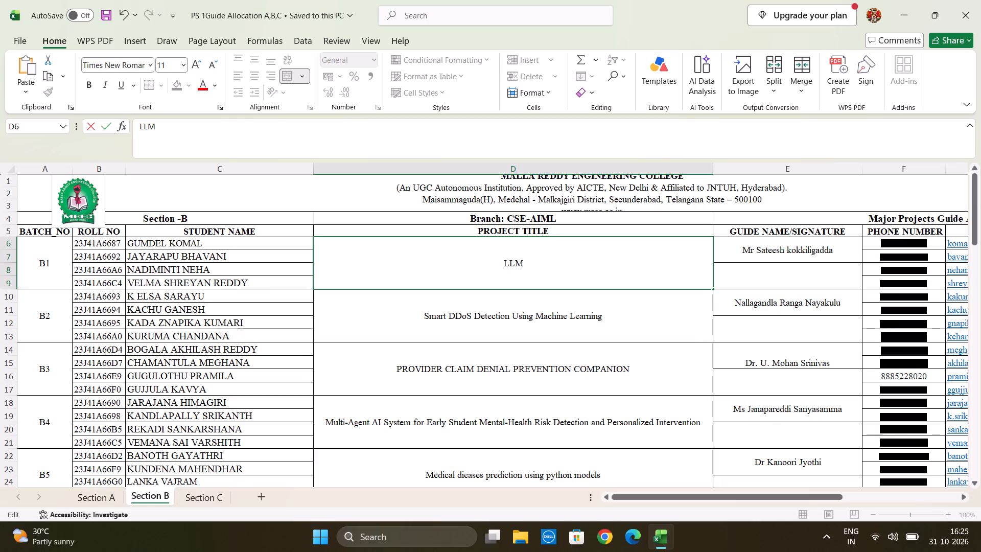
type("-B")
type("ased")
key("space")
type("Autonomous")
key("space")
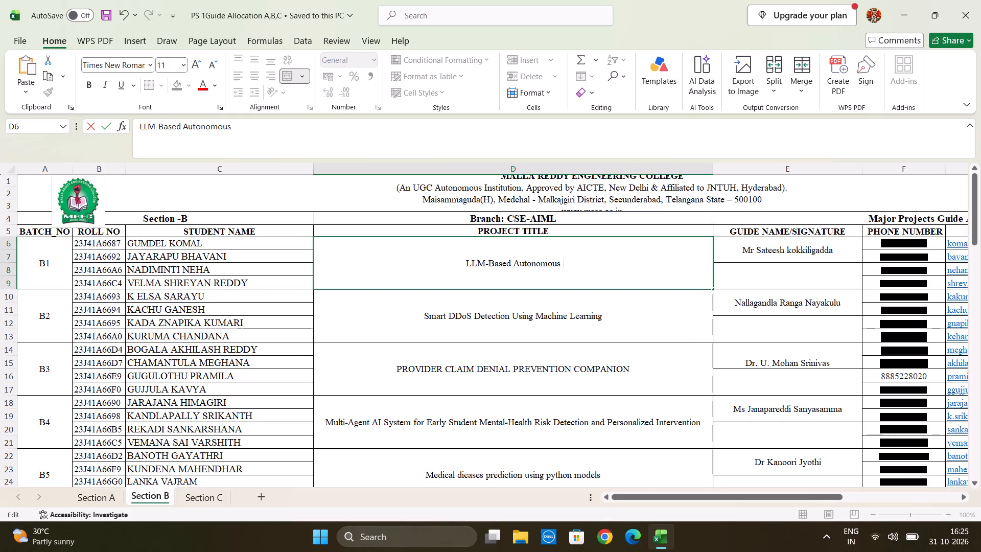
type("Co")
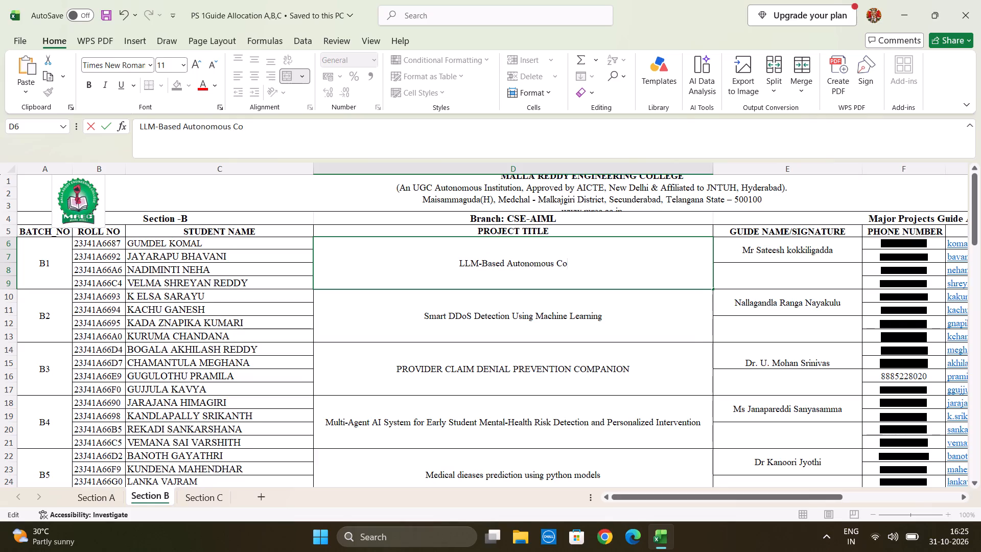
type("di")
type("ng")
key("space")
type("with Automated")
key("space")
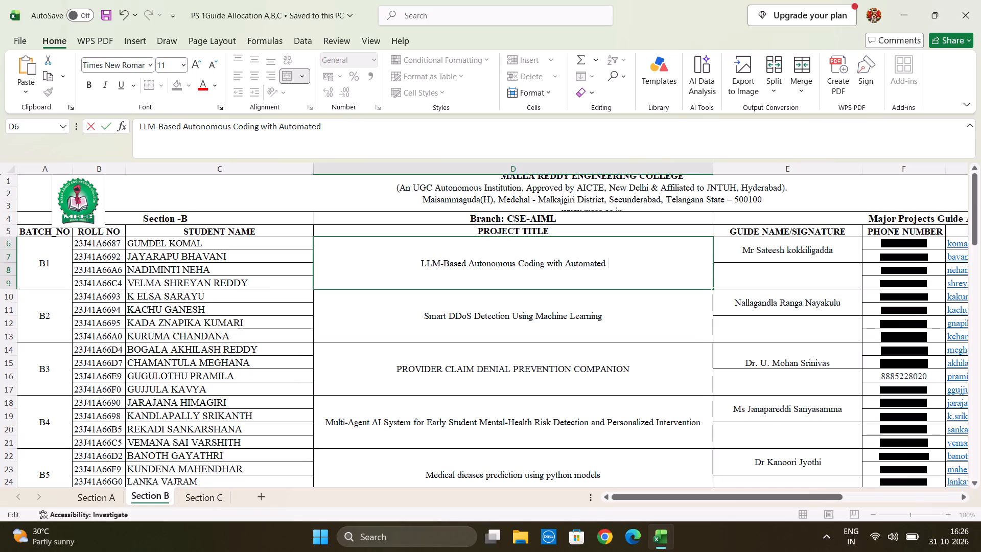
type("Ts")
key("BackSpace")
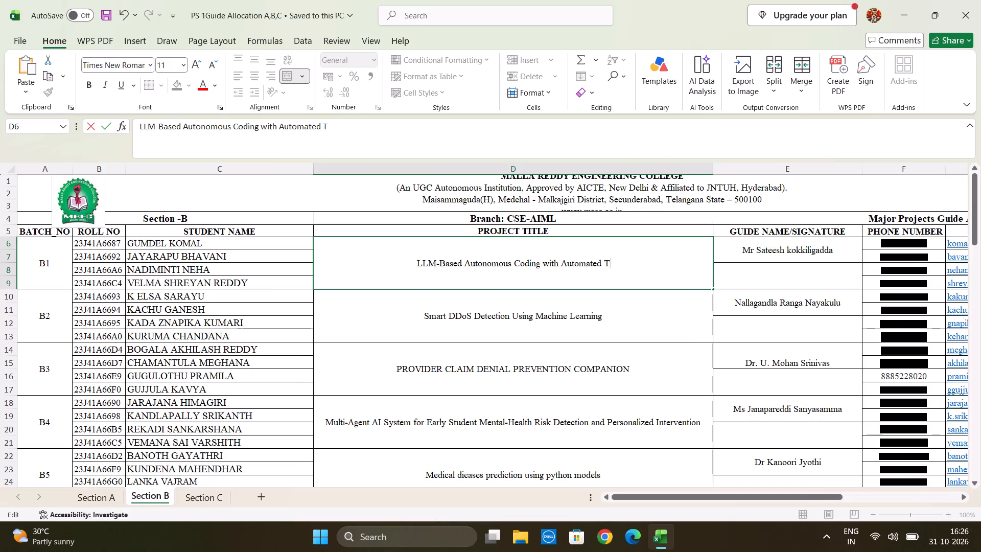
type("esting")
key("space")
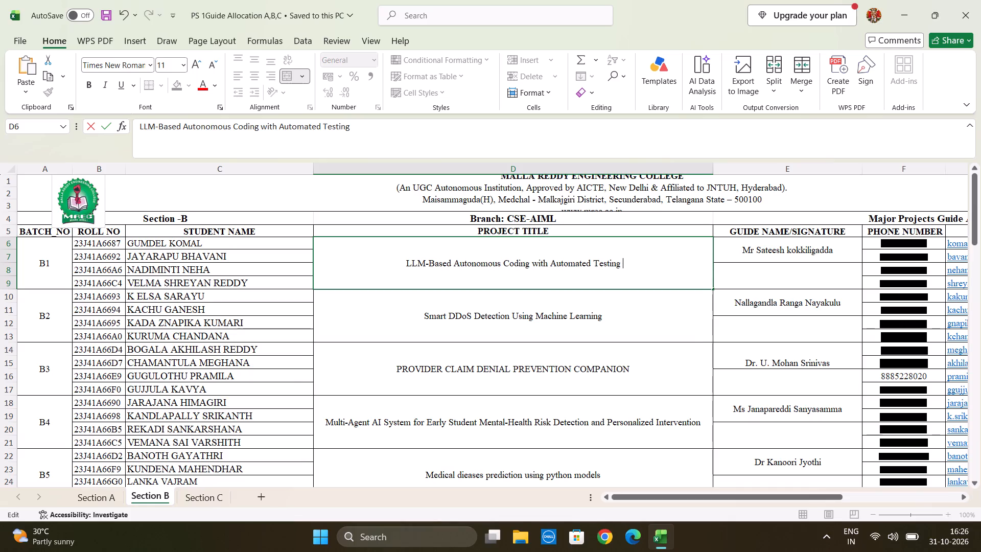
type("and De")
type("bugging")
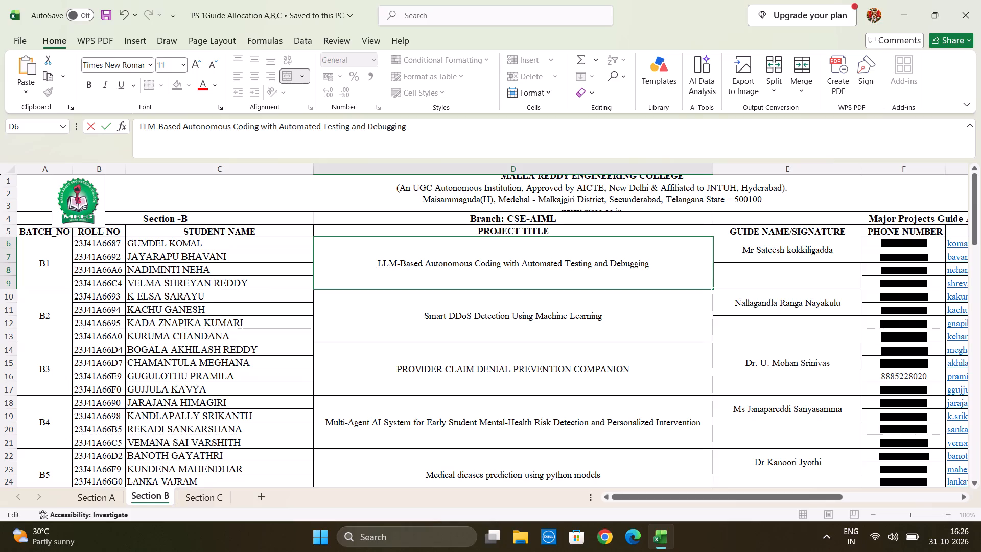
scroll(308, 302, "down", 3)
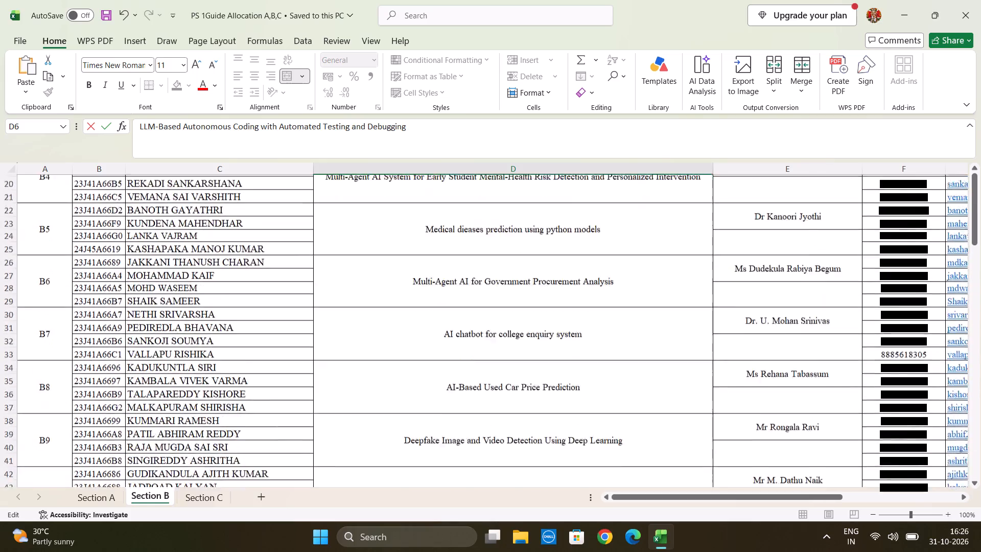
scroll(308, 302, "down", 1)
key("ctrl+s")
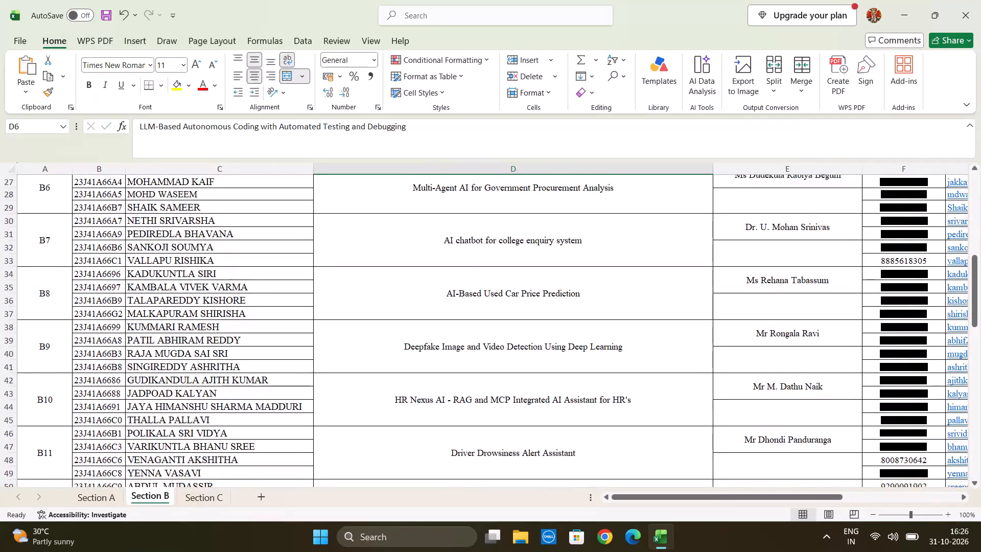
Examine the project titles on the Section B sheet from batch B6 down to batch B18.
scroll(215, 362, "down", 3)
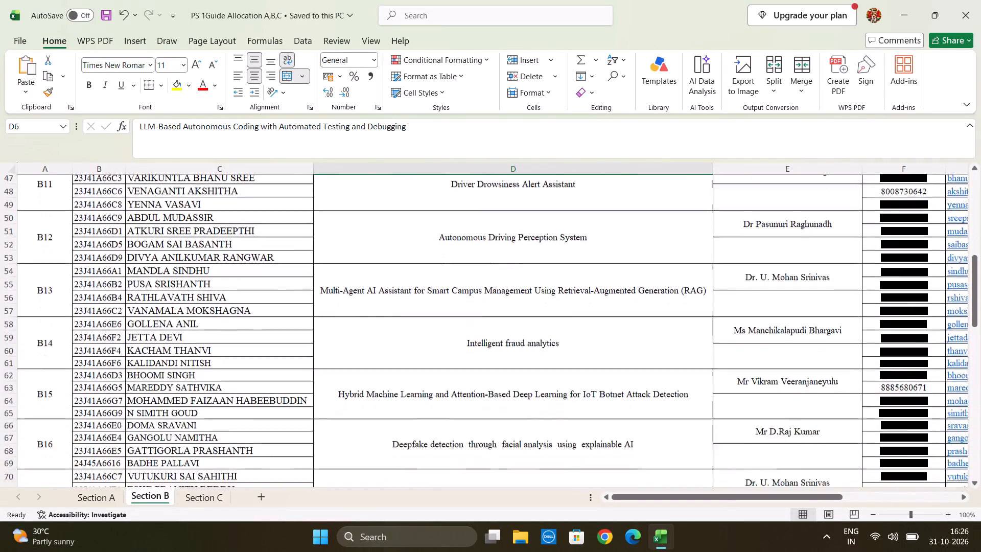
left_click(453, 400)
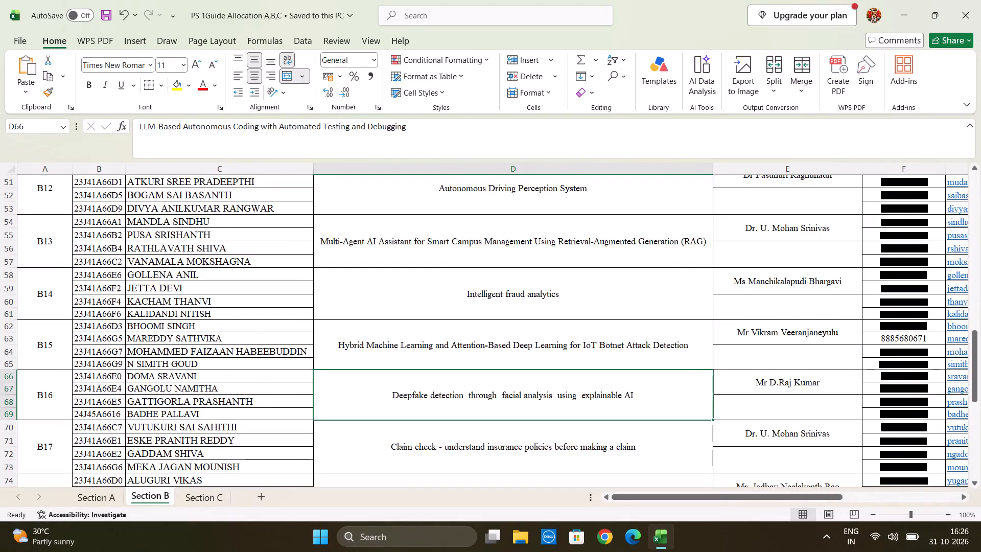
scroll(484, 356, "down", 1)
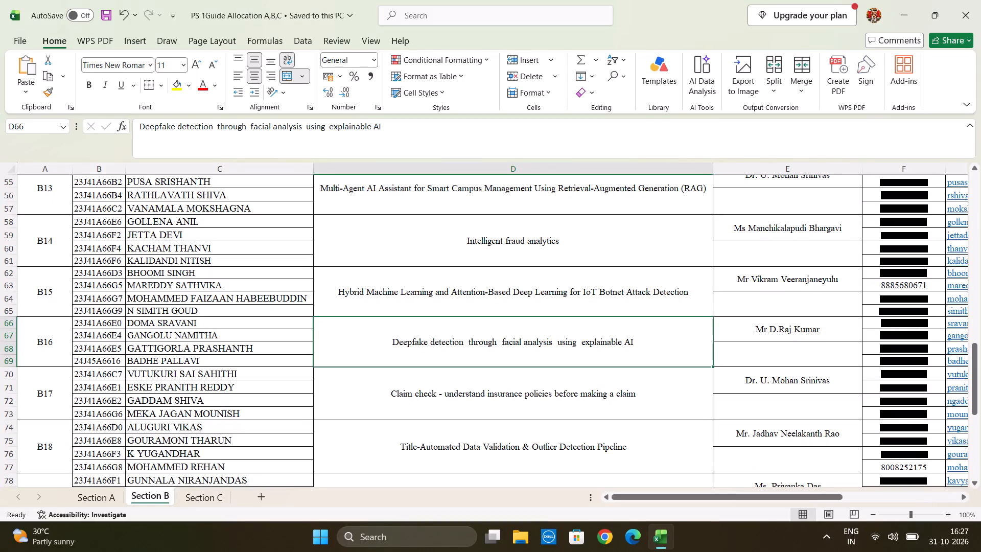
Change batch C6's project title on the Section C sheet to "Network Intrusion Detection system" and save the workbook.
left_click(206, 500)
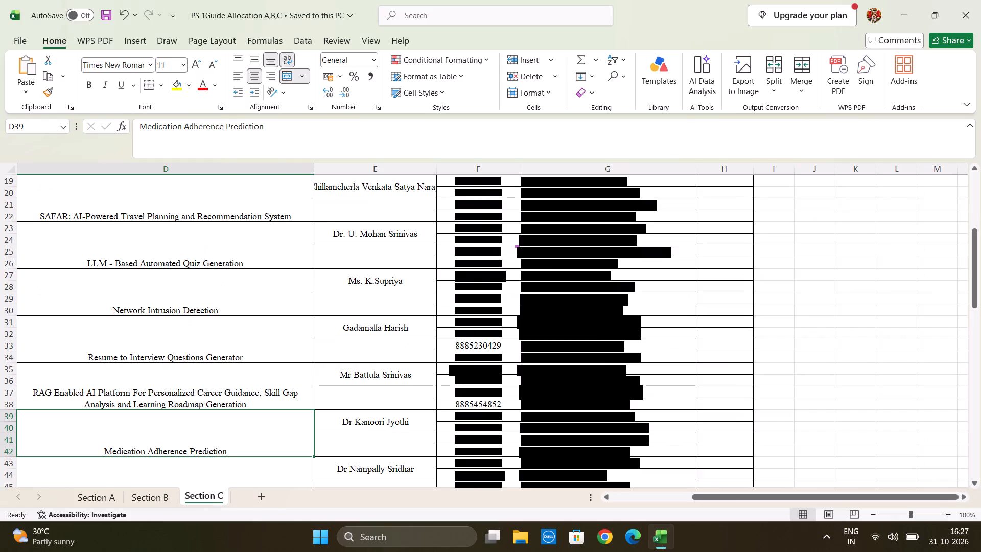
scroll(276, 360, "right", 3)
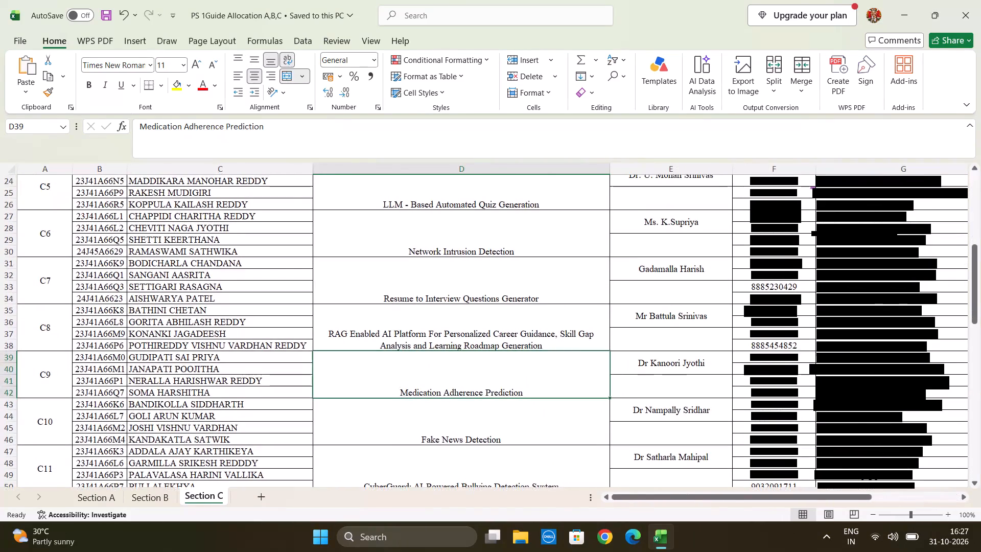
scroll(276, 360, "up", 3)
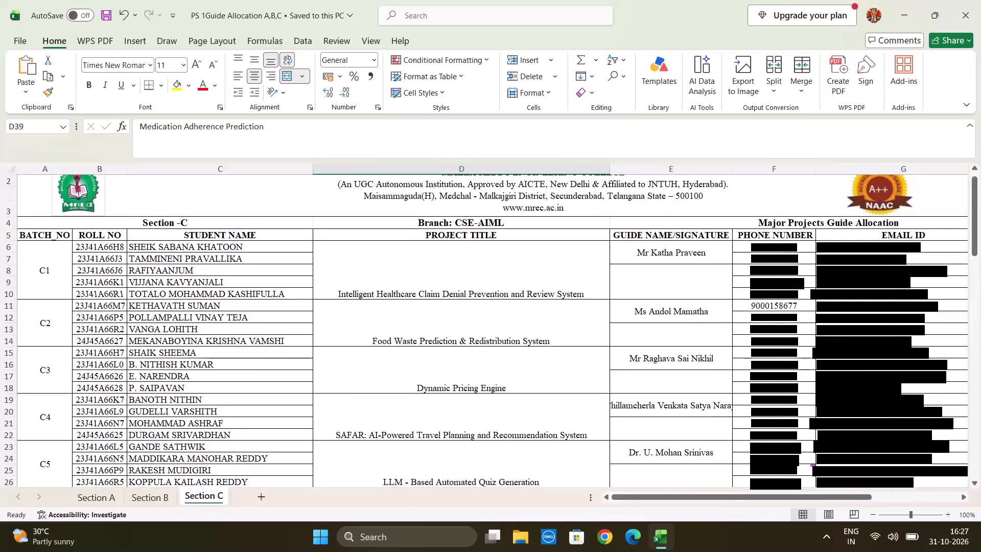
scroll(276, 360, "down", 3)
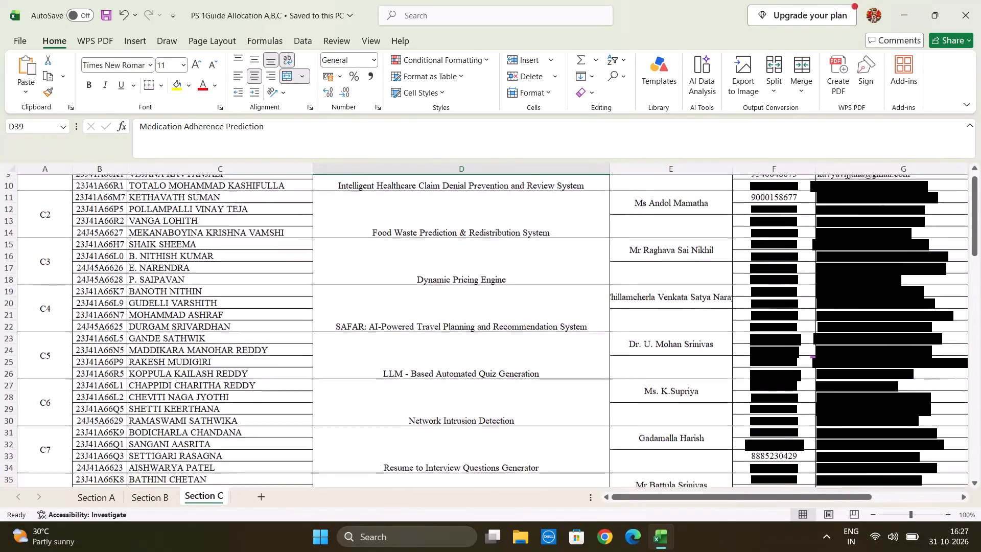
scroll(276, 360, "down", 2)
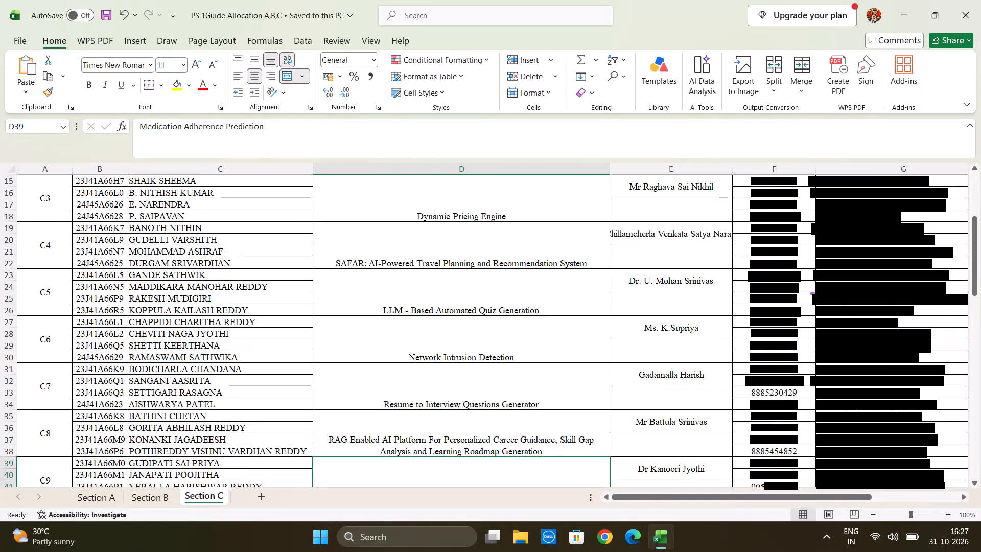
double_click(525, 358)
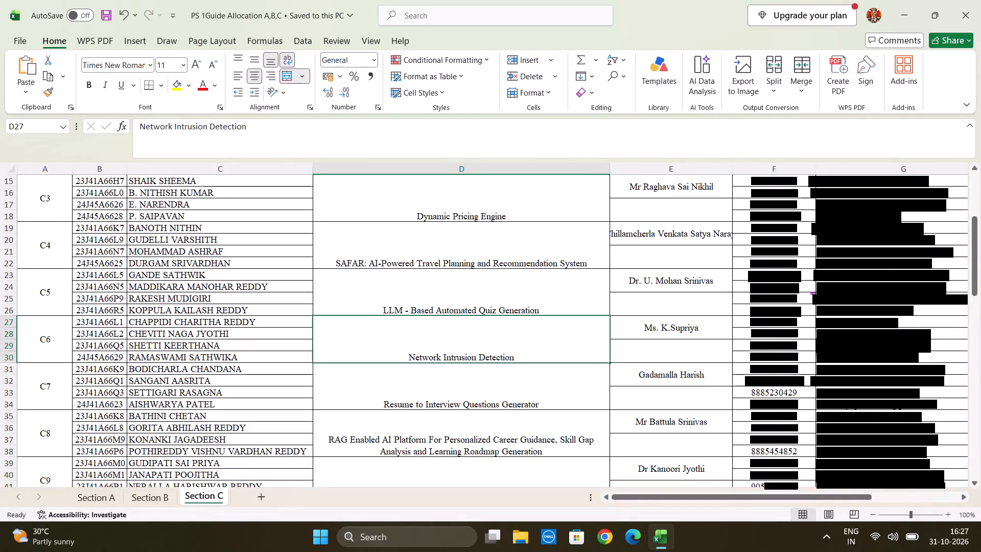
key("space")
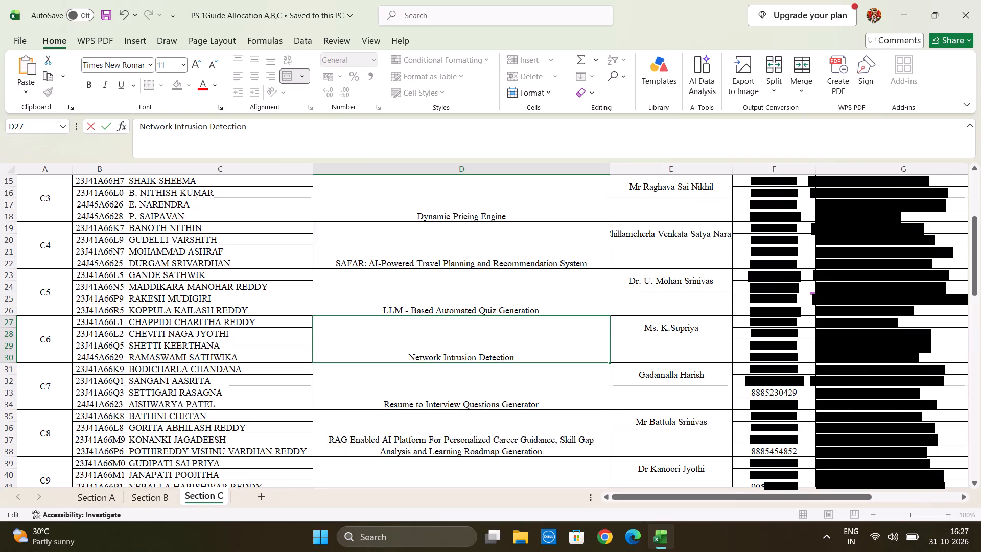
type("system")
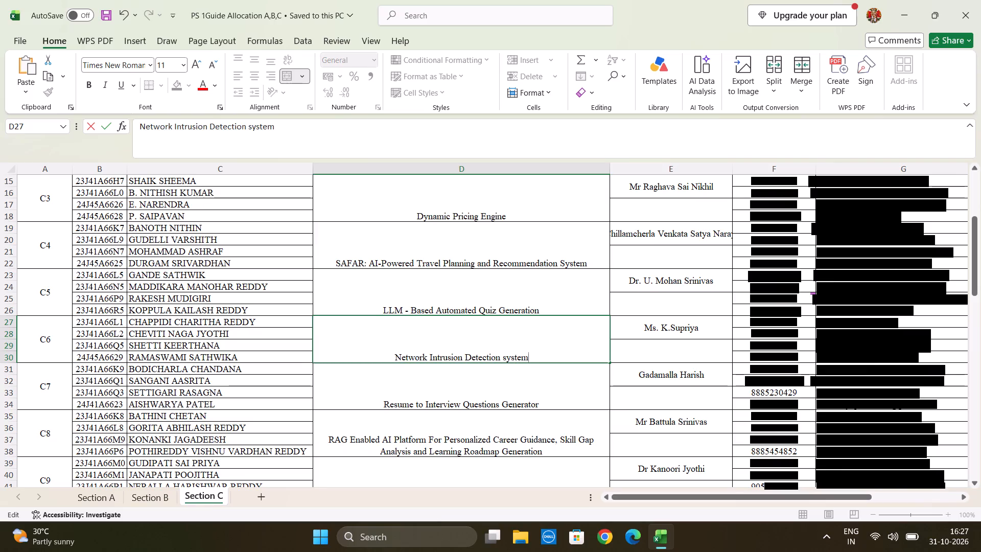
key("ctrl+s")
left_click(525, 358)
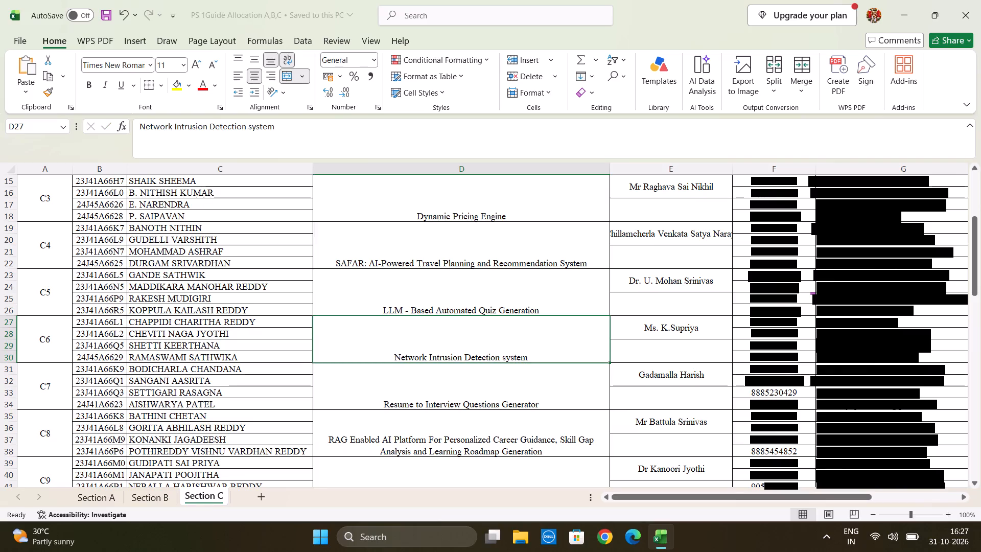
key("ctrl+s")
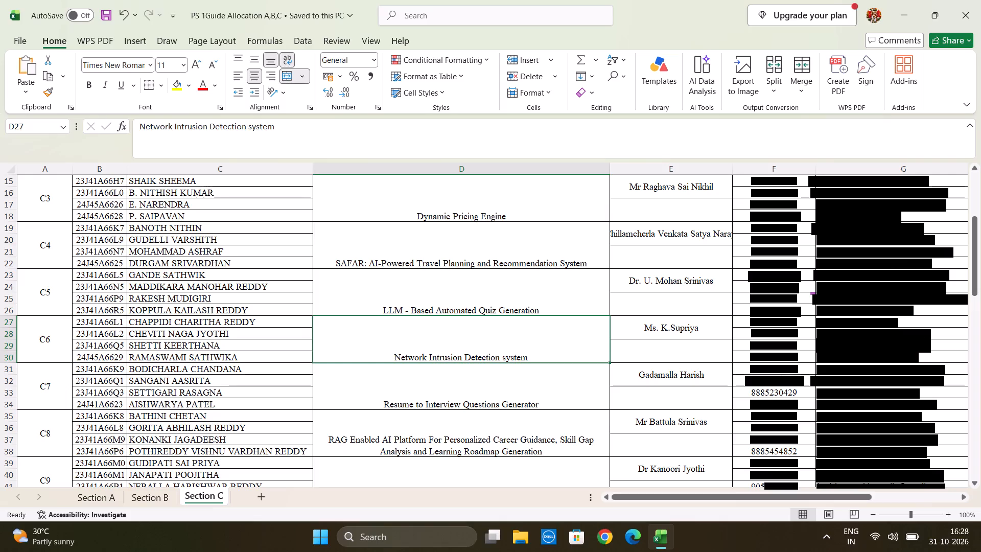
Replace the word "Planning" with "Itinerary" in batch A1's project title on the Section A sheet and save the workbook.
left_click(78, 500)
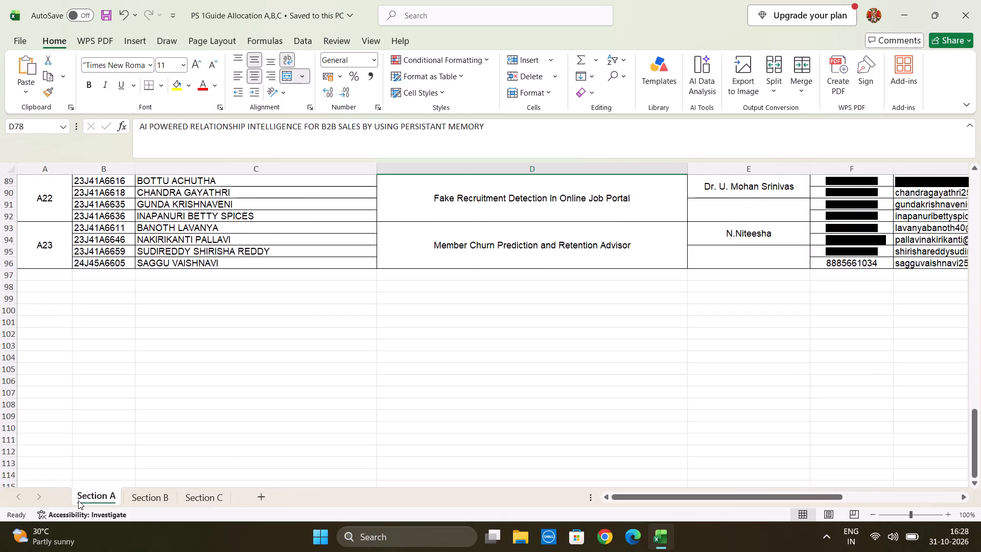
scroll(150, 402, "up", 7)
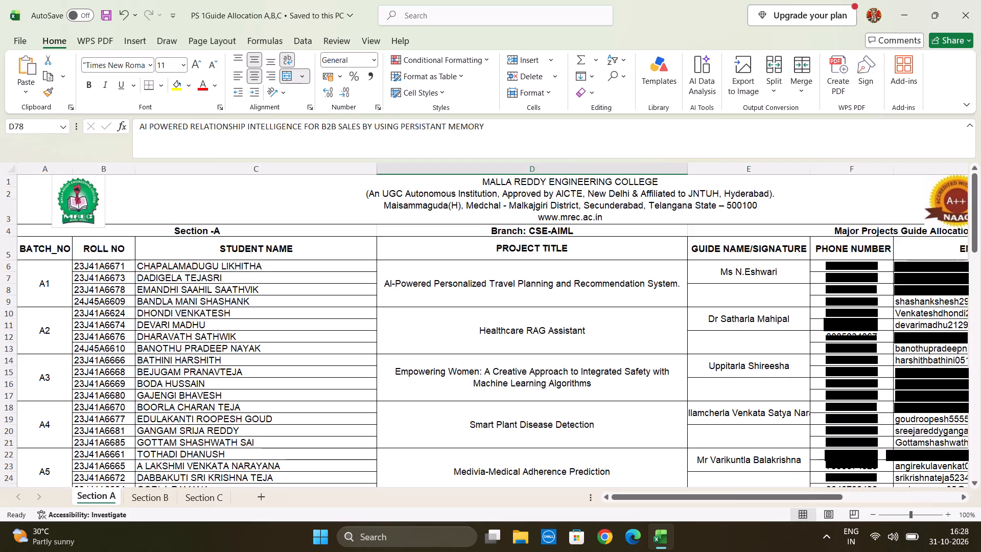
triple_click(543, 284)
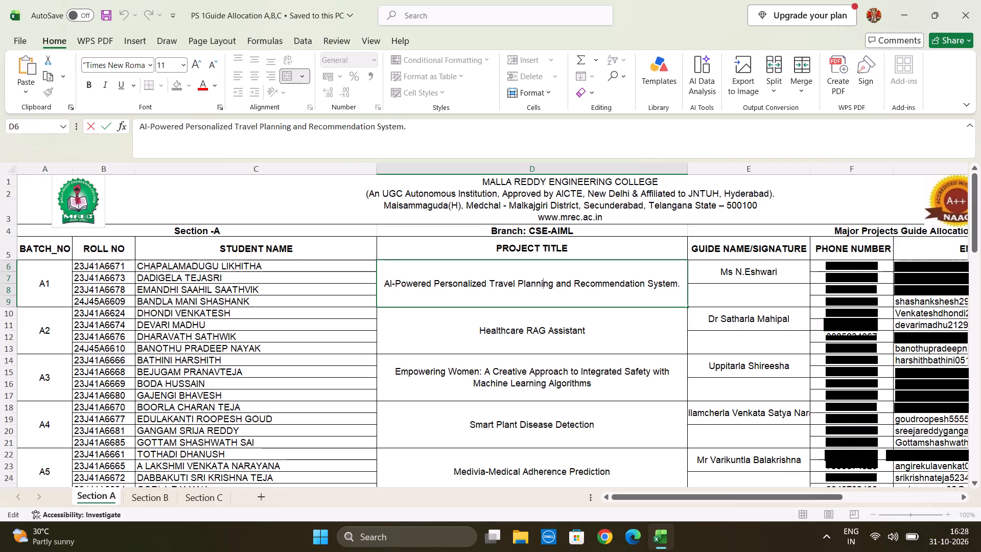
double_click(543, 284)
key("i")
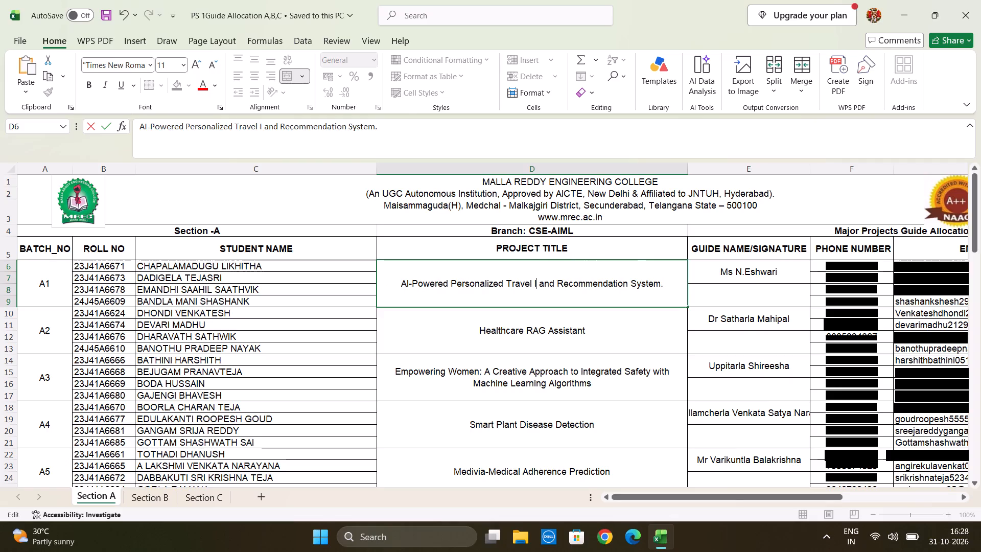
key("r")
key("BackSpace")
type("te")
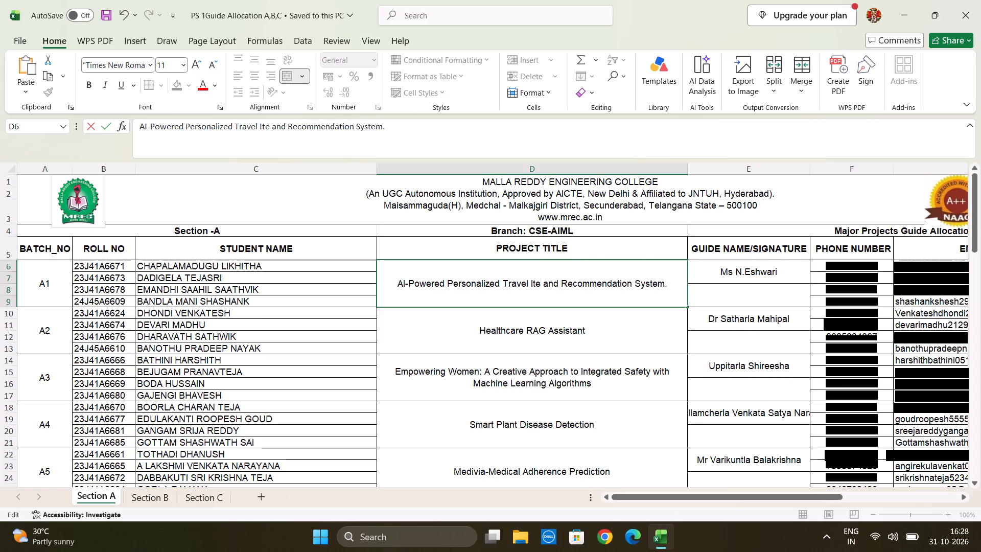
key("BackSpace")
type("iner")
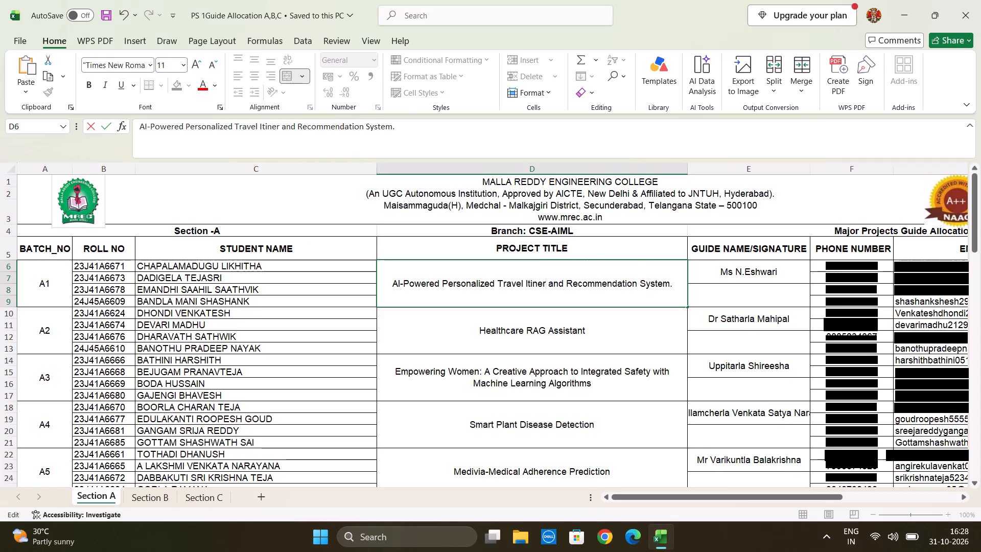
type("aru")
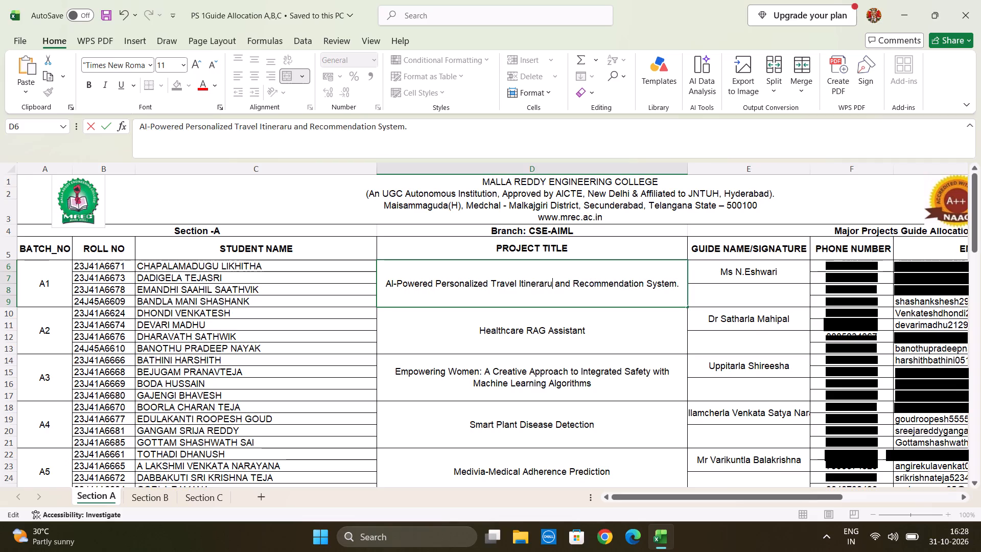
key("BackSpace")
key("y")
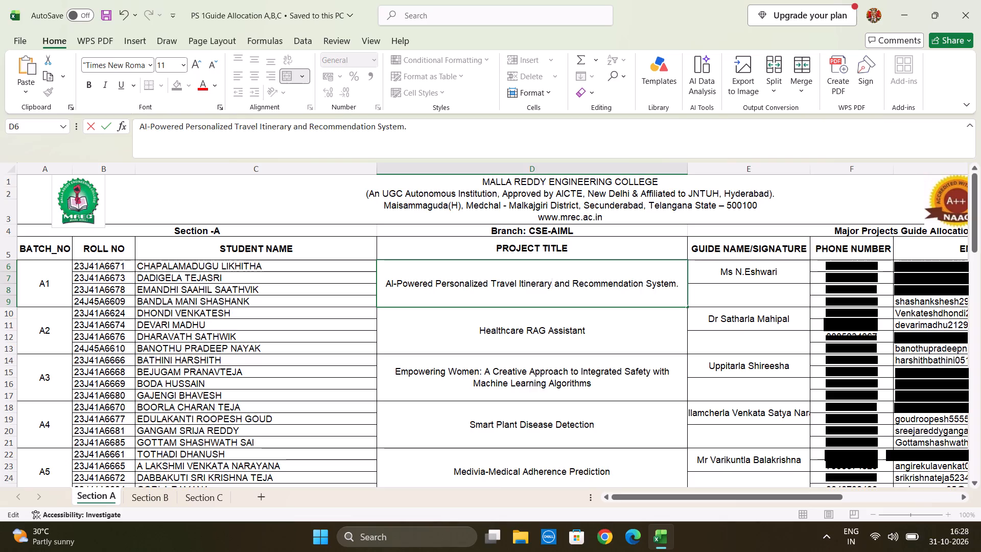
key("ctrl+s")
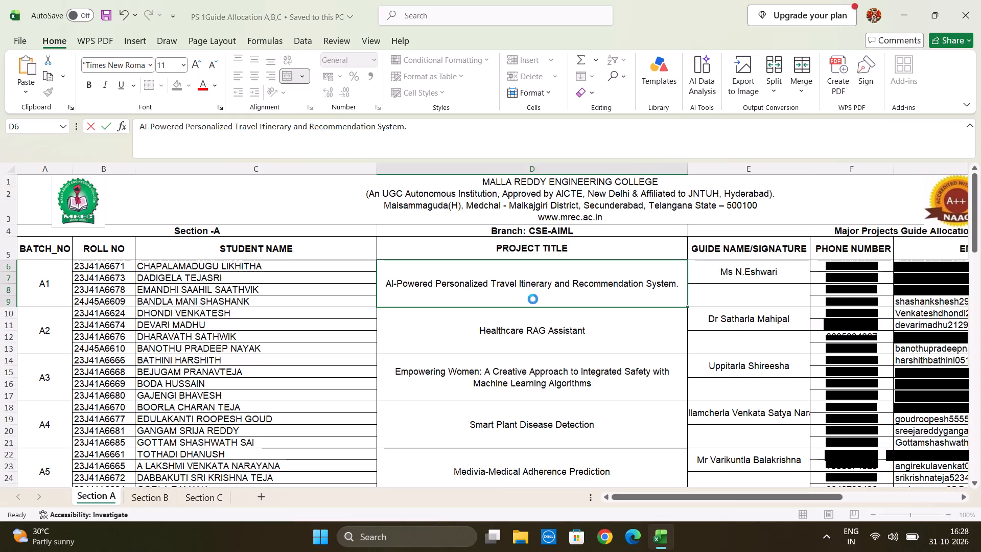
Replace batch A5's project title on the Section A sheet with "Ai Based stock market prediction".
scroll(533, 299, "down", 1)
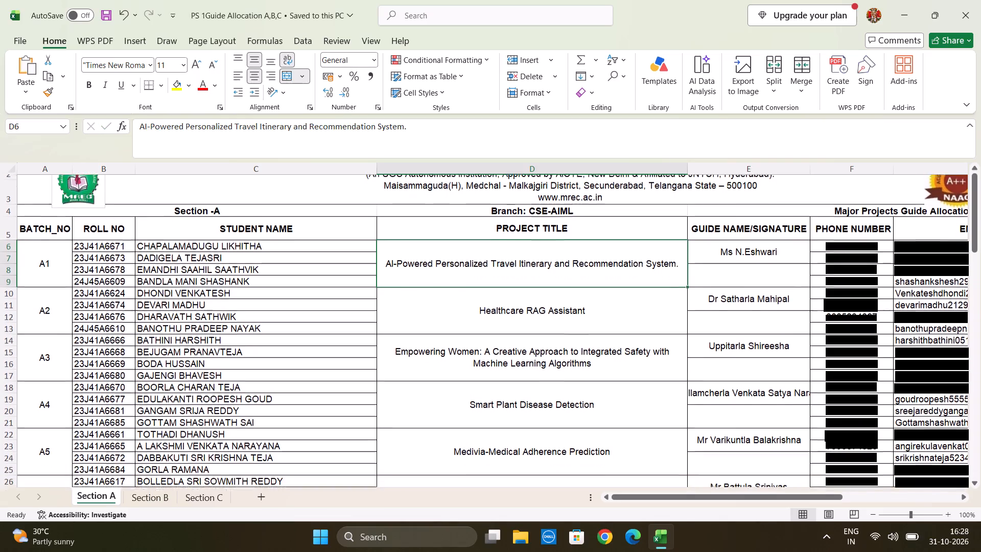
scroll(533, 299, "down", 1)
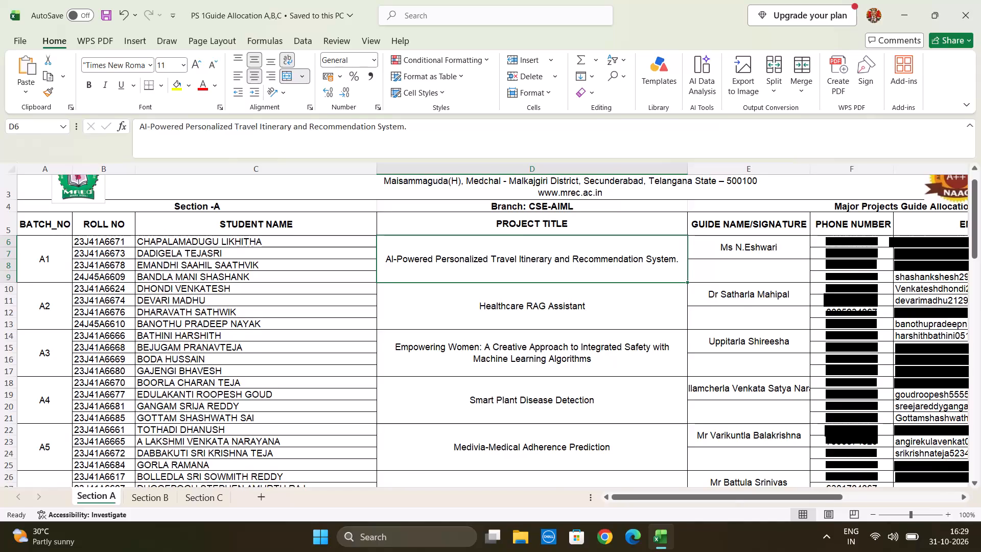
scroll(533, 299, "down", 1)
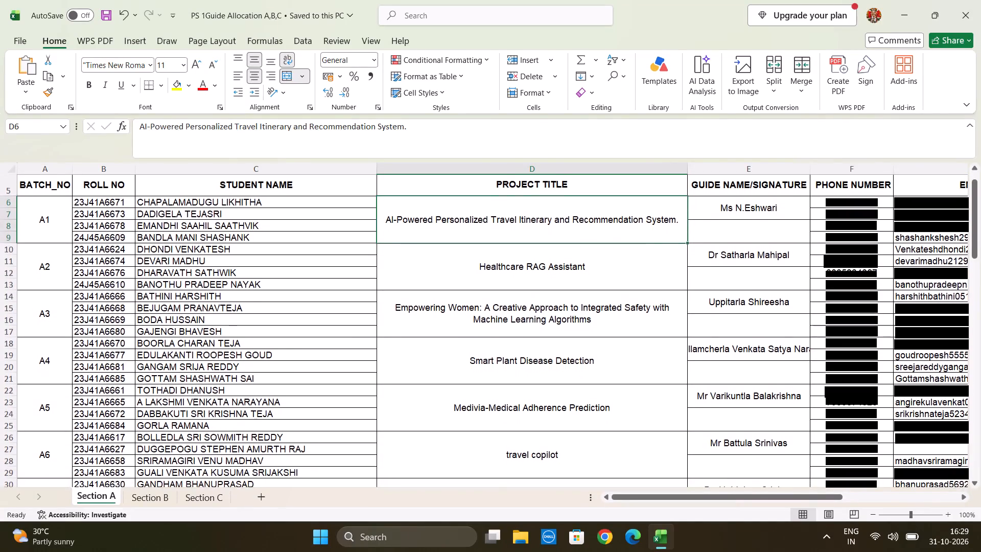
scroll(533, 299, "down", 2)
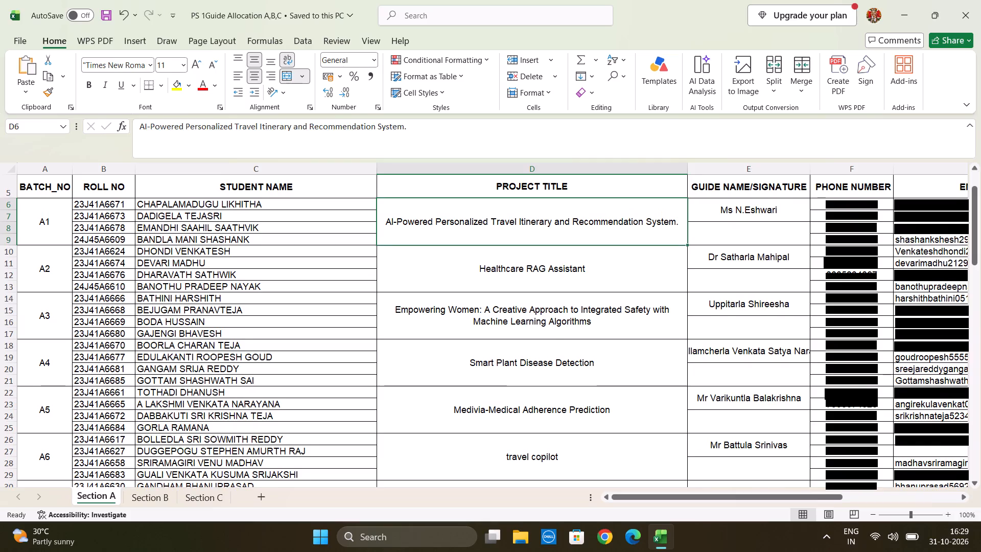
scroll(533, 299, "down", 3)
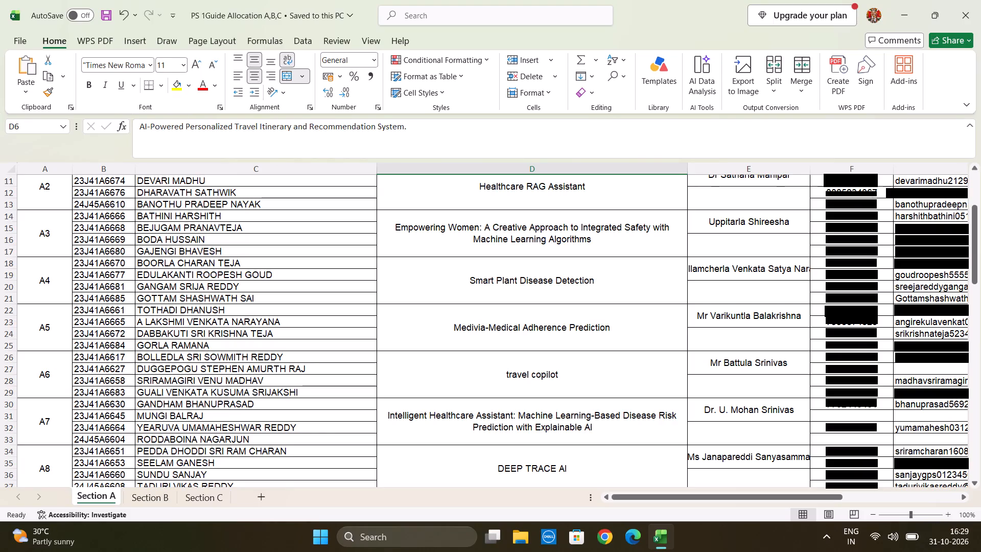
triple_click(468, 327)
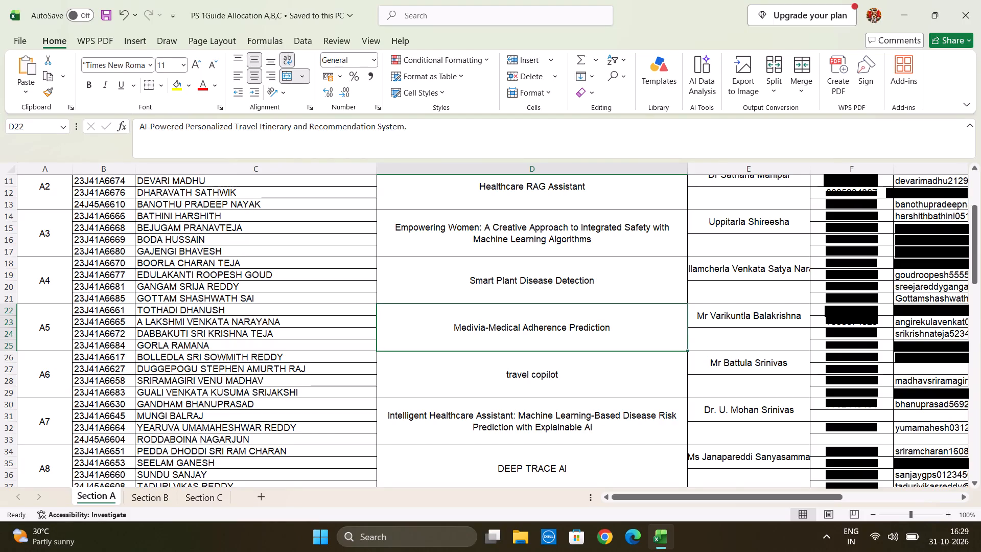
left_click(468, 327)
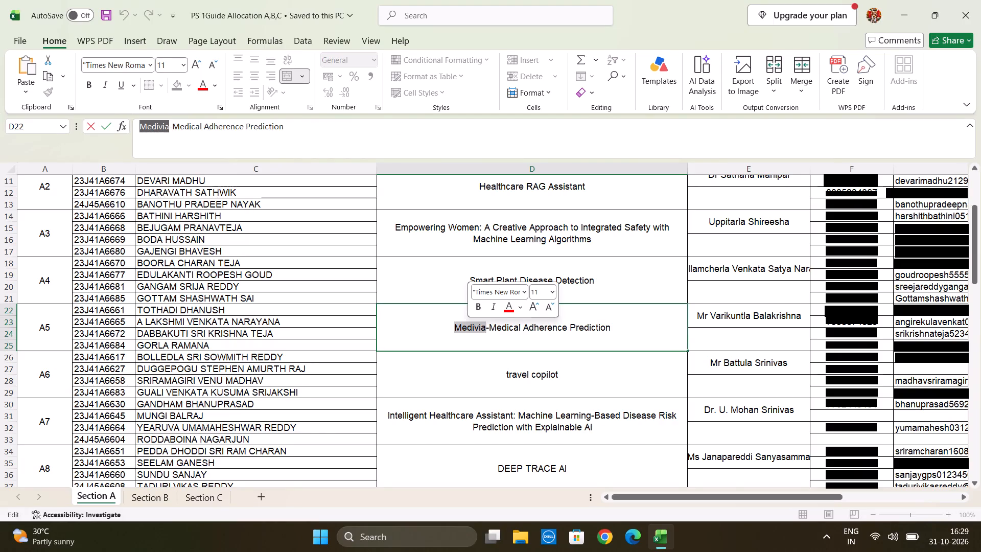
key("ctrl+a")
key("shift+a")
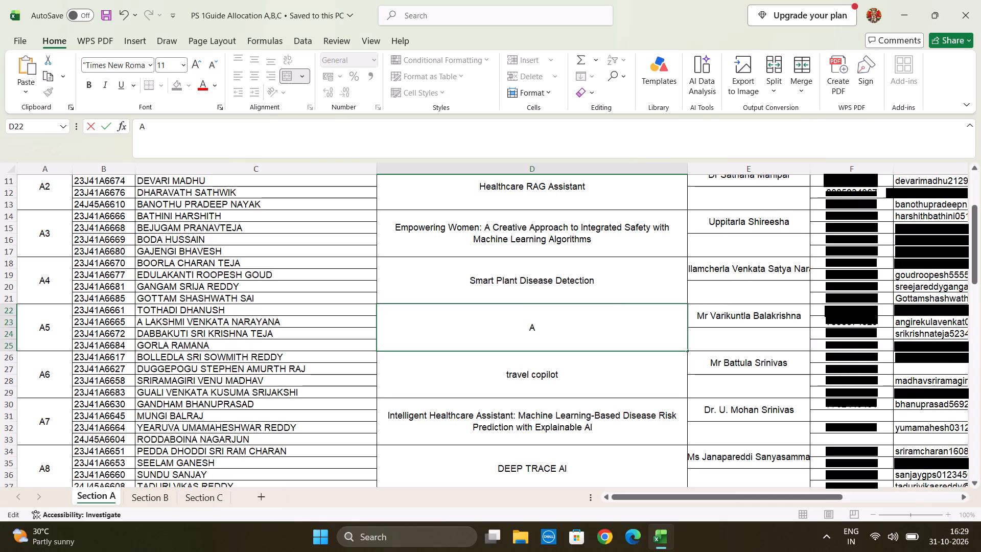
key("i")
key("BackSpace")
type("i")
key("space")
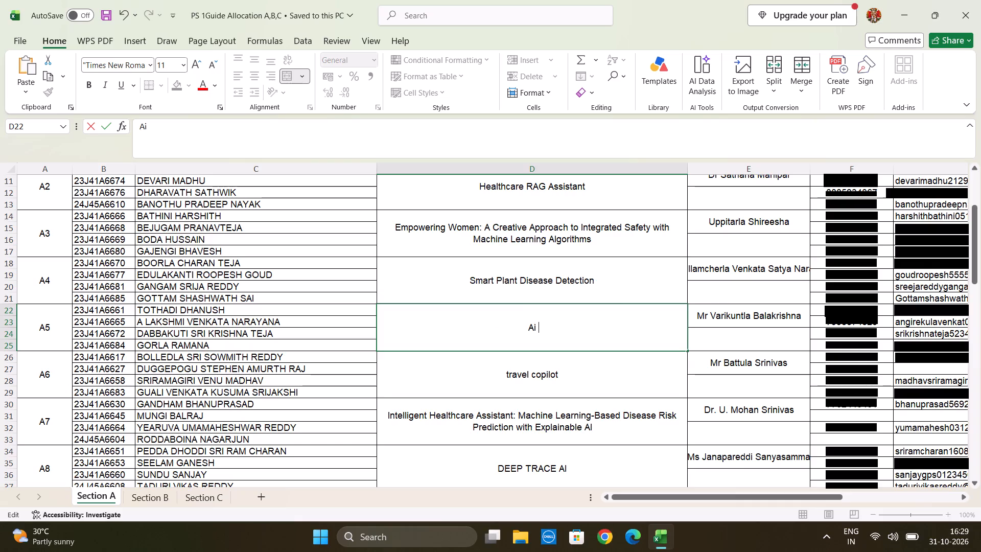
key("shift+b")
type("es")
key("BackSpace")
key("BackSpace")
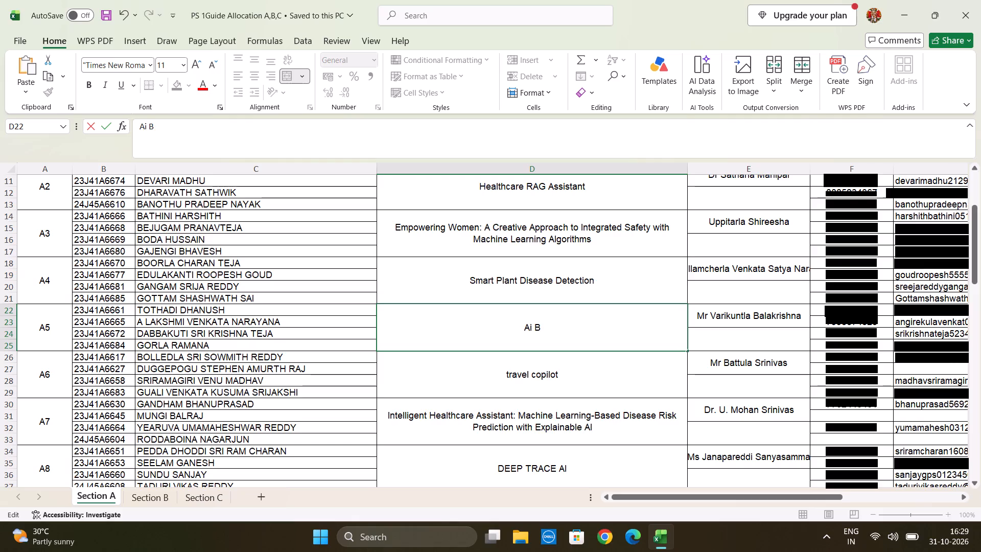
type("ased")
key("space")
type("stock")
key("space")
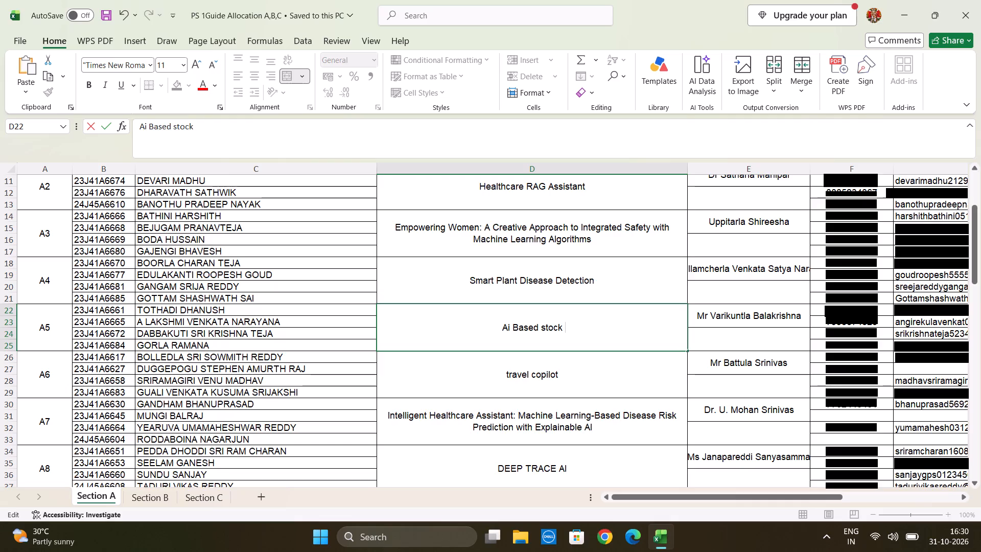
type("market")
key("space")
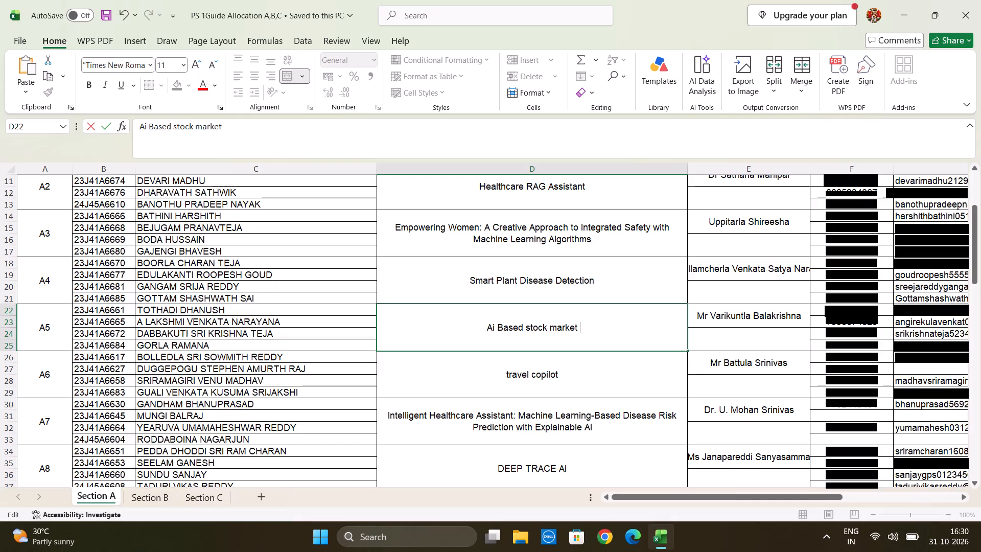
type("pred")
type("it")
key("BackSpace")
type("ction")
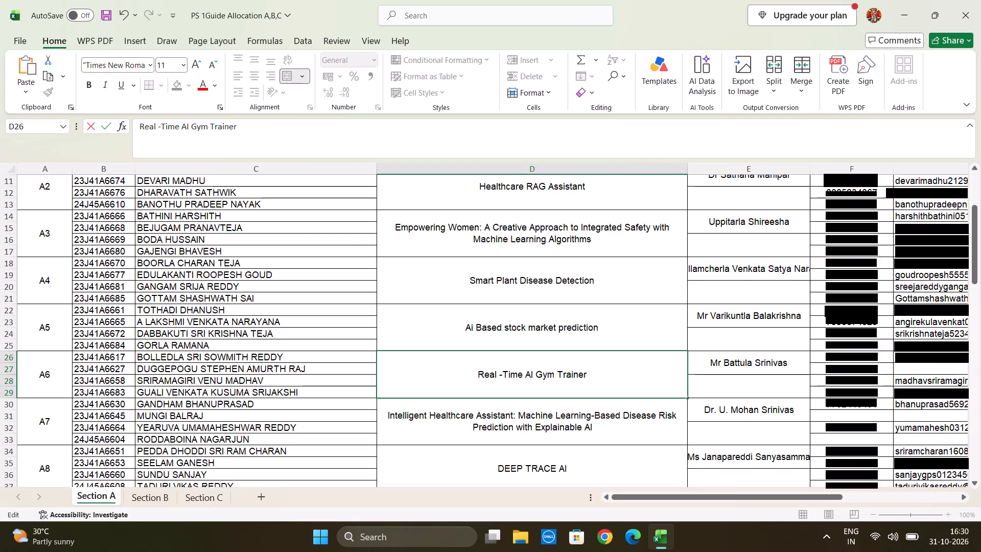
left_click_drag(591, 378, 527, 376)
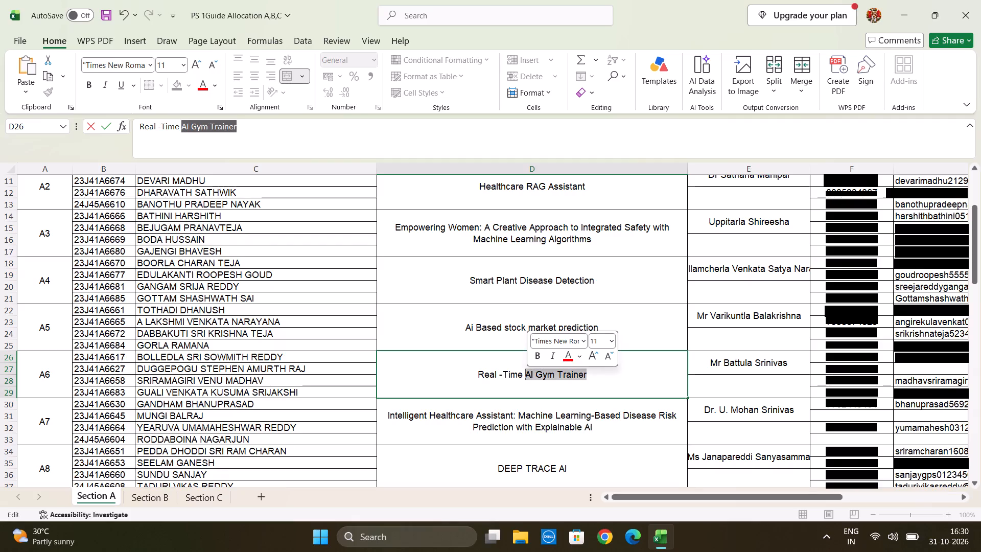
type("Driver")
key("space")
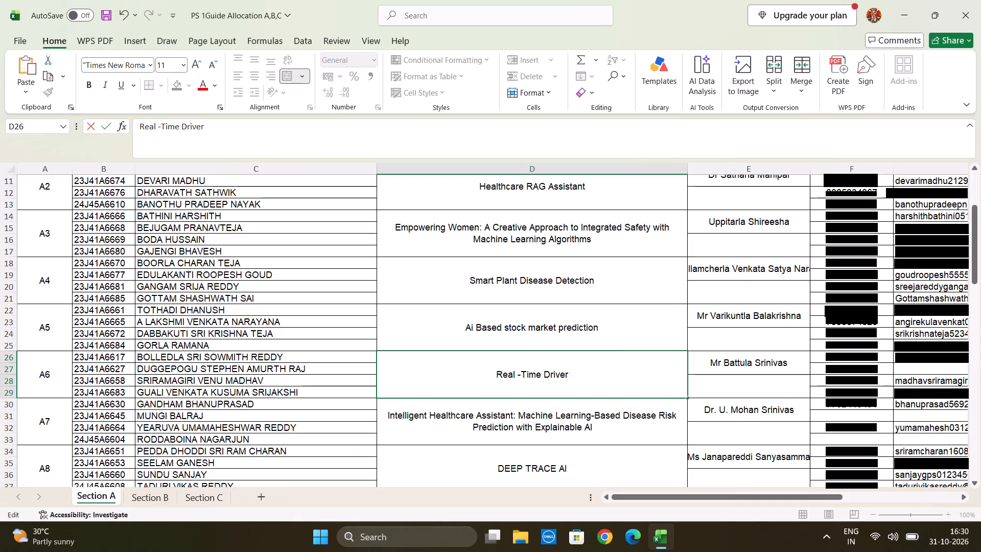
type("Dr")
type("ow")
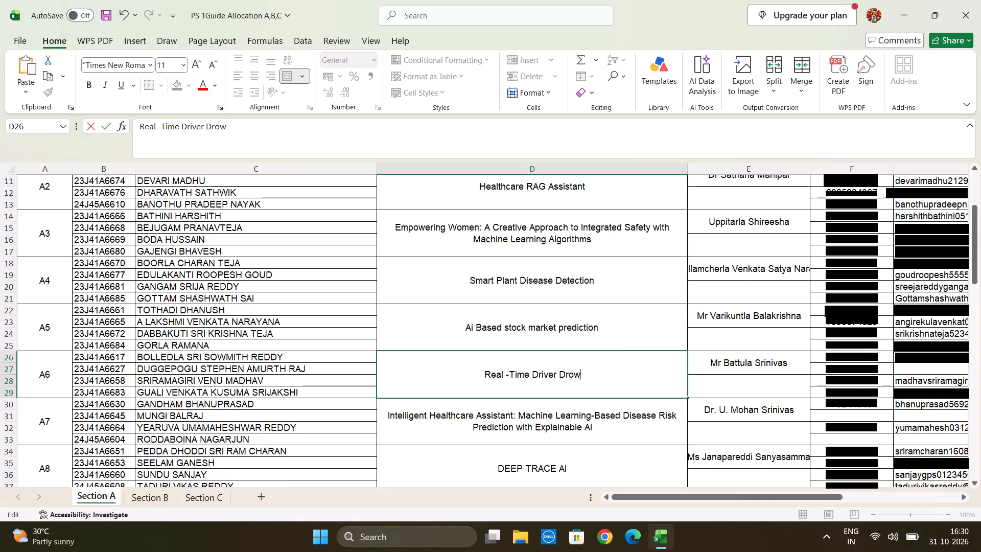
type("siness")
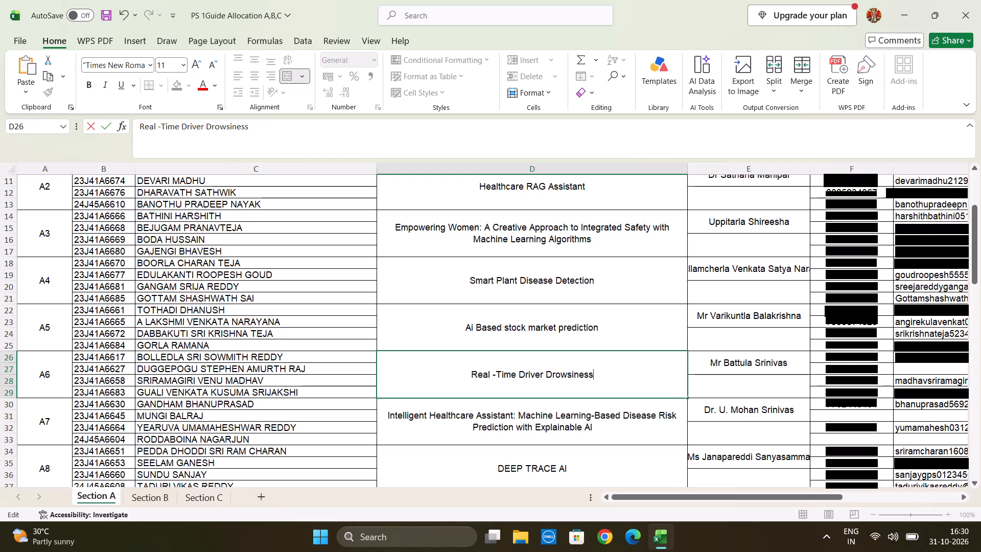
key("space")
type("and Distraction")
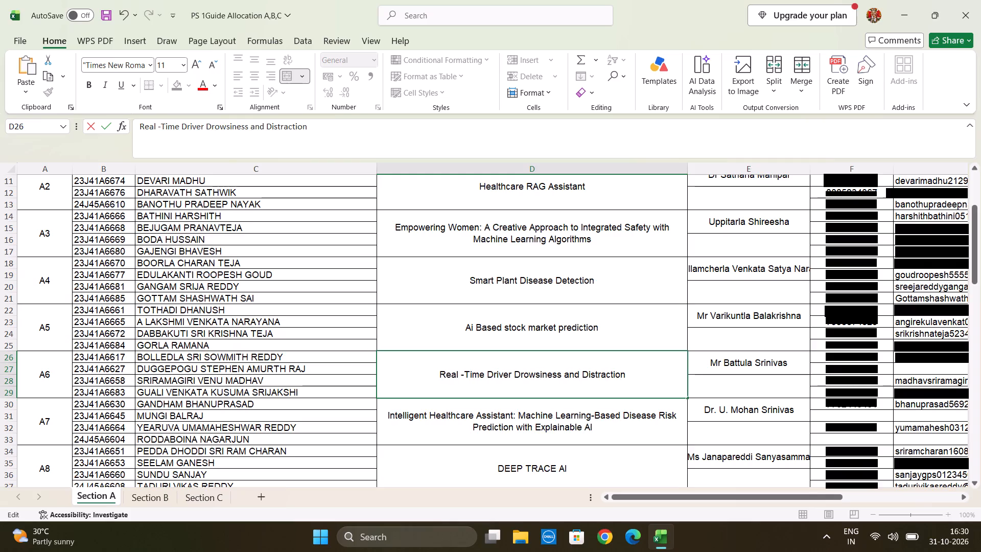
key("space")
type("Detec")
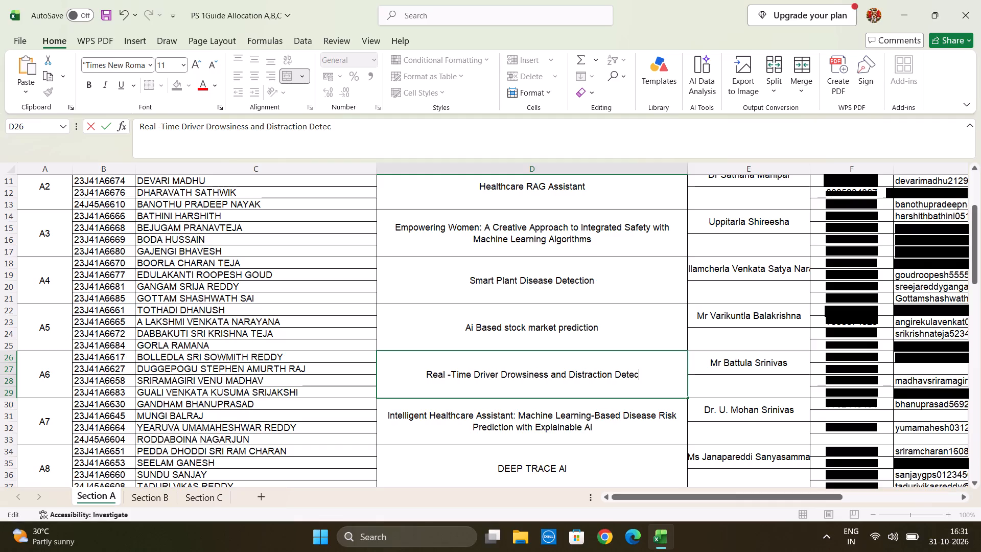
type("tion")
key("space")
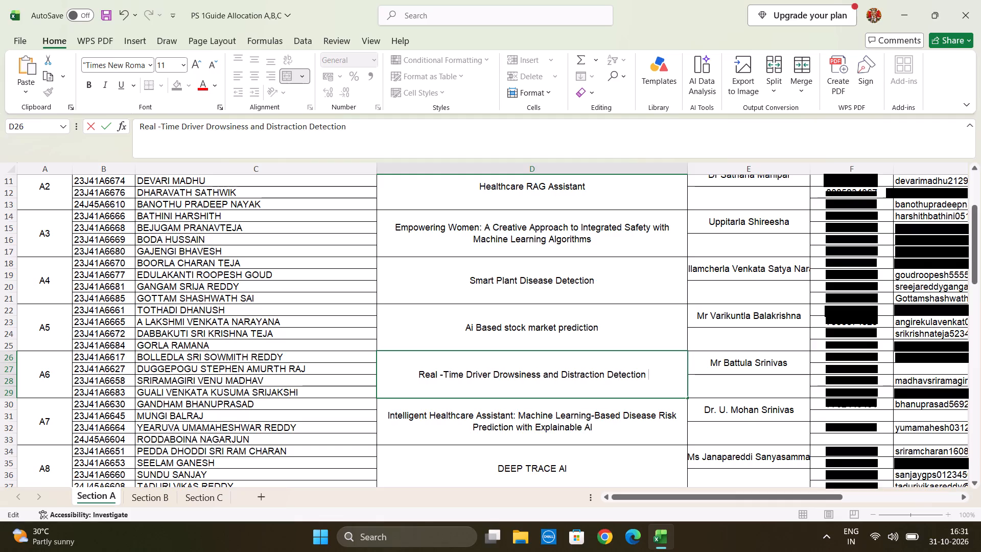
type("System")
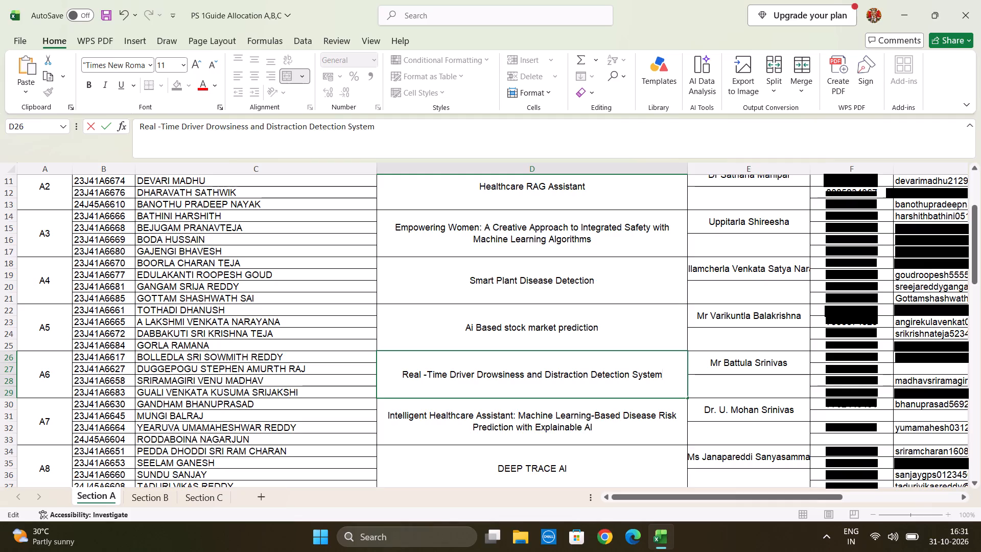
Replace batch A8's project title on the Section A sheet with "VerifAI: Multimodal Deepfake Detection in Images, Audio, and video".
scroll(511, 404, "down", 1)
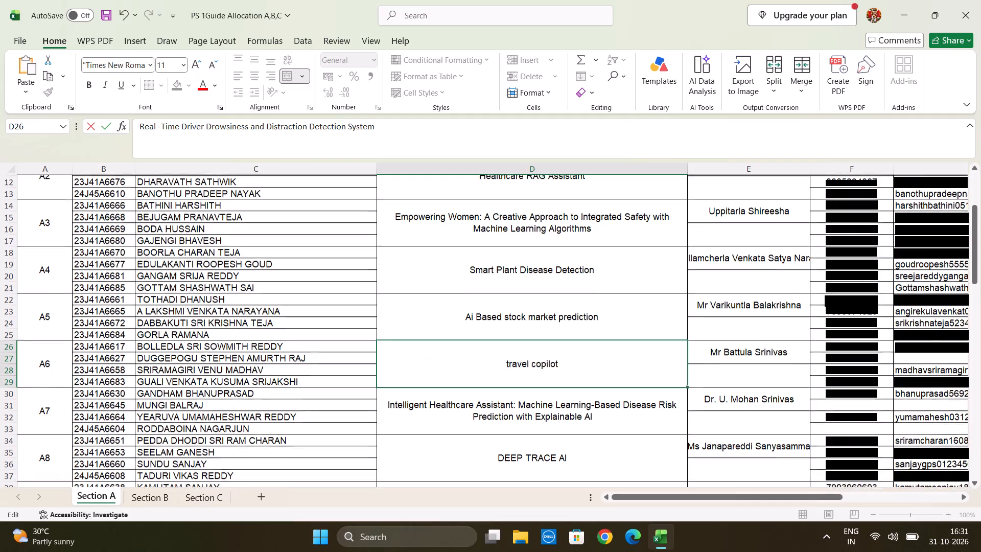
scroll(511, 404, "down", 1)
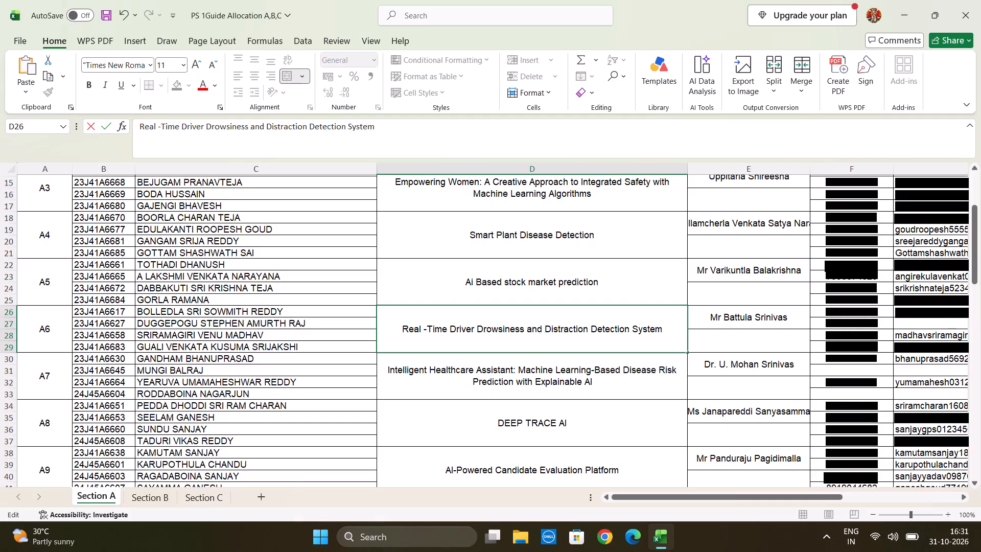
scroll(511, 404, "down", 1)
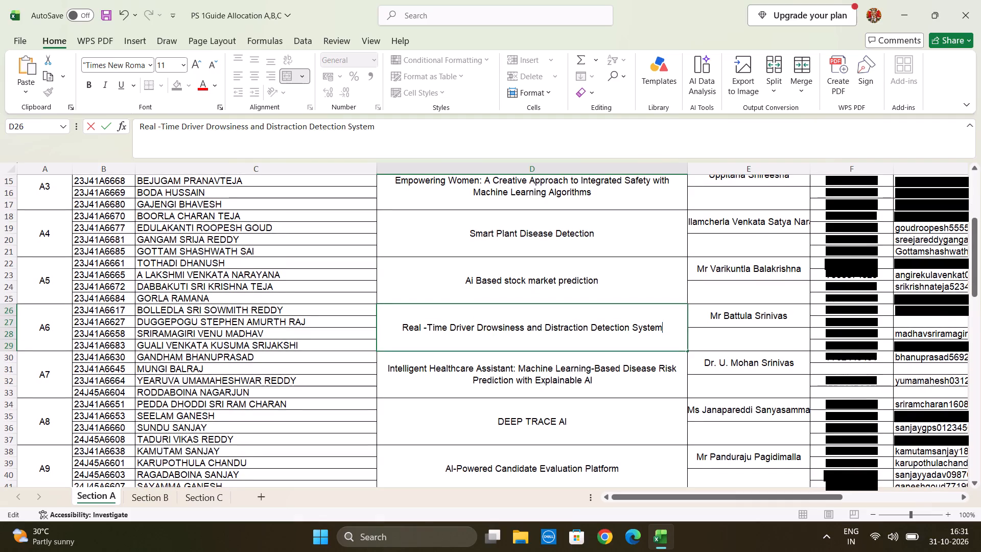
scroll(511, 404, "down", 1)
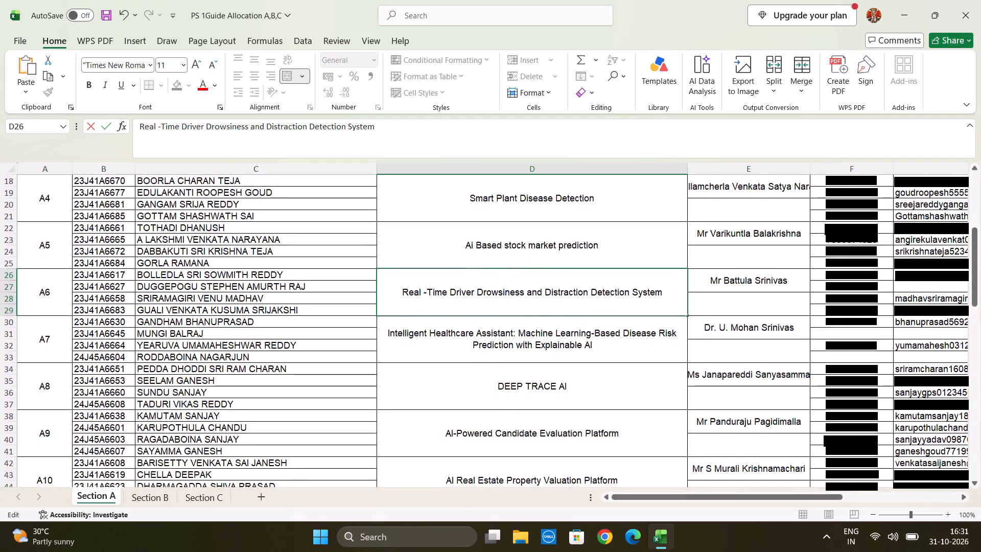
scroll(511, 404, "down", 1)
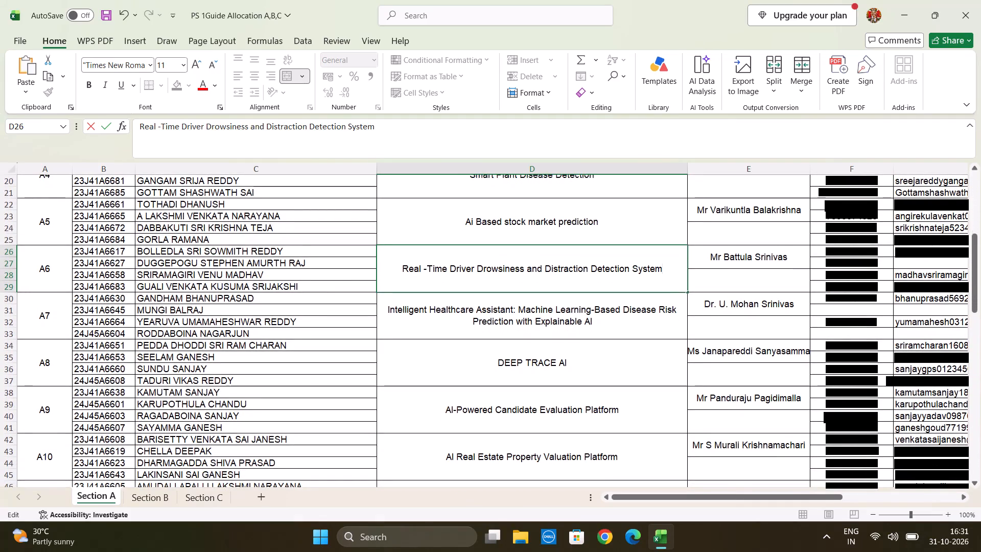
double_click(513, 366)
left_click_drag(499, 364, 575, 359)
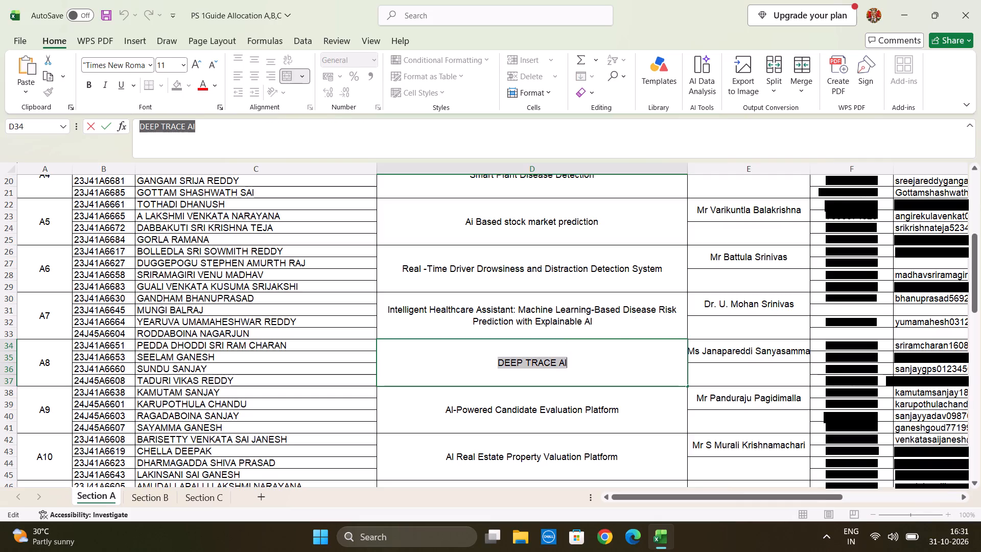
type("Ver")
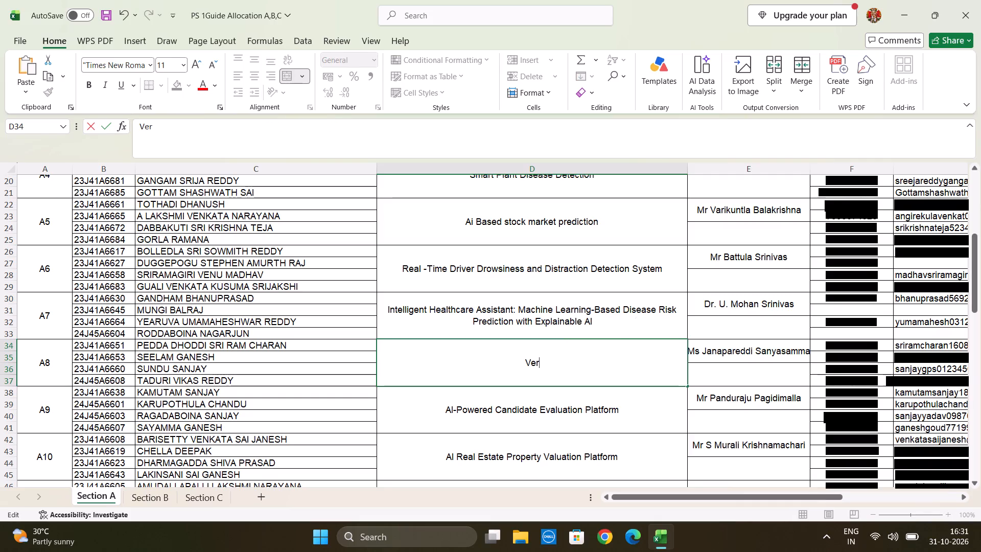
type("ifA")
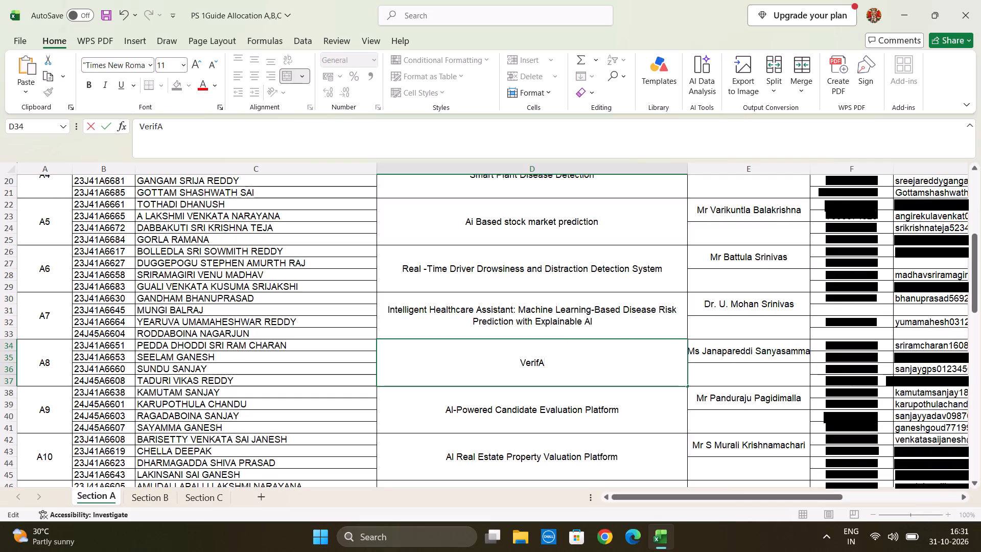
key("shift+i")
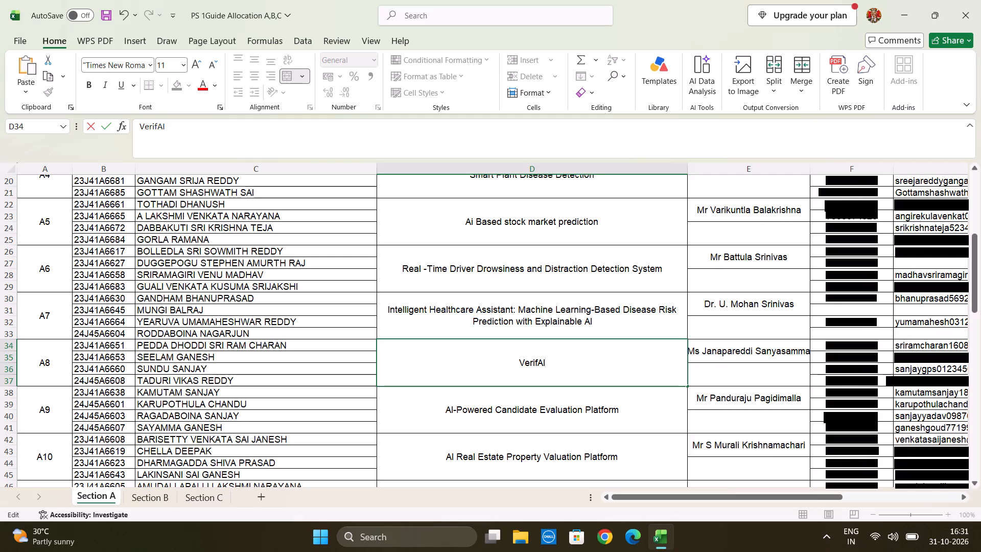
type(":")
key("space")
type("Multino")
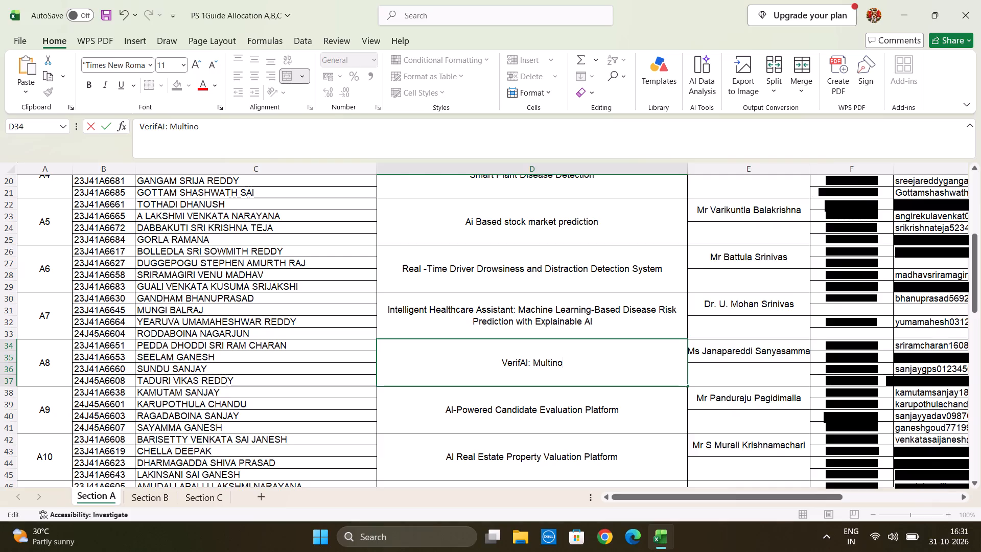
key("BackSpace")
key("BackSpace")
type("modal")
key("space")
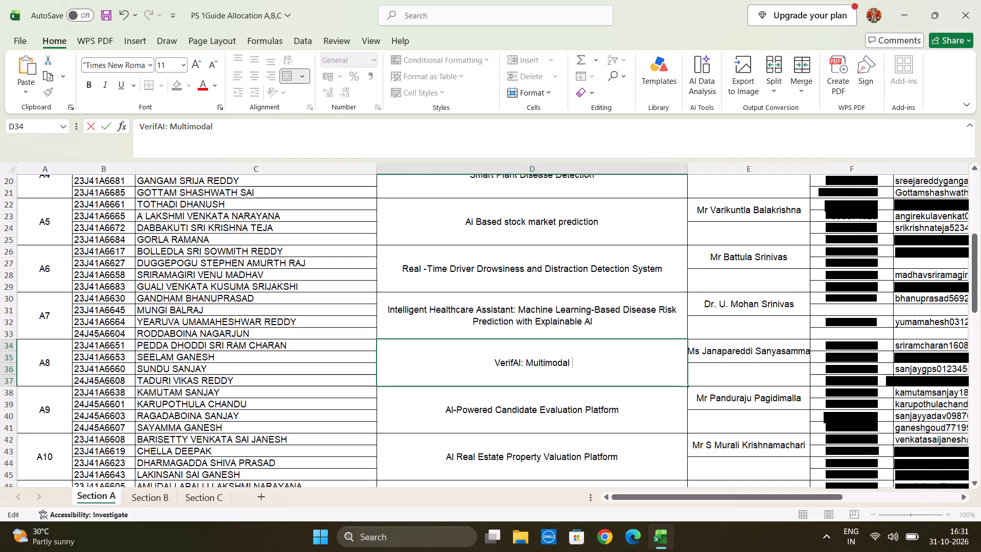
type("Deep")
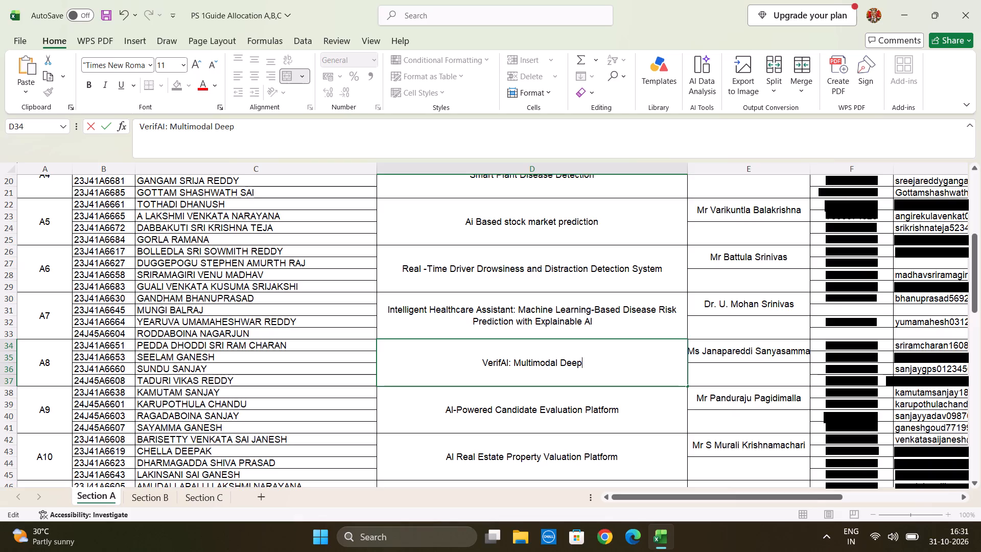
type("fake D")
type("etection")
key("space")
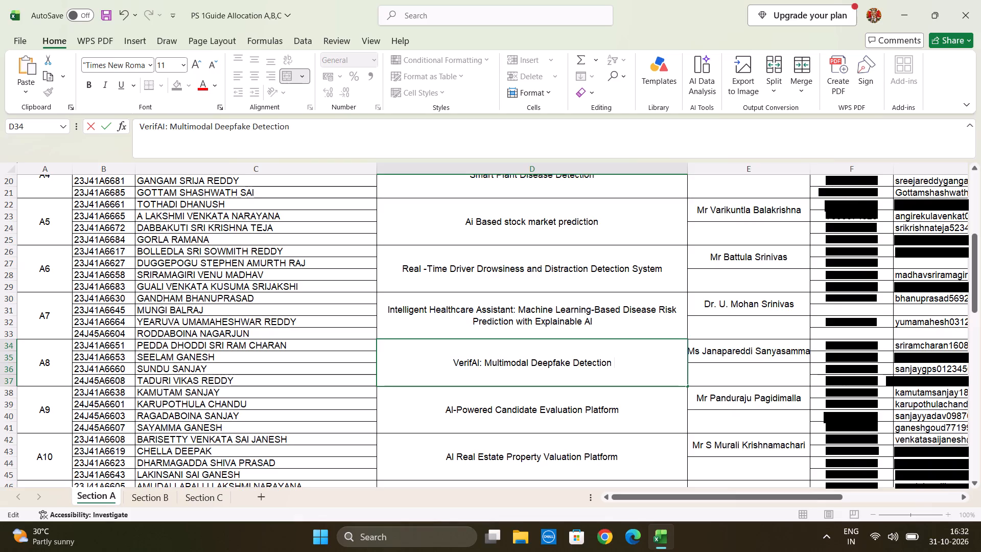
type("in")
key("space")
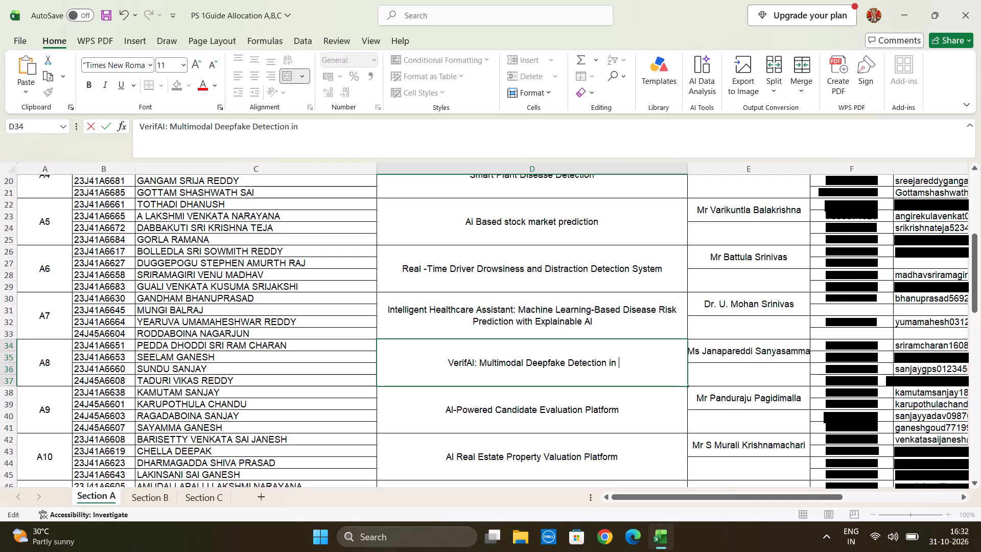
type("Images")
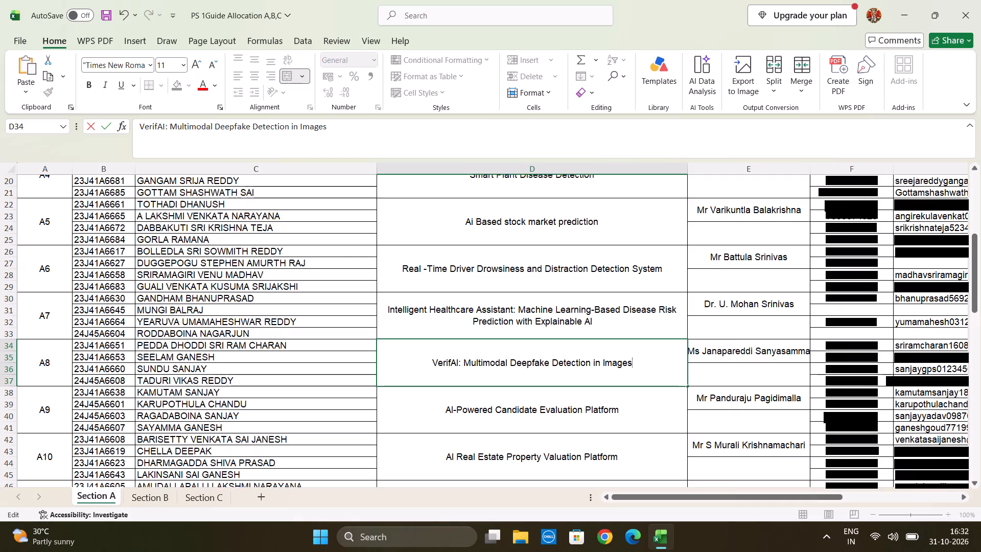
type(", Audio")
key("comma")
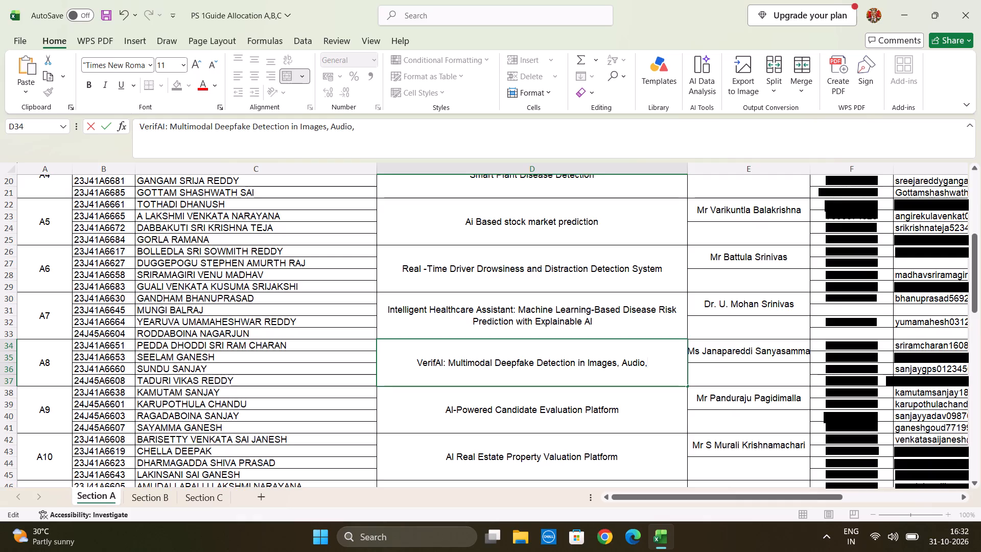
key("space")
key("a")
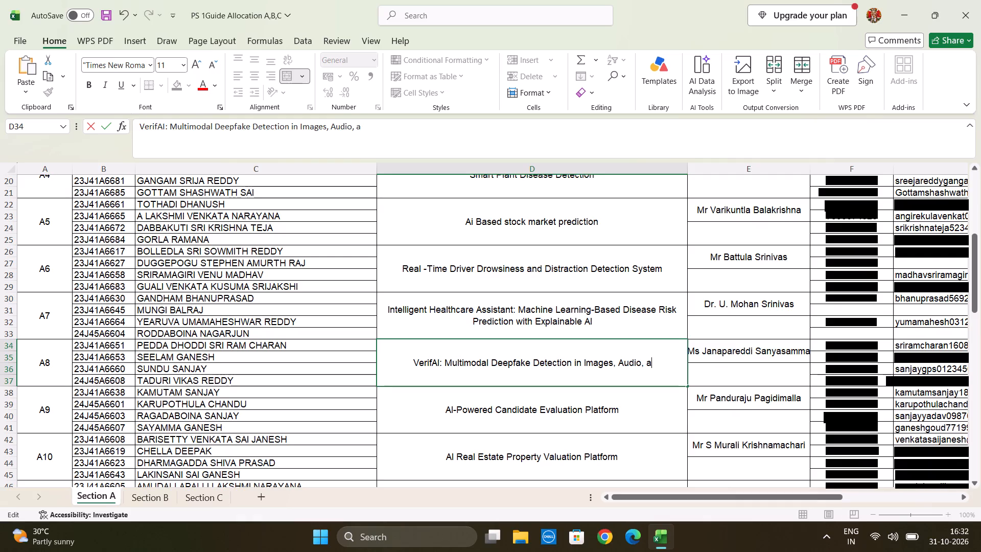
type("nd")
key("space")
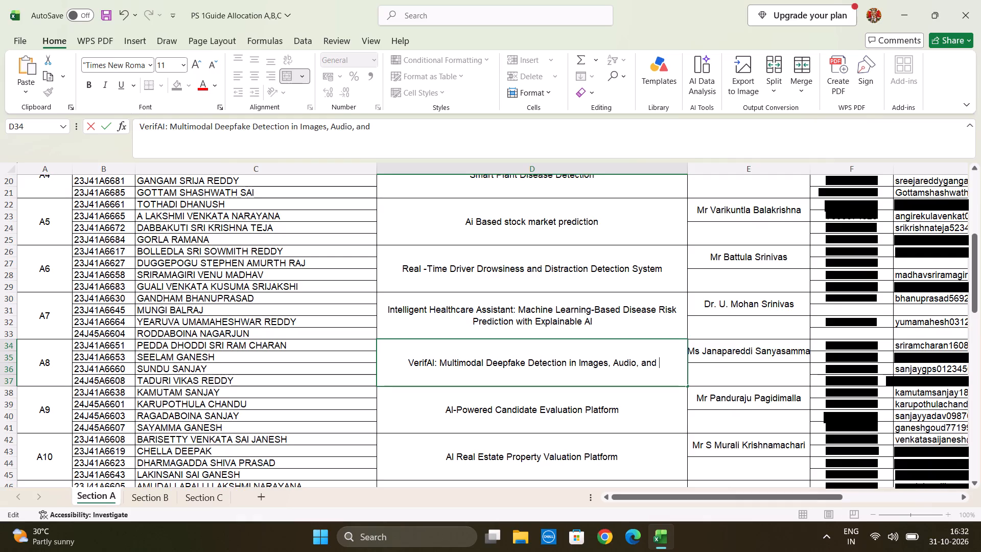
type("video")
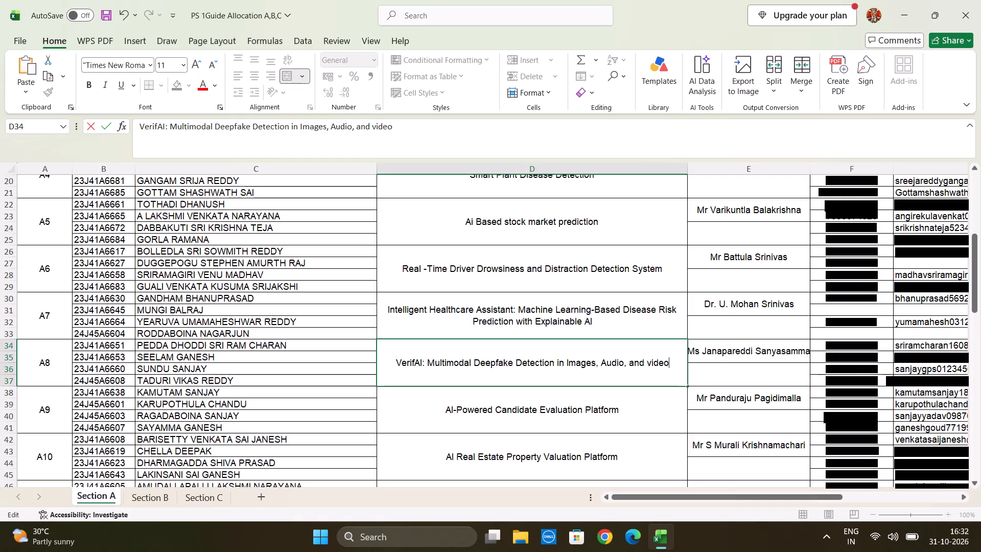
scroll(507, 342, "down", 1)
Replace batch A9's project title on the Section A sheet with "Transformer-based Multi-Omic Early Detection of Colorectal Cancer from cell-Free DNA Methylation Patterns".
left_click(555, 418)
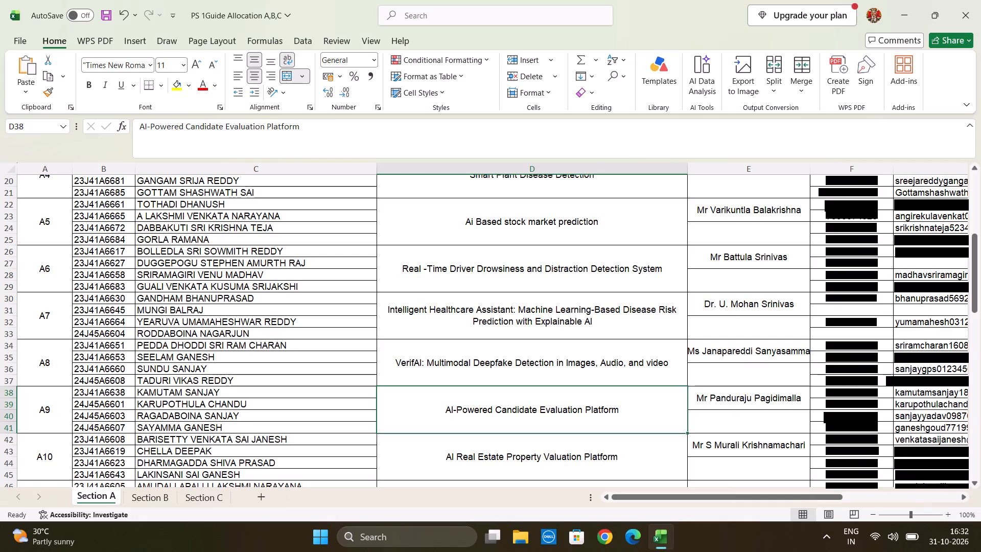
triple_click(536, 412)
left_click(536, 412)
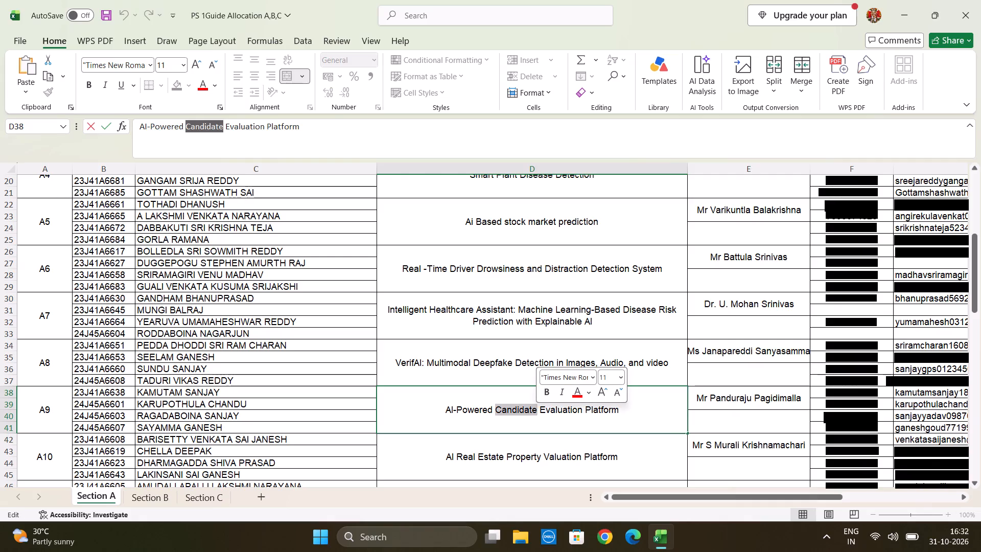
key("ctrl+a")
key("BackSpace")
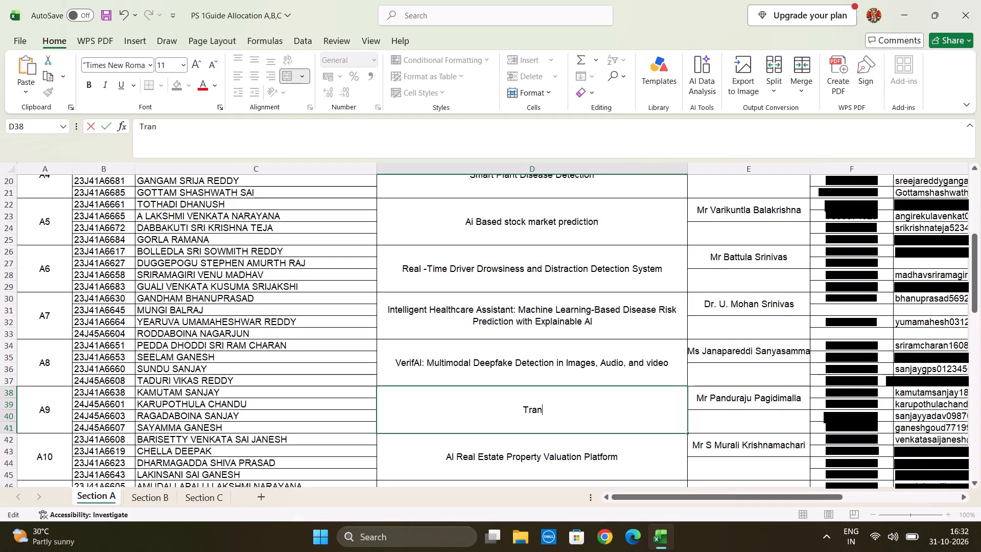
type("sformer")
type("-Based")
key("space")
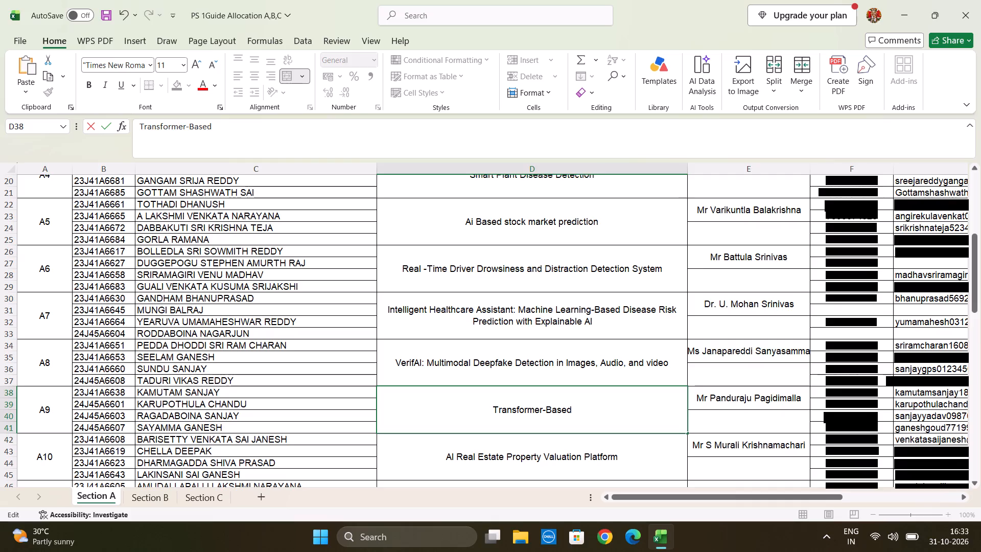
key("BackSpace")
key("BackSpace")
key("BackSpace")
key("BackSpace")
key("BackSpace")
key("BackSpace")
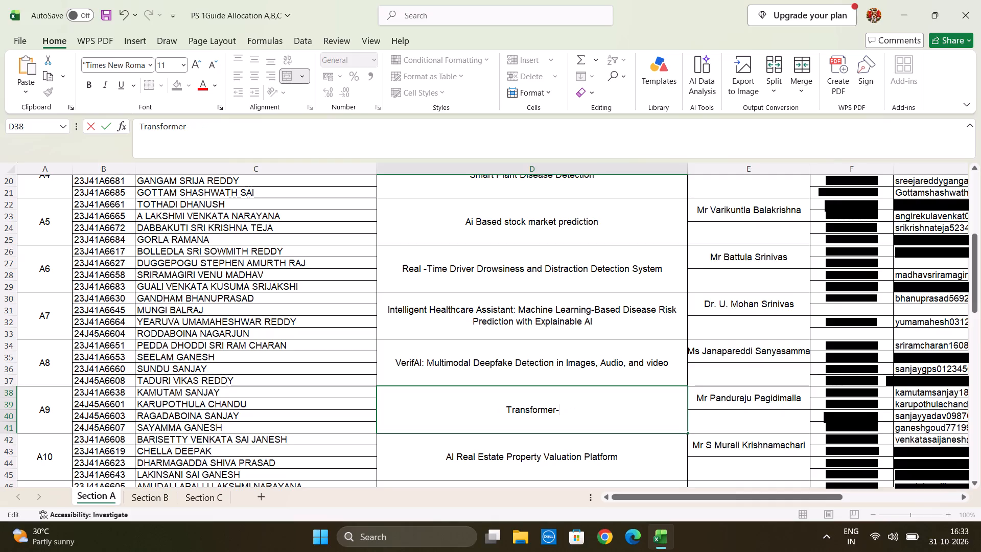
type("based")
key("space")
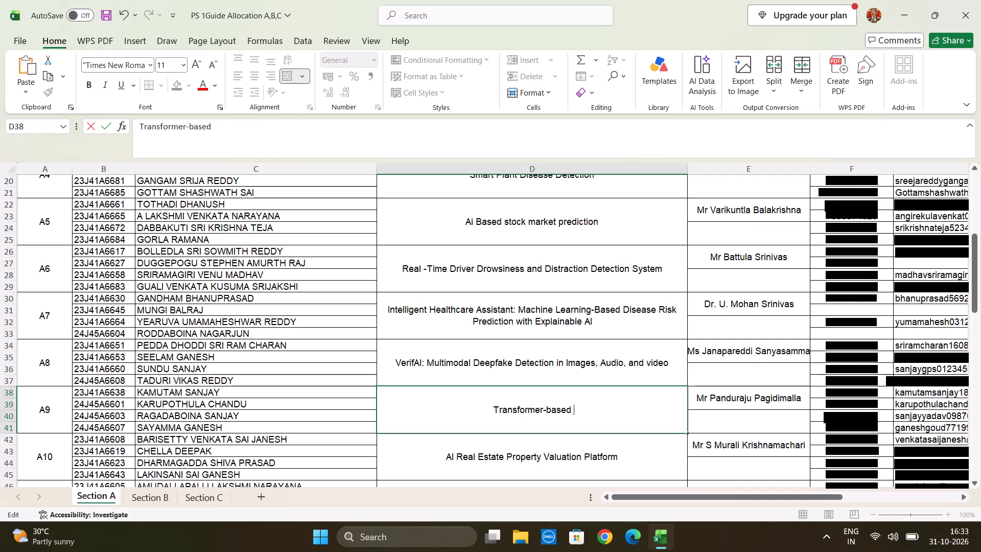
type("Multi")
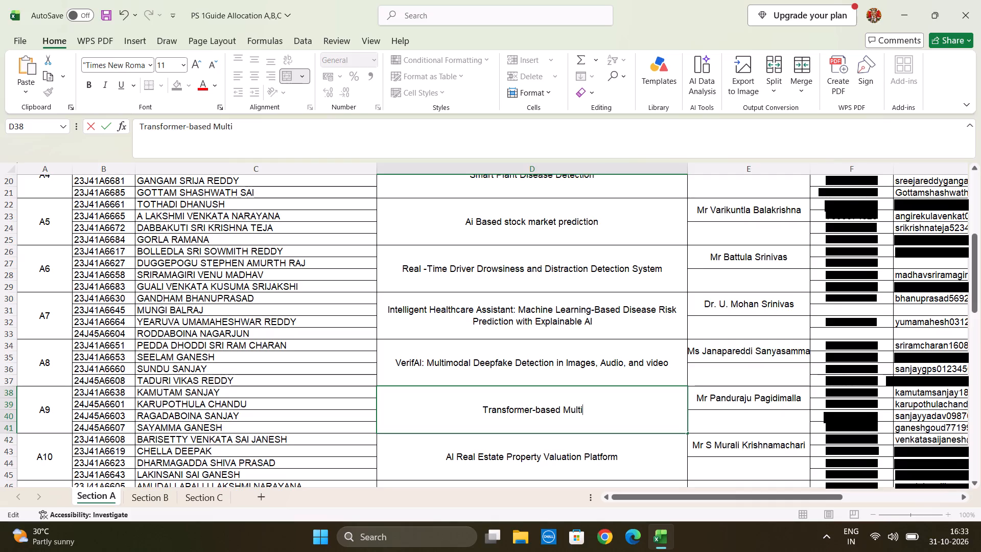
type("-omu")
key("BackSpace")
key("BackSpace")
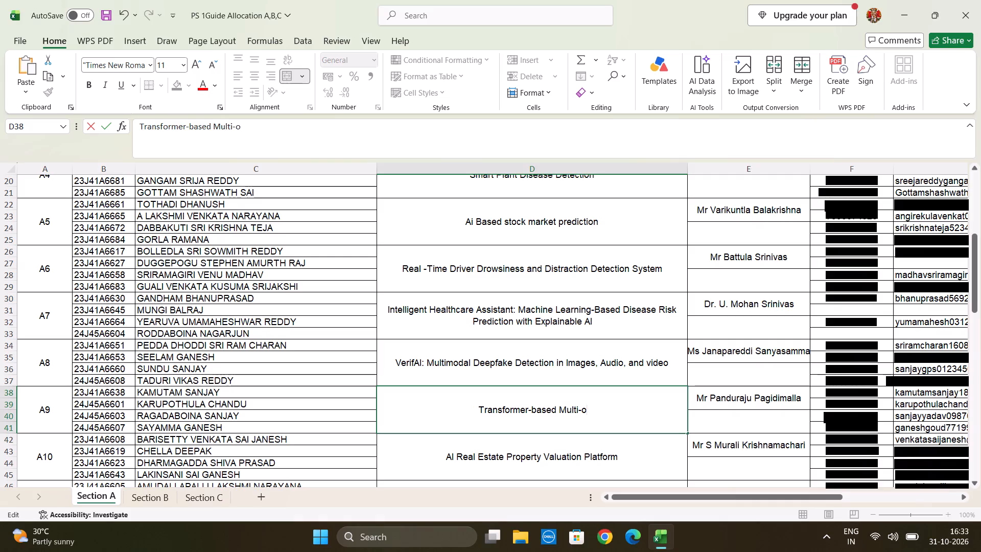
key("BackSpace")
type("omic")
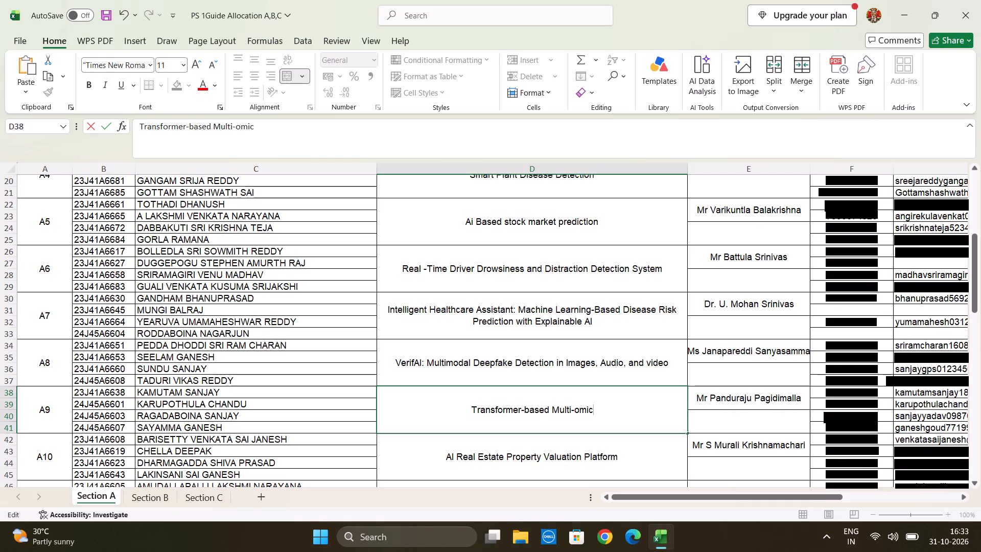
key("BackSpace")
key("BackSpace")
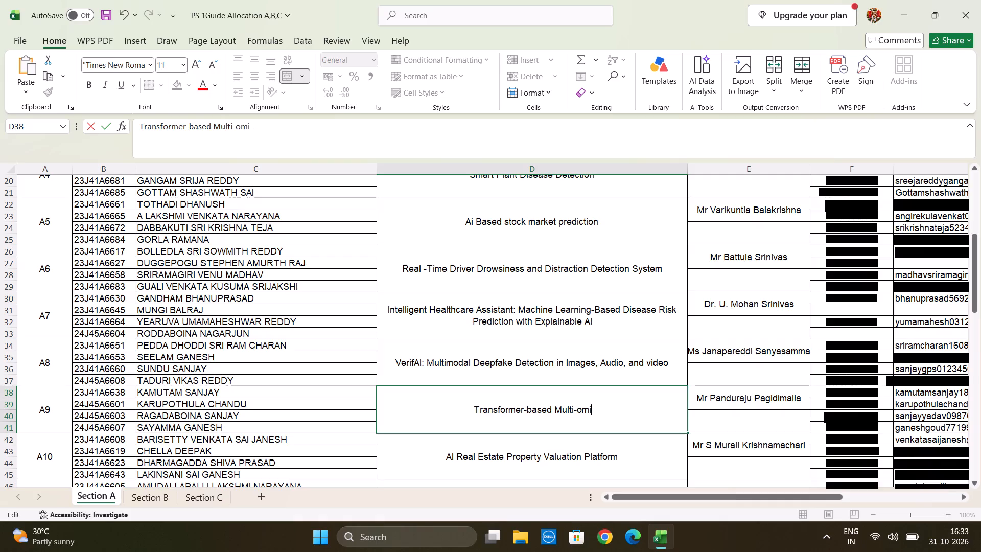
key("BackSpace")
key("BackSpace")
type("Omic")
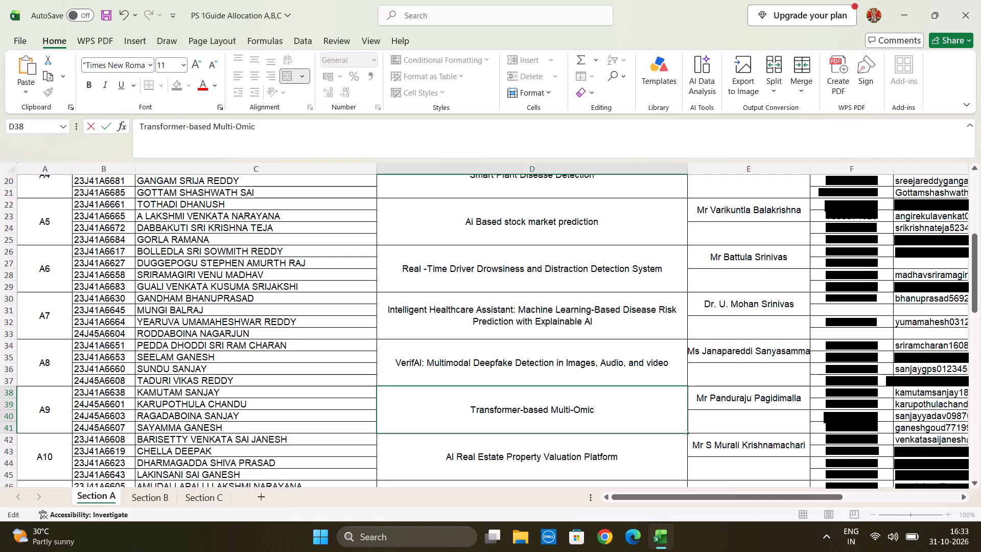
key("space")
type("Earl")
type("y Detection")
key("space")
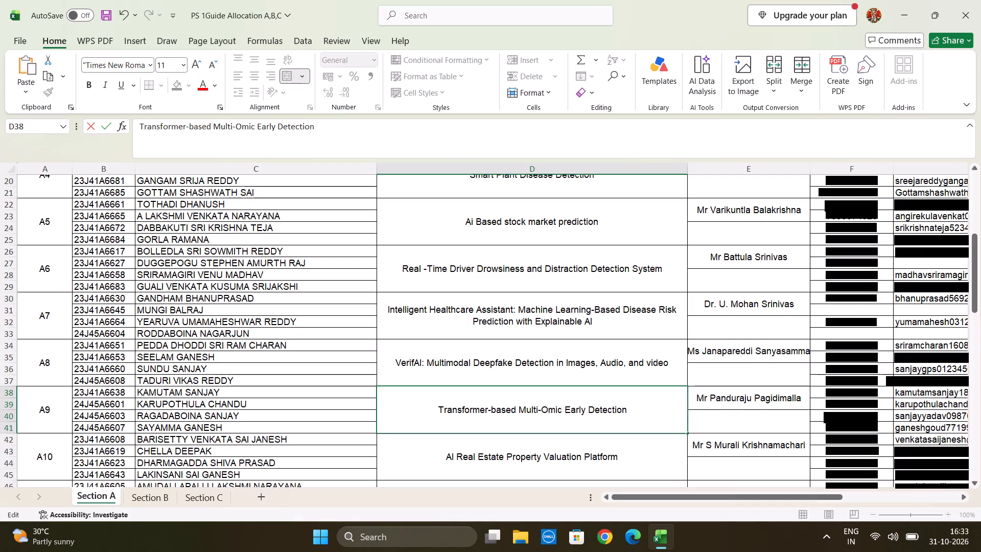
type("of")
key("space")
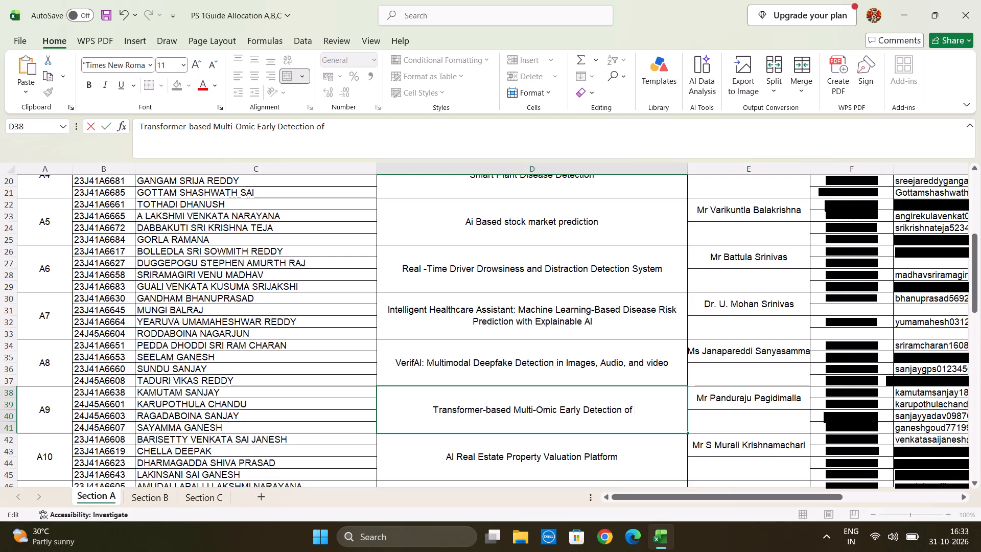
type("Colo")
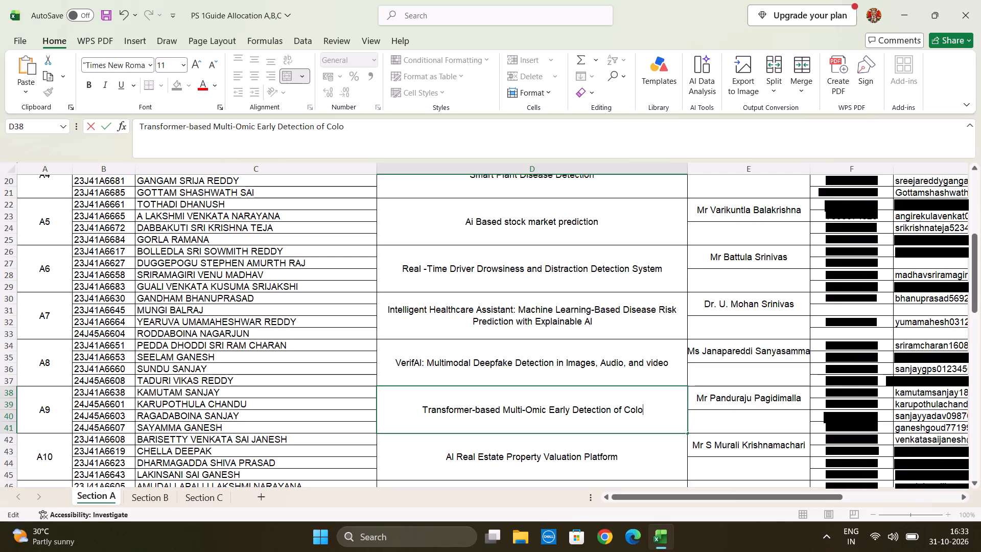
type("rectal")
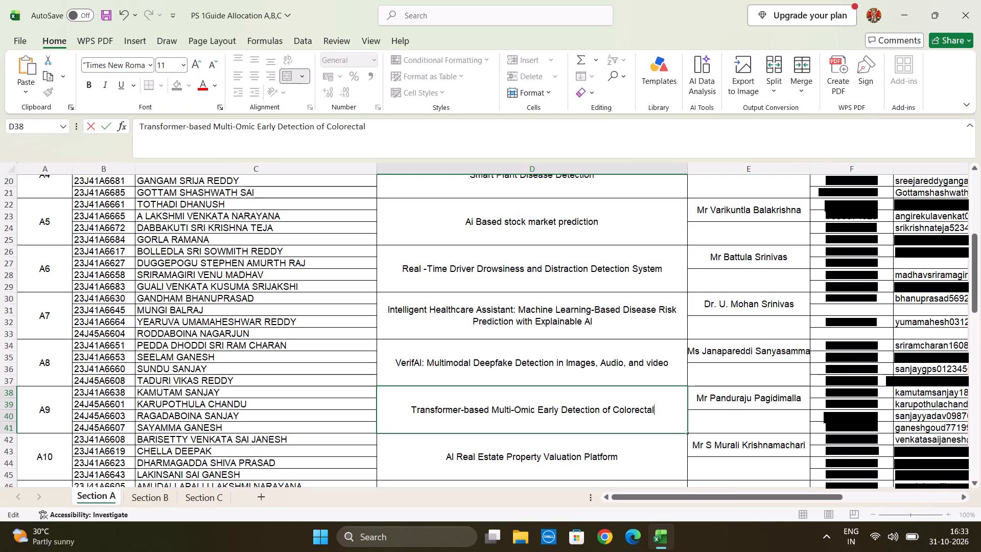
key("space")
type("Cancer")
key("space")
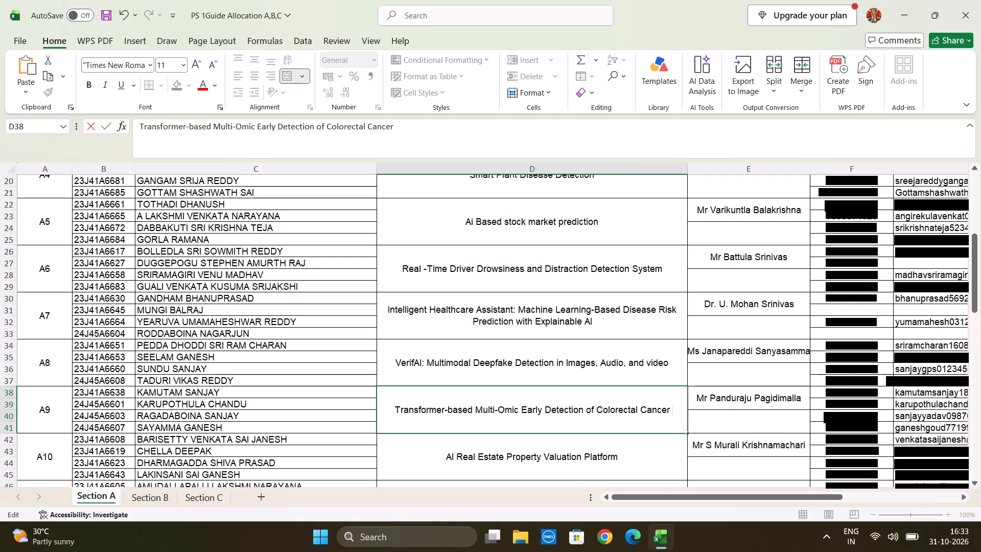
type("from cell")
type("-Free")
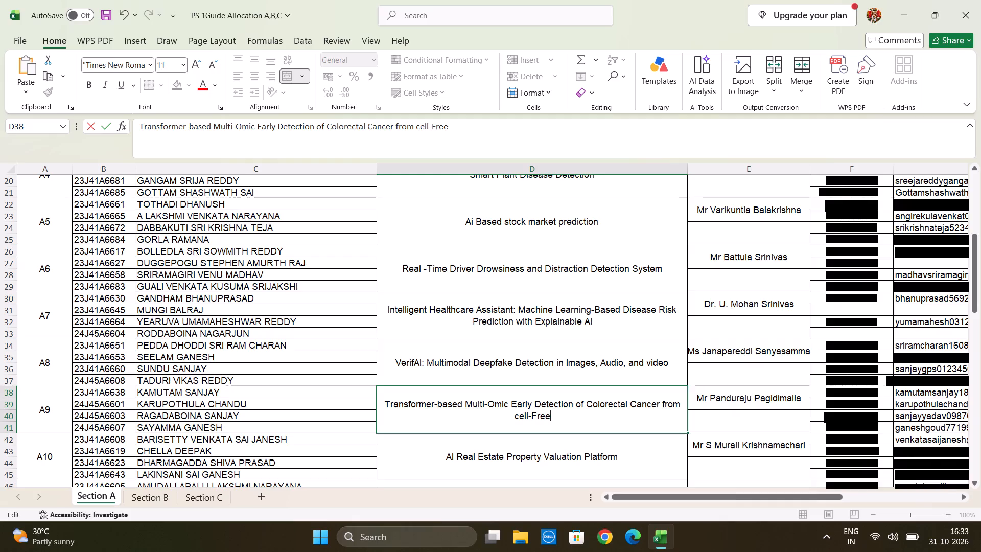
key("space")
type("DNA")
key("space")
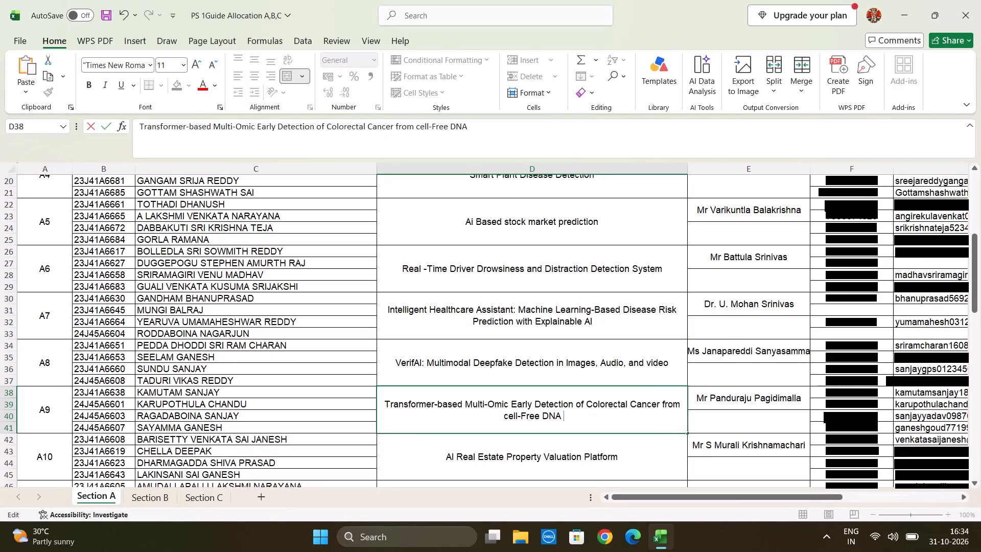
type("Me")
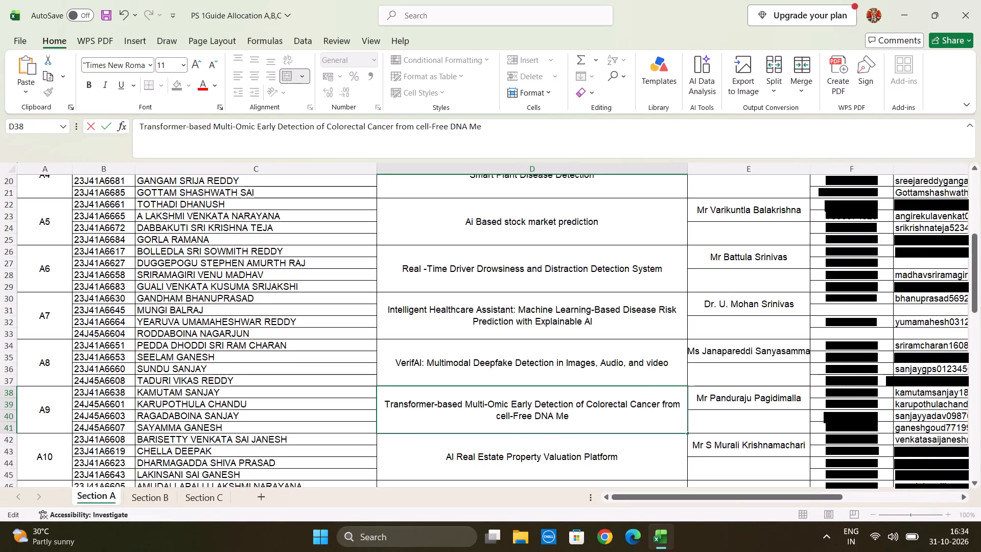
type("th")
type("ylation")
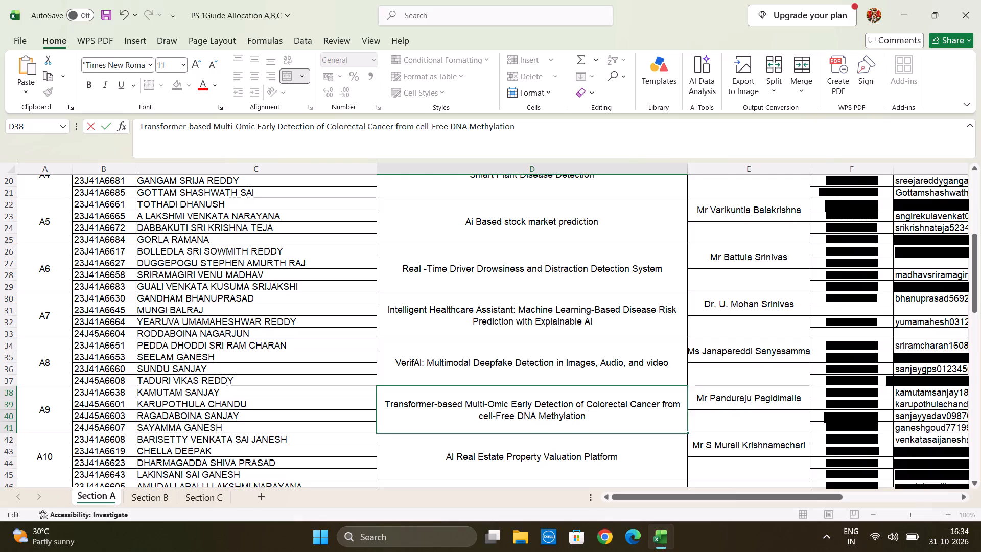
key("space")
type("Patter")
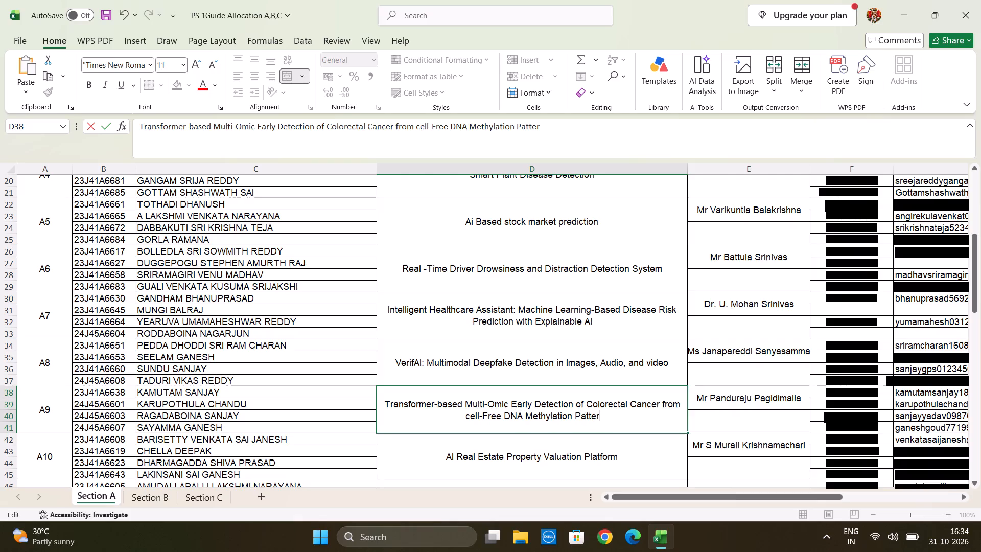
type("ns")
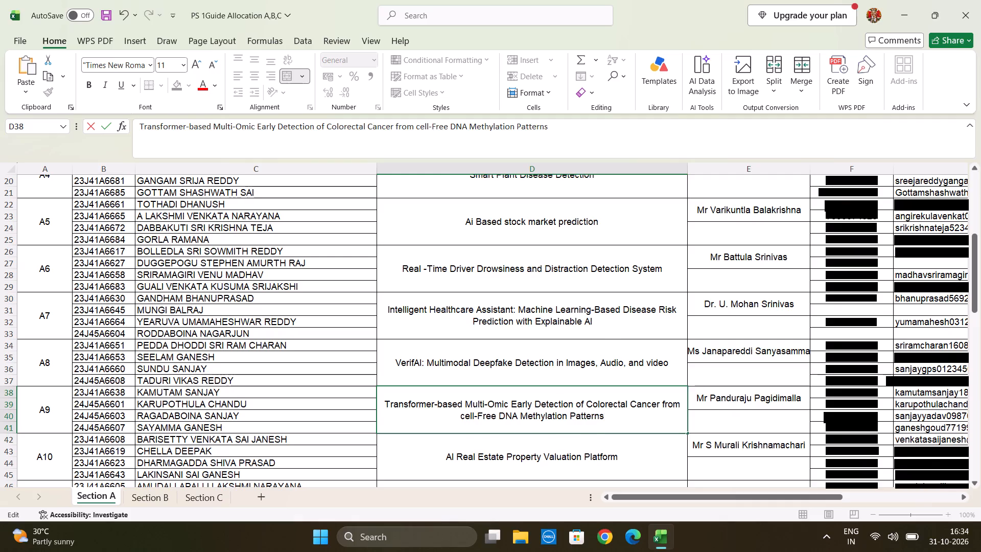
scroll(536, 412, "down", 1)
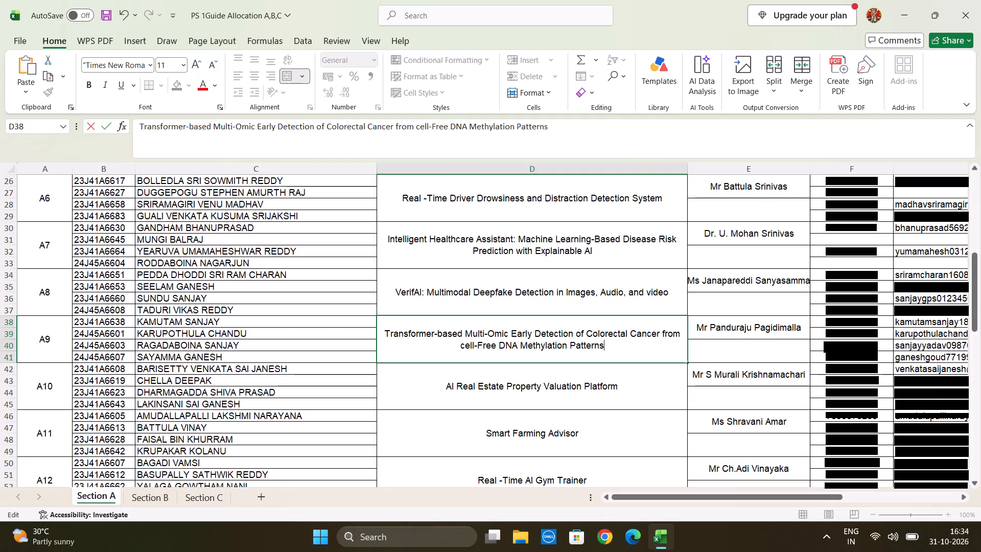
triple_click(499, 388)
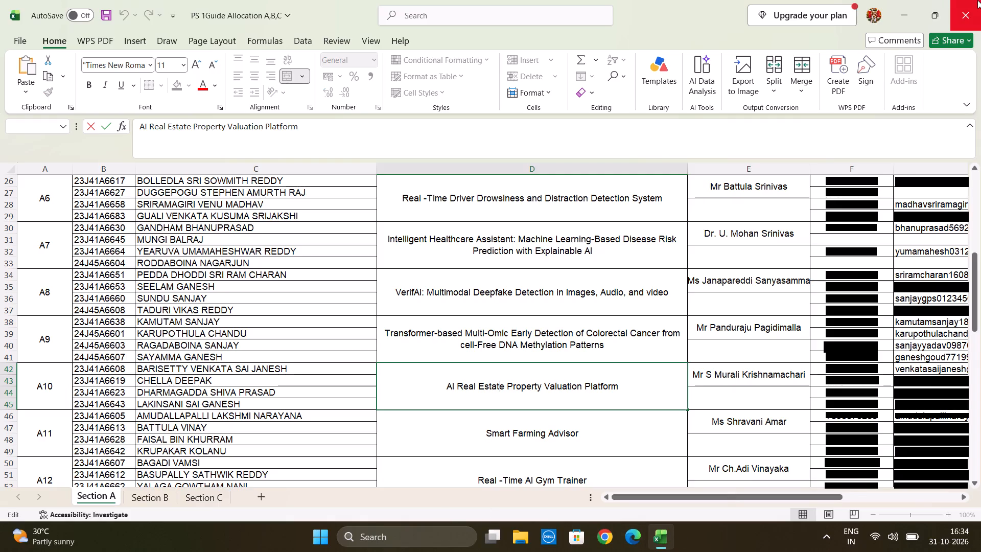
Save the guide allocation workbook from each of the Section A, Section B and Section C sheets, and close it.
key("ctrl+s")
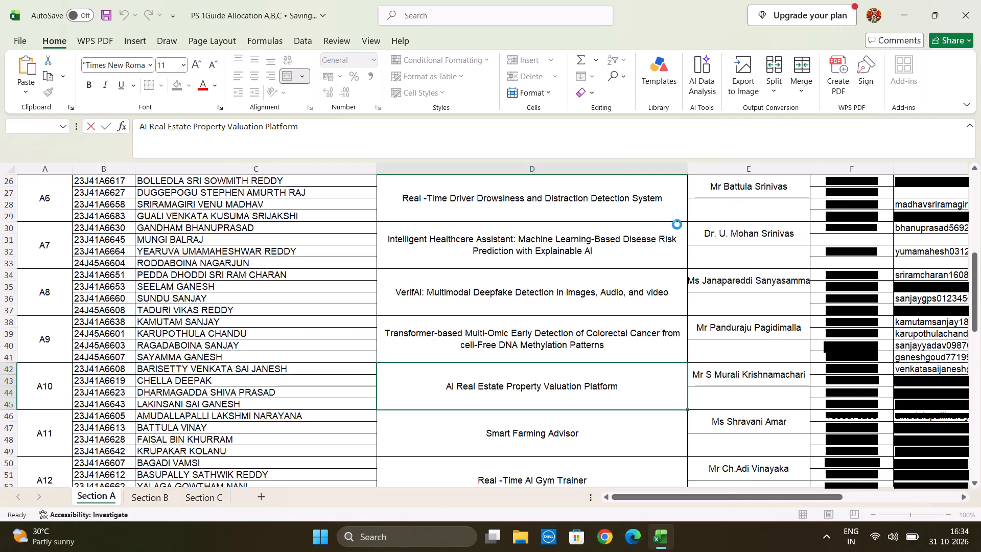
left_click(148, 503)
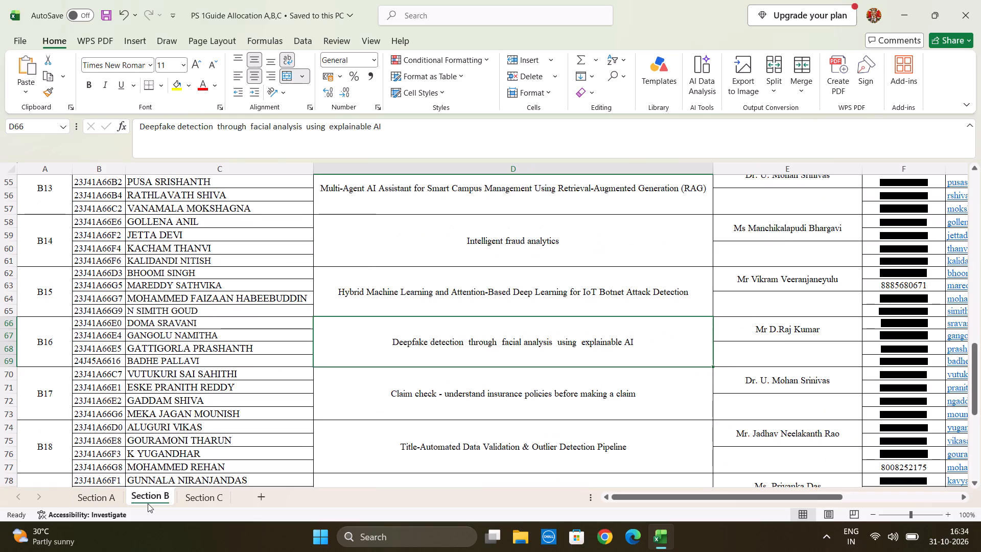
key("ctrl+s")
left_click(218, 501)
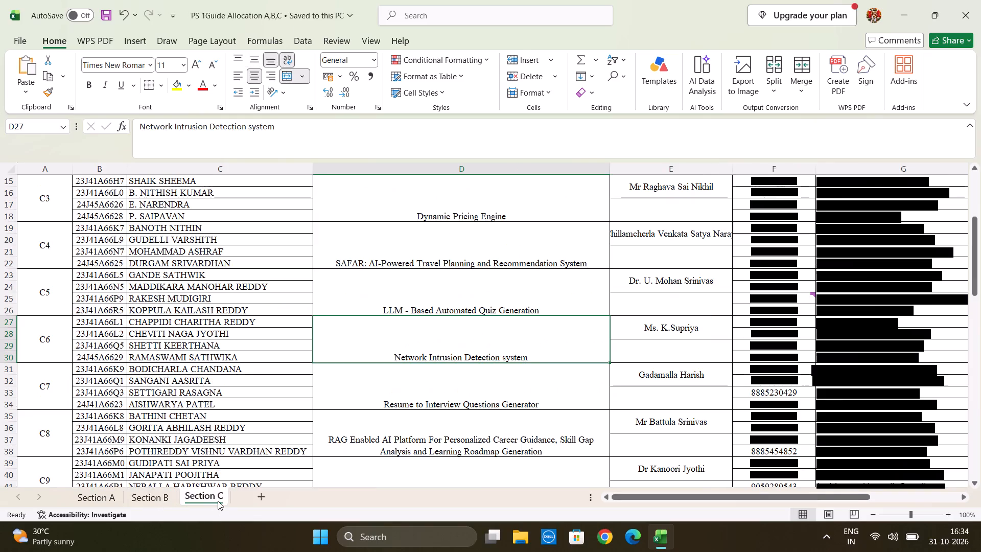
key("ctrl+s")
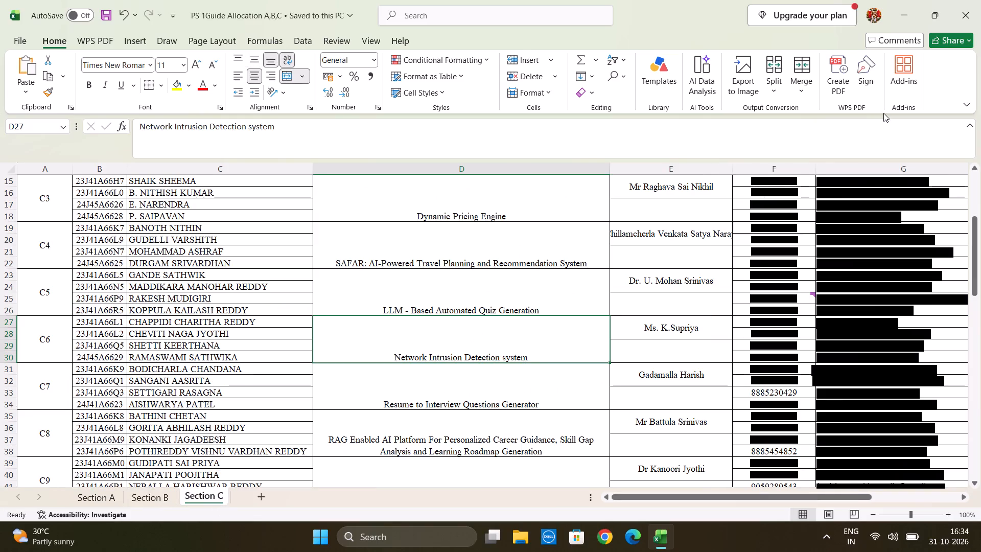
left_click(980, 0)
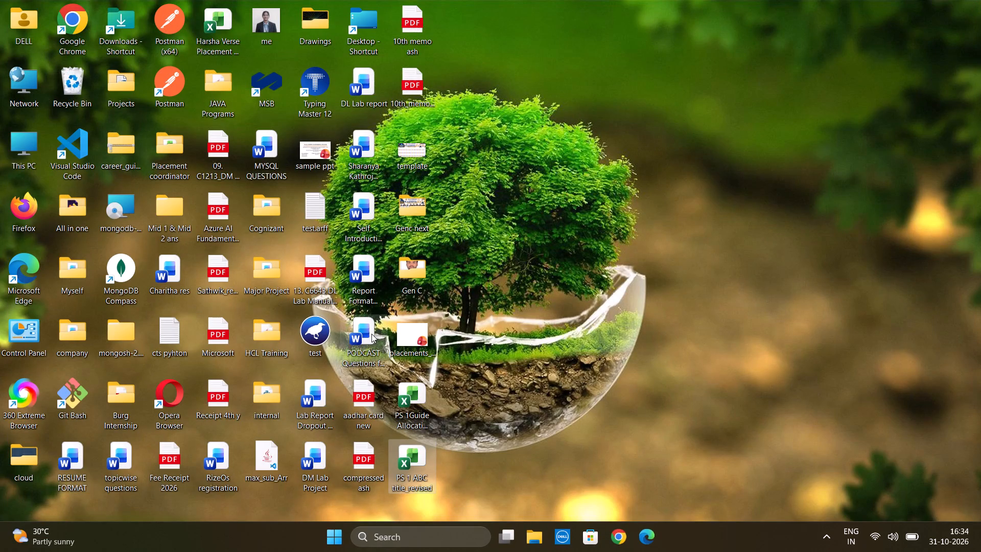
Open the PS 1Guide Allocation A,B,C and PS 1 ABC title_revised workbooks side by side, giving the revised titles workbook the wider share.
double_click(408, 393)
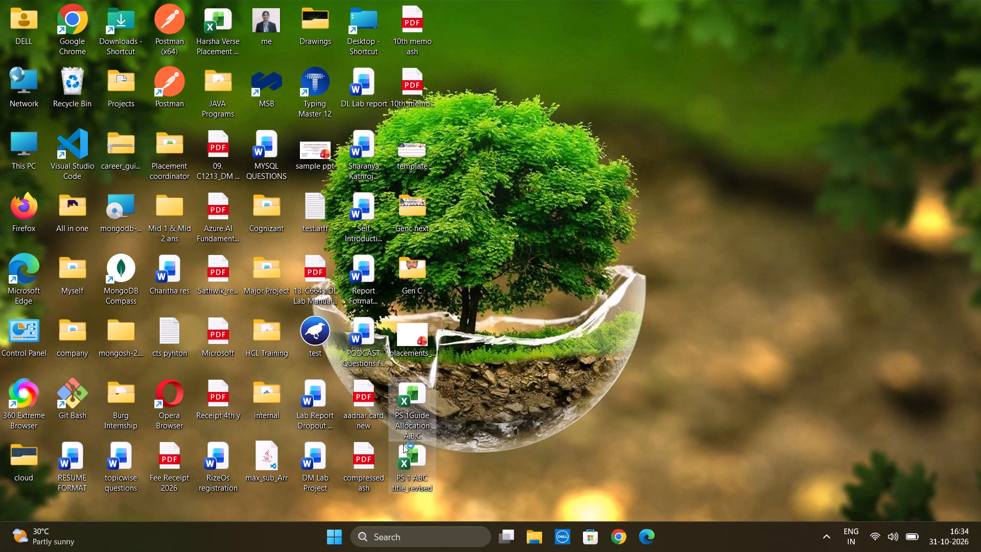
double_click(407, 455)
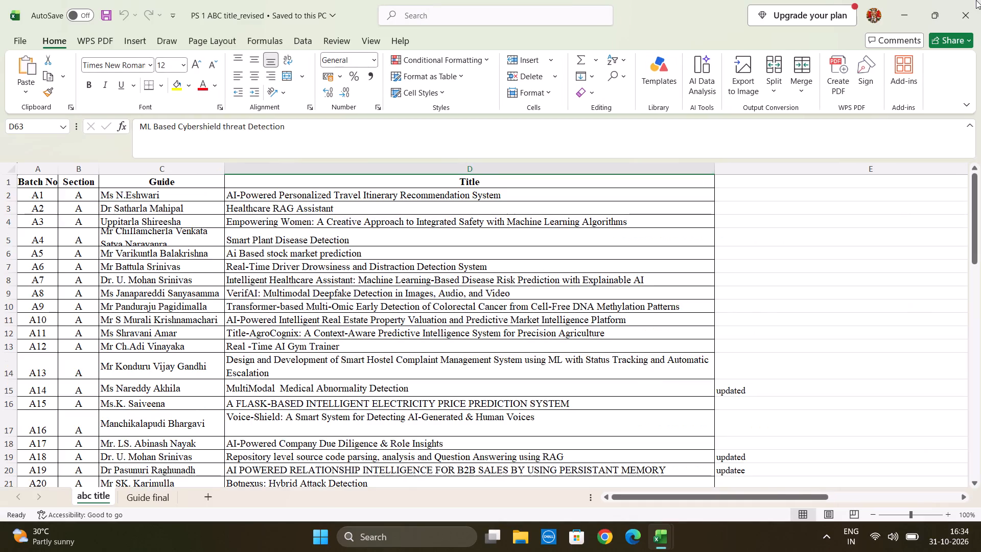
left_click(895, 52)
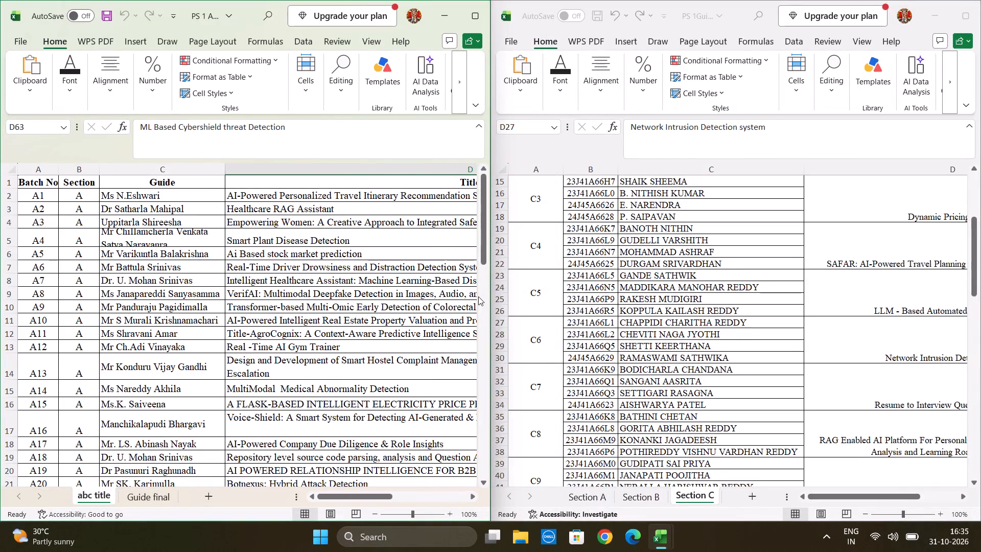
left_click_drag(492, 295, 582, 290)
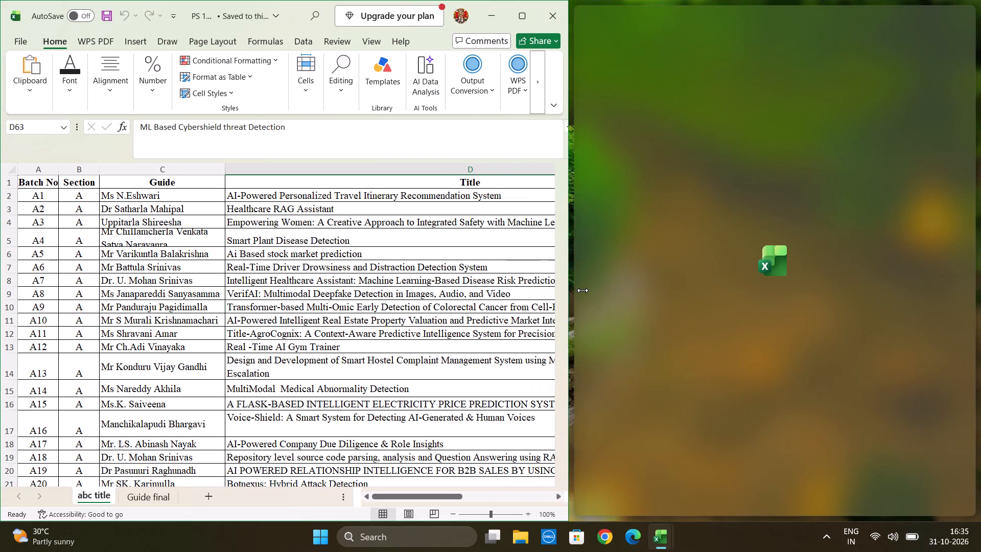
Resize the two side-by-side workbook windows so the guide allocation workbook gets the slightly wider share.
left_click_drag(582, 290, 585, 297)
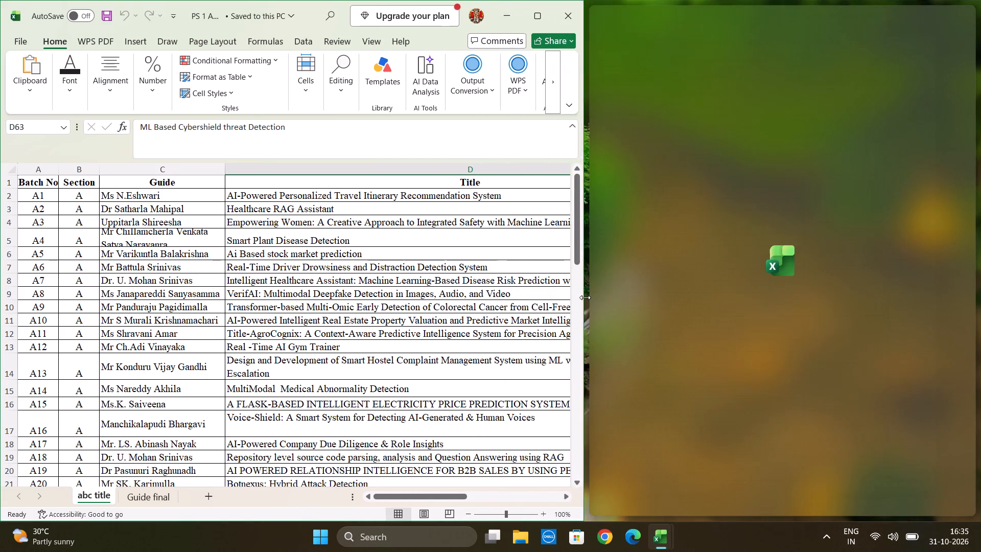
scroll(717, 312, "right", 1)
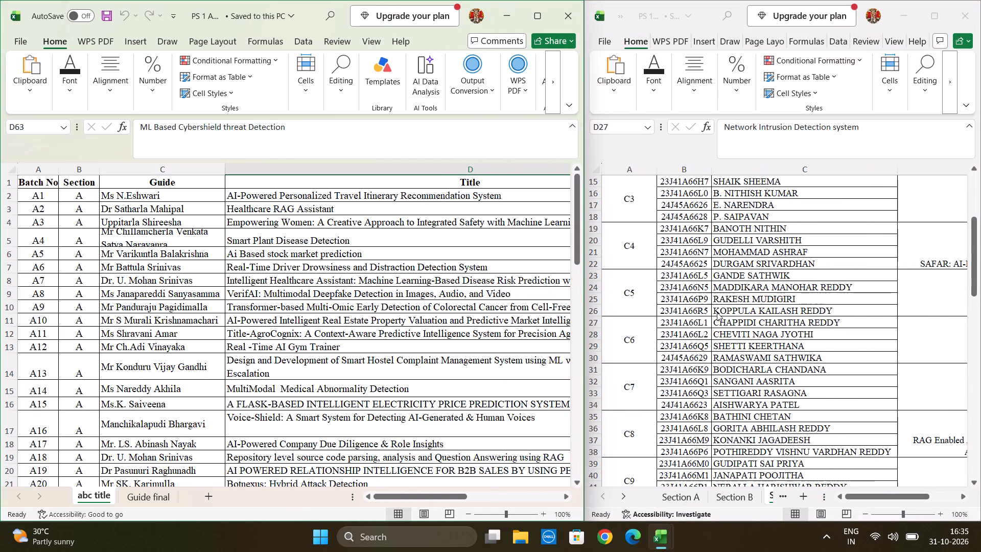
left_click(681, 497)
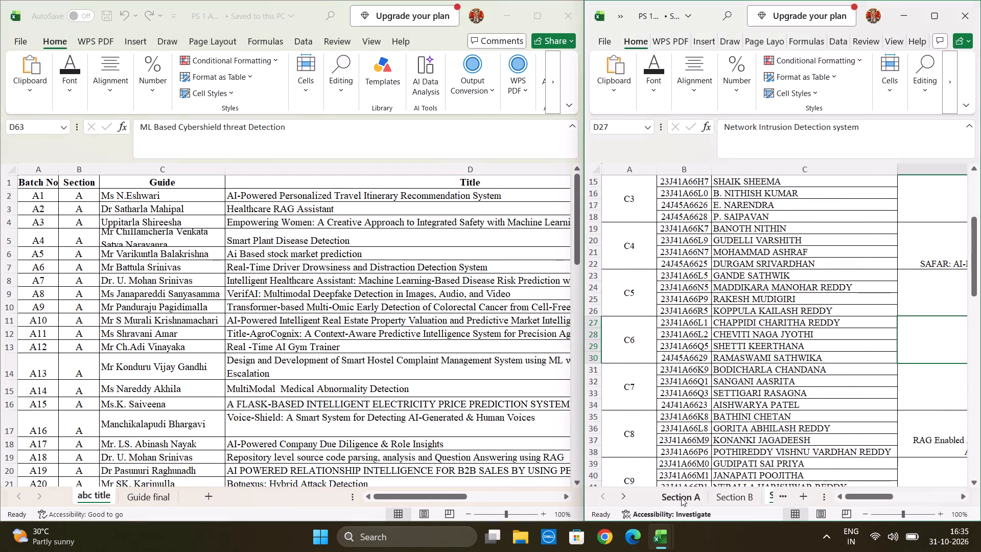
scroll(762, 394, "left", 1)
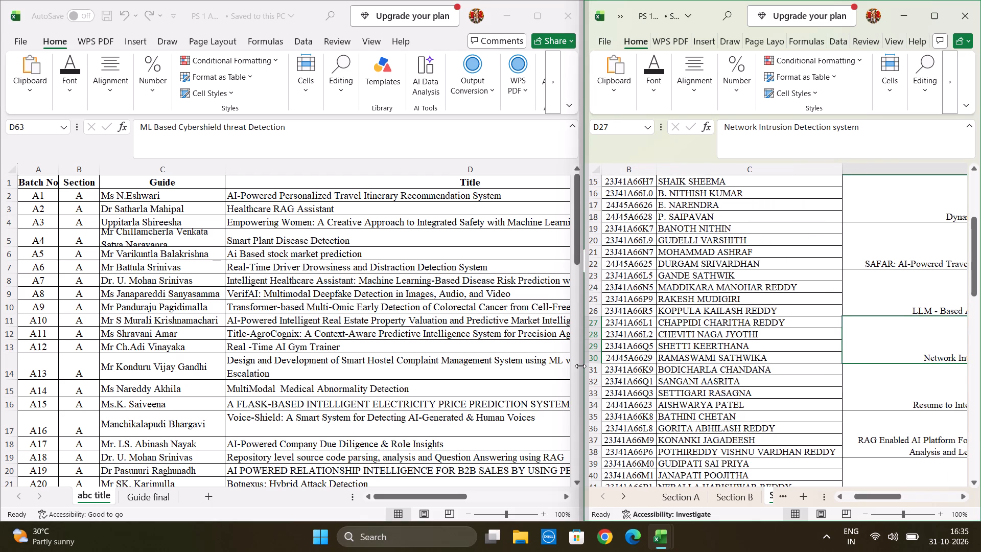
left_click_drag(580, 366, 450, 367)
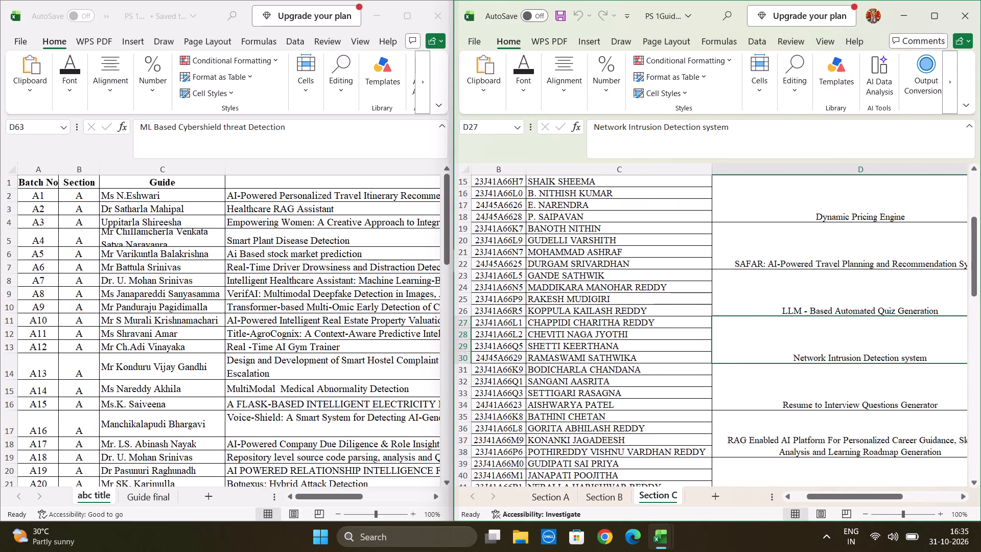
Look up batch A9's row with its guide and revised title on the abc title sheet.
scroll(709, 318, "down", 2)
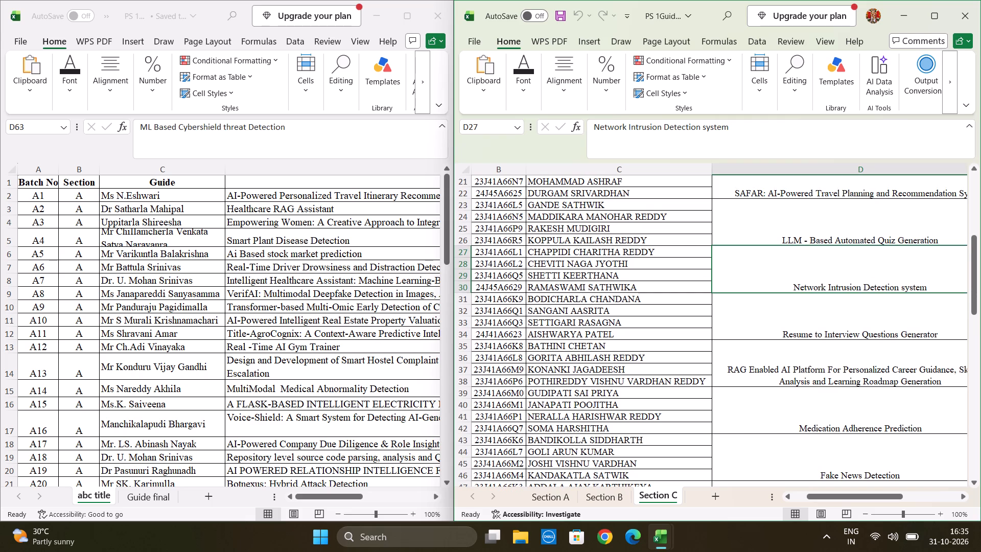
scroll(330, 288, "left", 2)
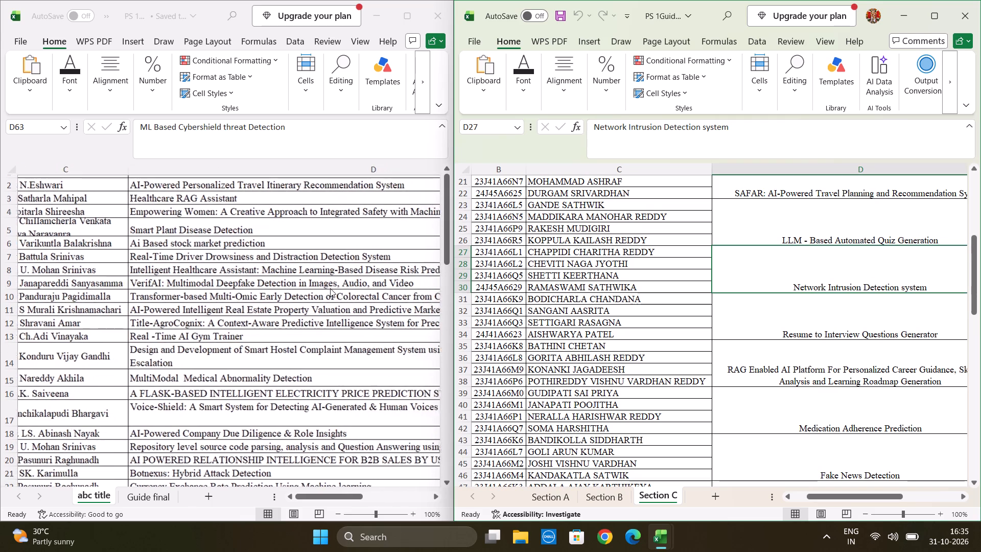
scroll(330, 288, "left", 1)
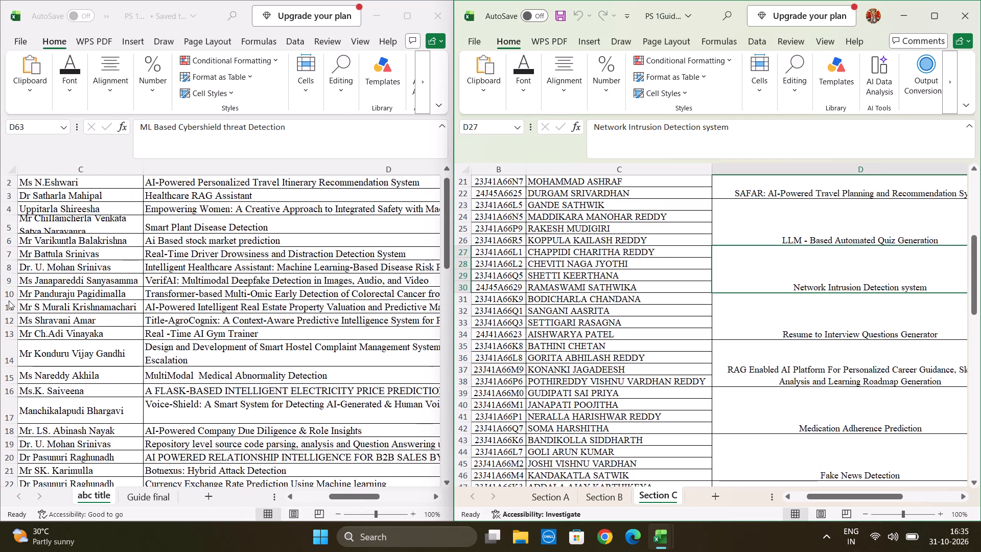
left_click(6, 291)
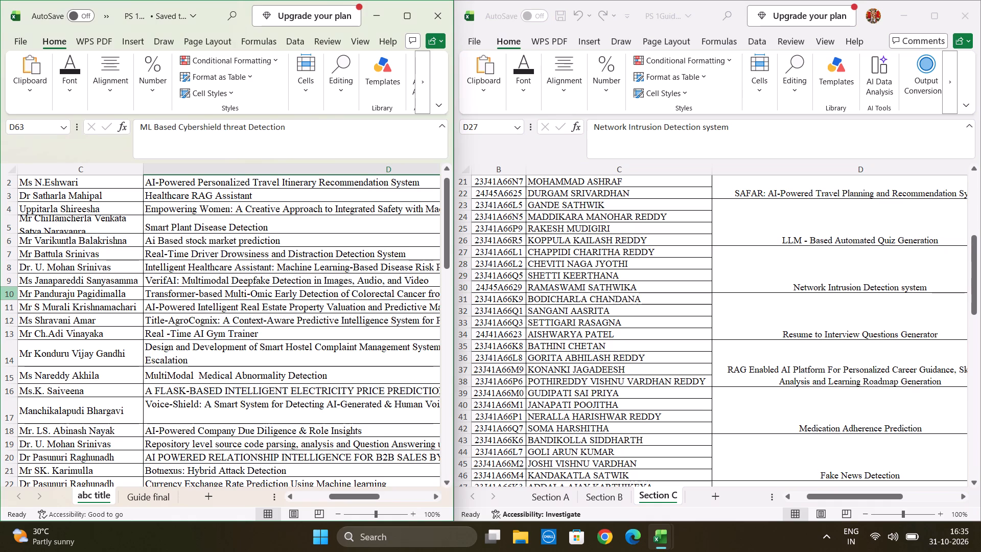
left_click(8, 291)
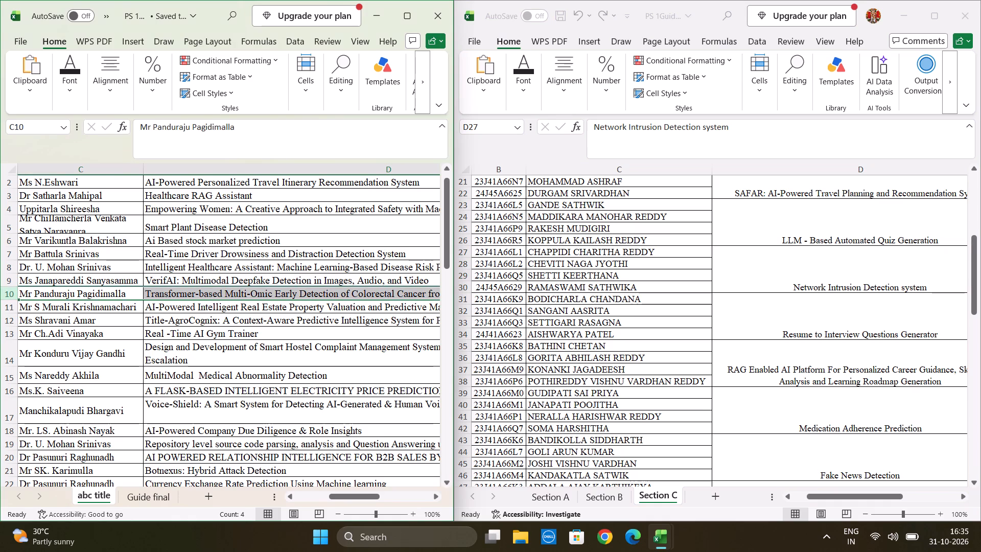
scroll(91, 315, "right", 2)
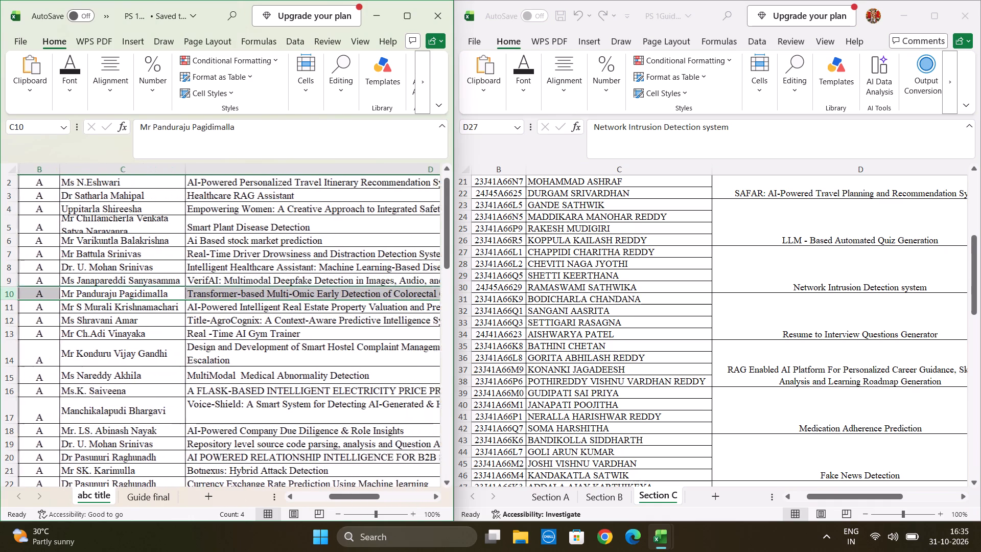
scroll(91, 315, "right", 1)
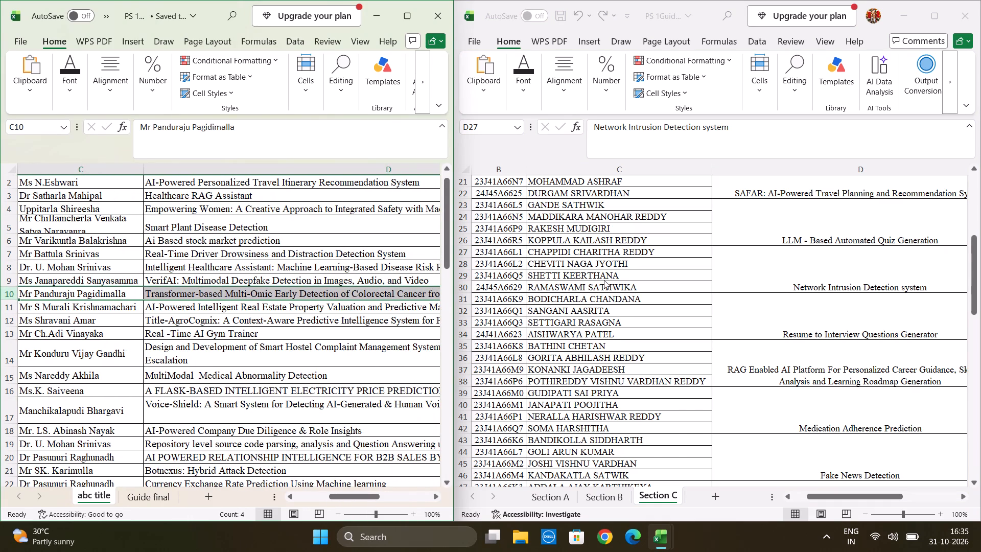
scroll(604, 280, "right", 2)
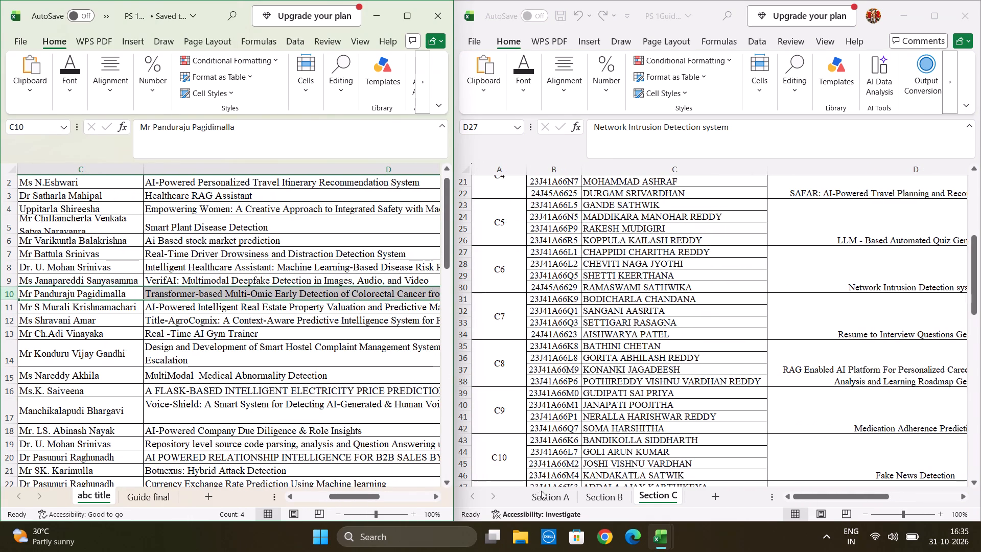
Check batch A9's project title and guide on the Section A sheet against its row in the revised titles workbook.
left_click(543, 492)
left_click(543, 492)
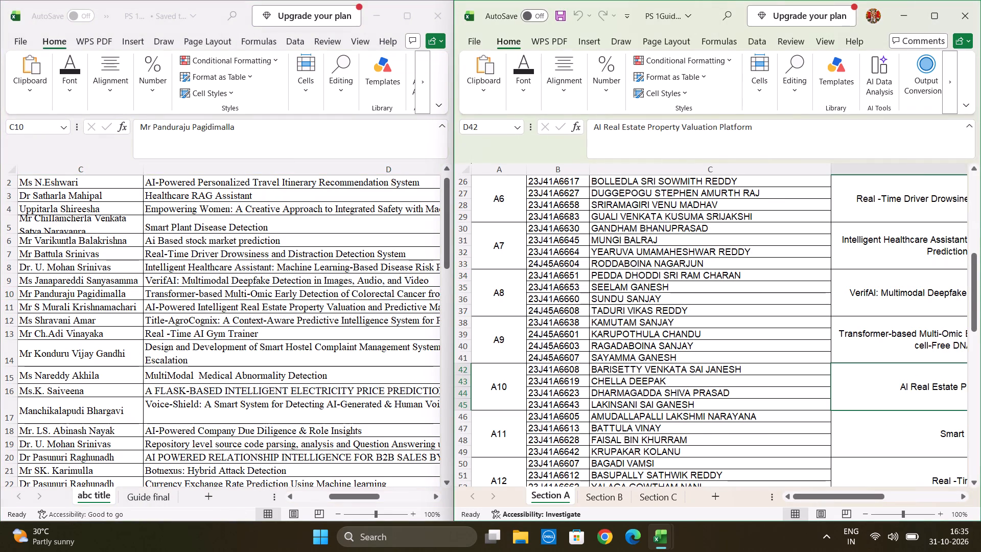
left_click(500, 330)
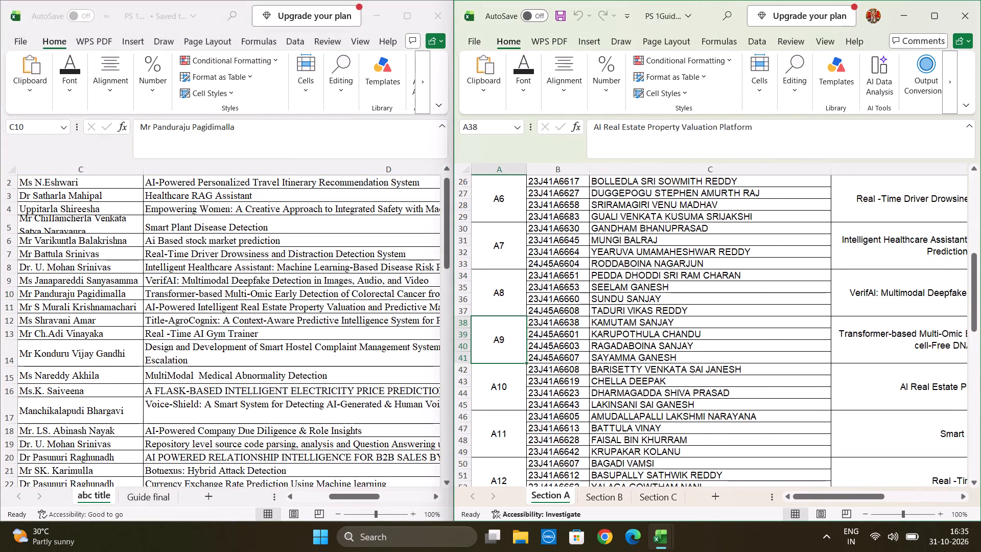
scroll(500, 330, "left", 1)
scroll(764, 332, "left", 1)
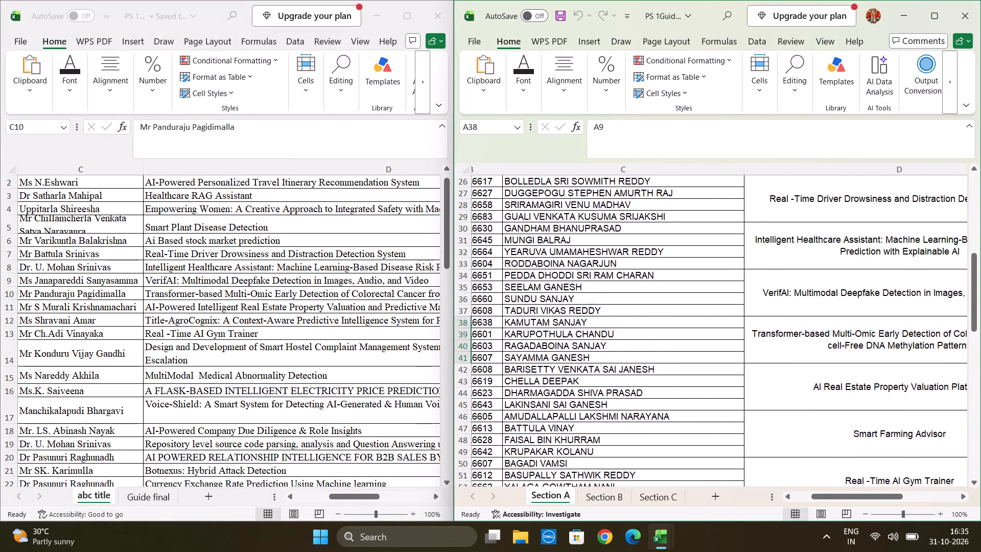
scroll(764, 332, "left", 1)
left_click(764, 332)
scroll(764, 332, "left", 3)
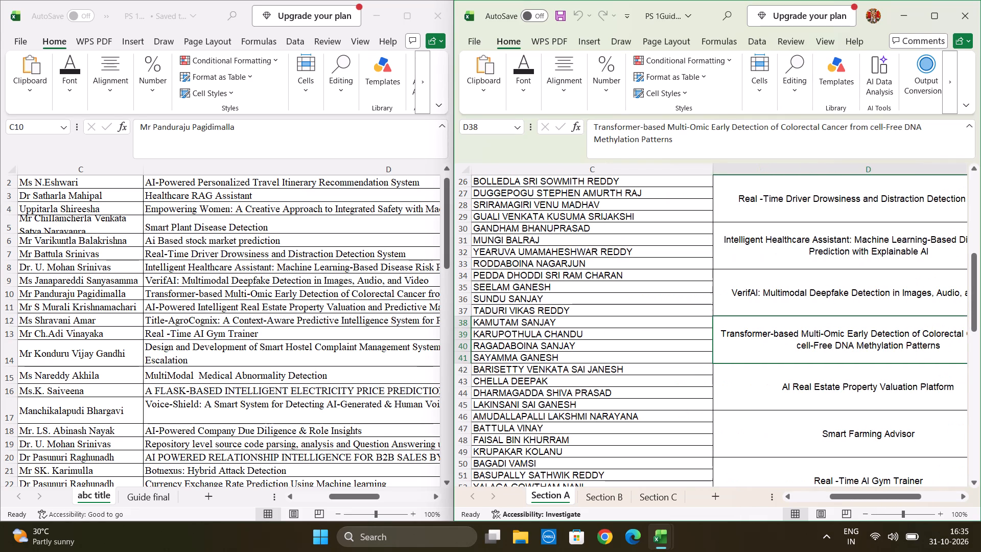
scroll(764, 332, "left", 2)
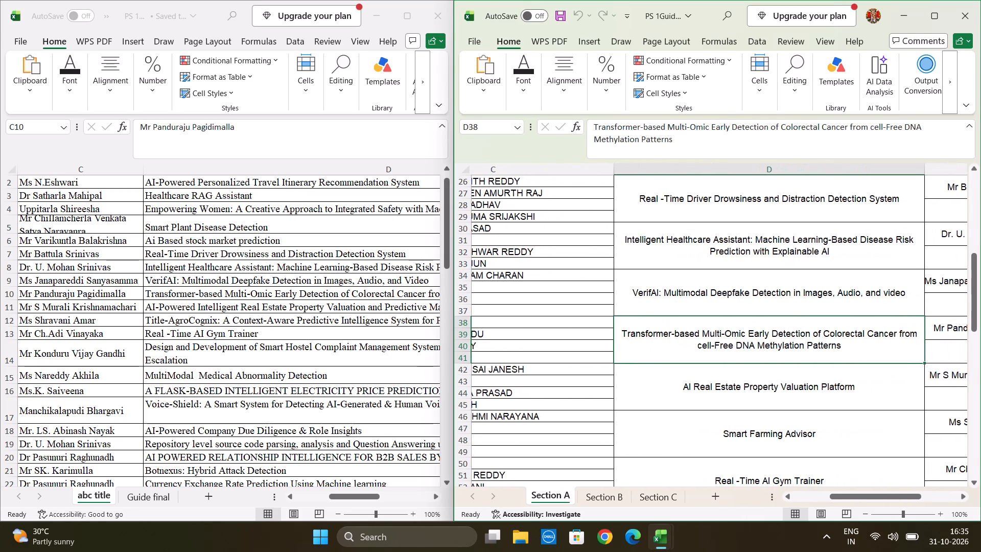
scroll(764, 332, "left", 1)
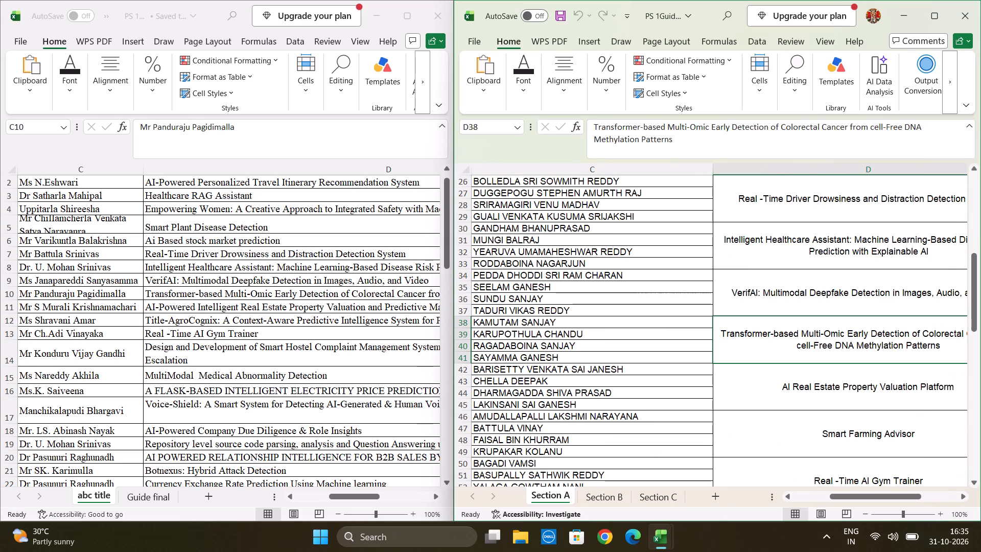
scroll(764, 332, "left", 2)
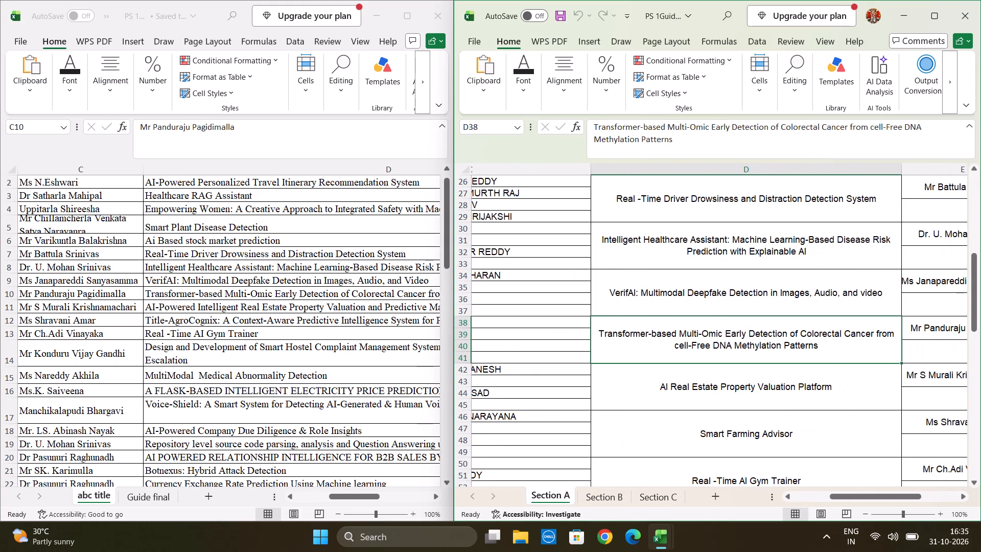
scroll(764, 332, "left", 2)
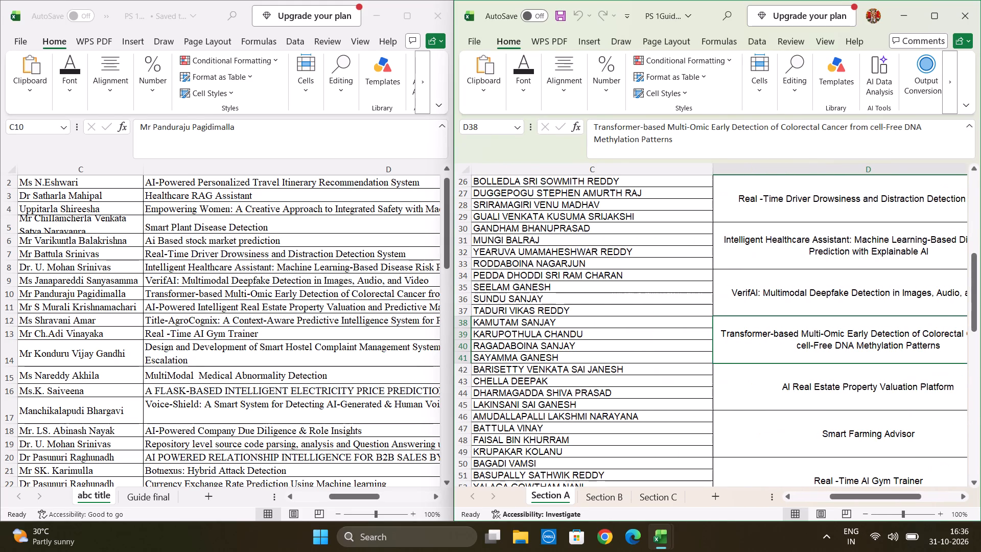
scroll(764, 332, "left", 2)
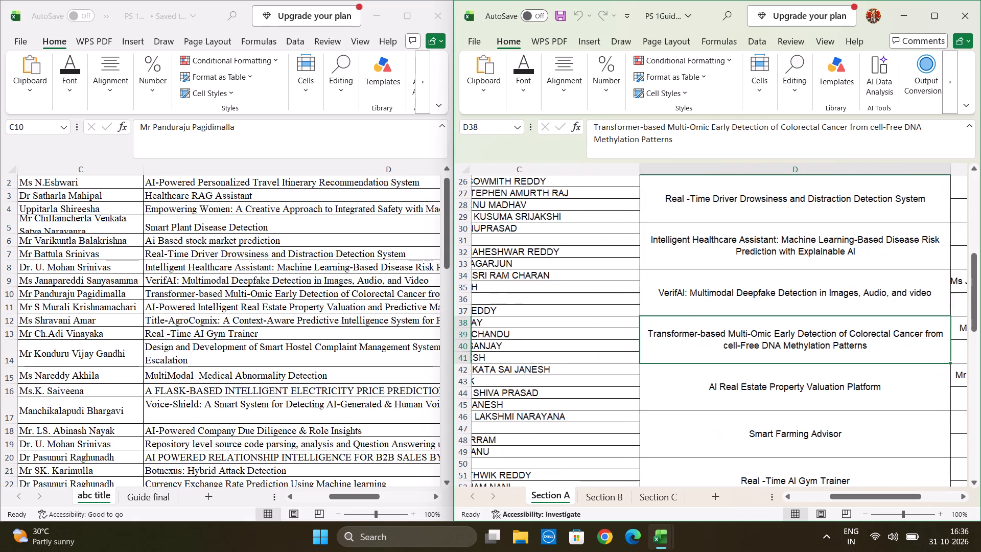
scroll(764, 332, "left", 3)
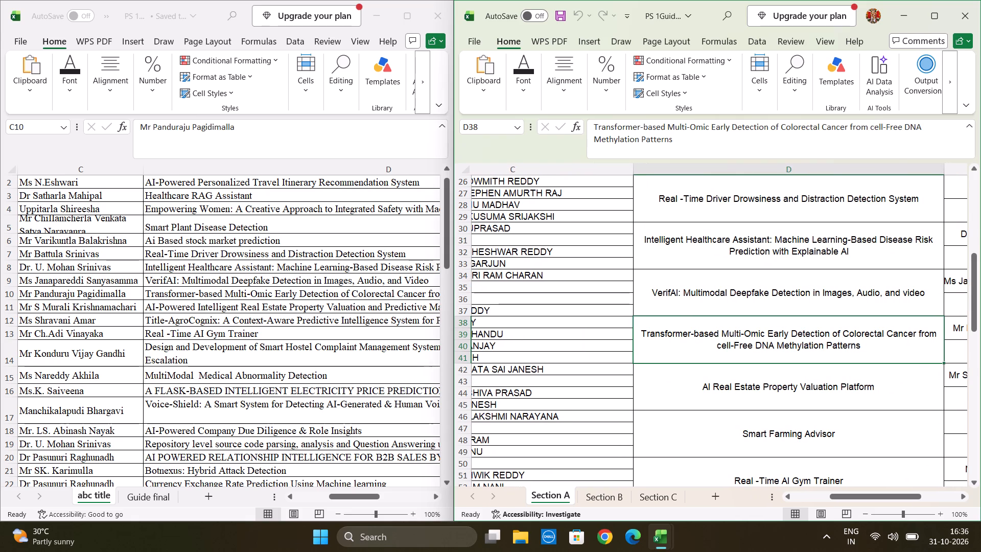
scroll(764, 332, "left", 1)
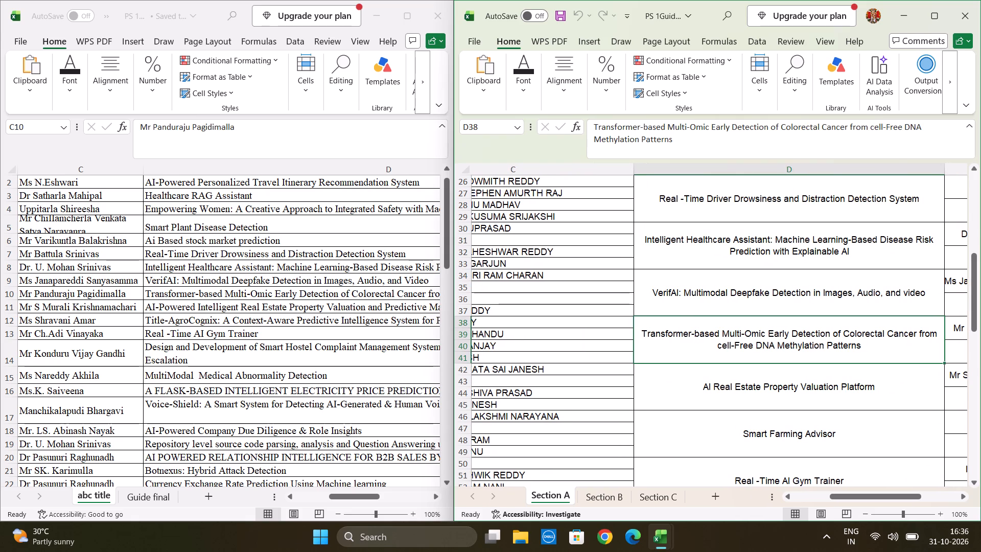
scroll(764, 332, "left", 2)
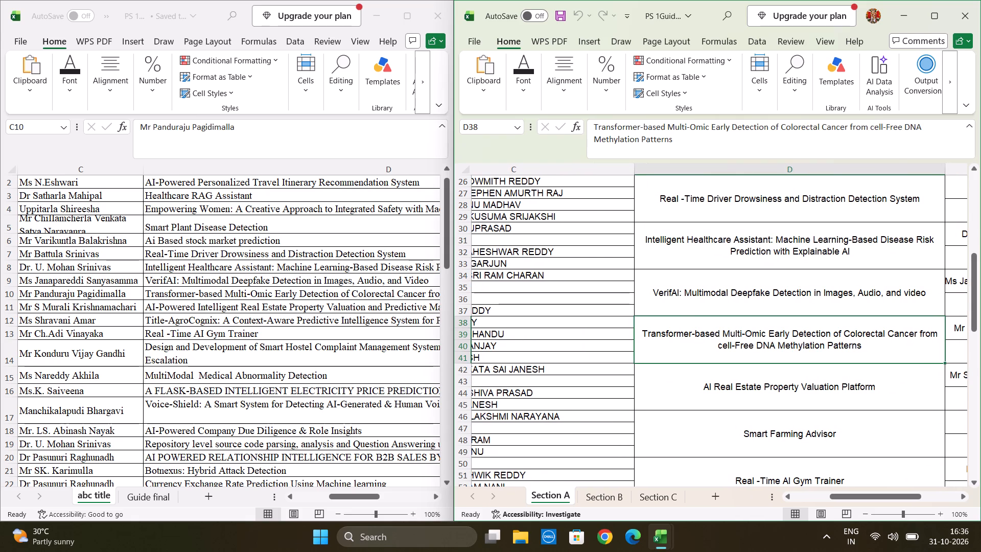
scroll(764, 332, "left", 1)
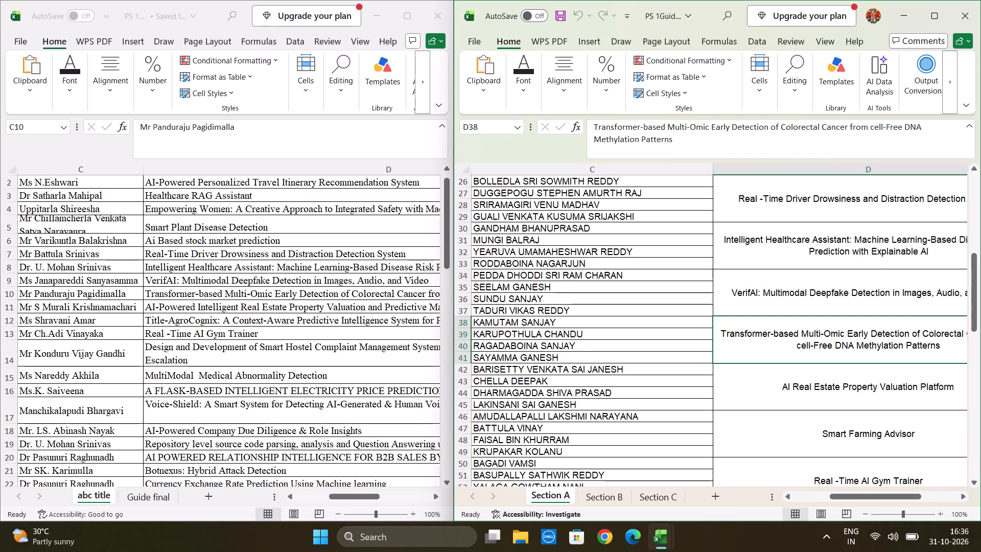
scroll(764, 332, "left", 1)
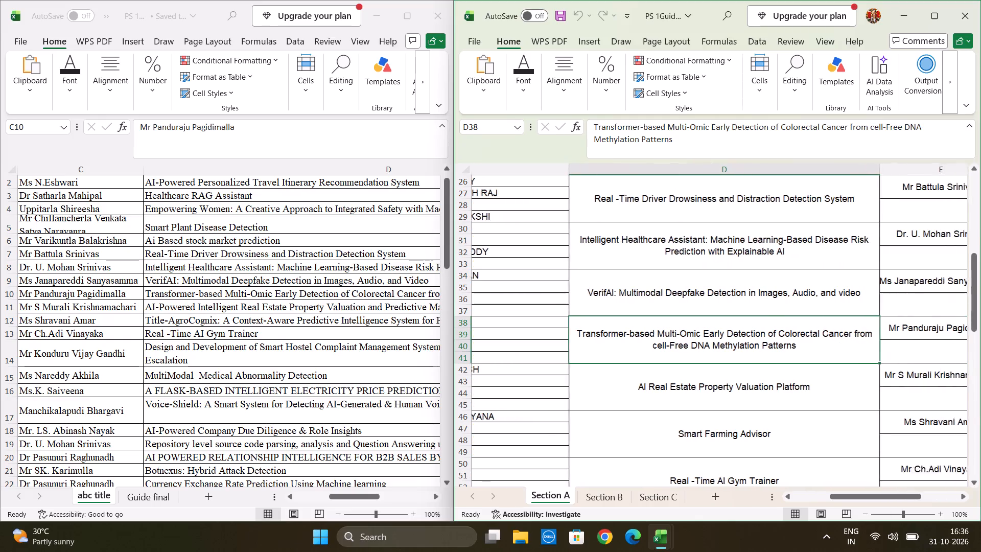
scroll(764, 332, "left", 2)
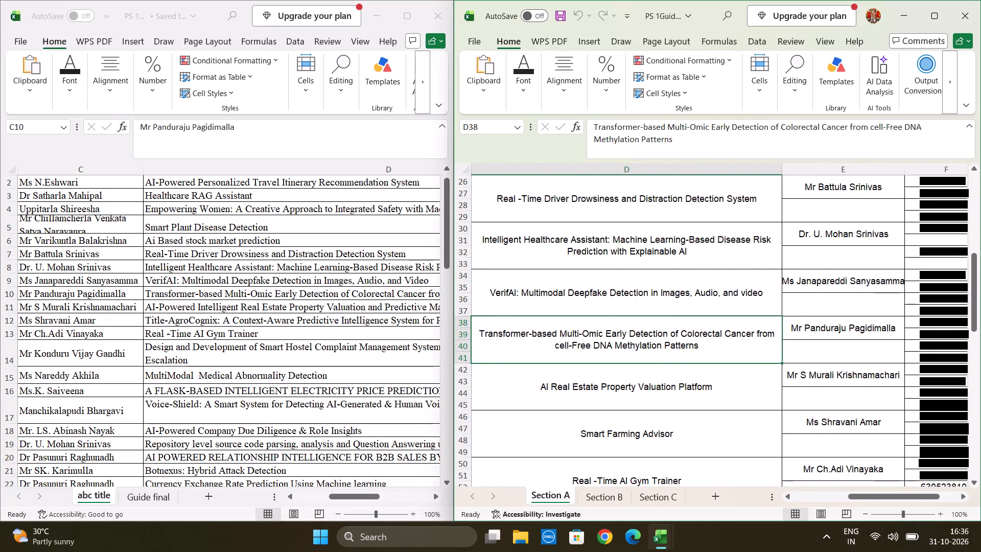
left_click(845, 324)
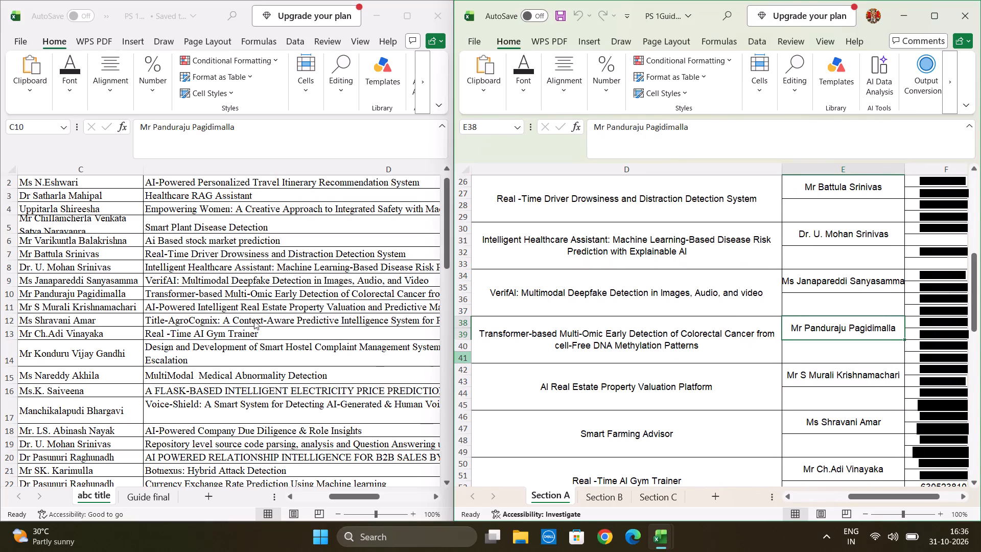
Replace batch A10's project title on the Section A sheet with "AI-Powered Intelligent Real Estate Property Valuation and Predictive Market Intelligence Platform".
left_click(152, 307)
triple_click(157, 307)
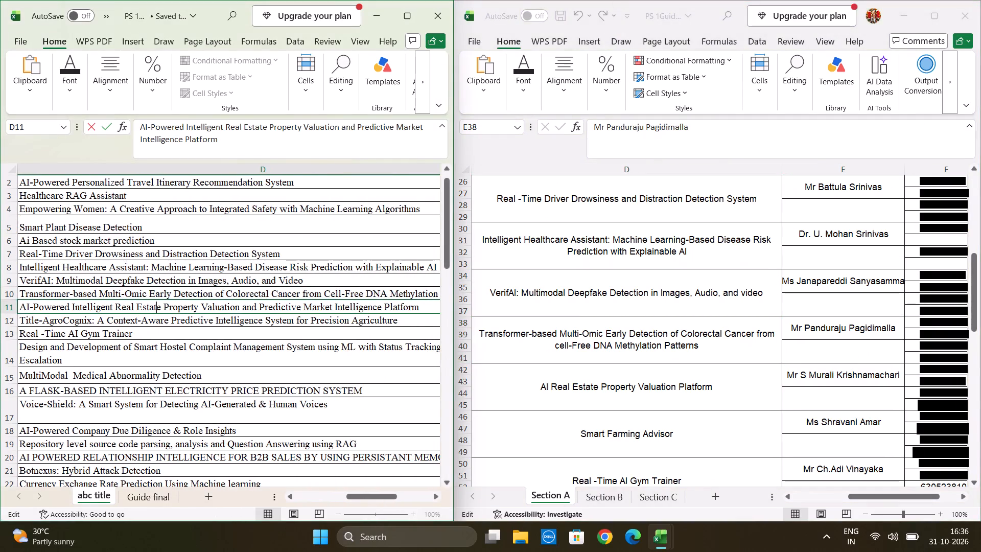
key("ctrl+a")
key("ctrl+c")
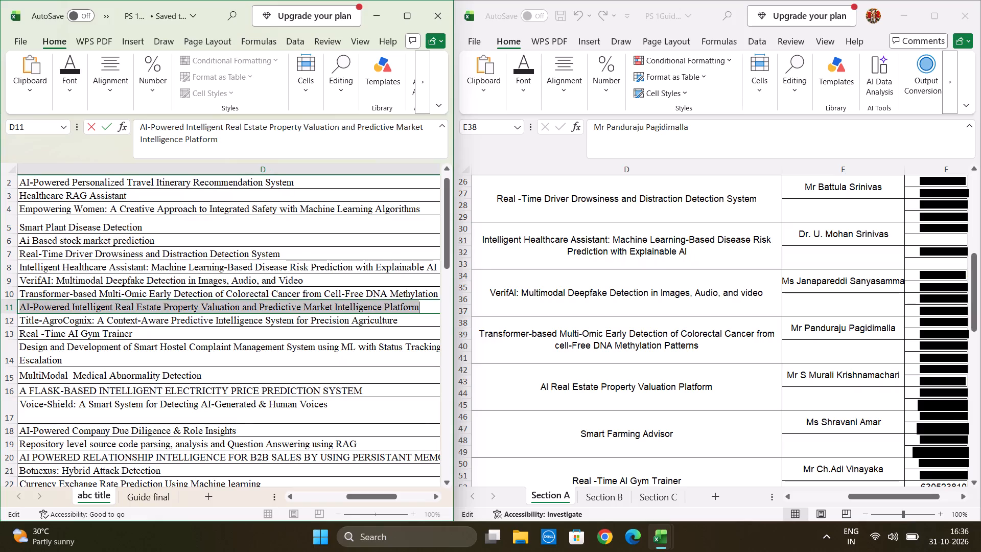
double_click(536, 371)
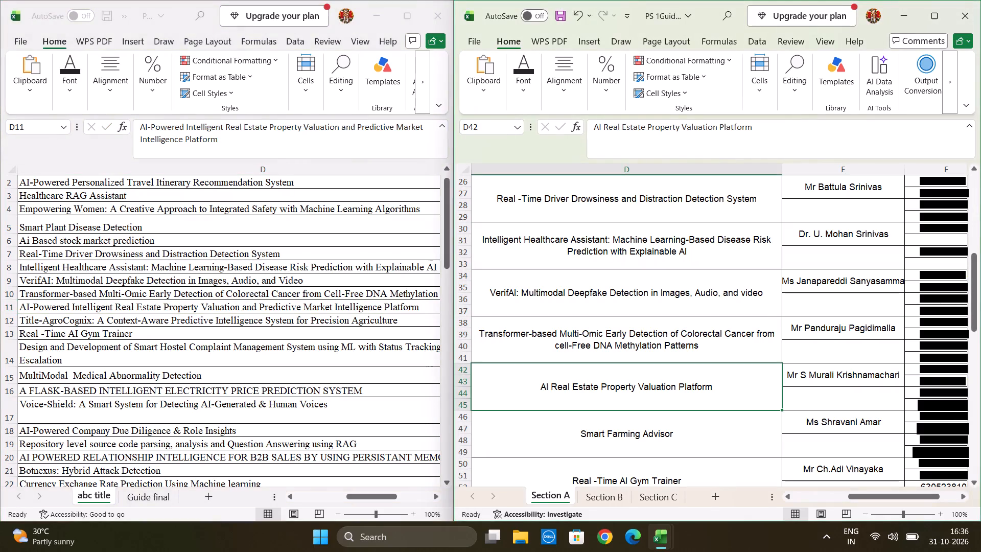
triple_click(553, 385)
key("ctrl+a")
key("ctrl+v")
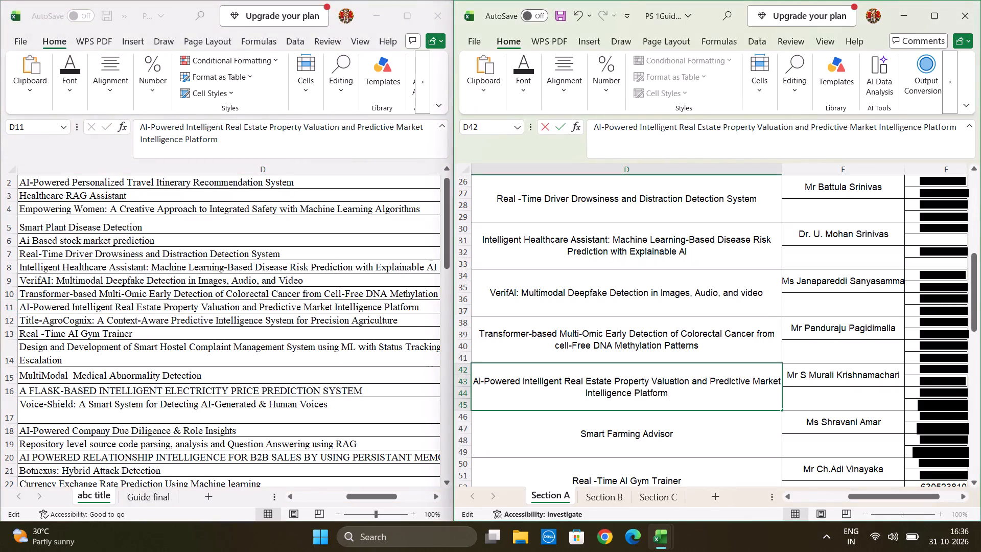
Replace batch A11's project title on the Section A sheet with "Title-AgroCognix: A Context-Aware Predictive Intelligence System for Precision Agriculture".
left_click(147, 321)
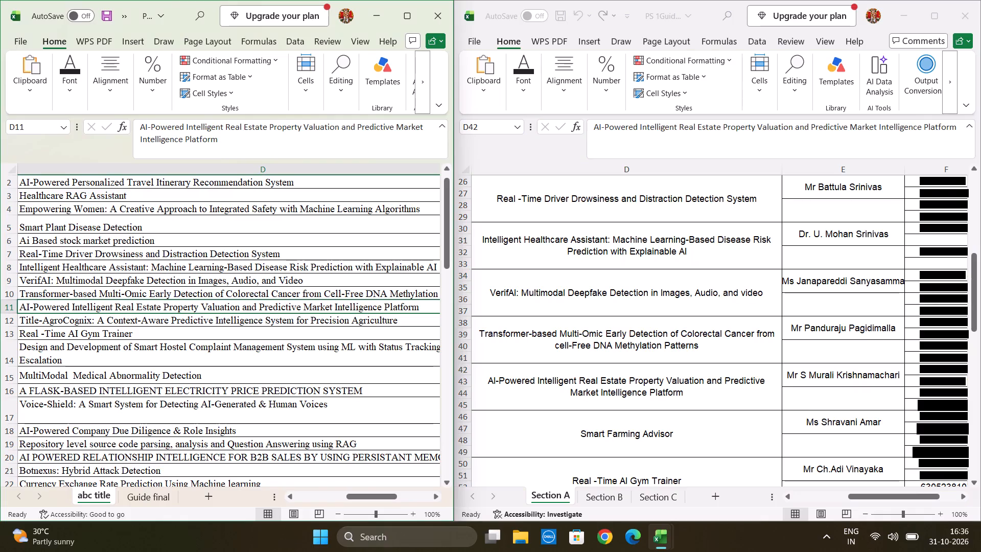
double_click(145, 325)
scroll(145, 325, "up", 2)
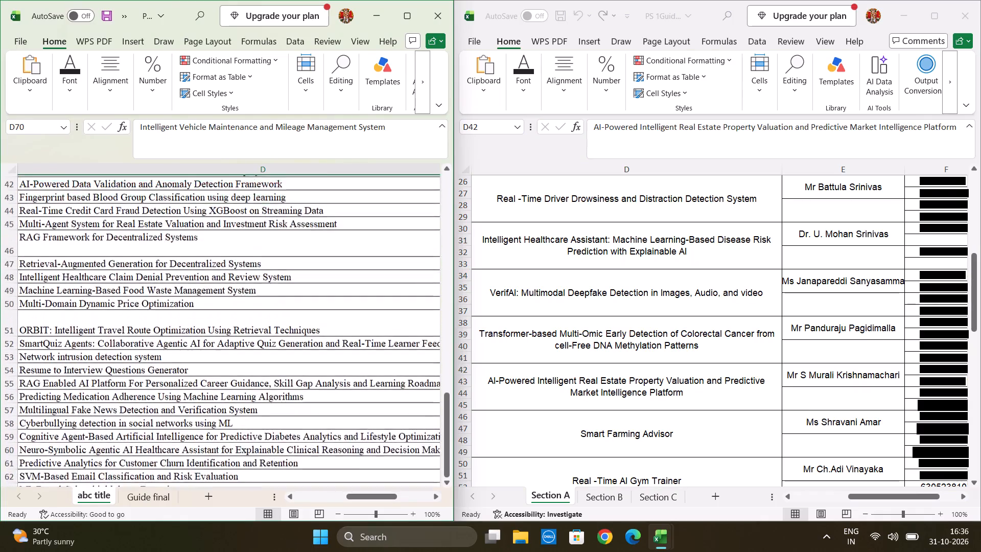
scroll(145, 325, "up", 1)
scroll(145, 325, "right", 3)
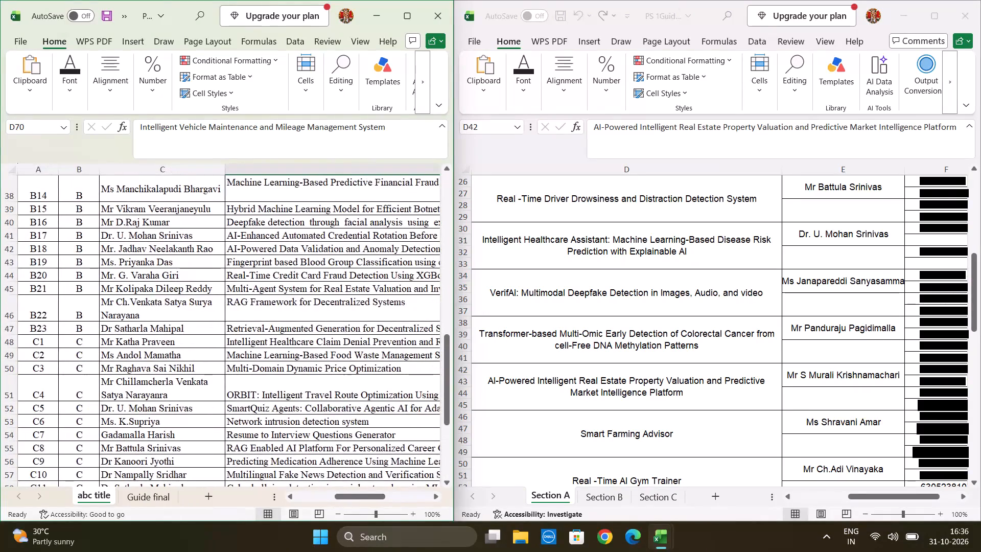
scroll(113, 282, "up", 2)
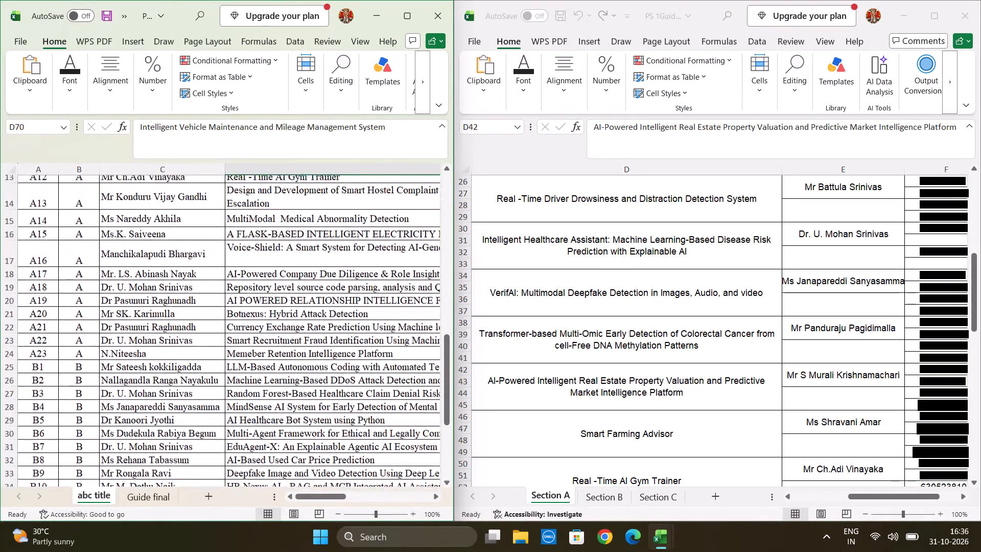
scroll(113, 282, "down", 1)
scroll(113, 282, "up", 1)
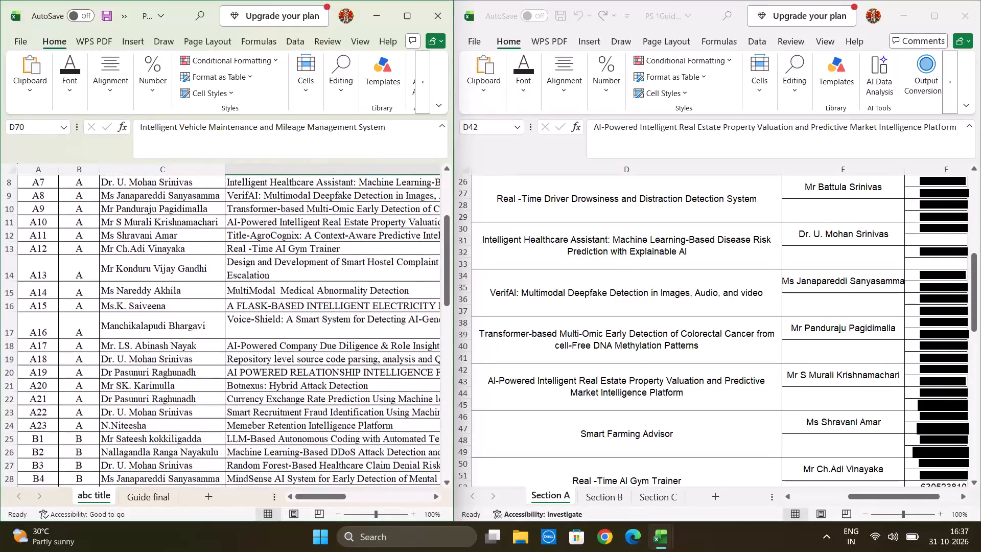
left_click(7, 208)
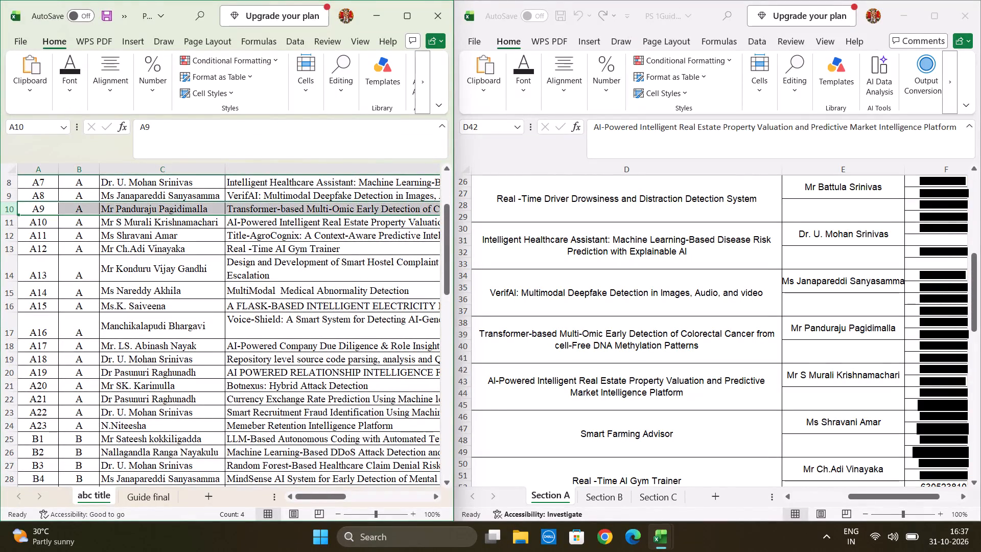
left_click(246, 237)
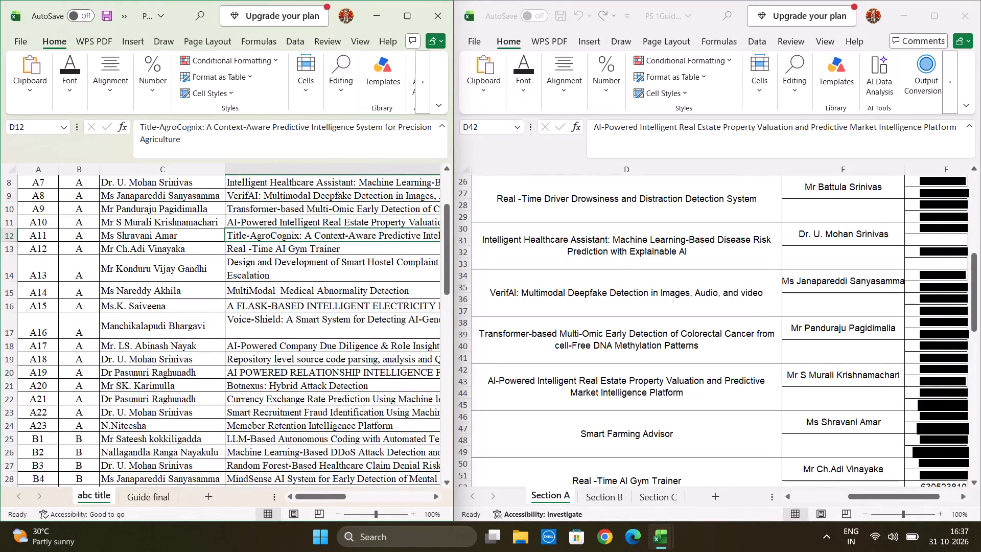
triple_click(246, 237)
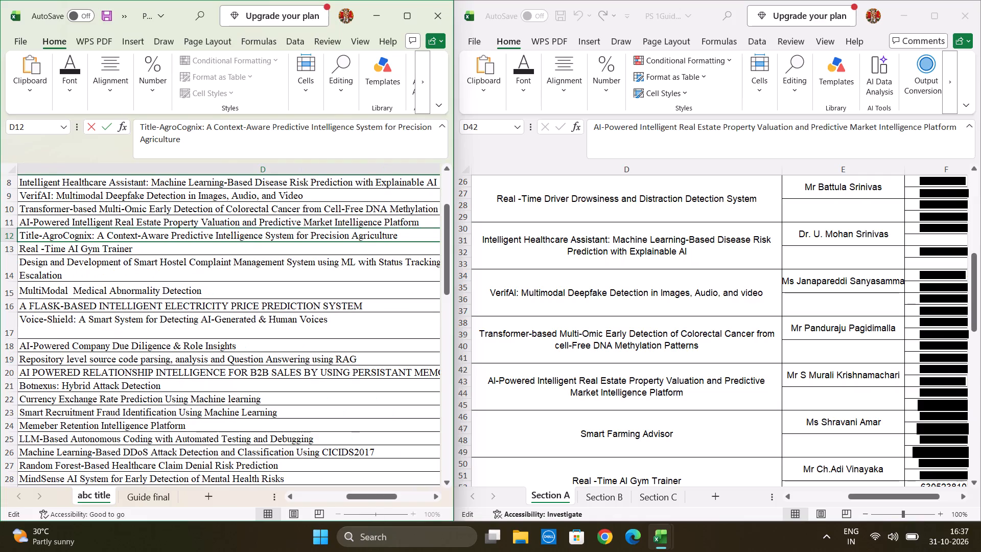
key("ctrl+a")
key("ctrl+c")
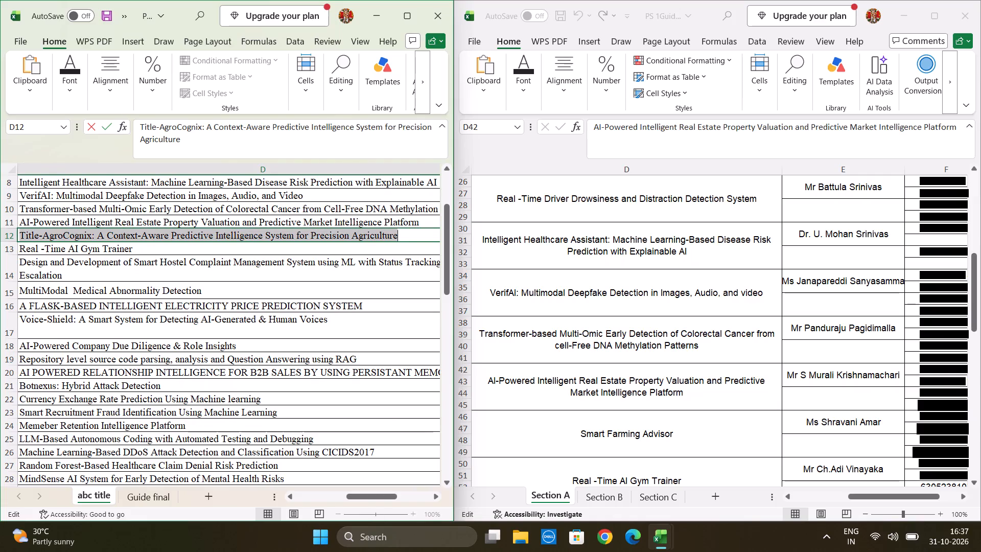
left_click(635, 392)
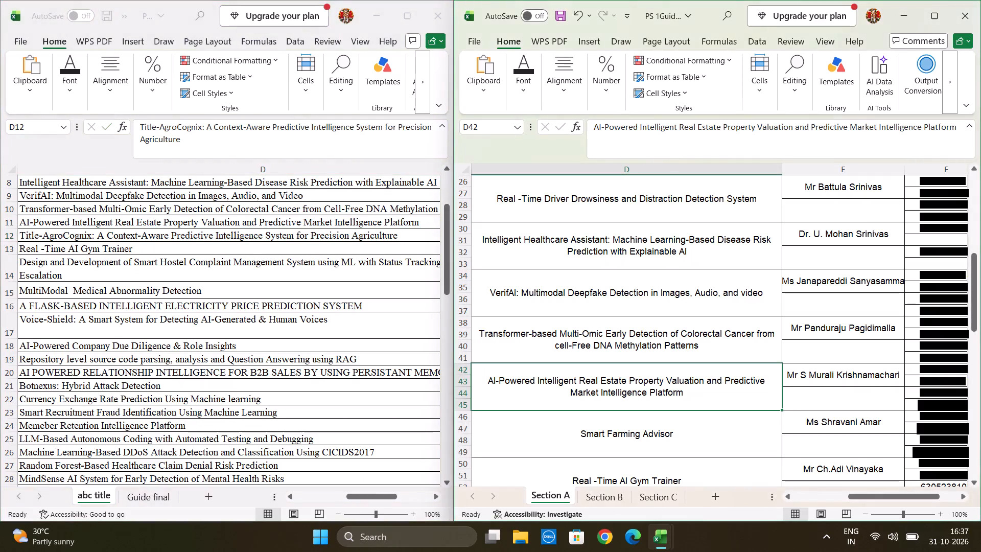
left_click_drag(614, 423, 604, 449)
triple_click(624, 433)
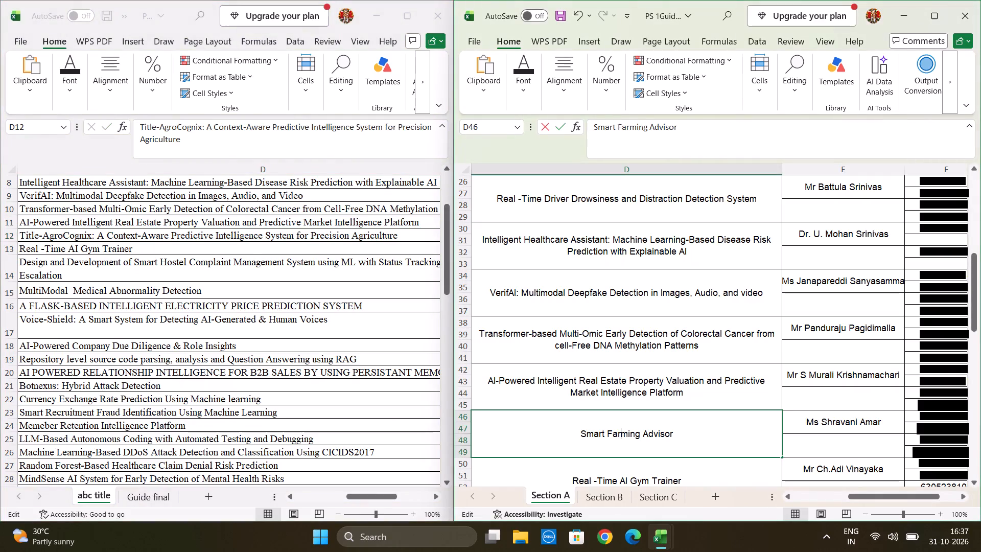
key("ctrl+a")
key("ctrl+v")
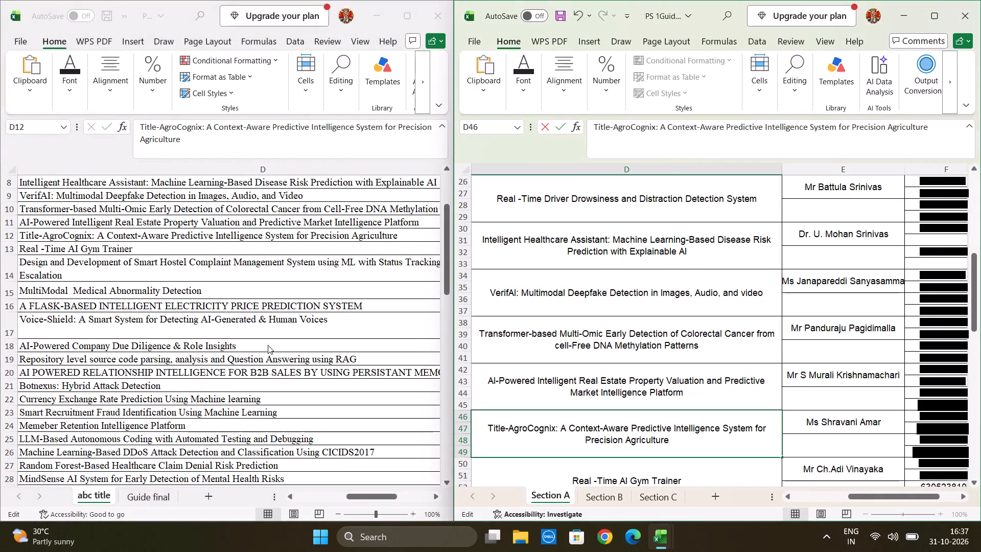
Replace batch A13's project title on the Section A sheet with "Design and Development of Smart Hostel Complaint Management System using ML with Status Tracking and Automatic Escalation".
scroll(103, 247, "right", 2)
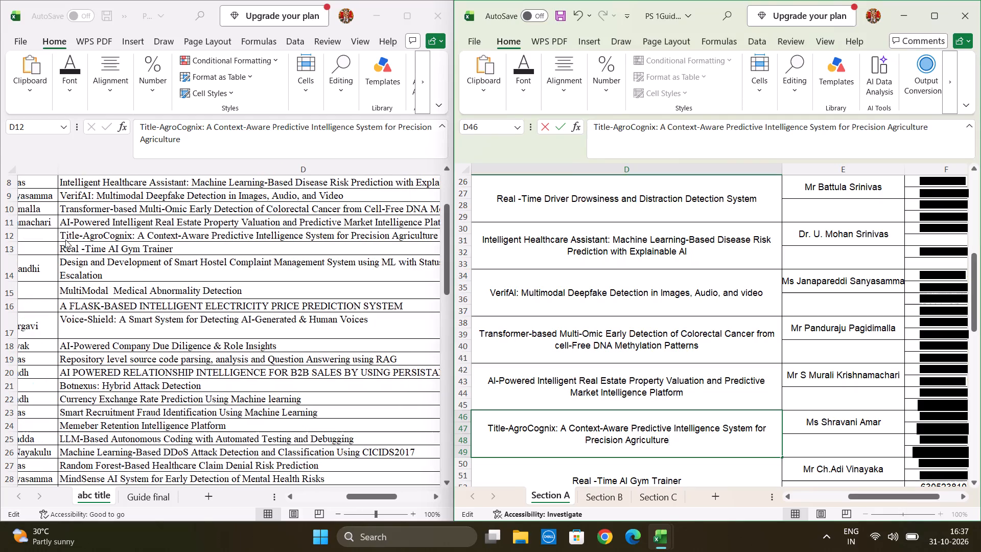
triple_click(59, 245)
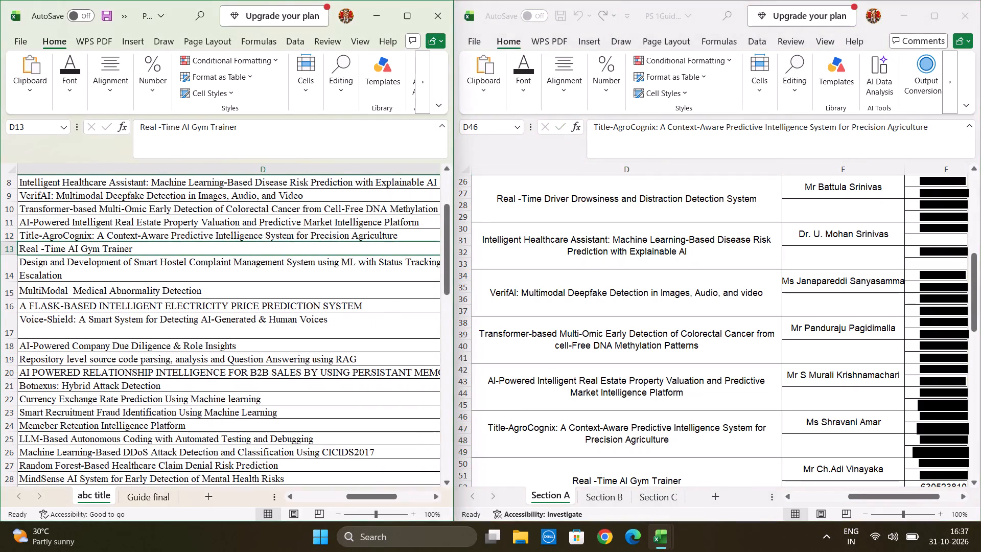
scroll(614, 350, "down", 2)
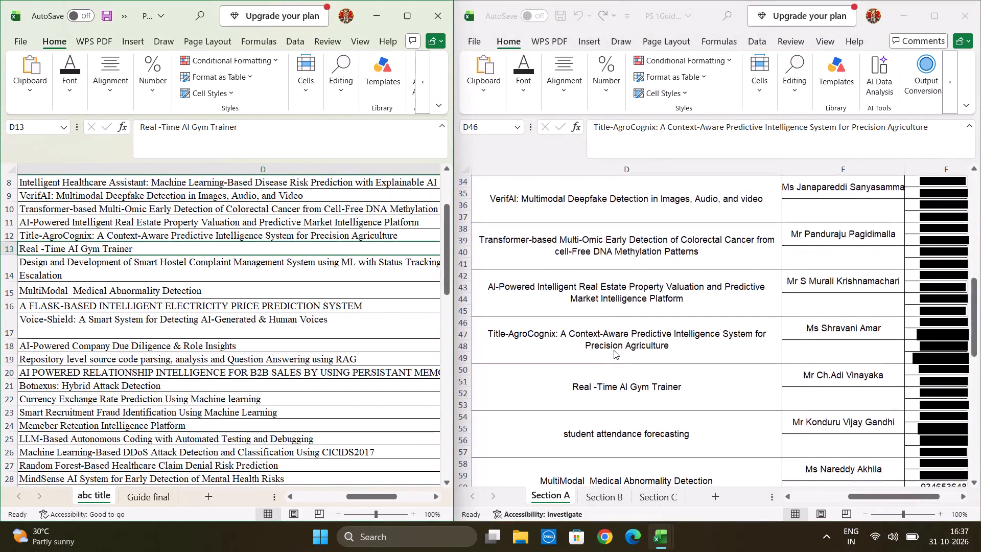
scroll(614, 350, "down", 1)
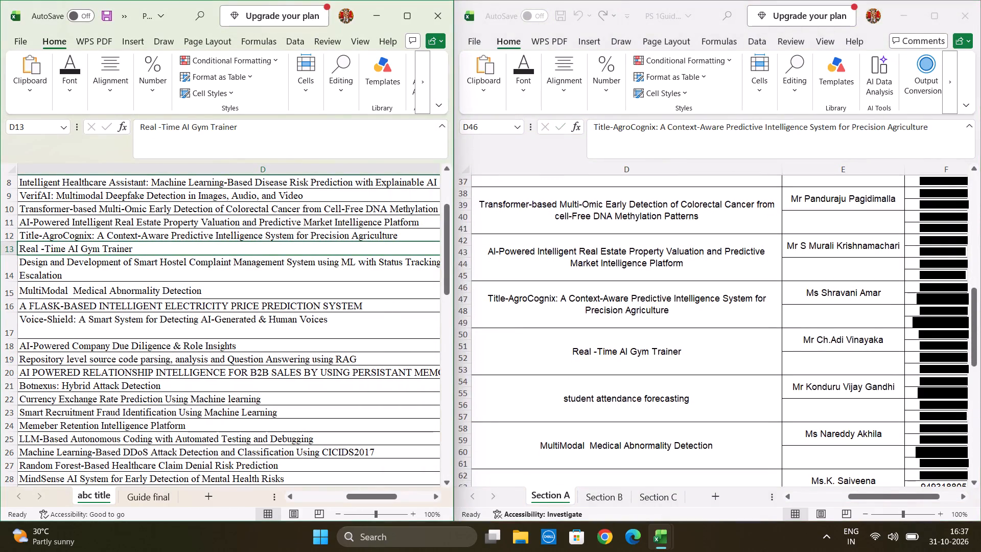
left_click(251, 267)
triple_click(137, 269)
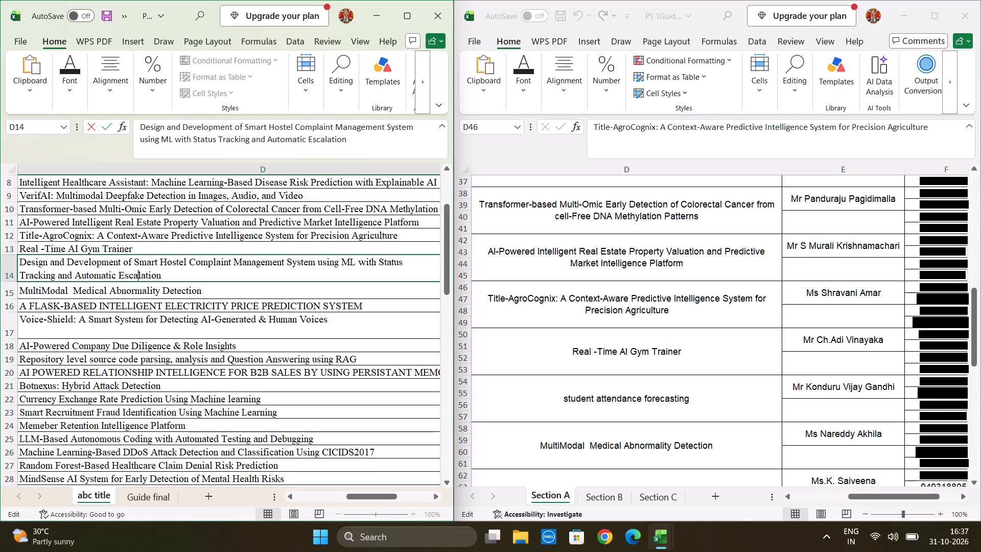
key("ctrl+a")
key("ctrl+c")
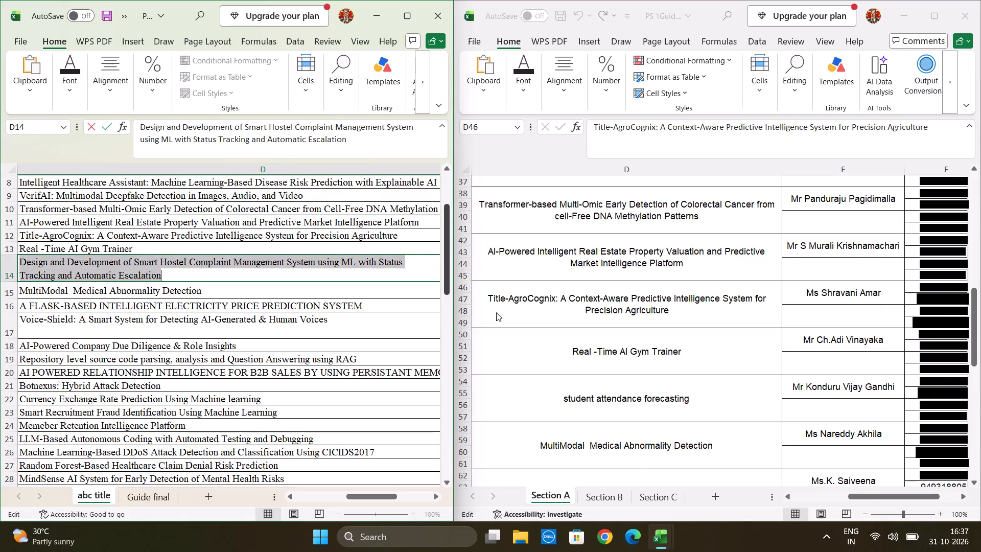
left_click(604, 412)
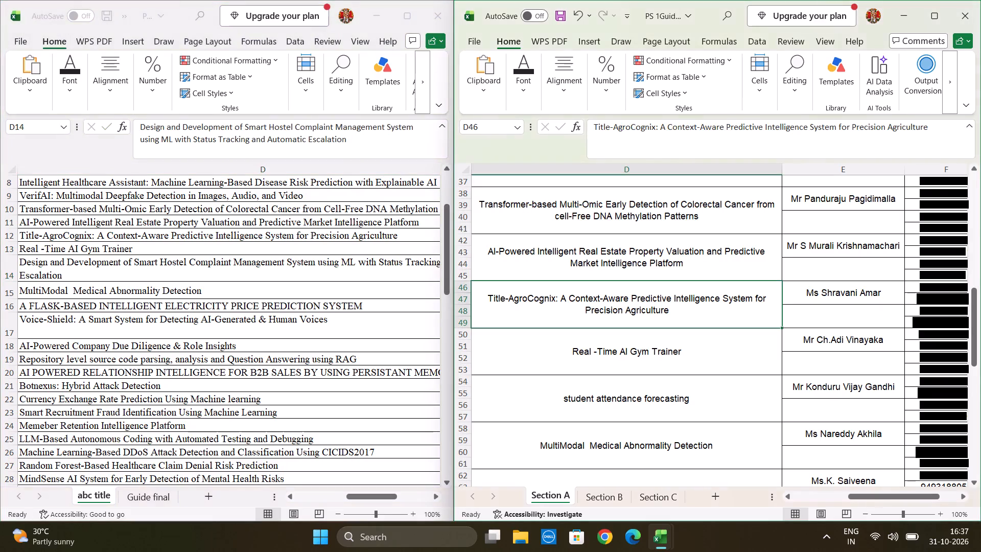
double_click(586, 393)
key("ctrl+a")
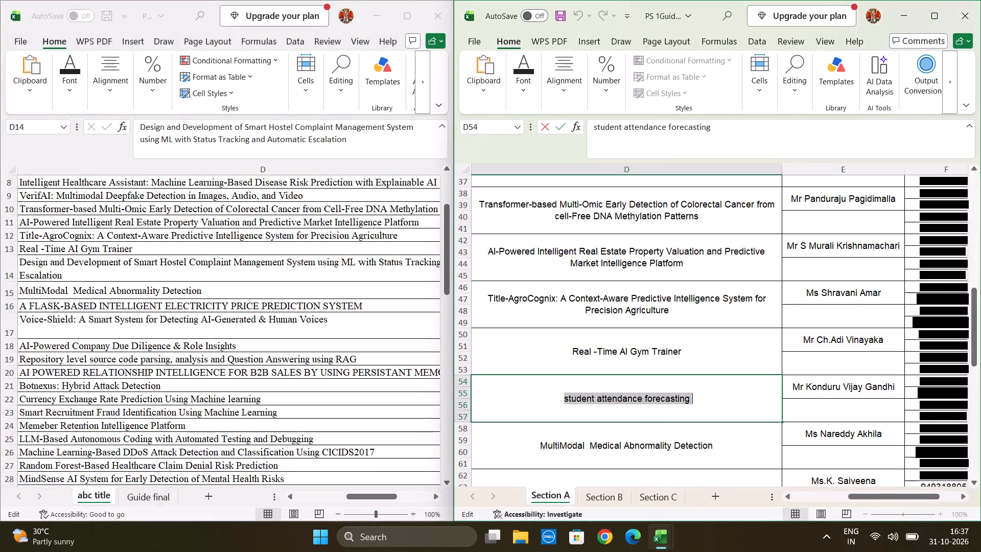
key("ctrl+v")
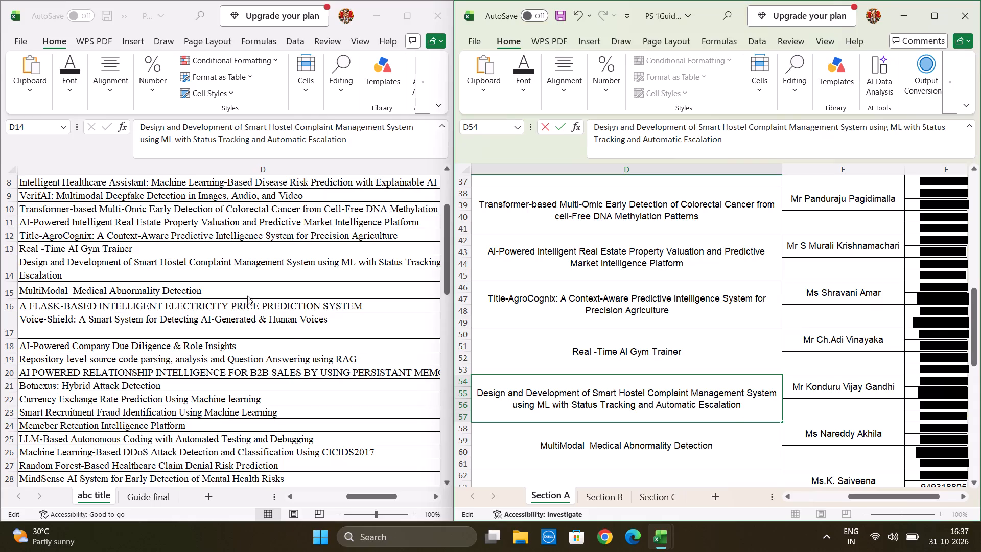
Replace batch A15's project title on the Section A sheet with "A FLASK-BASED INTELLIGENT ELECTRICITY PRICE PREDICTION SYSTEM".
scroll(642, 389, "down", 1)
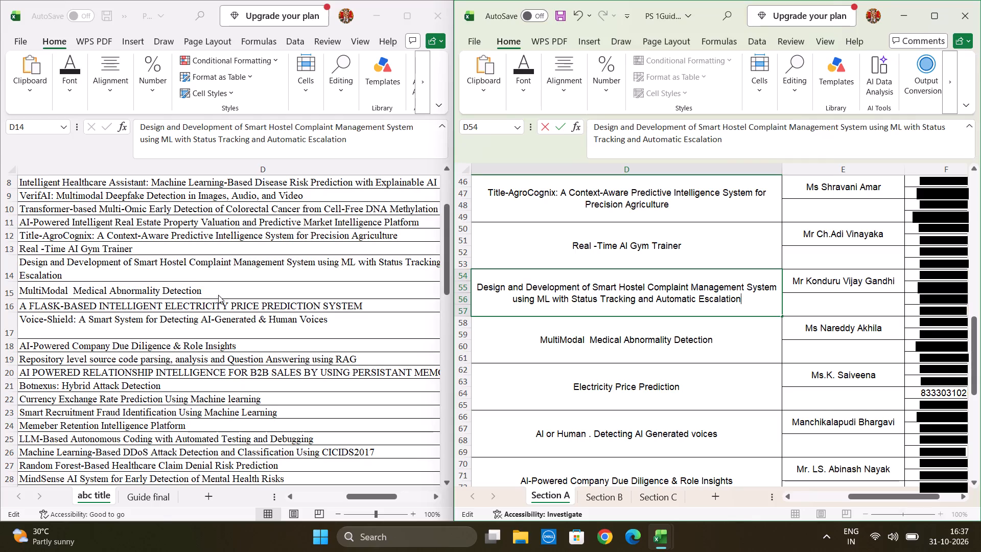
left_click(190, 307)
double_click(186, 306)
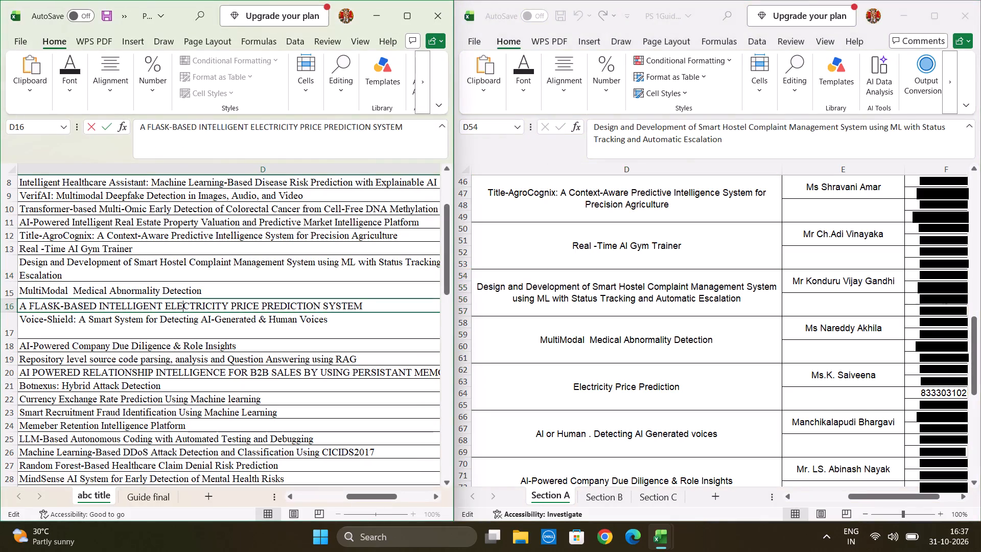
key("ctrl+a")
key("ctrl+c")
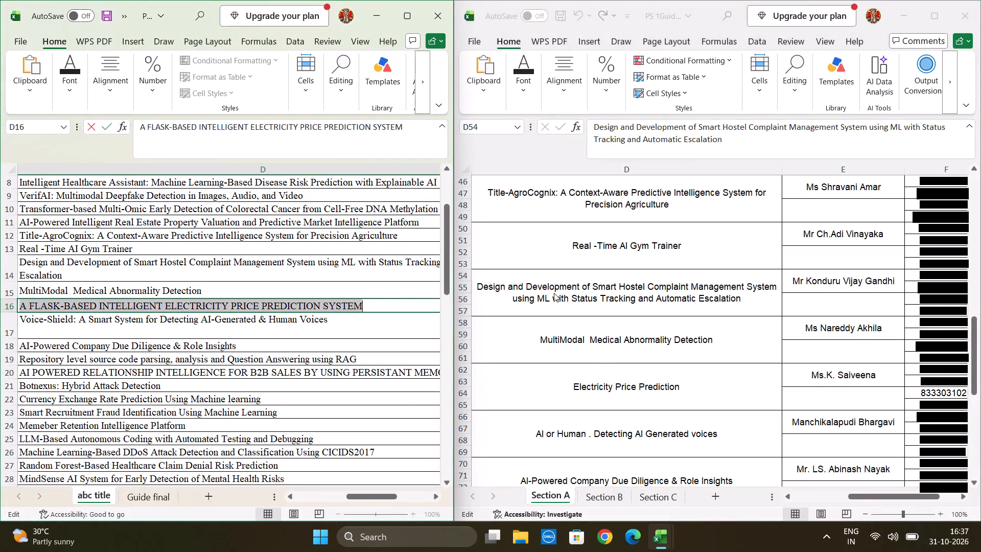
left_click(589, 376)
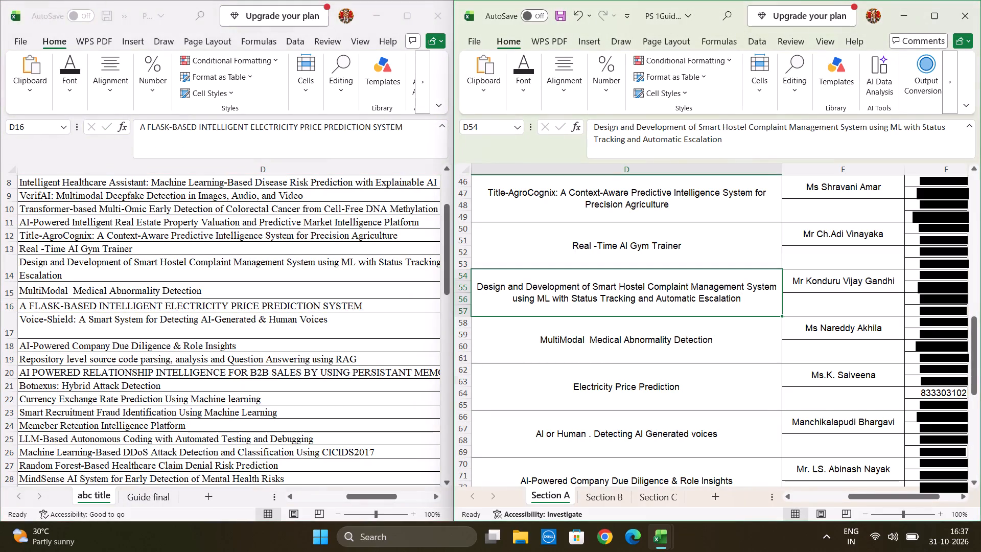
double_click(588, 389)
key("ctrl+a")
key("ctrl+v")
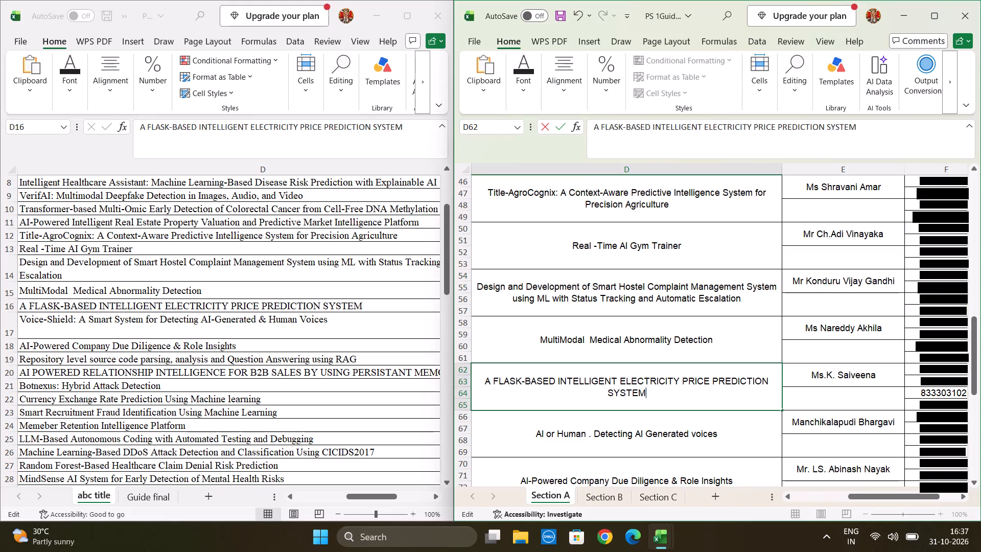
Replace batch A16's project title on the Section A sheet with "Voice-Shield: A Smart System for Detecting AI-Generated & Human Voices".
scroll(588, 389, "down", 1)
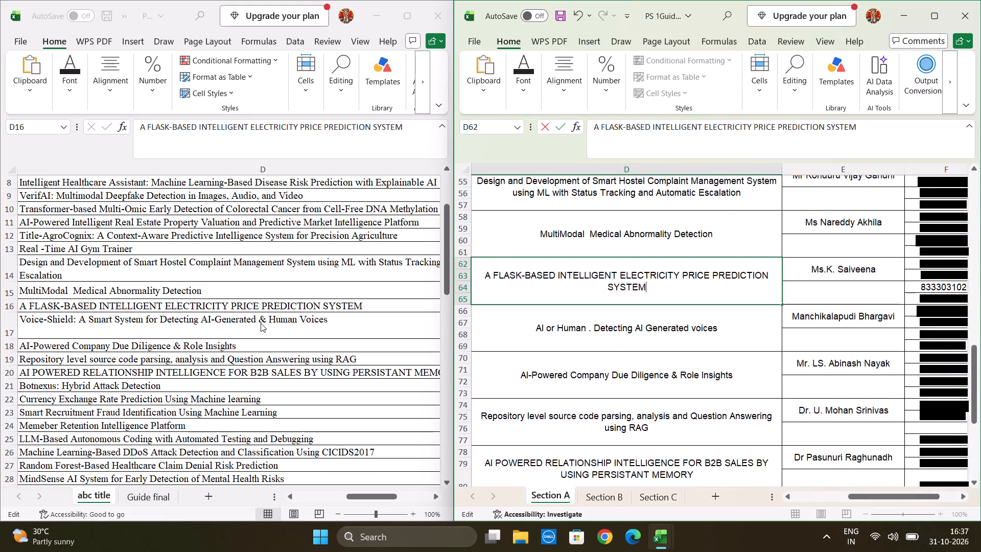
left_click(180, 311)
left_click(163, 325)
double_click(142, 324)
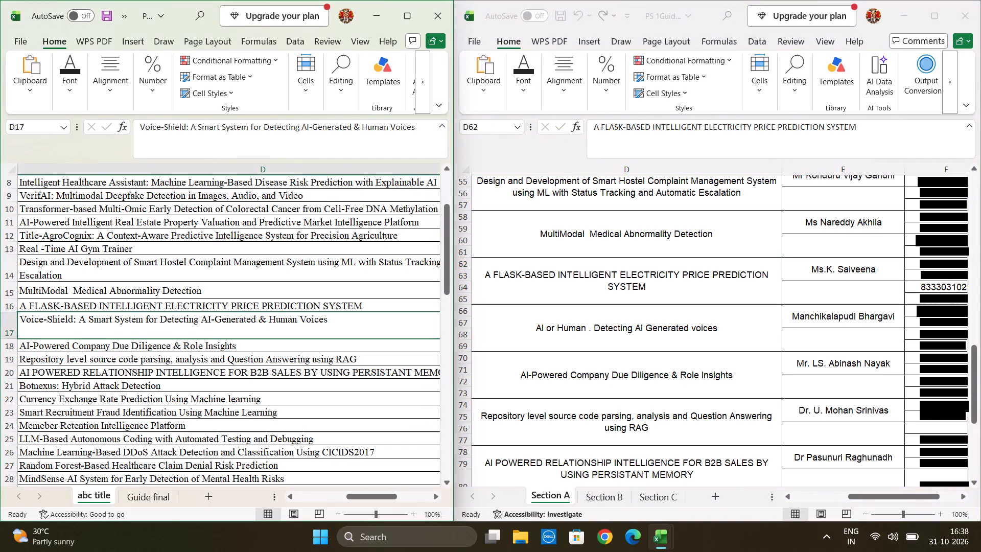
key("ctrl+a")
key("ctrl+c")
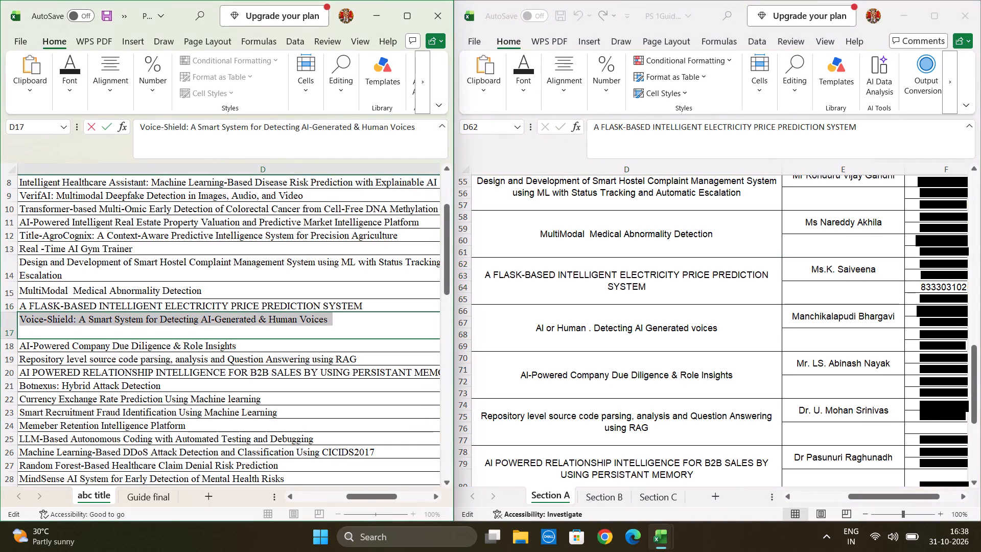
double_click(567, 324)
double_click(547, 331)
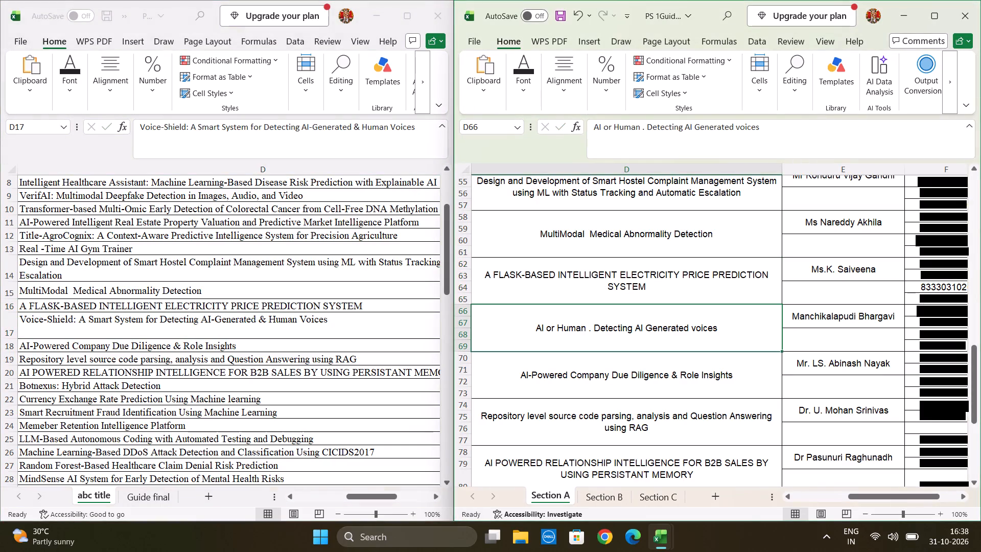
key("ctrl+a")
key("ctrl+v")
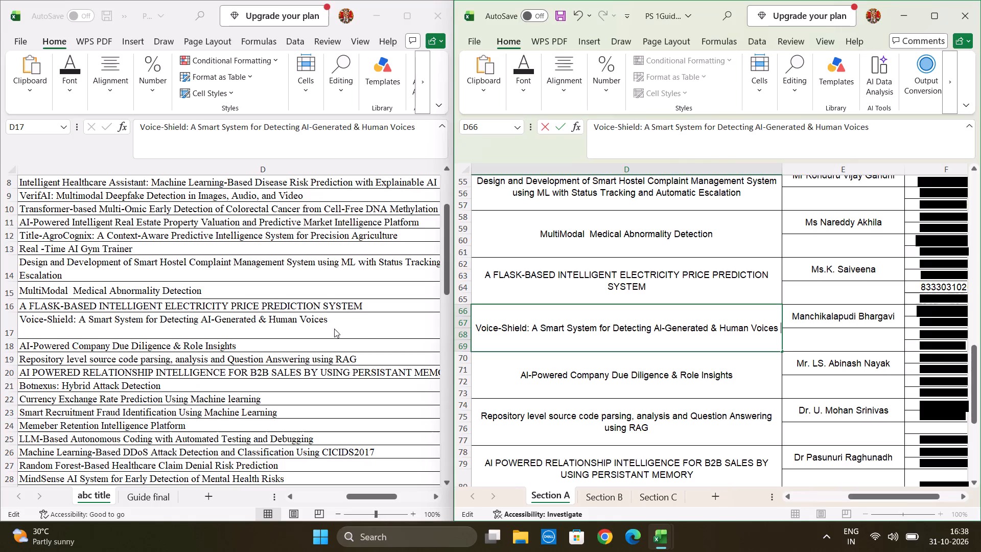
Replace the project title in D81 on the Section A sheet with "Botnexus: Hybrid Attack Detection" copied from the revised titles workbook.
scroll(670, 371, "down", 1)
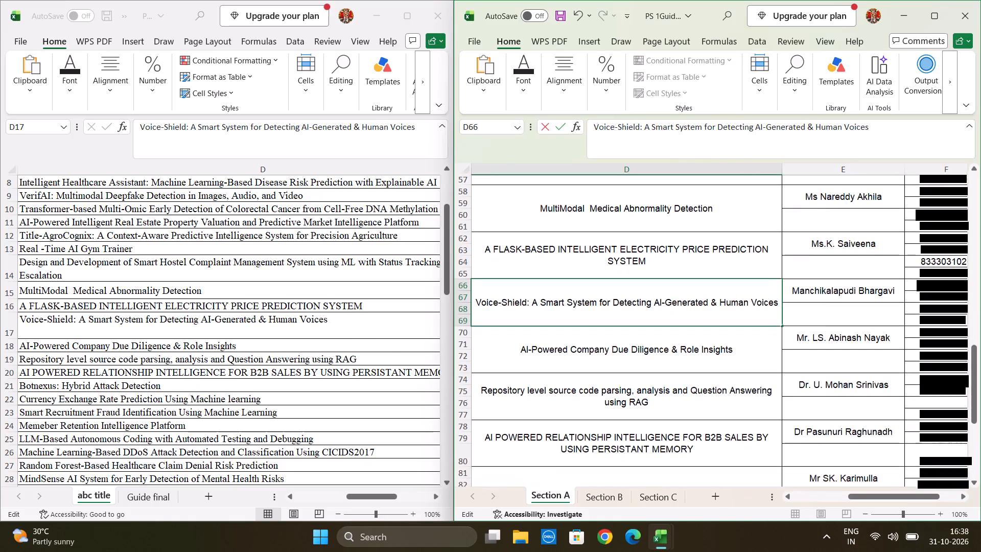
scroll(670, 371, "down", 2)
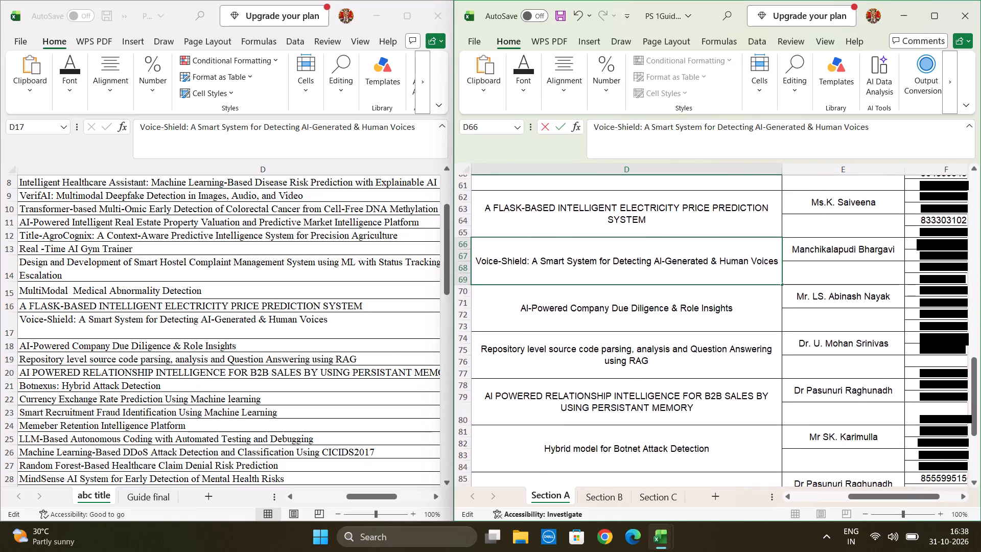
scroll(670, 371, "down", 1)
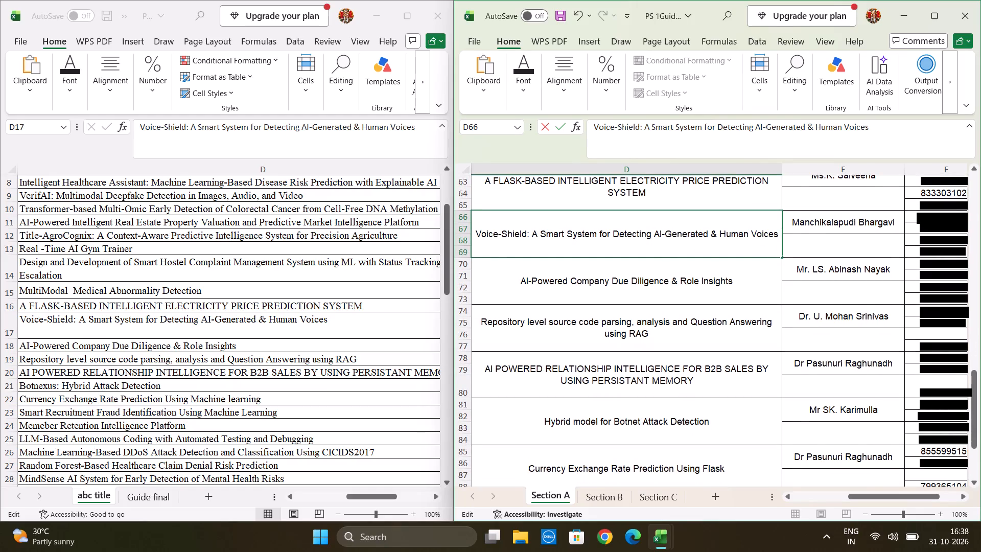
scroll(670, 371, "down", 1)
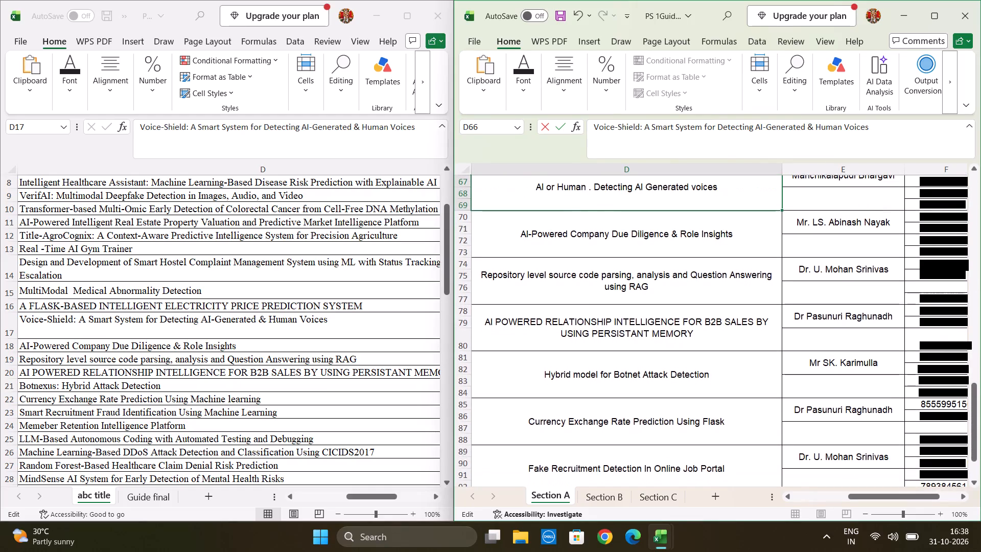
double_click(158, 383)
double_click(145, 386)
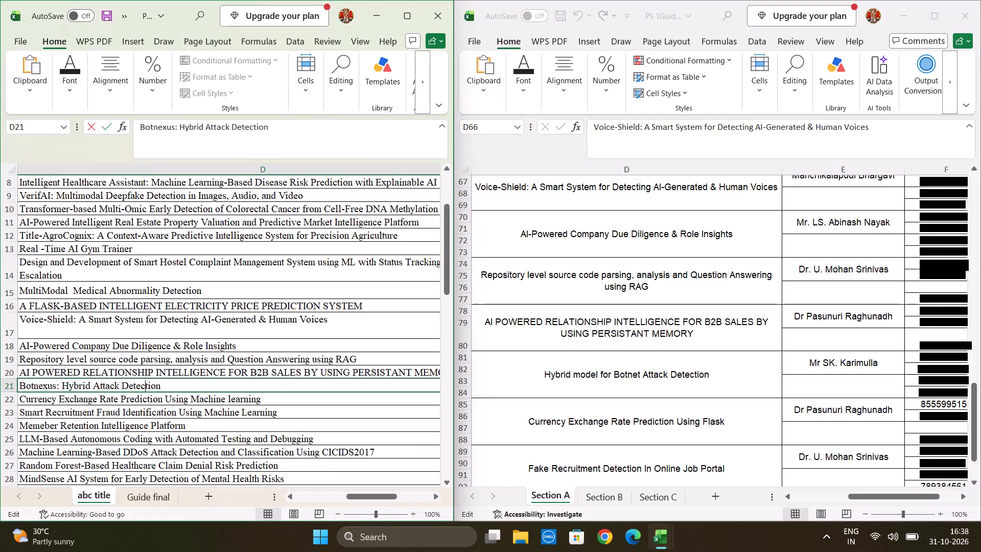
key("ctrl+a")
key("ctrl+c")
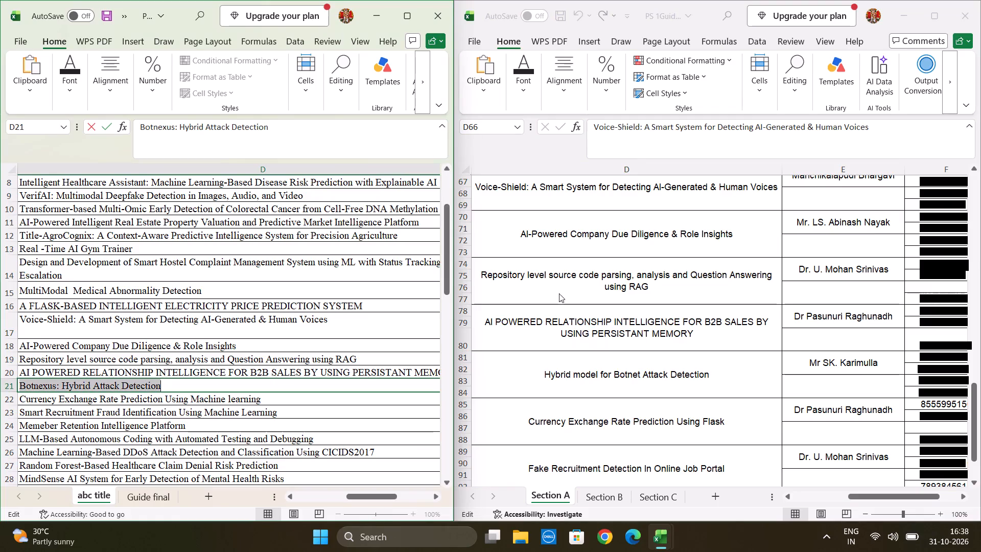
double_click(545, 369)
left_click(557, 374)
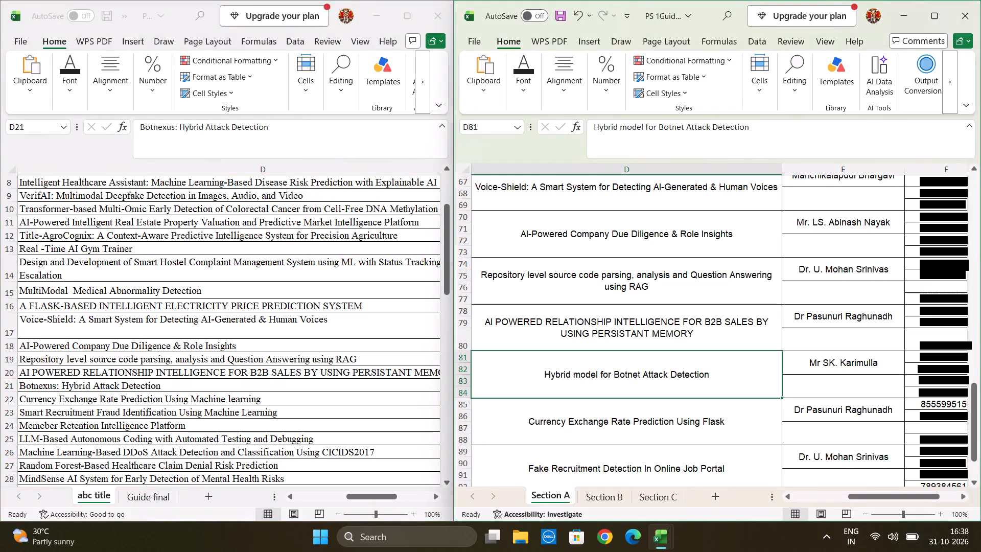
key("ctrl+a")
triple_click(557, 374)
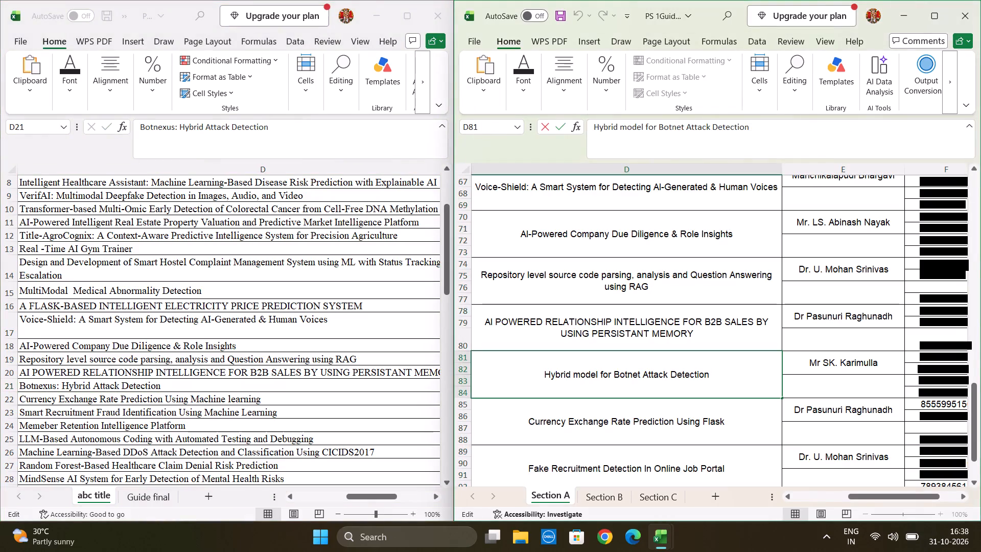
key("ctrl+a")
key("ctrl+v")
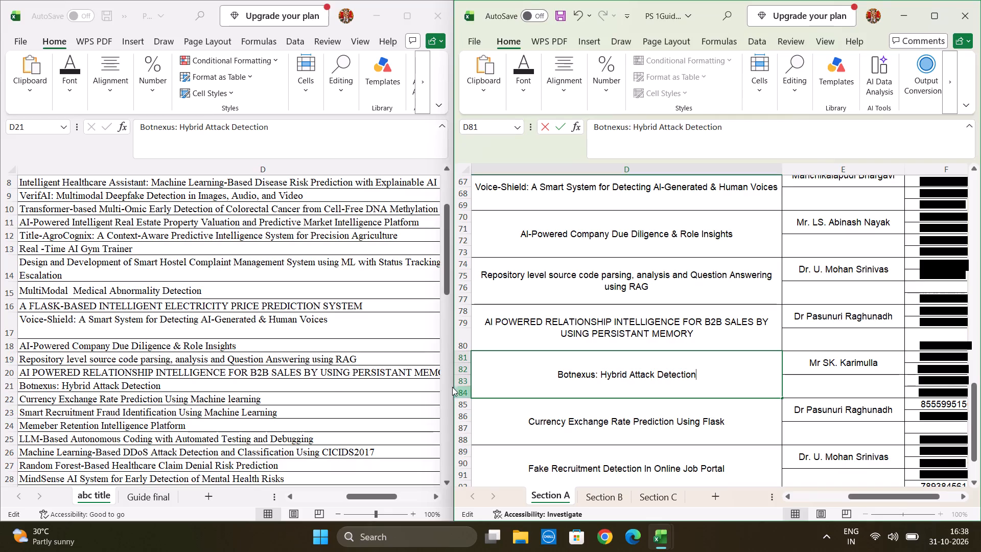
Replace the project title in D85 on the Section A sheet with "Currency Exchange Rate Prediction Using Machine learning" from the revised titles workbook.
double_click(244, 400)
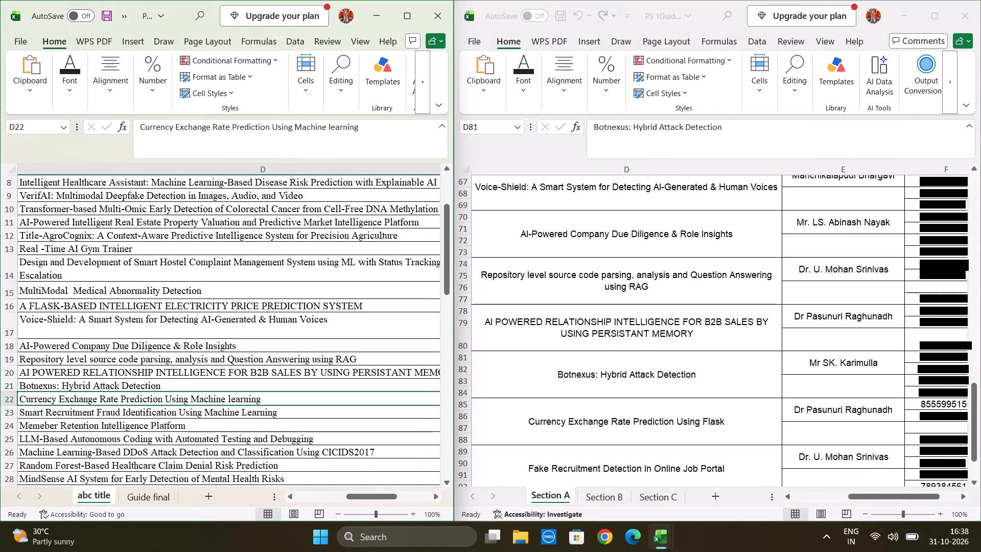
double_click(244, 400)
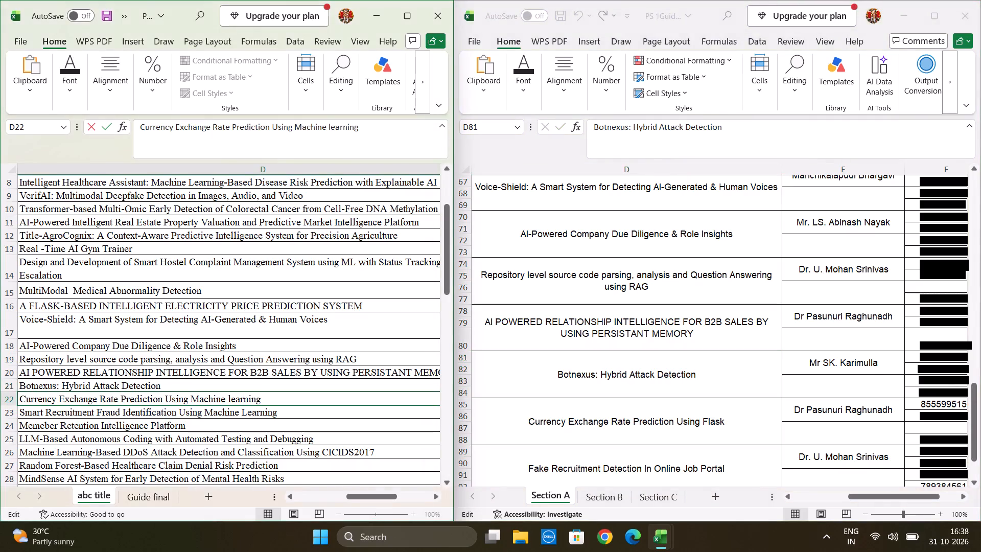
key("ctrl+a")
key("ctrl+c")
triple_click(618, 419)
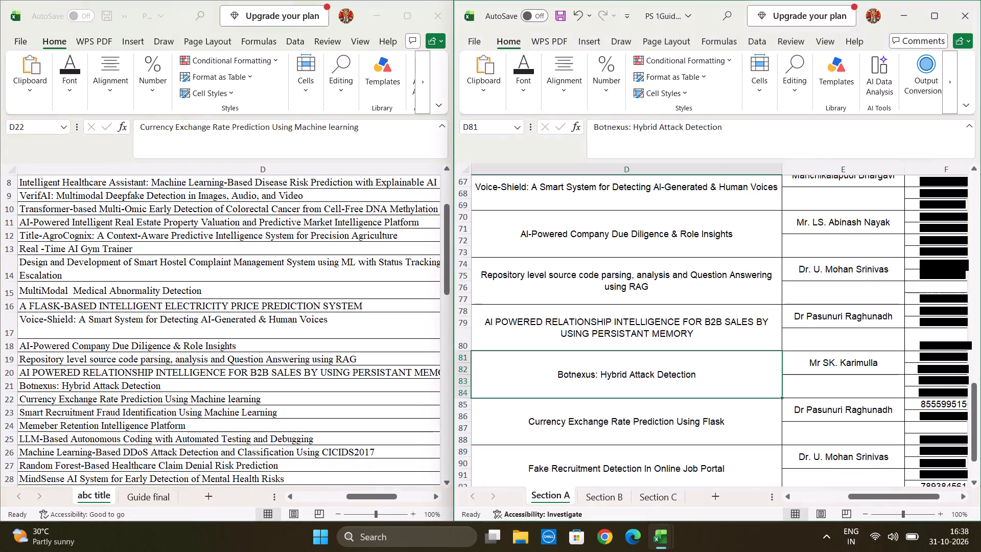
double_click(611, 421)
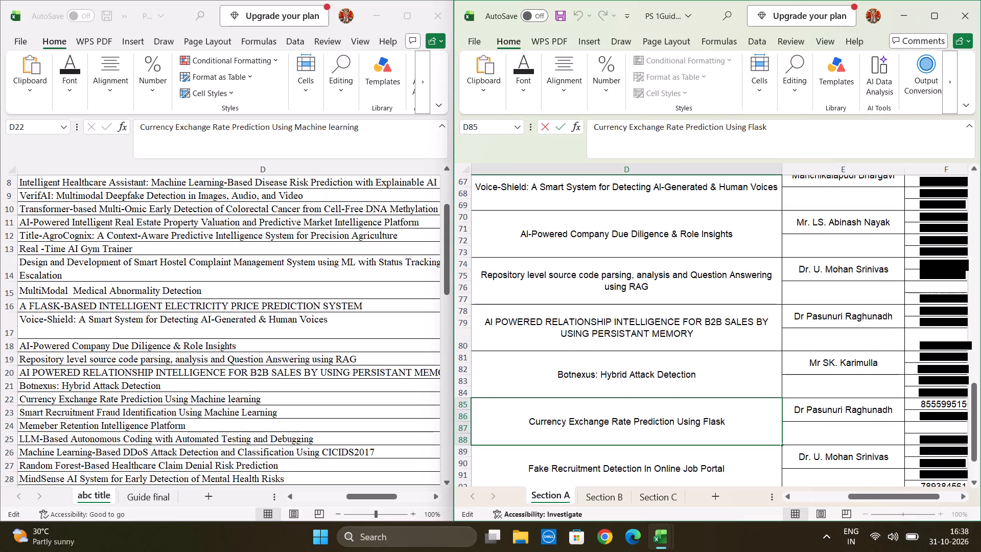
key("ctrl+a")
key("ctrl+v")
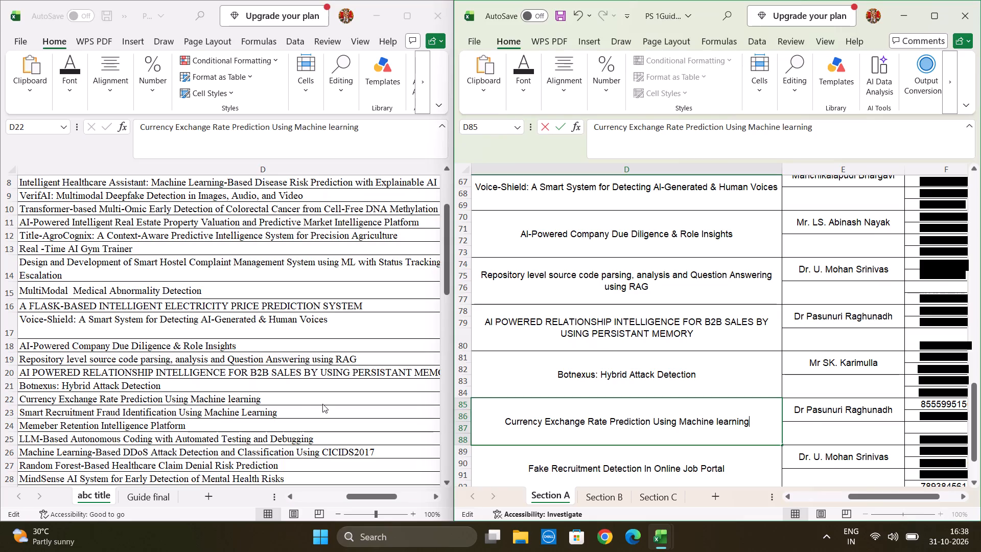
Replace the project title in D89 on the Section A sheet with "Smart Recruitment Fraud Identification Using Machine Learning" from the revised titles workbook.
double_click(262, 410)
double_click(262, 410)
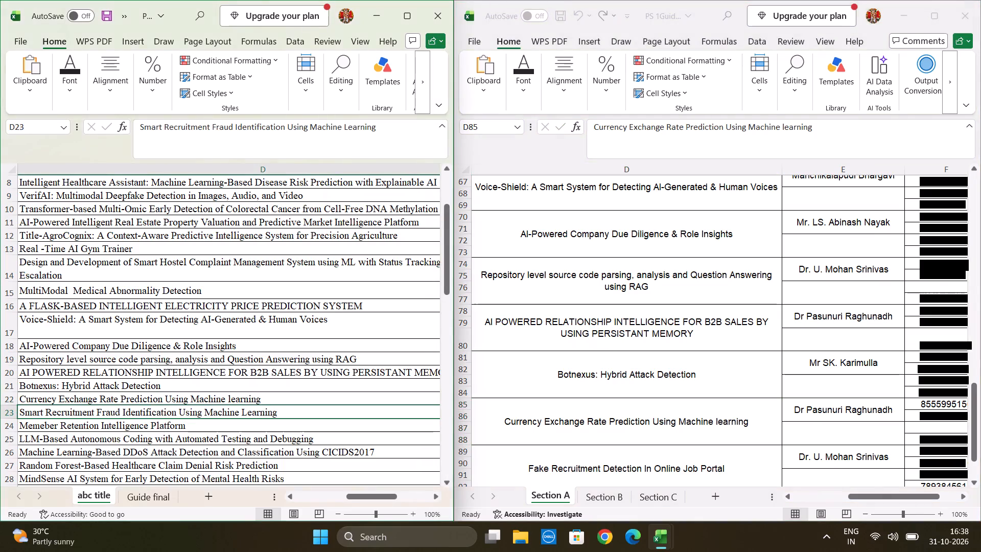
key("ctrl+a")
key("ctrl+c")
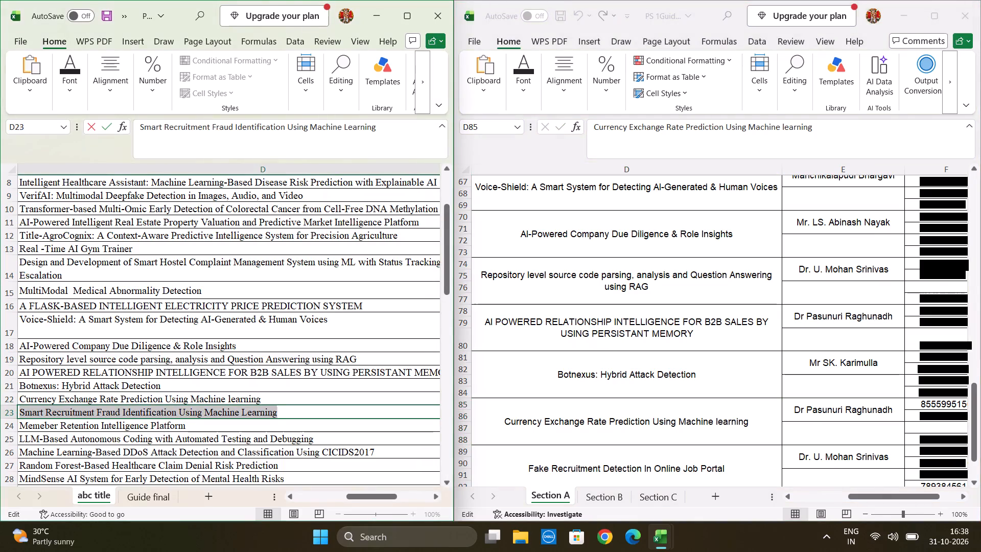
scroll(609, 432, "down", 1)
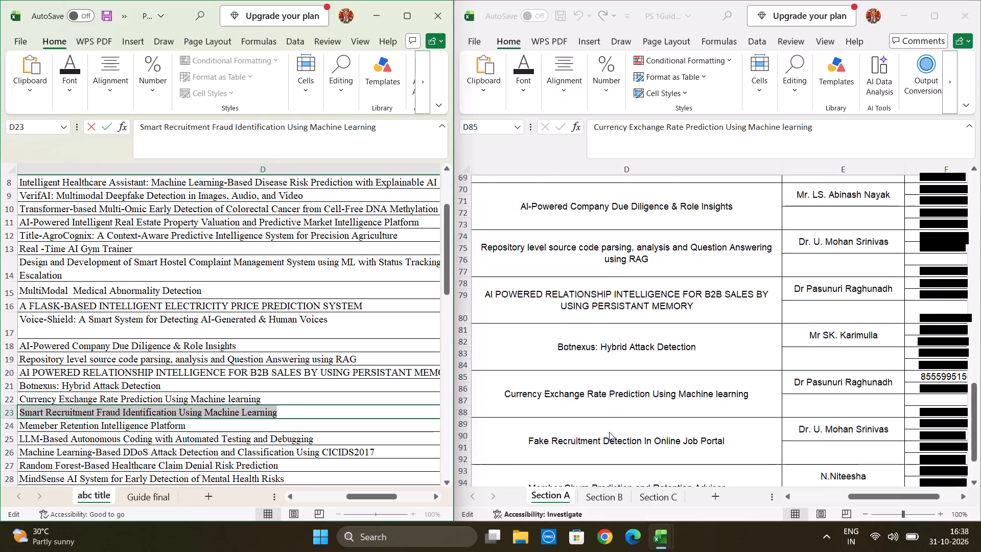
scroll(609, 432, "down", 2)
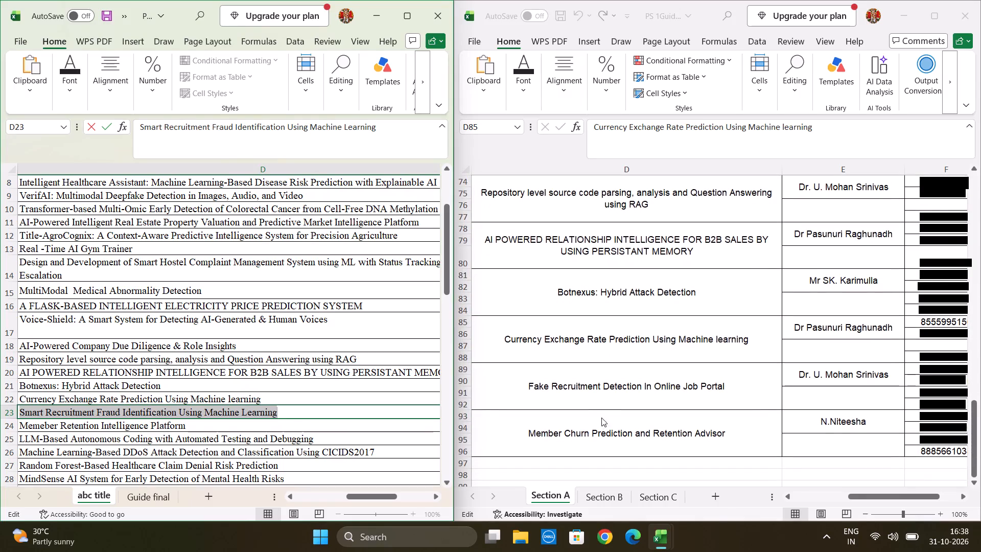
double_click(580, 387)
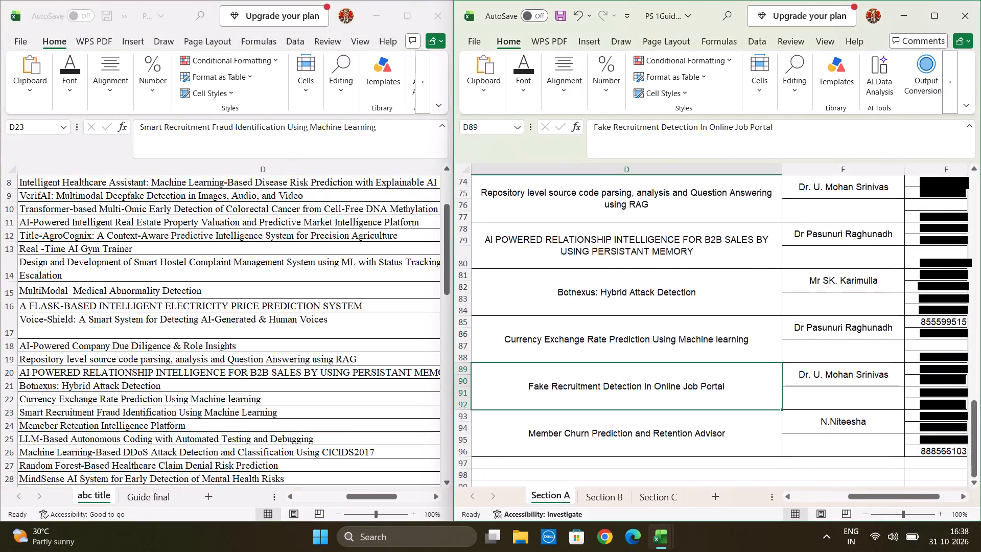
double_click(580, 387)
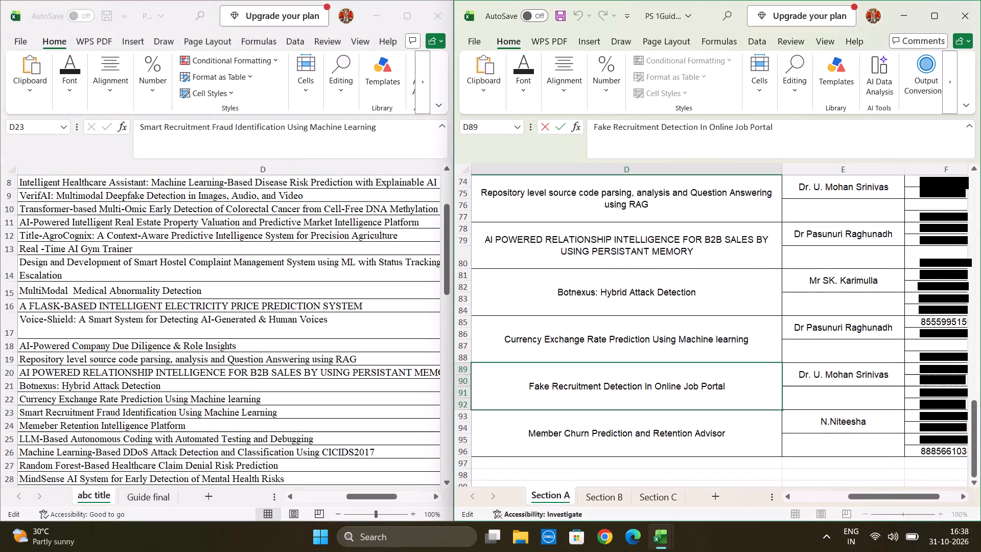
key("ctrl+a")
key("ctrl+v")
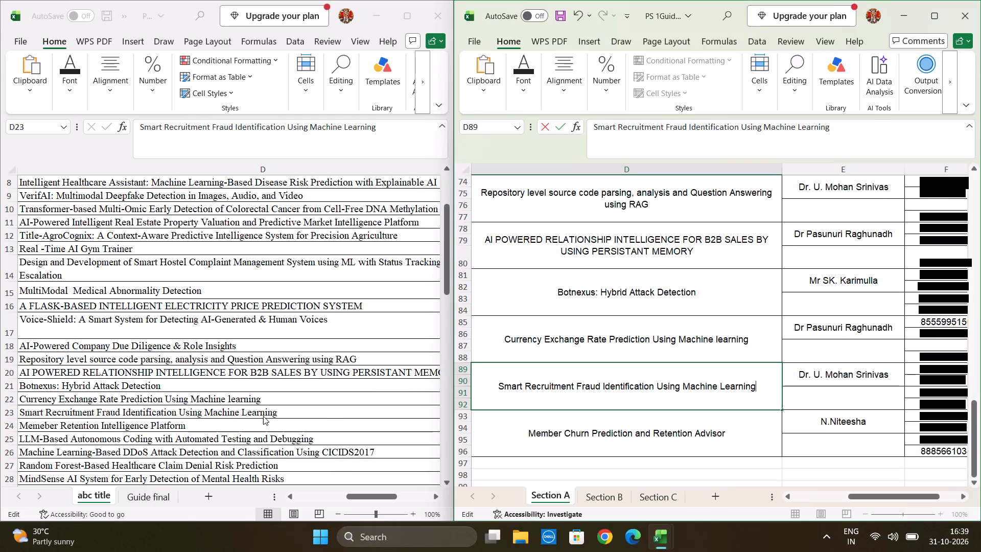
Replace the last project title on the Section A sheet, in D93, with "Memeber Retention Intelligence Platform" from the revised titles workbook.
left_click(146, 422)
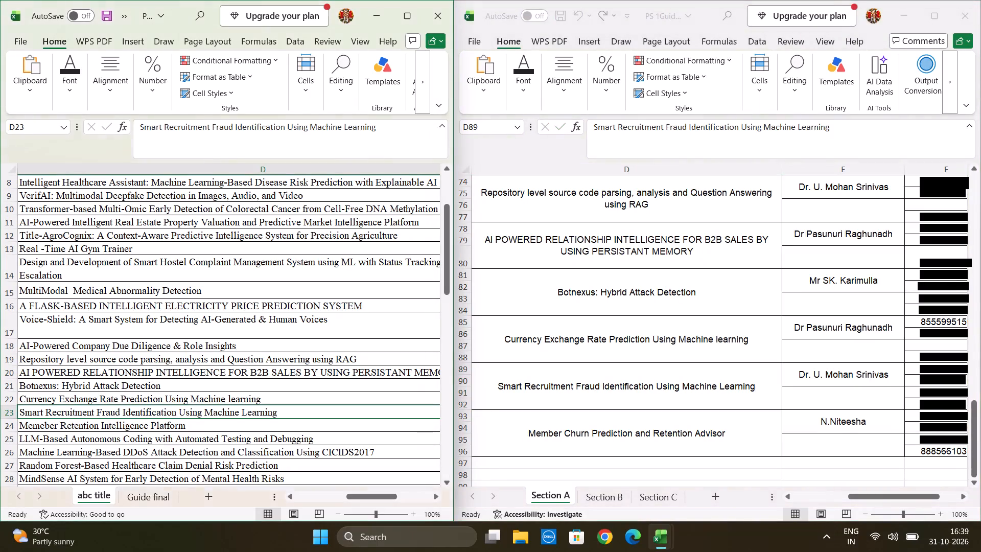
left_click(146, 422)
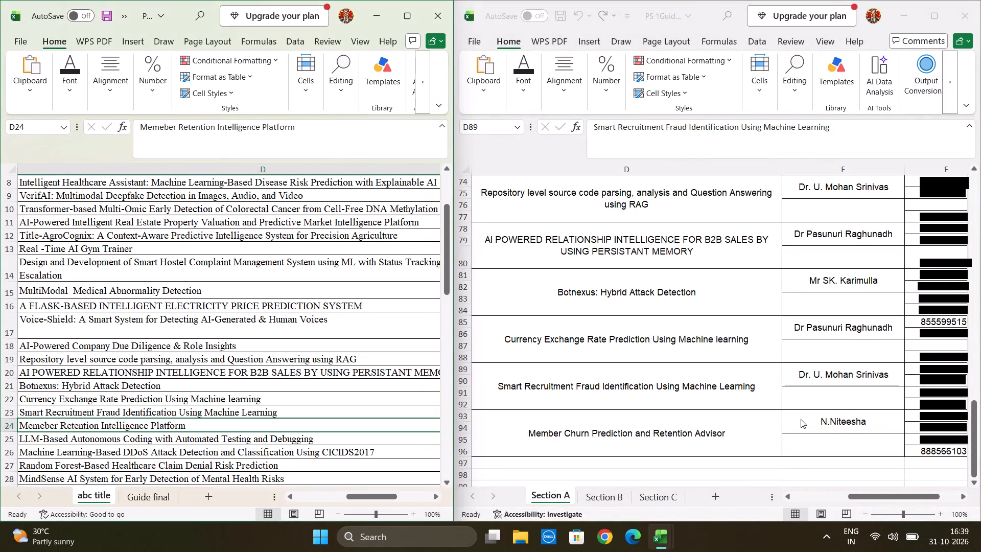
scroll(801, 419, "down", 1)
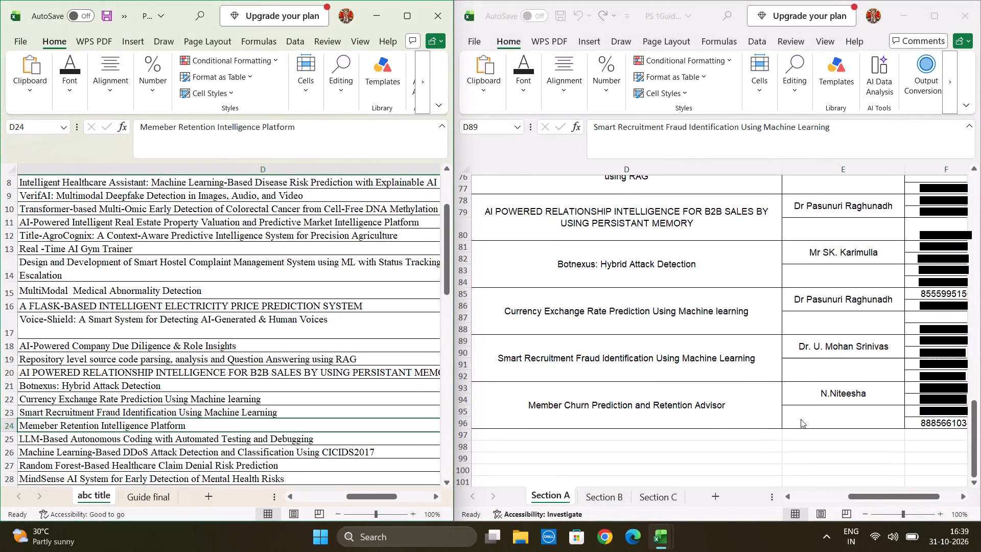
scroll(801, 419, "down", 2)
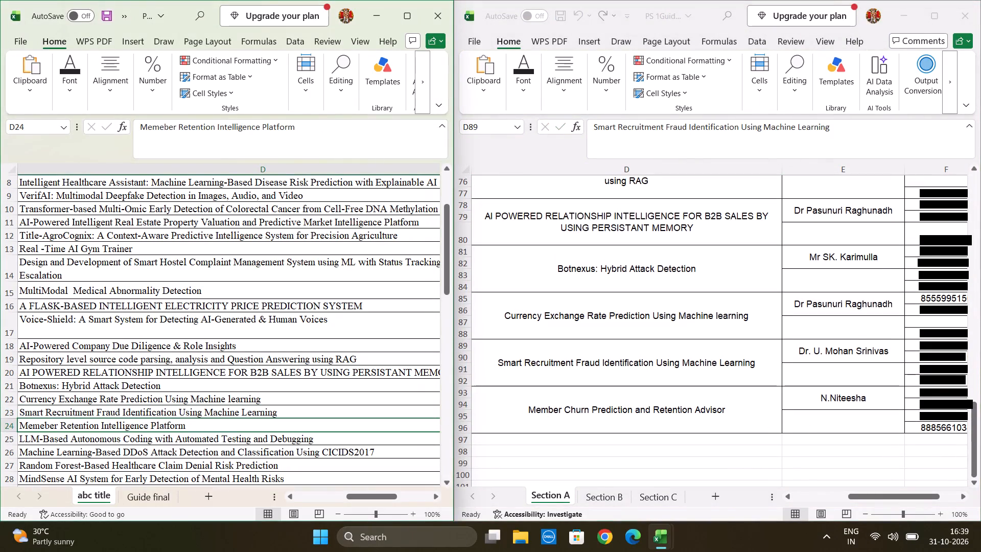
triple_click(177, 429)
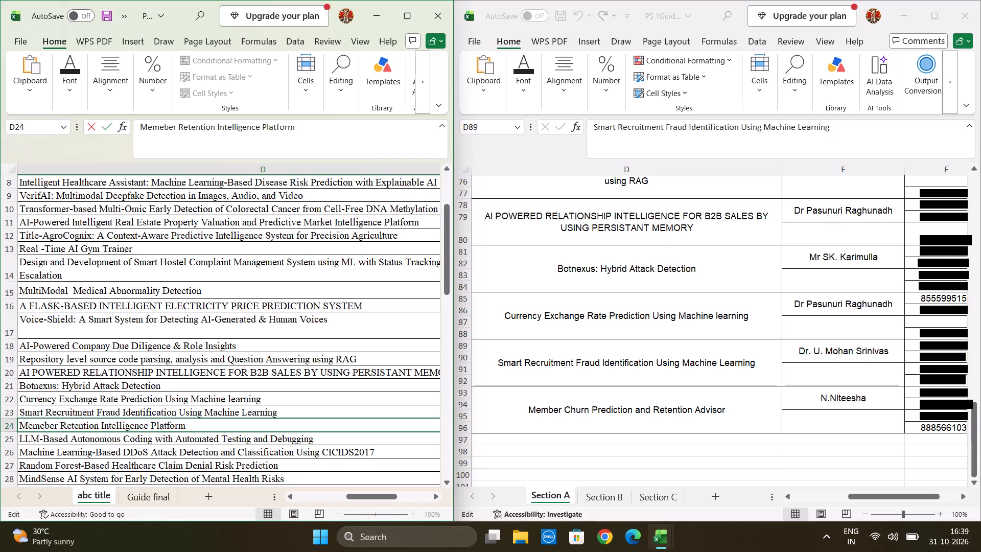
key("ctrl+a")
key("ctrl+c")
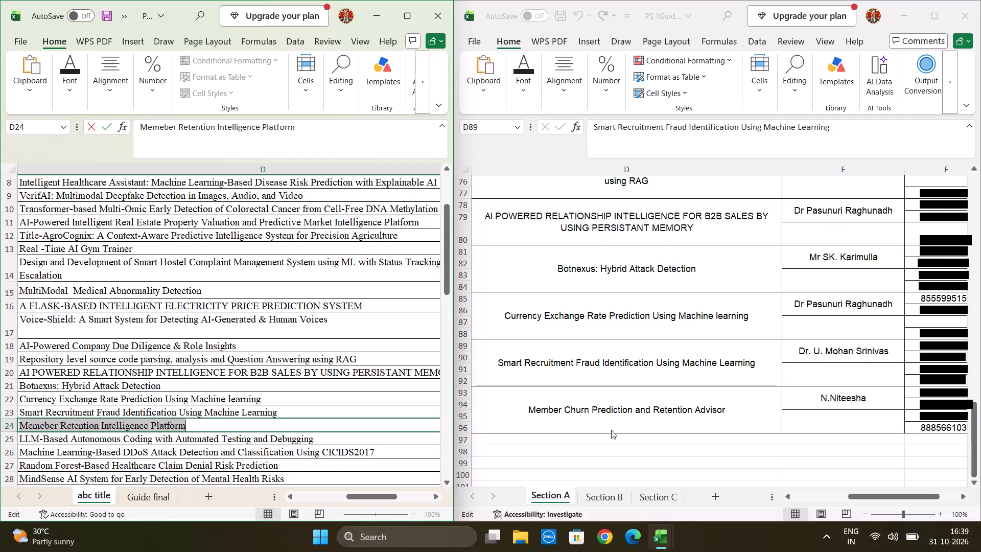
triple_click(584, 411)
double_click(566, 409)
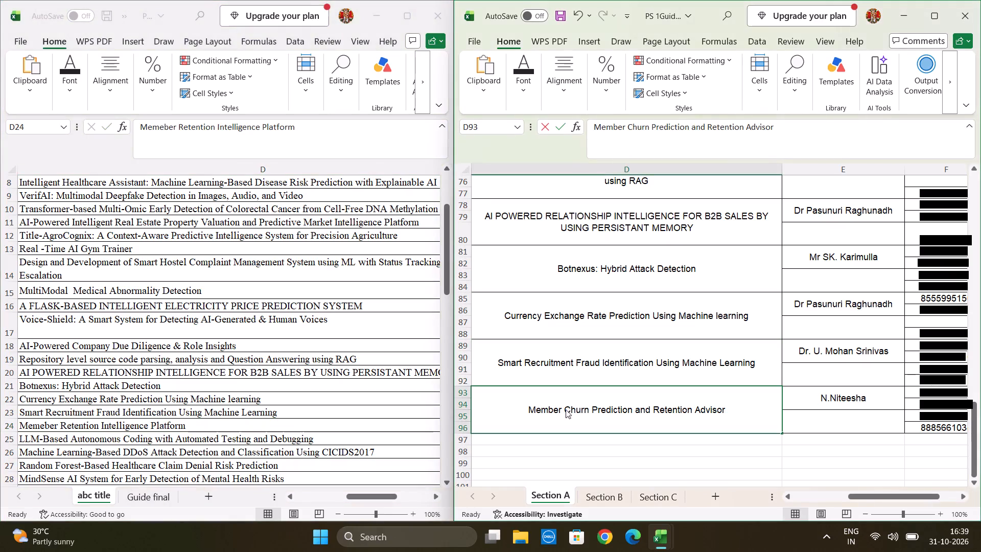
key("ctrl+a")
key("ctrl+v")
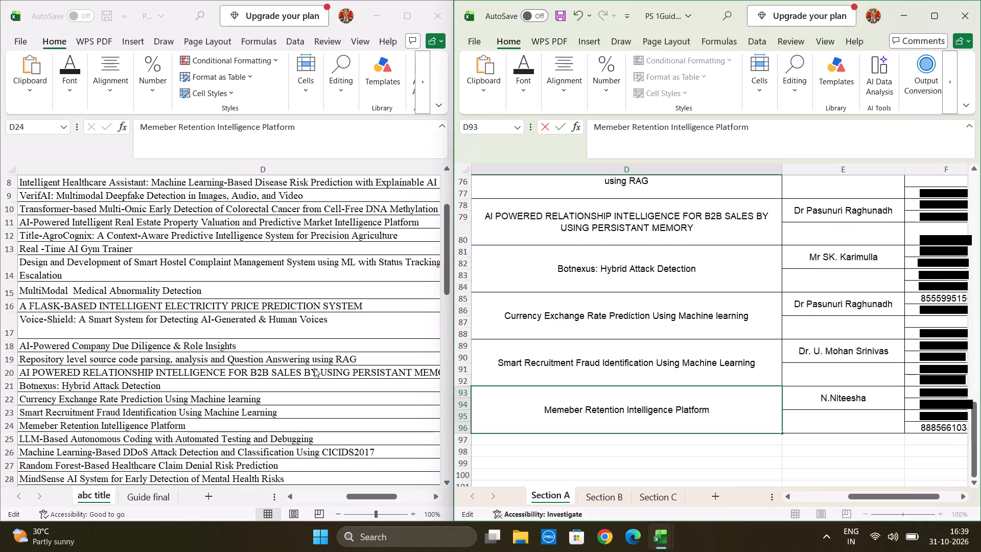
scroll(314, 368, "right", 6)
scroll(314, 368, "left", 3)
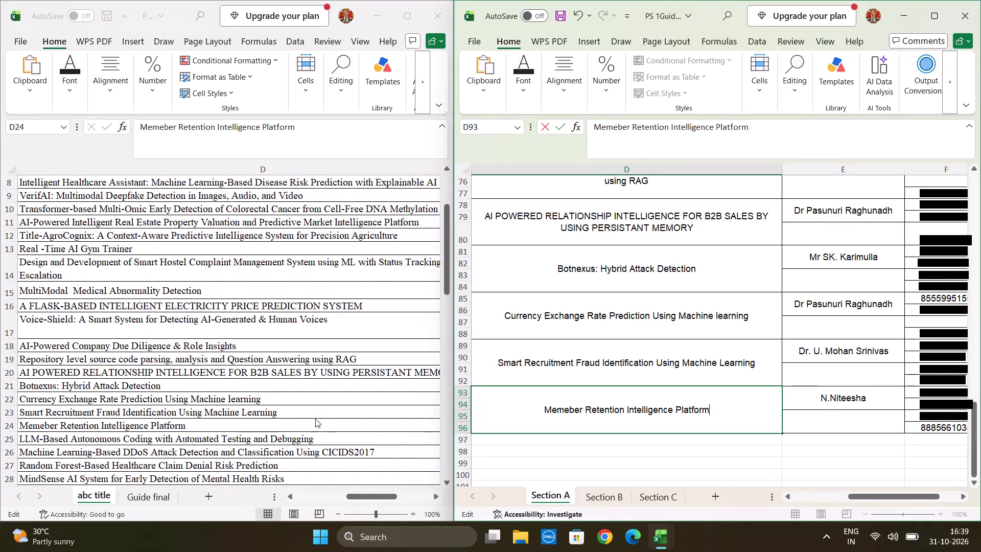
left_click(301, 437)
left_click(317, 445)
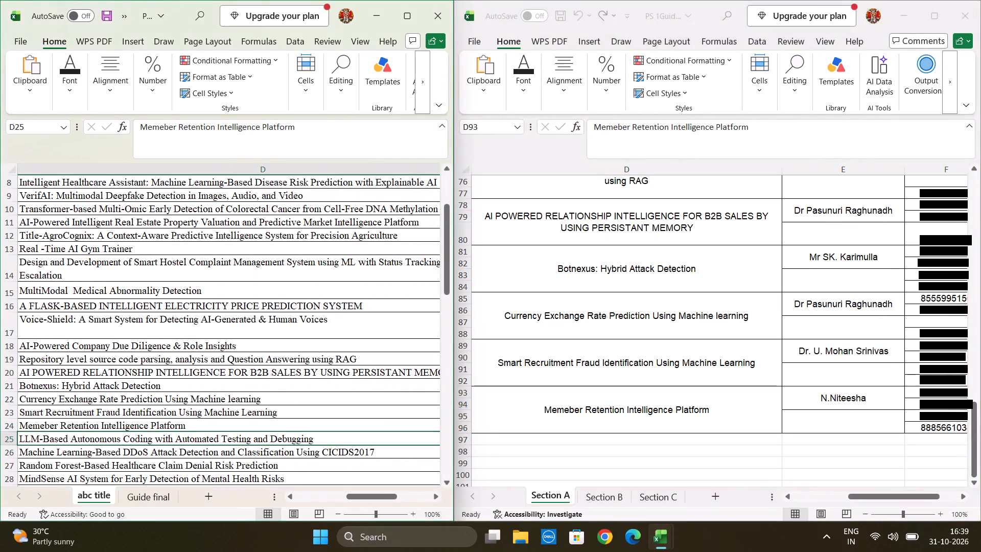
left_click(650, 446)
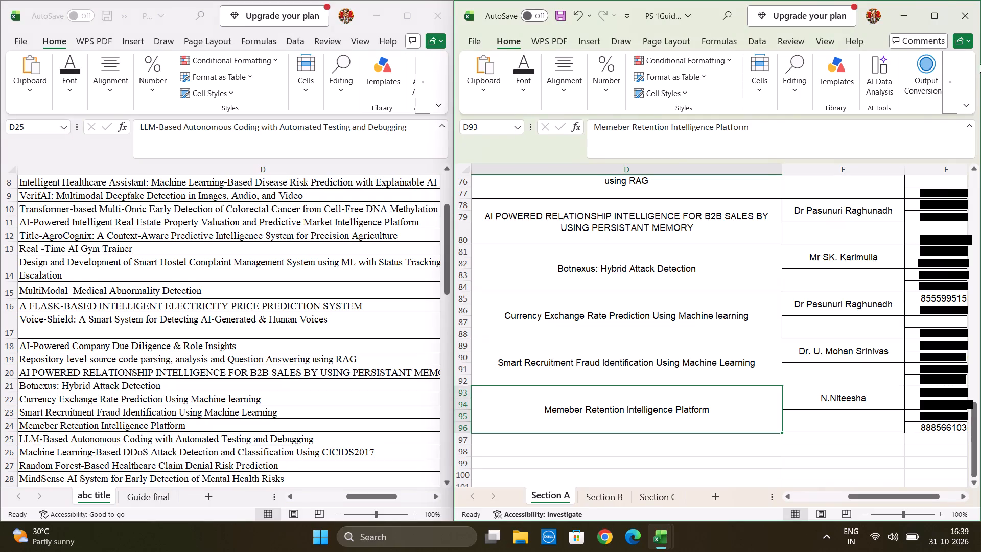
Maximize the guide allocation workbook's window and save the workbook.
left_click(930, 20)
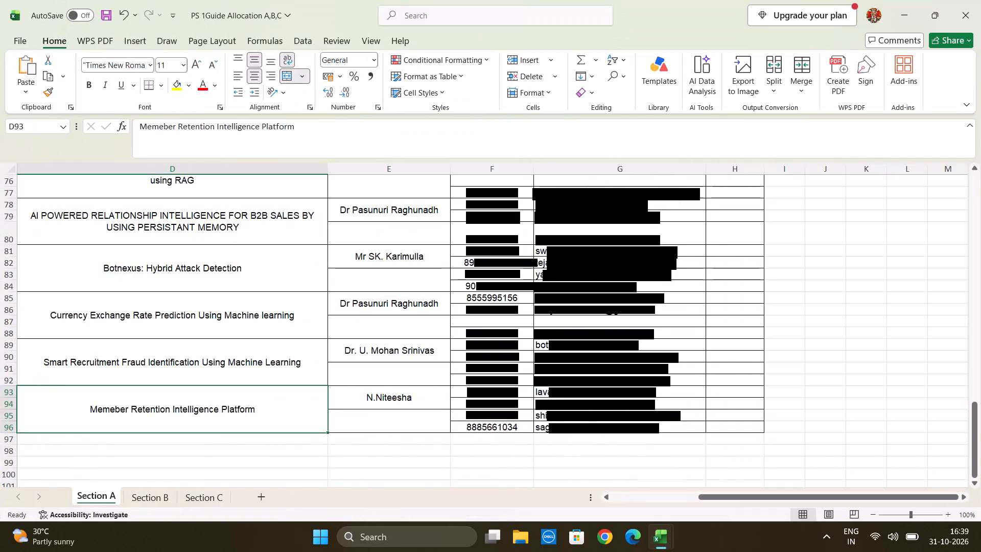
key("ctrl+s")
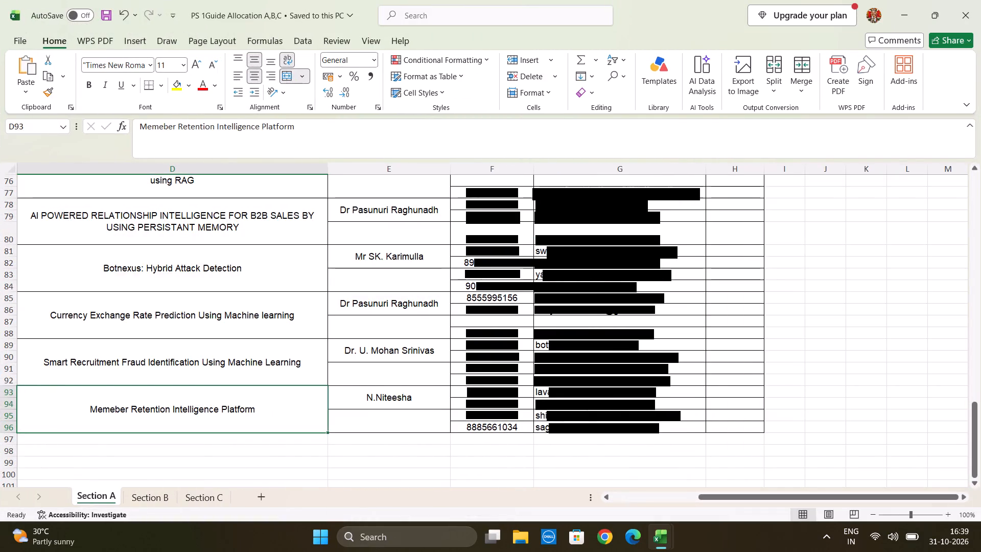
Open the Section B sheet of the guide allocation workbook.
left_click(144, 497)
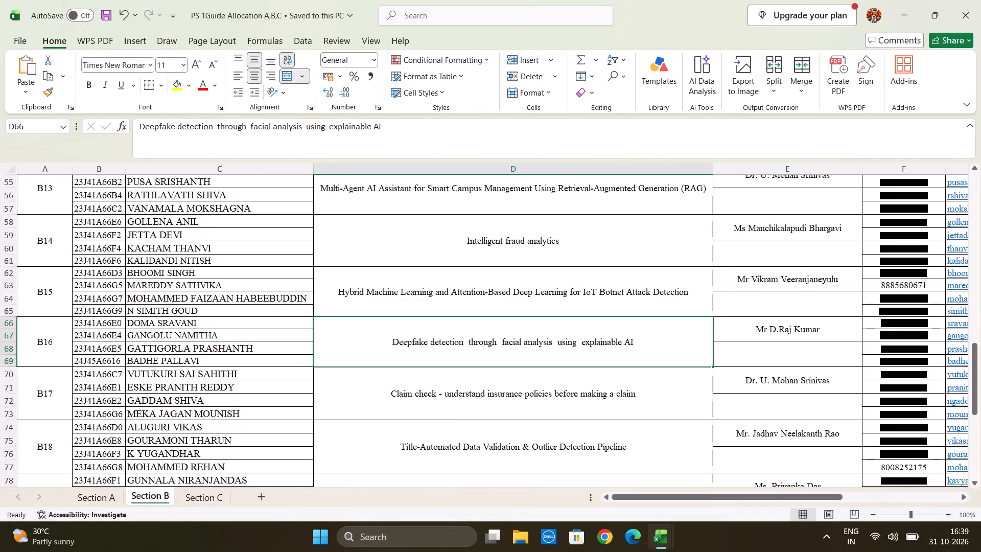
Arrange the guide allocation workbook's Section B sheet side by side with the revised titles workbook.
scroll(653, 294, "up", 5)
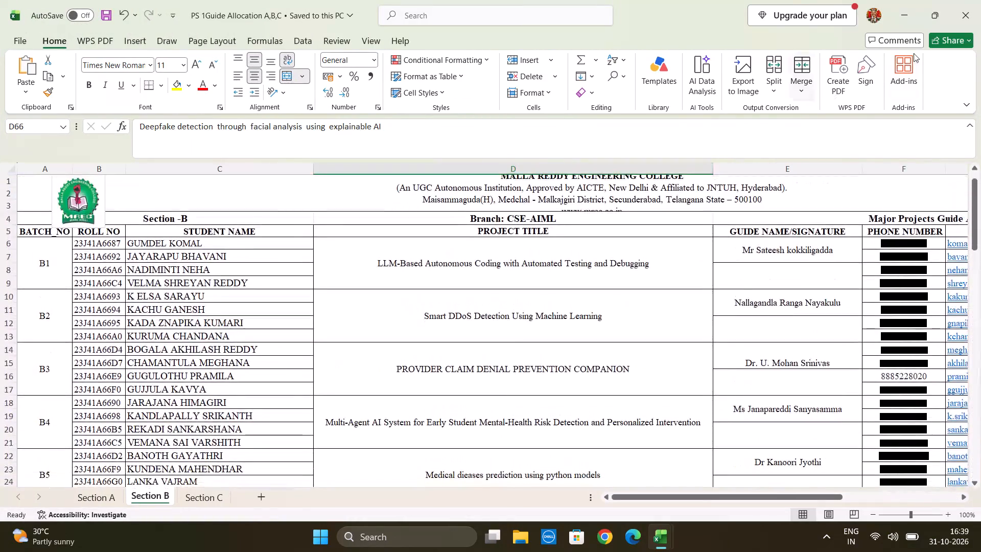
left_click(886, 39)
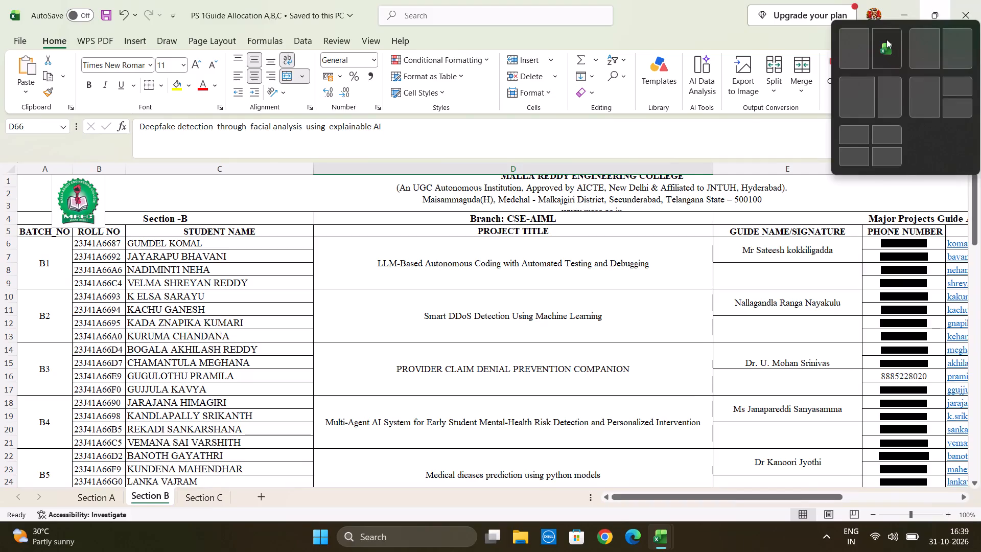
Compare the first project title on the Section B sheet with row 25 of the revised titles workbook.
scroll(695, 246, "down", 1)
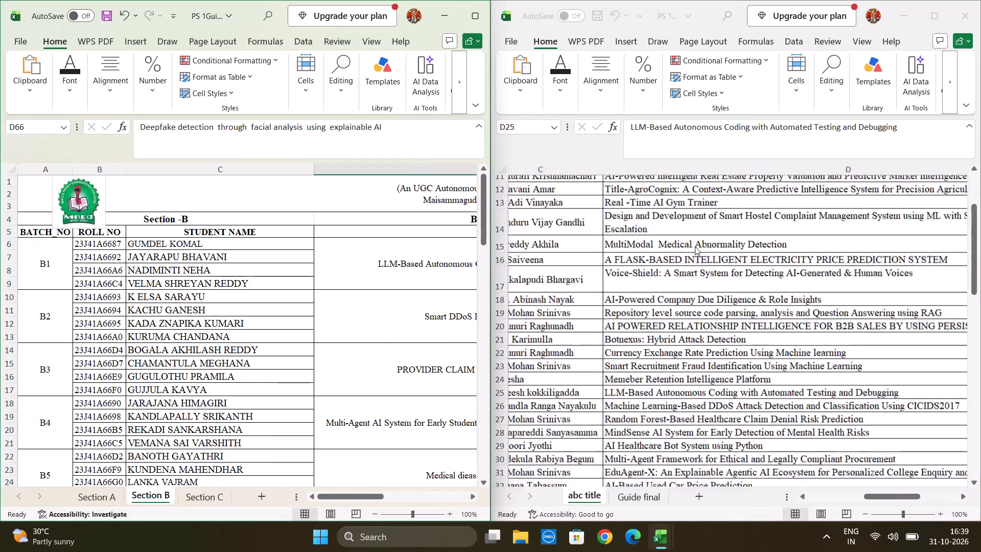
scroll(695, 246, "down", 2)
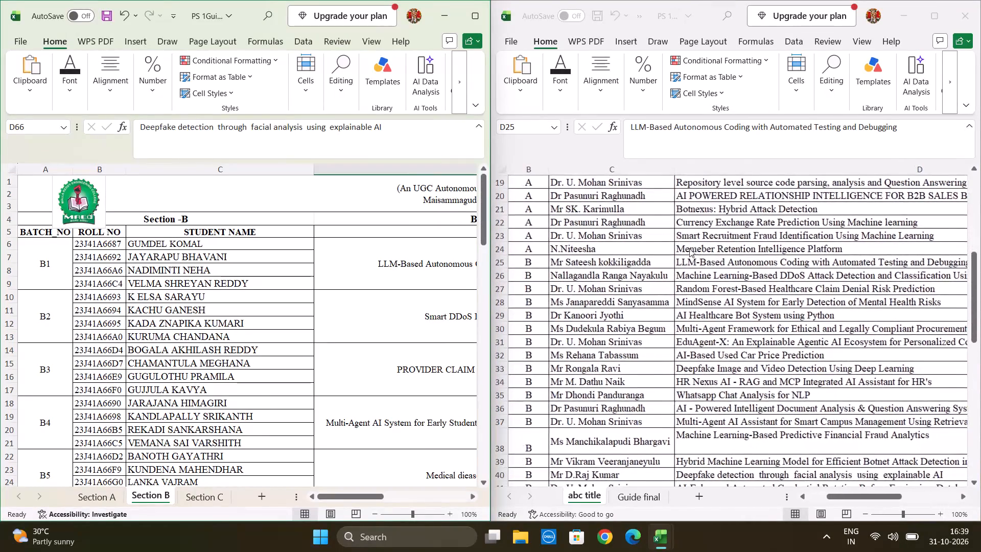
left_click(694, 255)
scroll(694, 255, "left", 1)
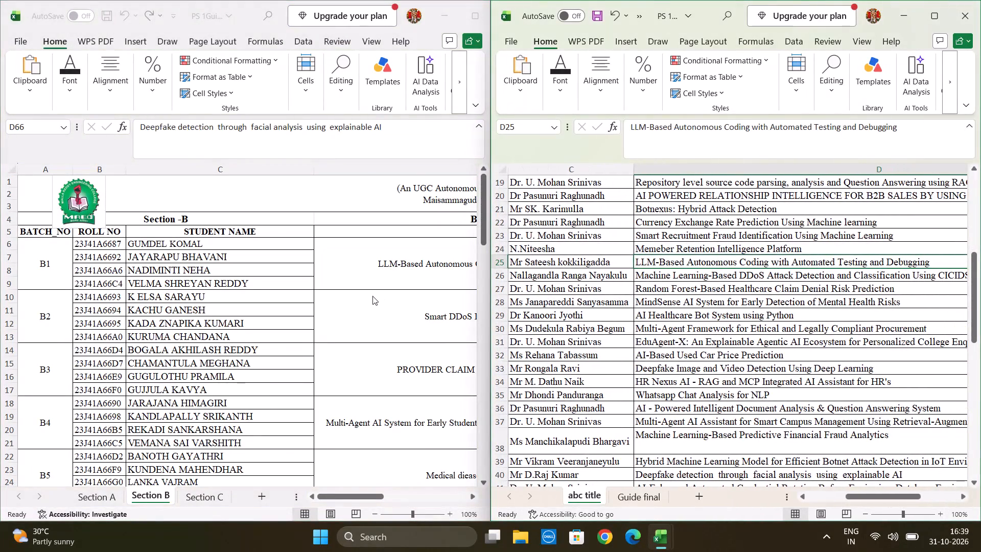
scroll(372, 296, "left", 5)
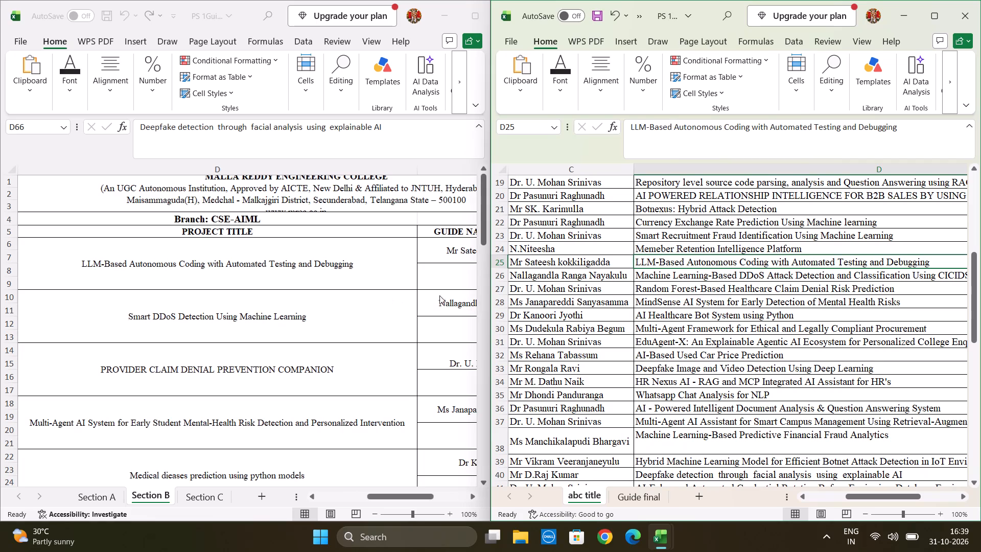
double_click(502, 263)
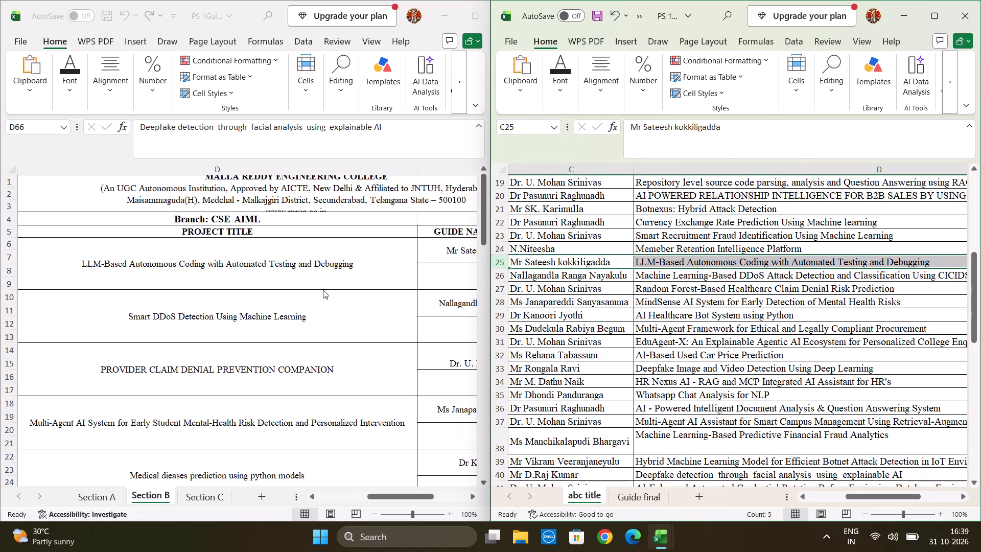
scroll(302, 314, "down", 1)
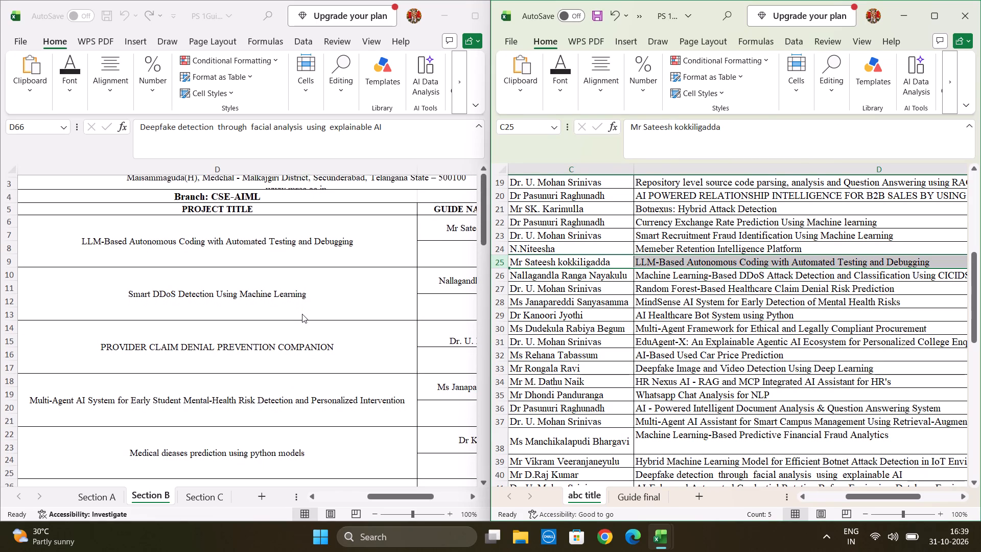
scroll(302, 314, "down", 1)
Replace the project title in D10 on the Section B sheet with "Machine Learning-Based DDoS Attack Detection and Classification Using CICIDS2017" from the revised titles workbook.
left_click(659, 280)
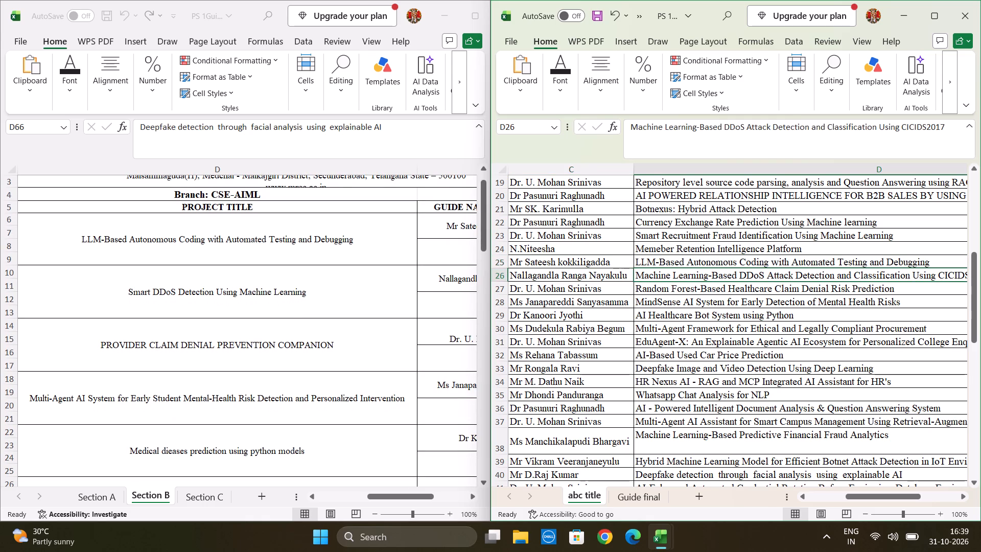
triple_click(648, 274)
key("ctrl+a")
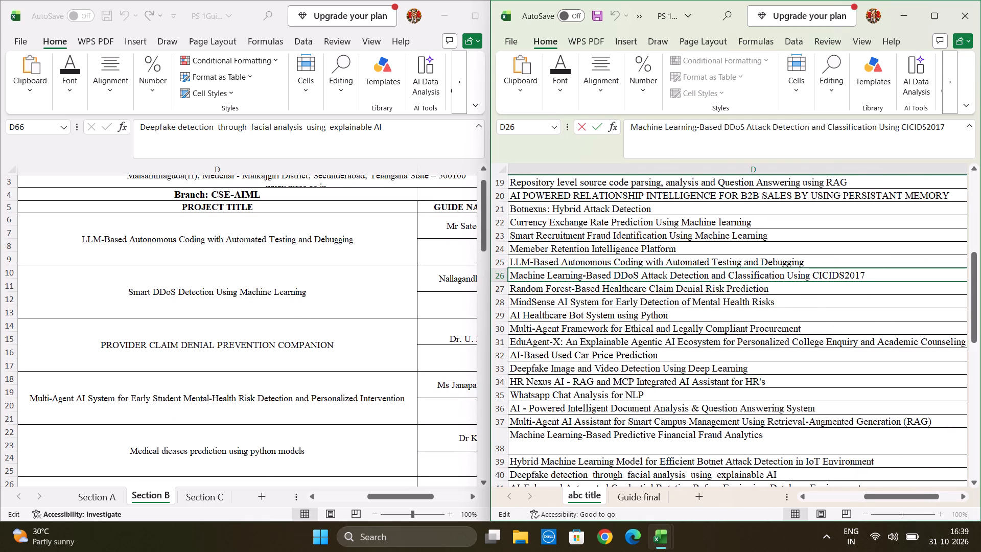
key("ctrl+c")
double_click(247, 297)
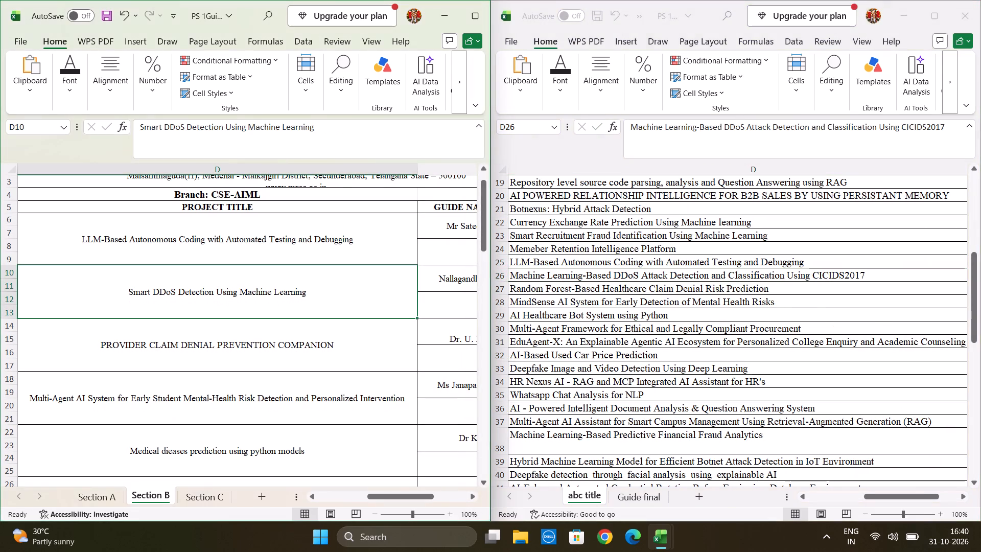
double_click(225, 294)
key("ctrl+a")
key("ctrl+v")
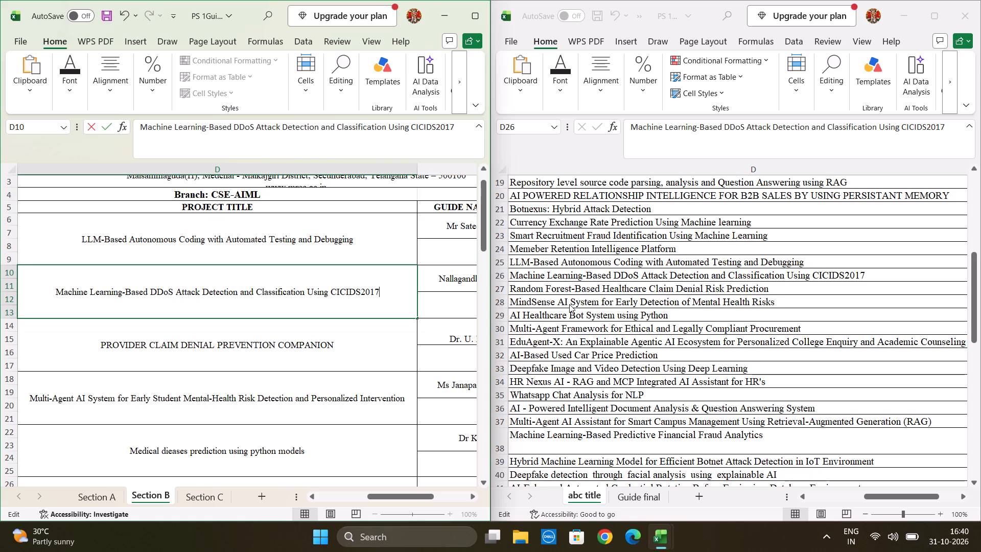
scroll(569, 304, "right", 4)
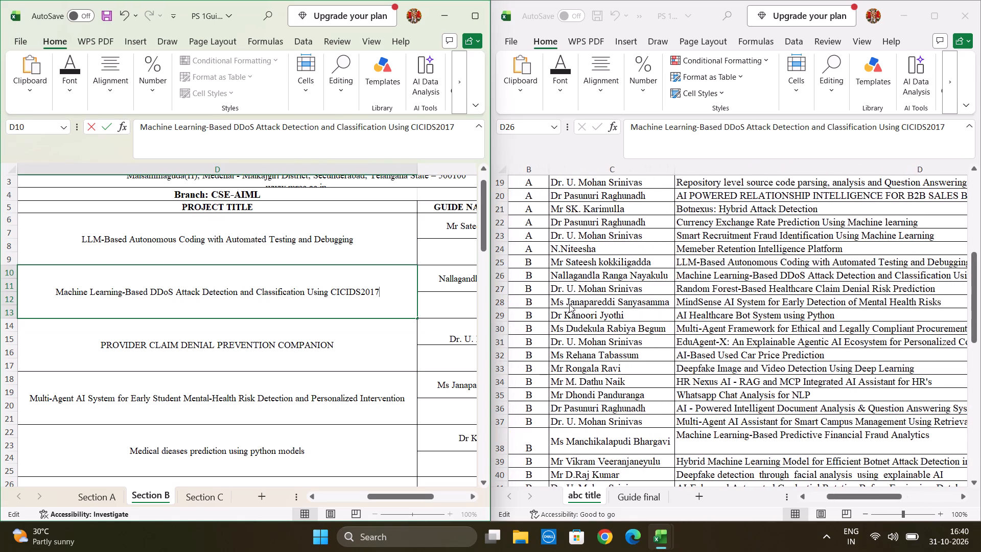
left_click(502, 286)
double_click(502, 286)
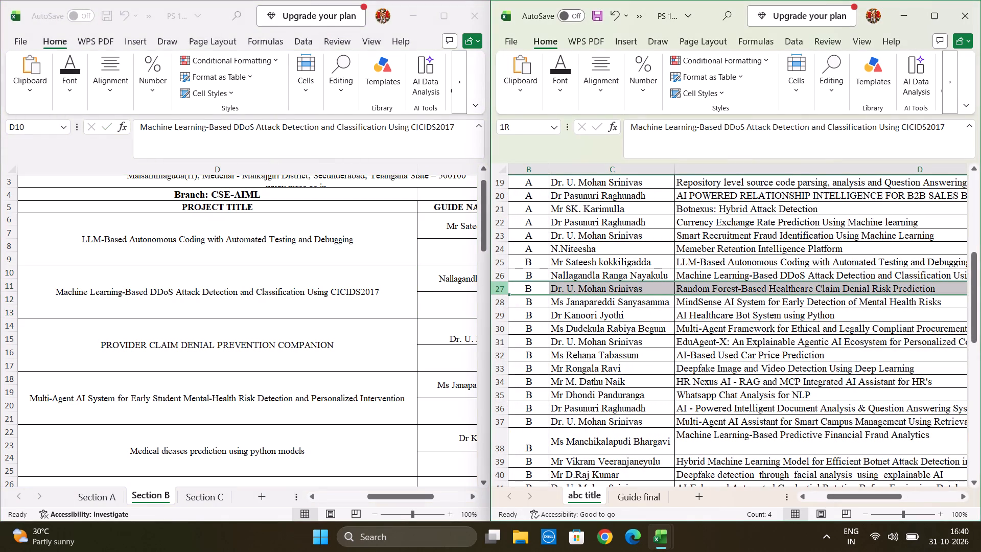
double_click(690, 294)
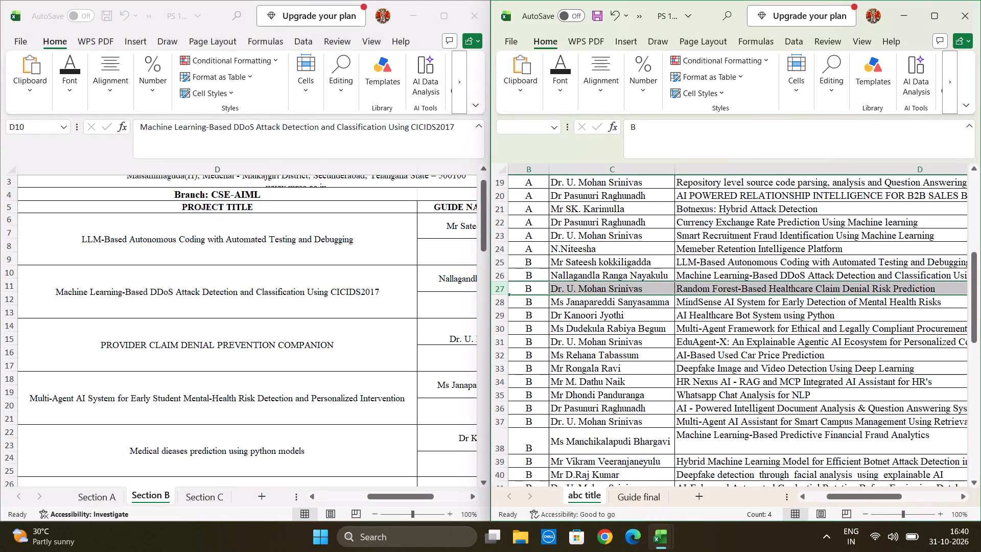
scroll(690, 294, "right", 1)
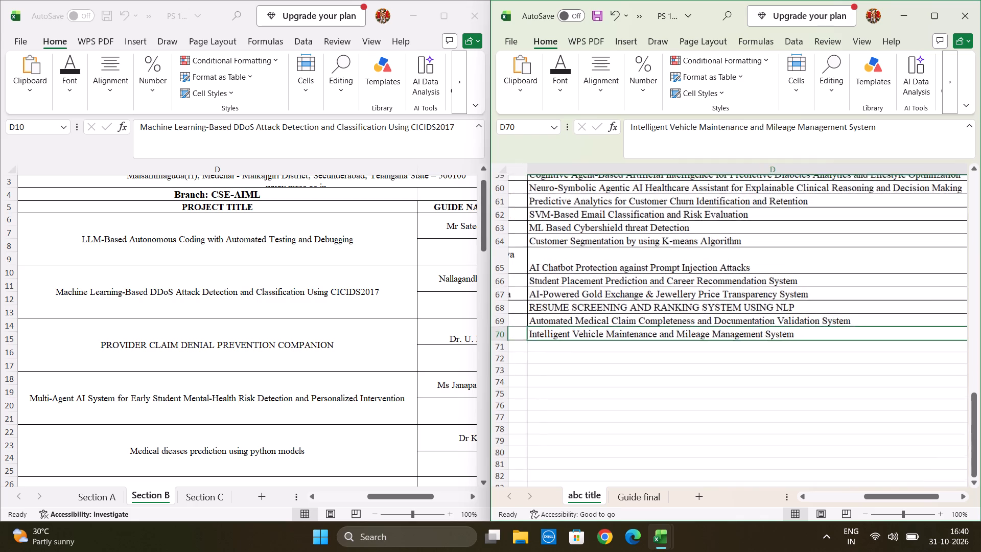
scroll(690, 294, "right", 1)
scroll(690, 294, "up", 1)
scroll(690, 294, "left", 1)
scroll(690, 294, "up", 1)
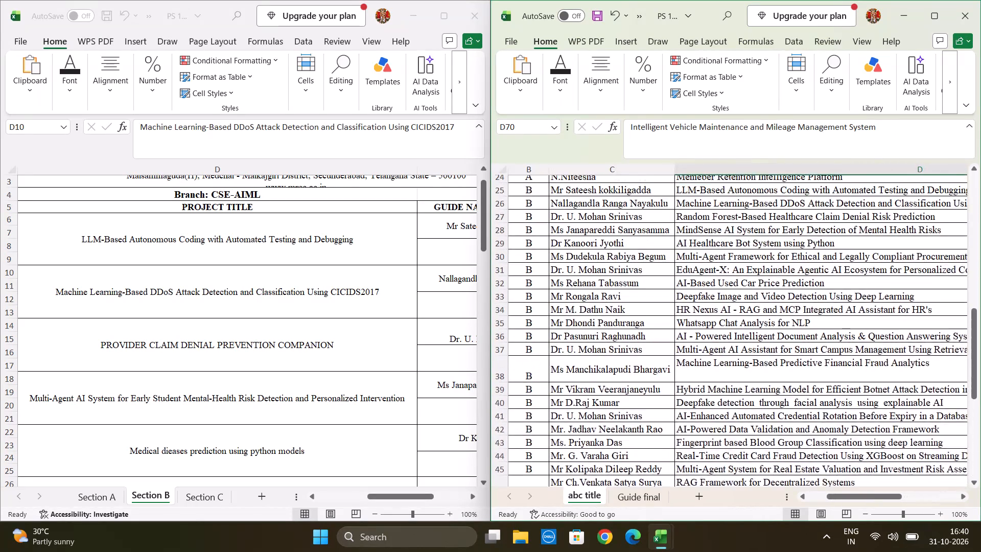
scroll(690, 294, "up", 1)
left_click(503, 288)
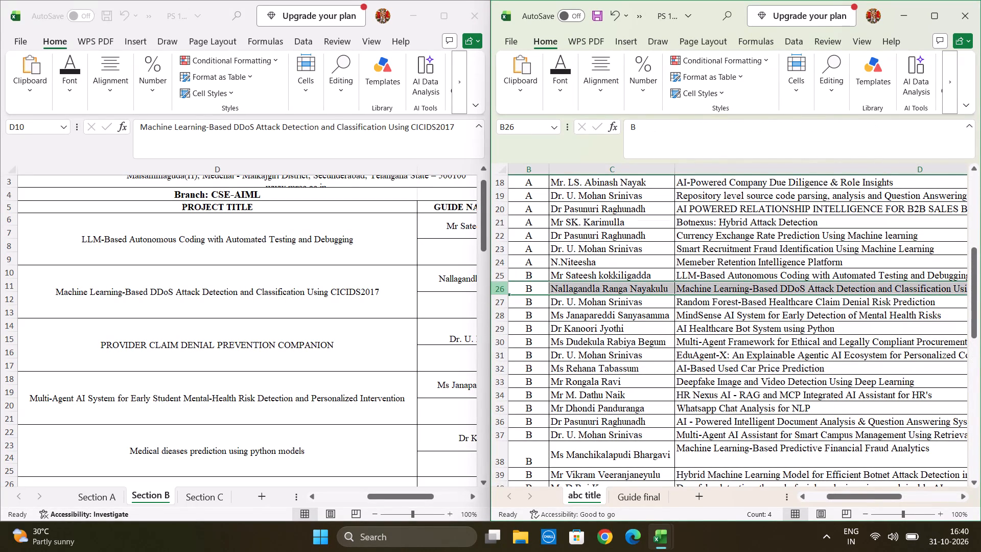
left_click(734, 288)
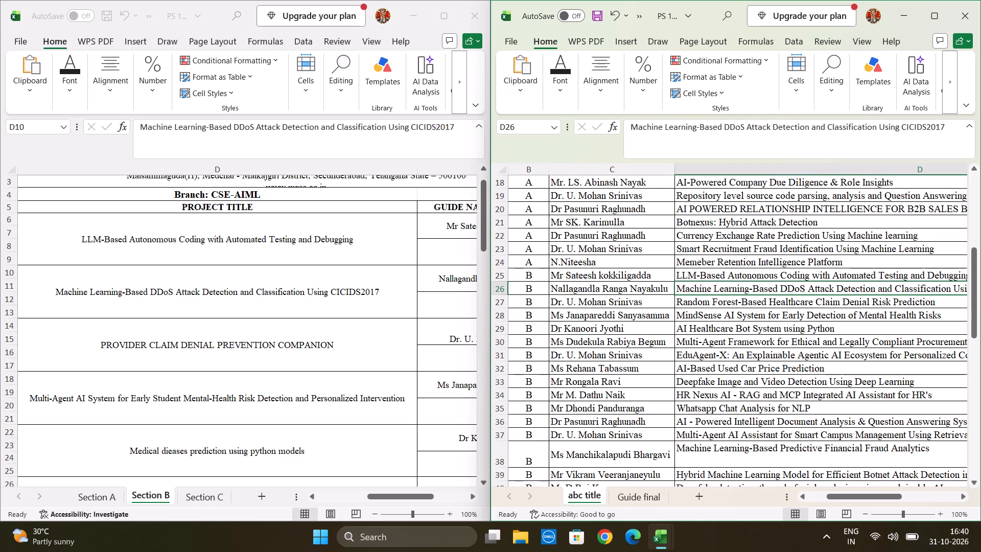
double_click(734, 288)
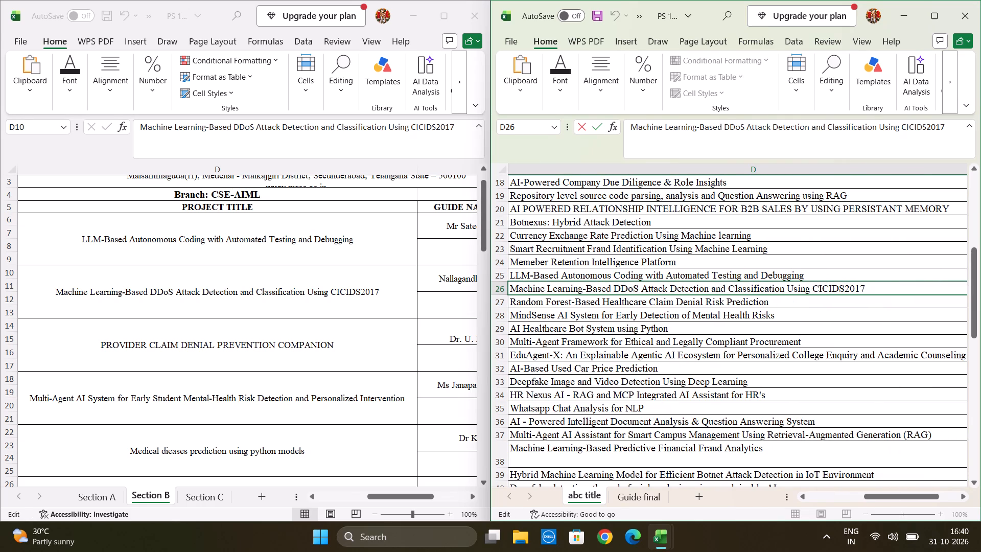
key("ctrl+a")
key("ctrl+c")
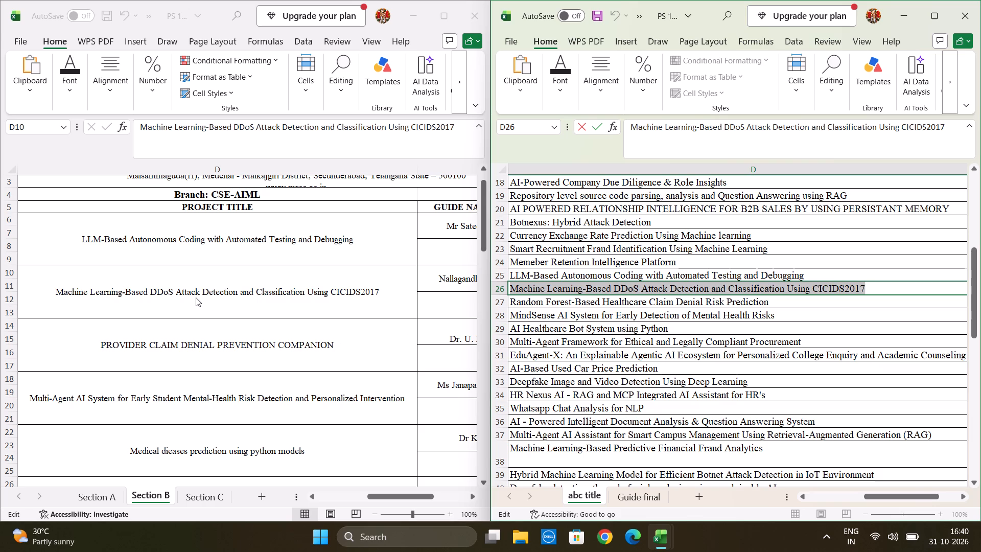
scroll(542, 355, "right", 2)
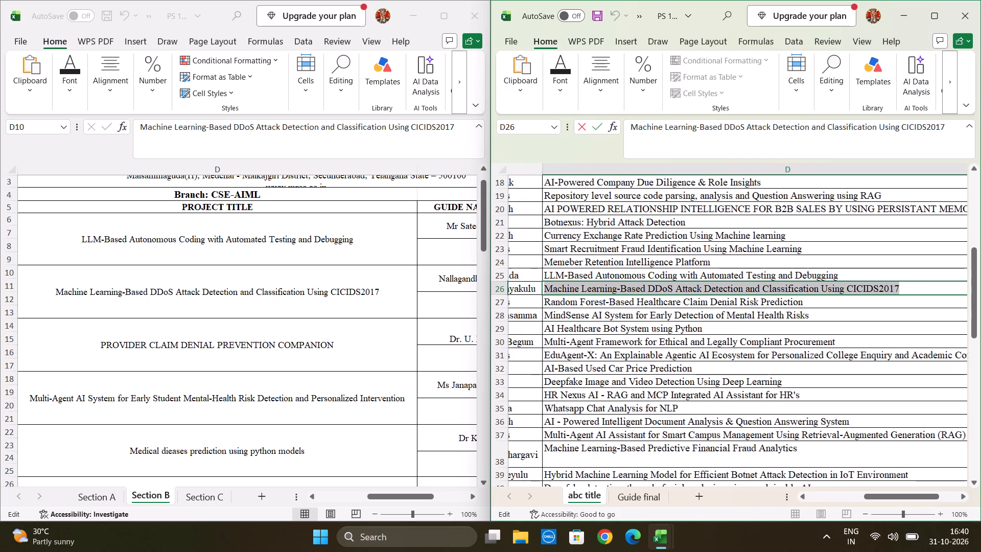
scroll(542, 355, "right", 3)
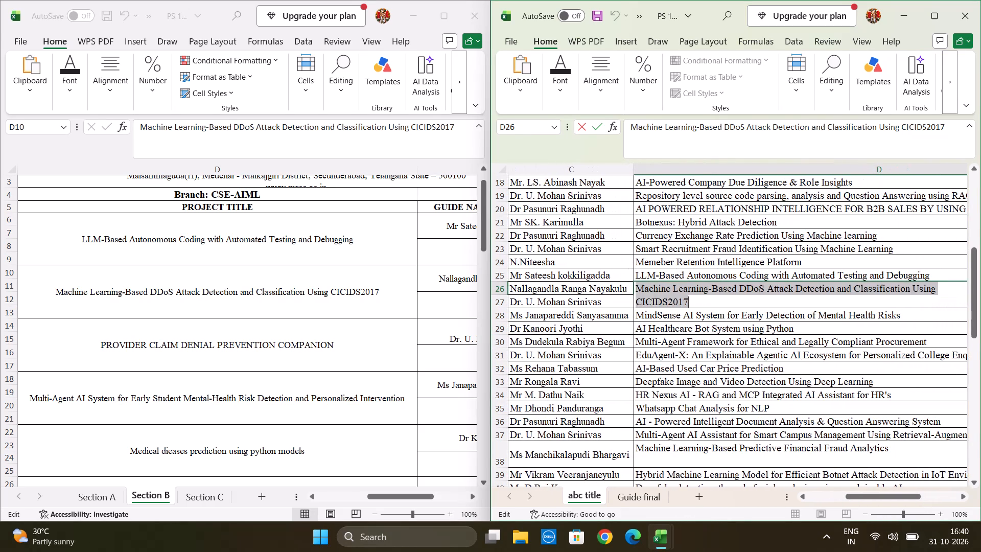
Replace the project title in D14 on the Section B sheet with "MindSense AI System for Early Detection of Mental Health Risks" from the revised titles workbook.
left_click(503, 318)
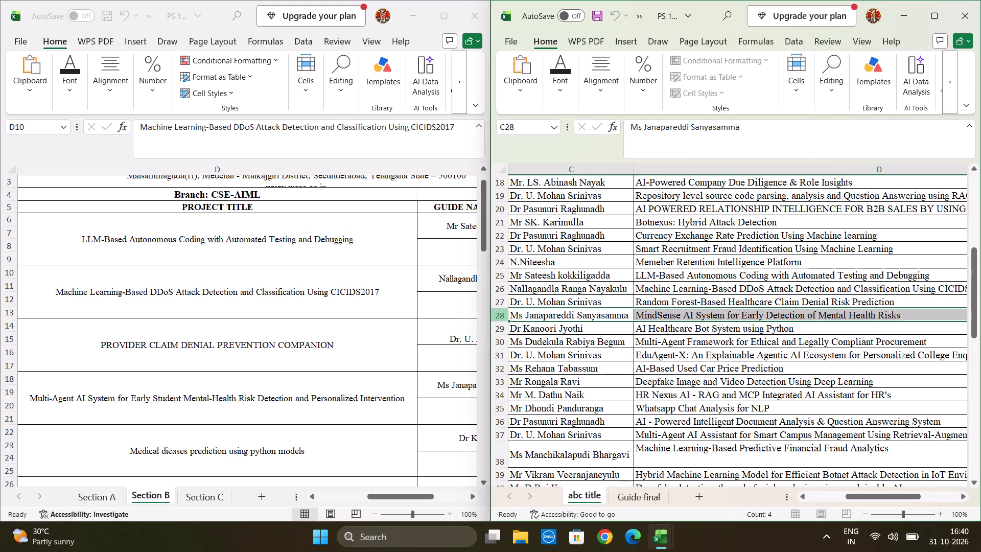
double_click(652, 315)
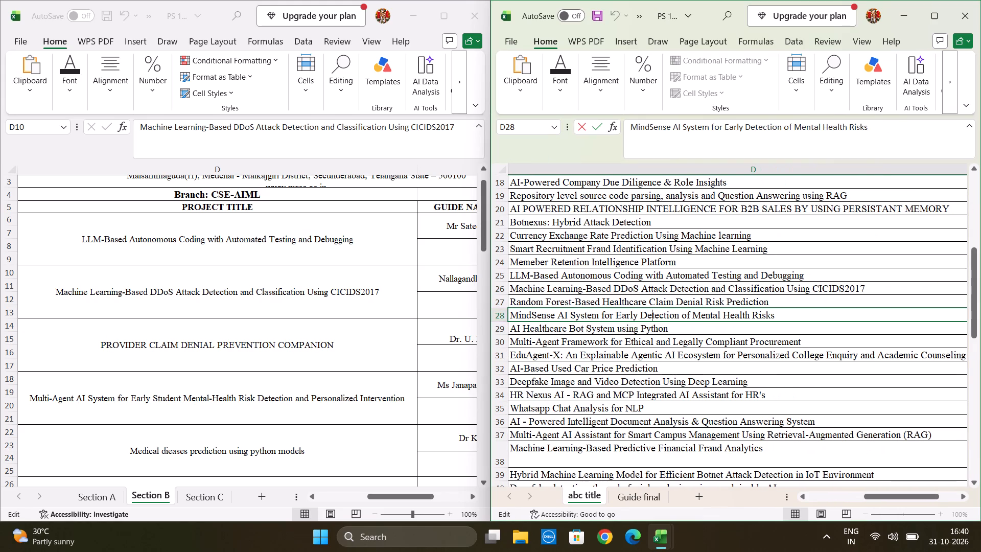
key("ctrl+a")
key("ctrl+c")
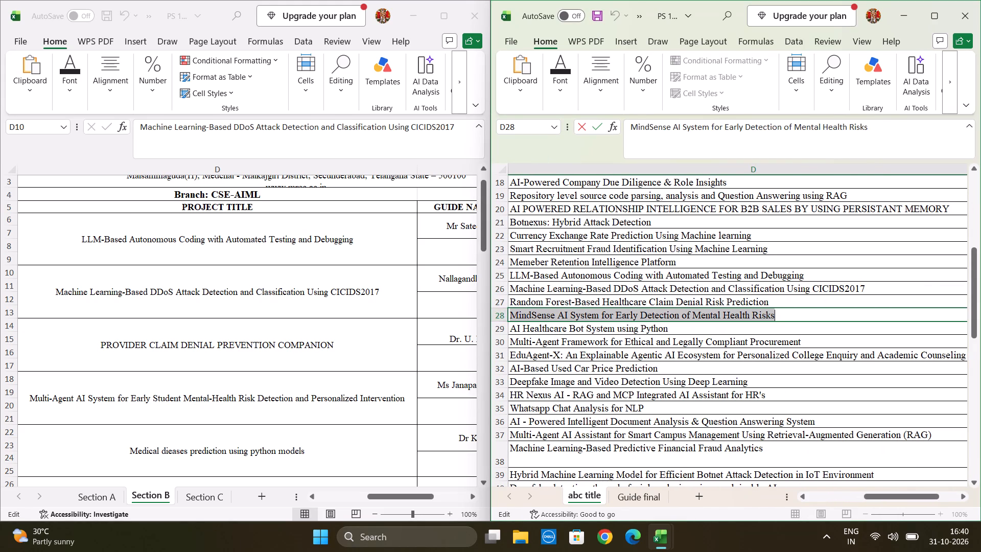
double_click(217, 339)
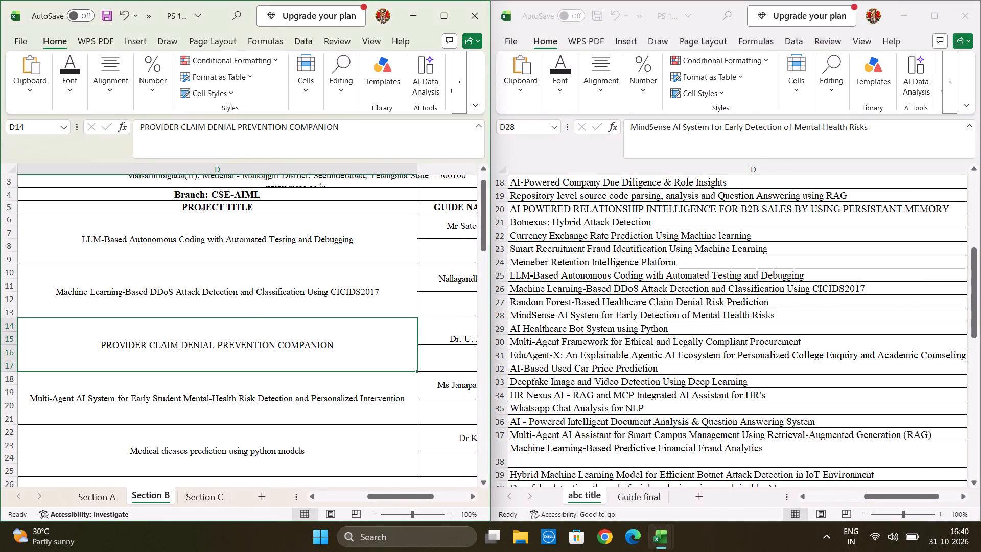
double_click(214, 342)
key("ctrl+a")
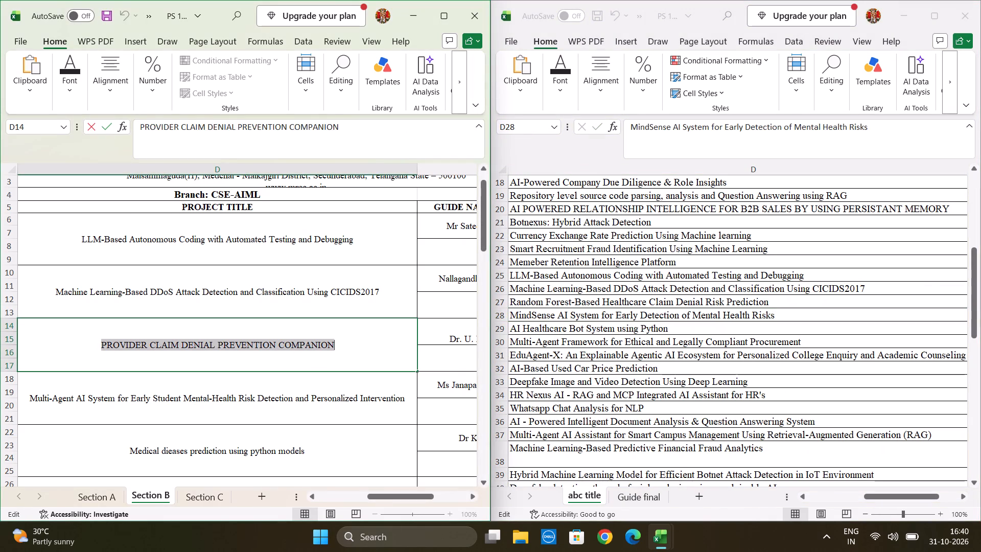
key("ctrl+v")
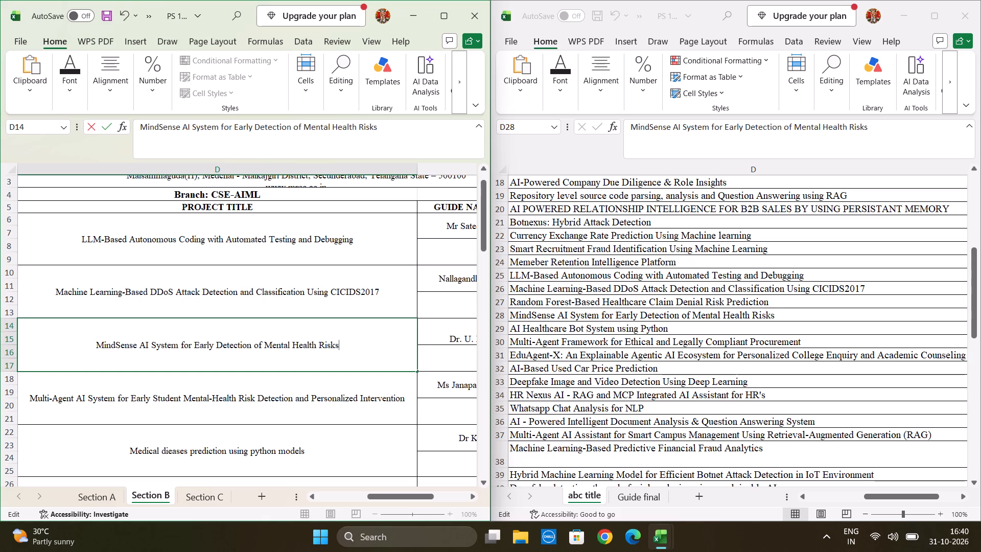
Replace the project title in D18 on the Section B sheet with "AI Healthcare Bot System using Python" from the revised titles workbook.
left_click(503, 328)
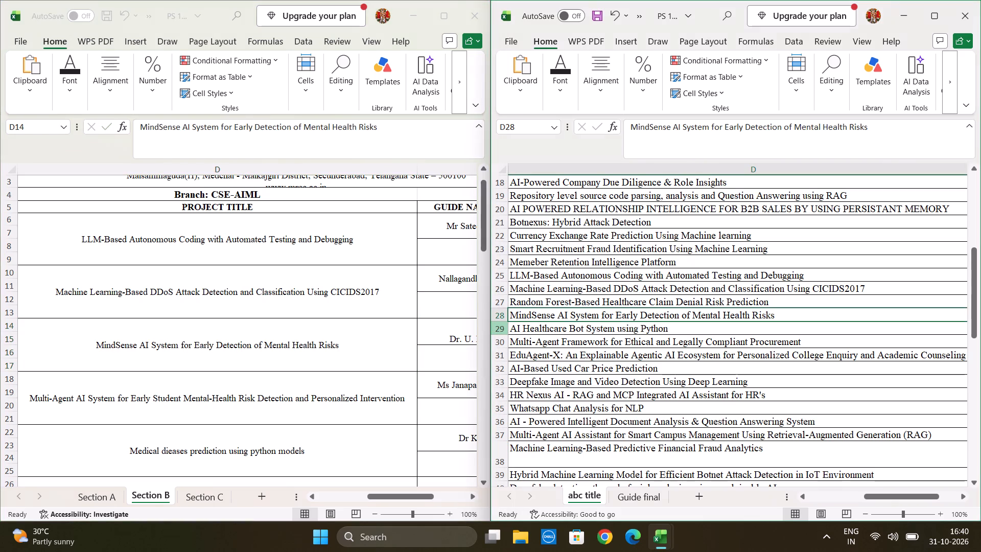
left_click(503, 328)
scroll(620, 324, "right", 1)
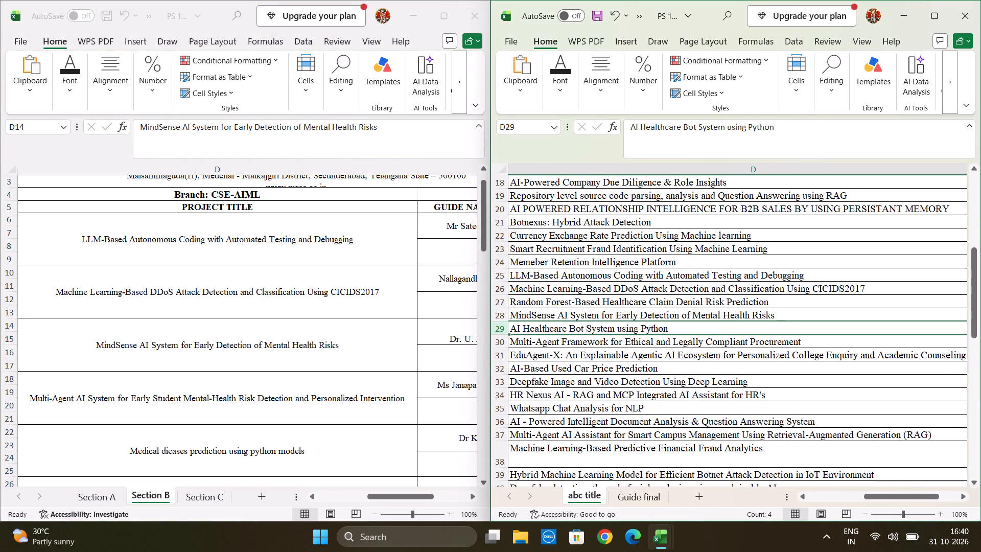
triple_click(590, 325)
key("ctrl+a")
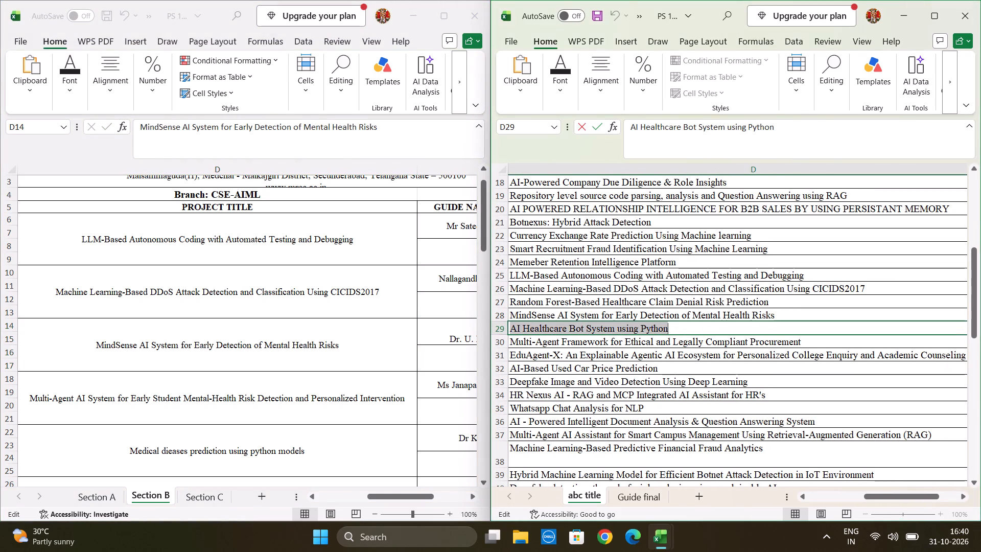
key("ctrl+c")
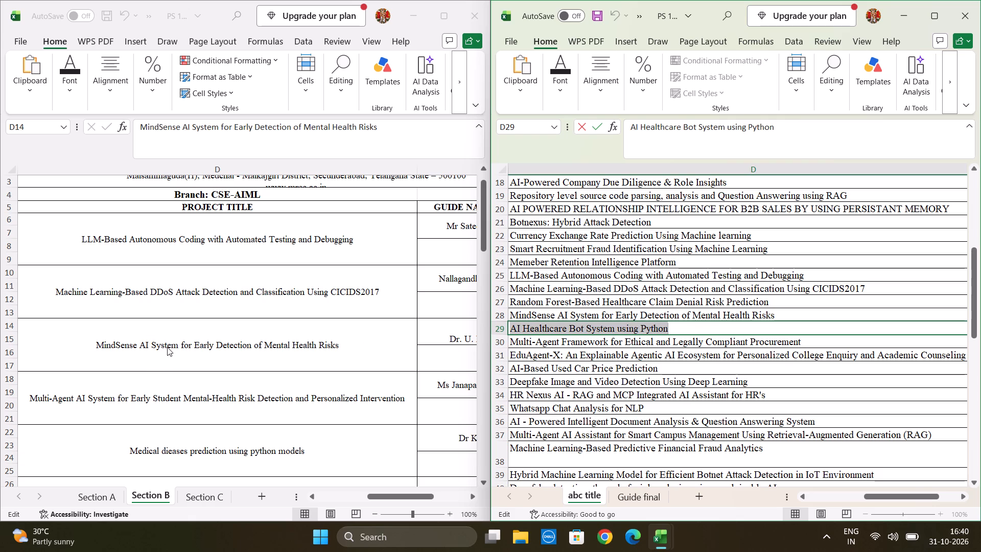
double_click(168, 347)
triple_click(134, 401)
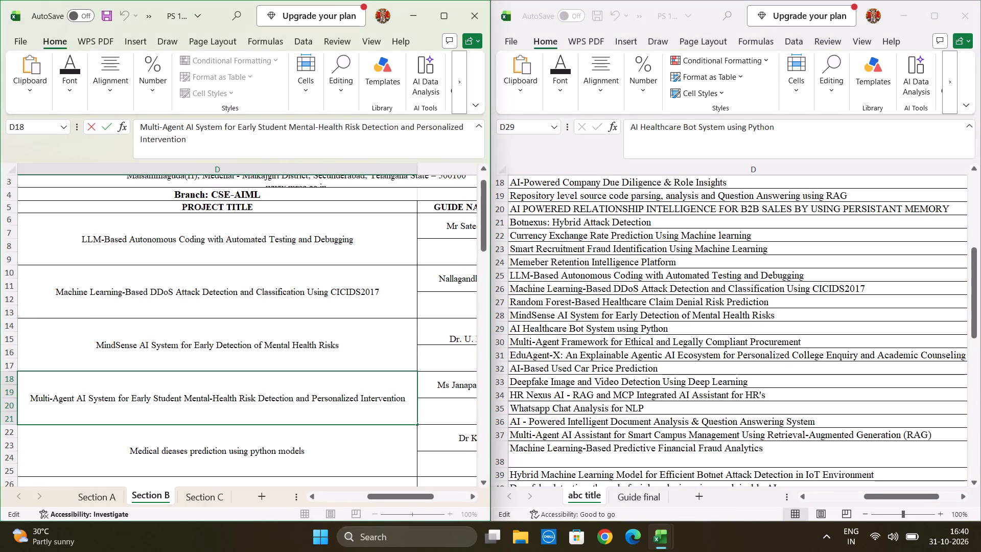
key("ctrl+a")
key("ctrl+v")
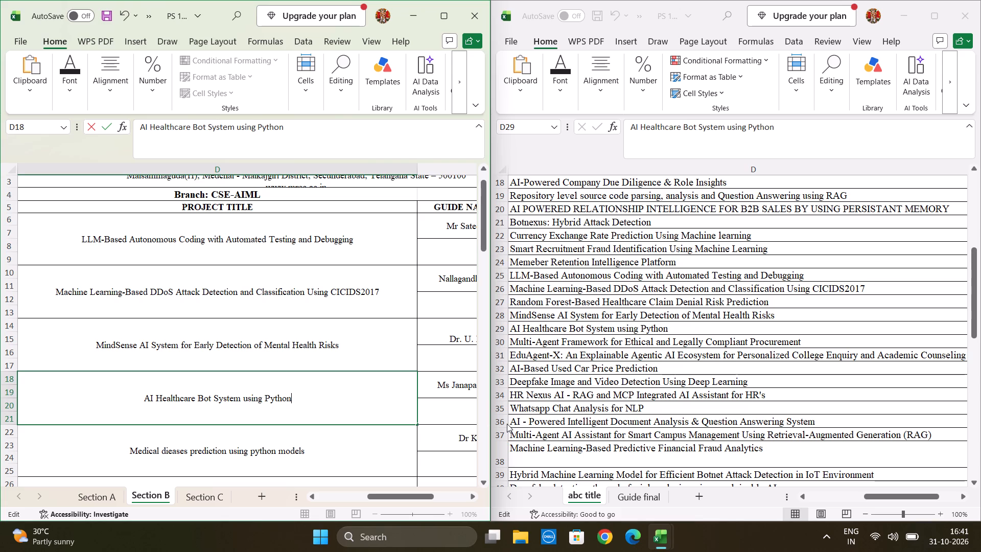
Replace the project title in D22 on the Section B sheet with "AI Healthcare Bot System using Python" and restore D18's earlier multi-agent title.
scroll(251, 405, "down", 1)
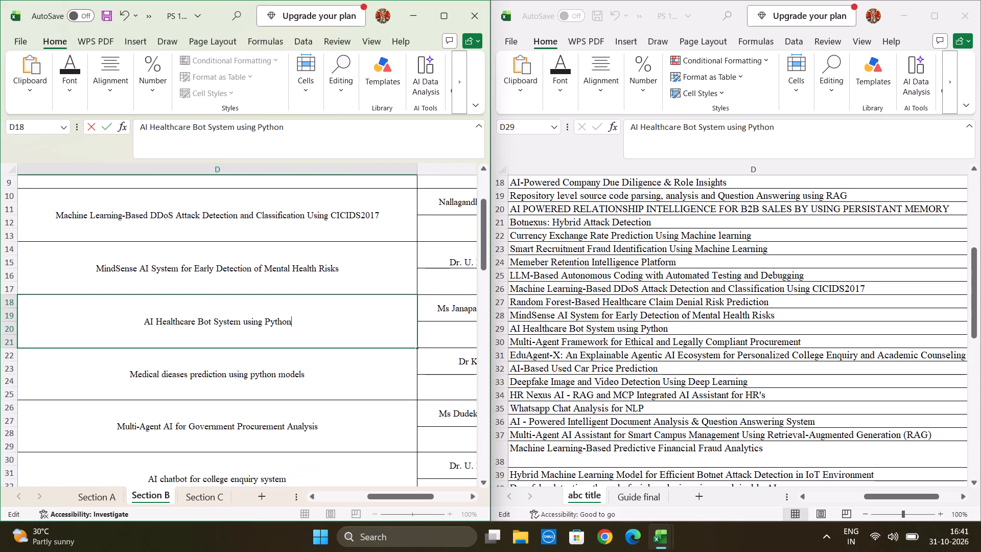
scroll(251, 405, "down", 2)
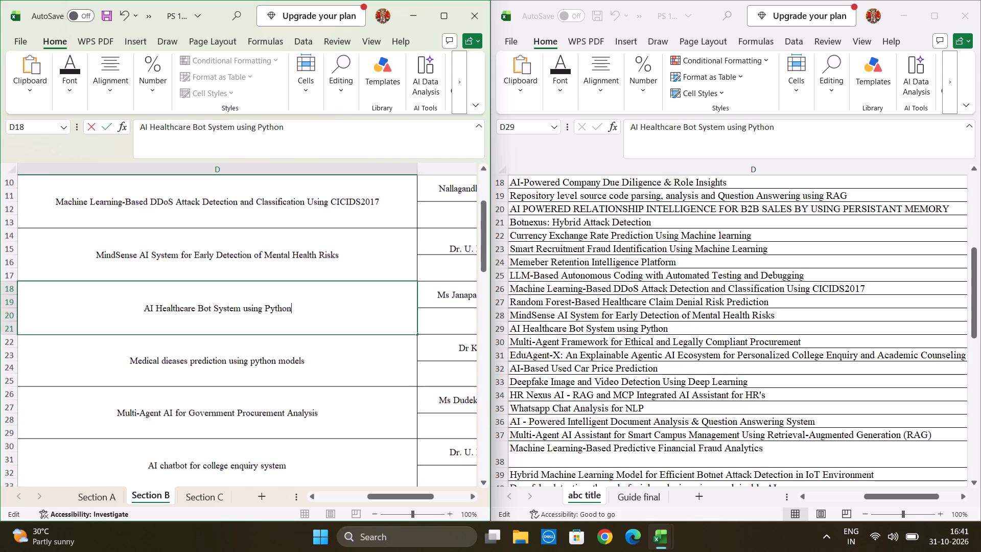
left_click(260, 373)
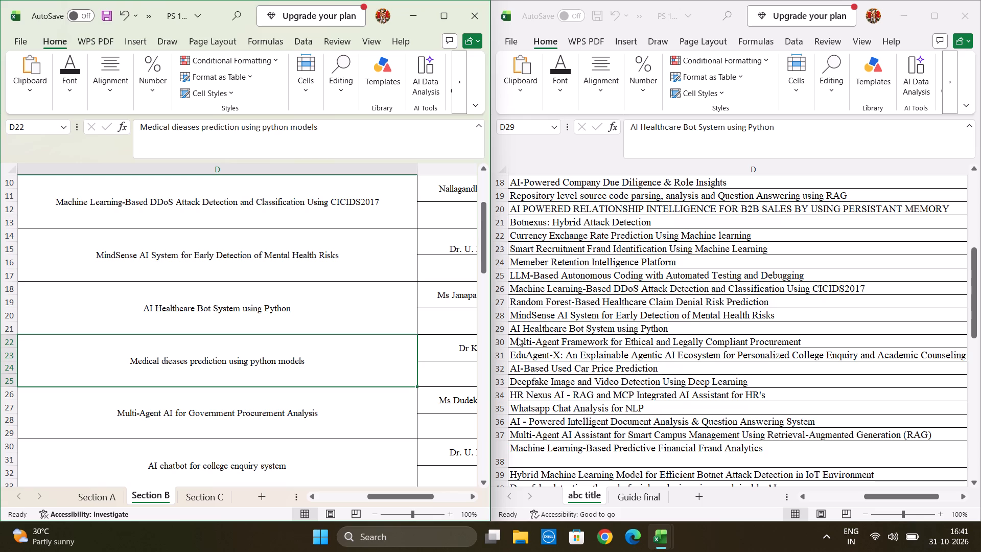
left_click(496, 339)
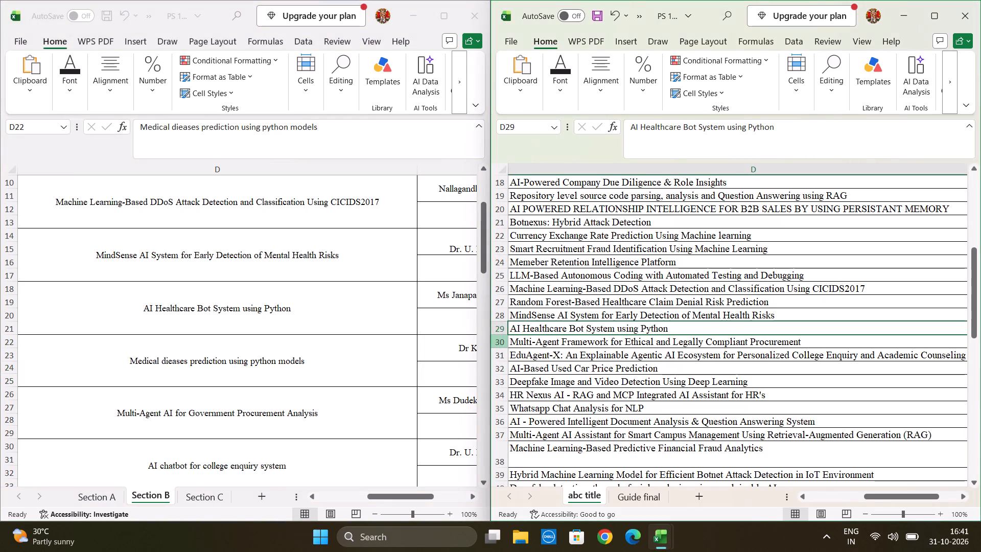
left_click(496, 342)
scroll(580, 352, "right", 5)
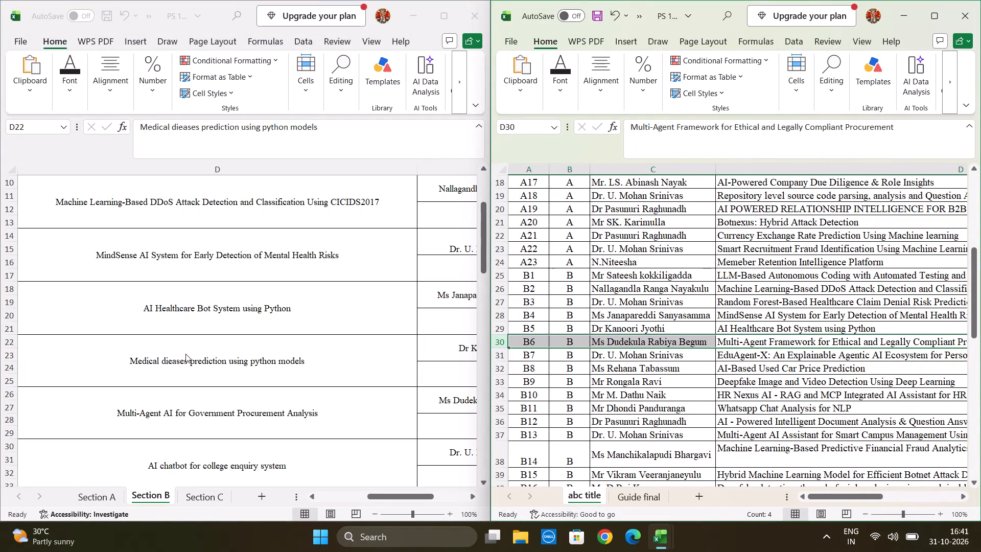
left_click(150, 351)
scroll(150, 351, "right", 4)
scroll(150, 351, "left", 1)
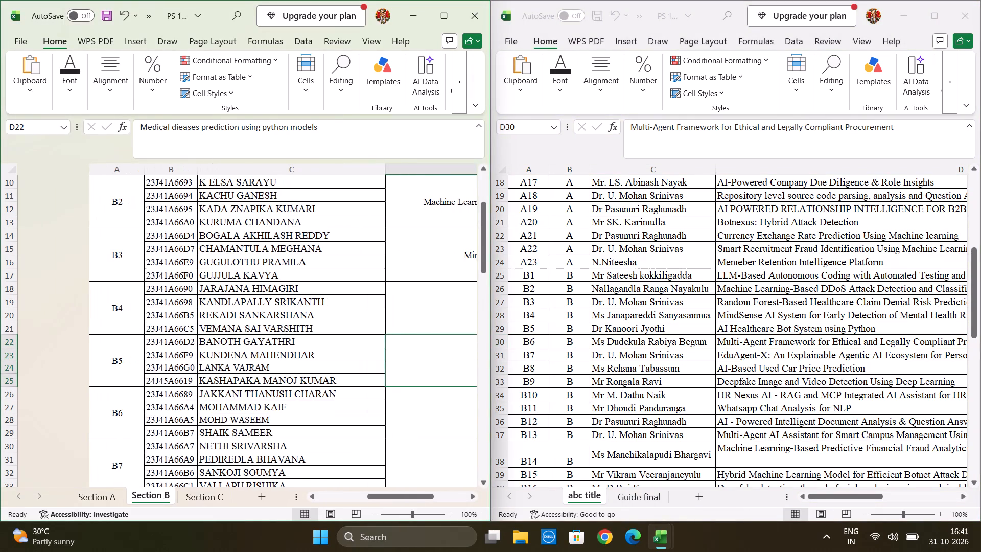
Check the B5 row in the revised titles workbook and undo the title replacement in D18 on the Section B sheet.
scroll(150, 351, "left", 1)
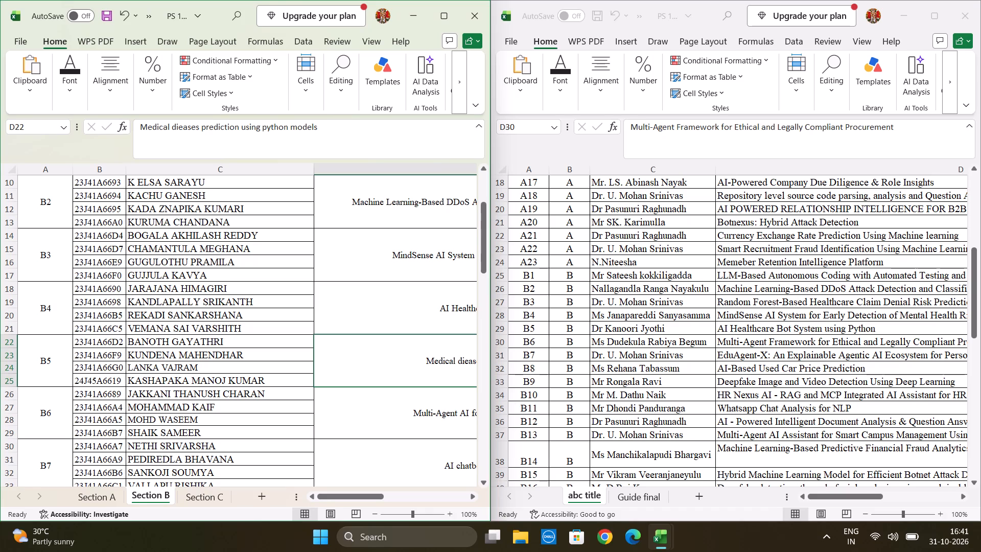
left_click(498, 326)
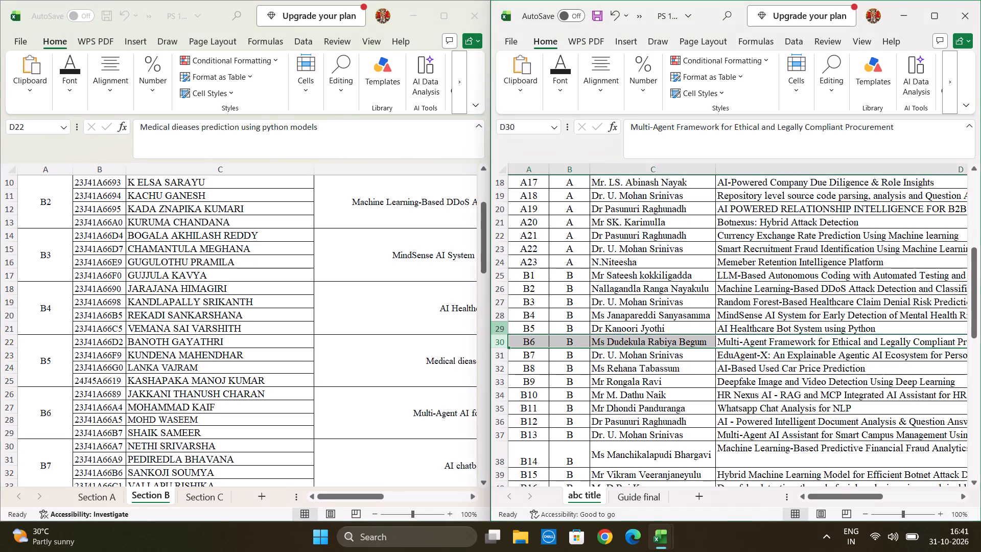
left_click(498, 326)
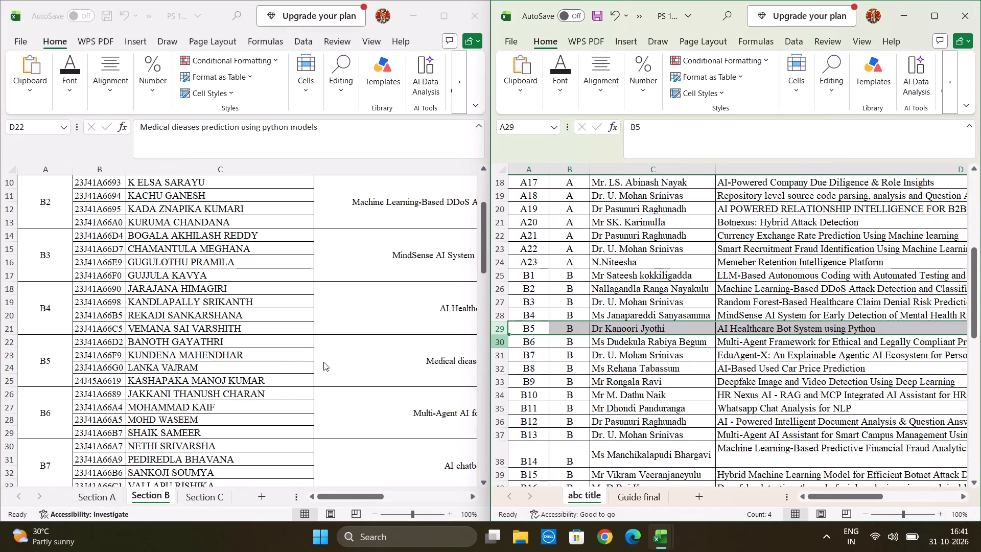
scroll(323, 362, "left", 3)
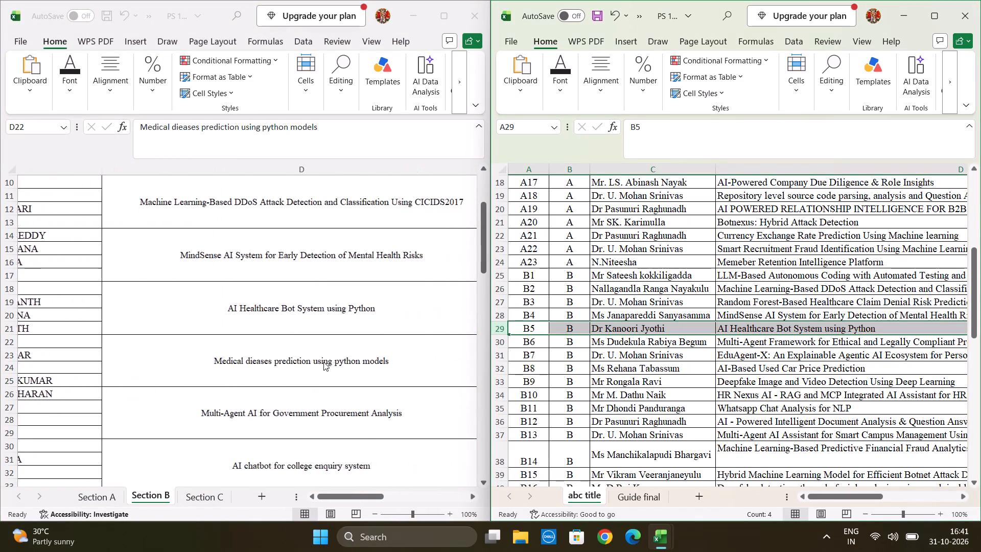
double_click(268, 302)
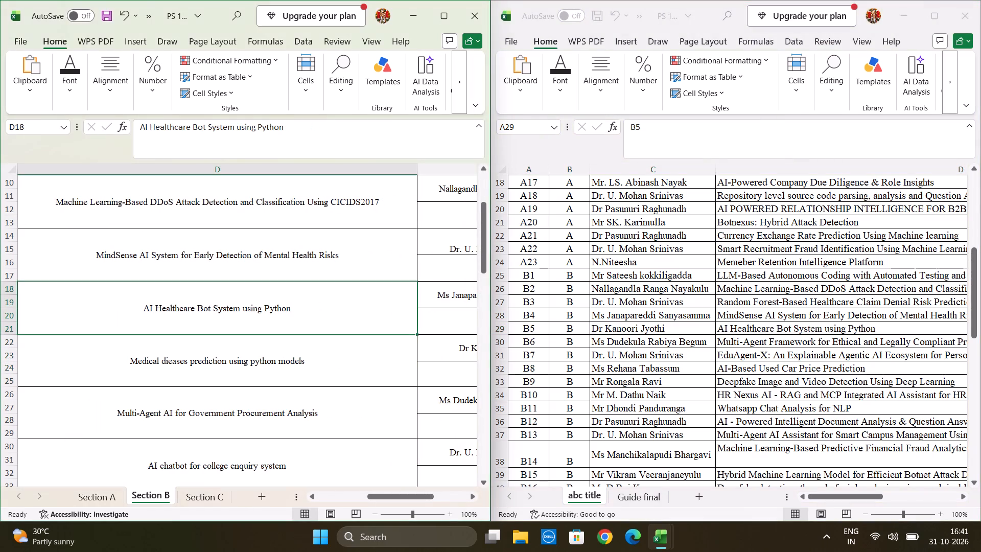
key("ctrl+z")
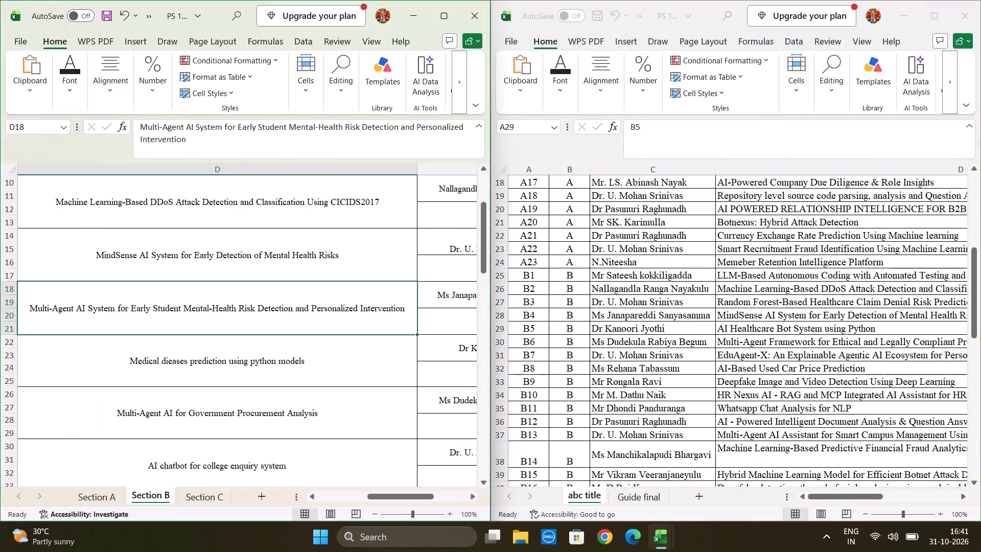
Replace the project title in D22 on the Section B sheet with "AI Healthcare Bot System using Python".
double_click(148, 360)
left_click(130, 363)
left_click_drag(130, 363, 333, 386)
key("ctrl+v")
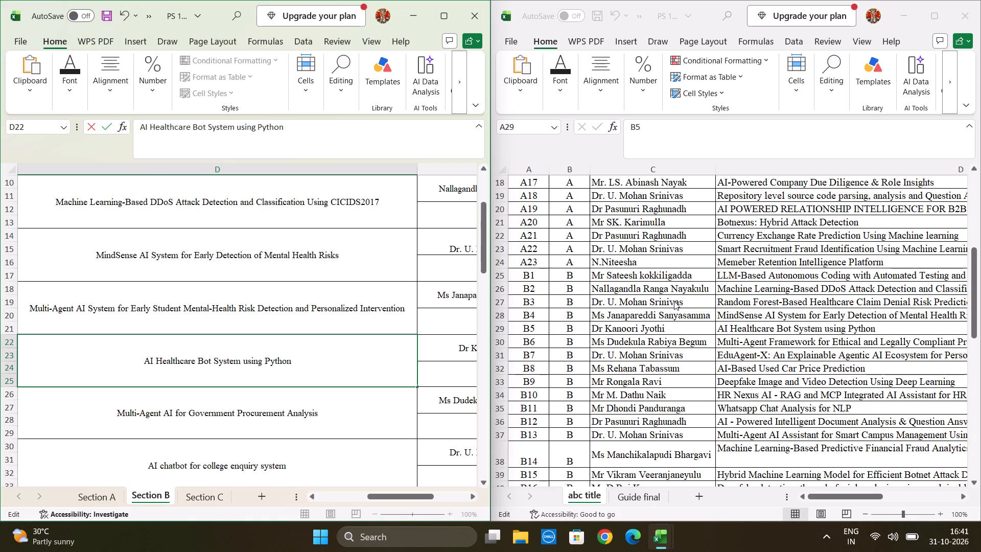
Select the B4 row on the abc title sheet of the revised titles workbook.
left_click(496, 312)
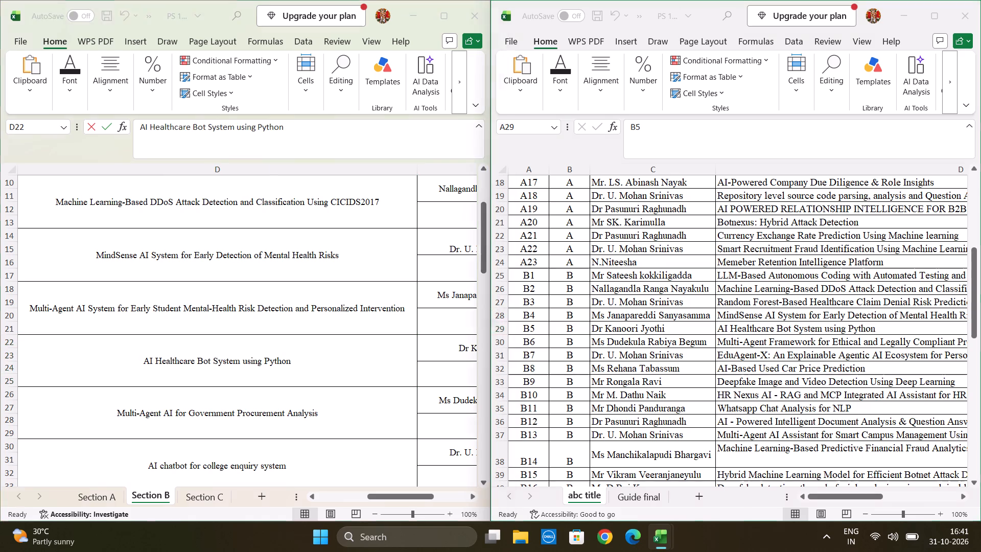
Compare the guides and project titles for B1 to B4 in the revised titles workbook with the first four Section B entries.
left_click(496, 312)
scroll(727, 366, "left", 2)
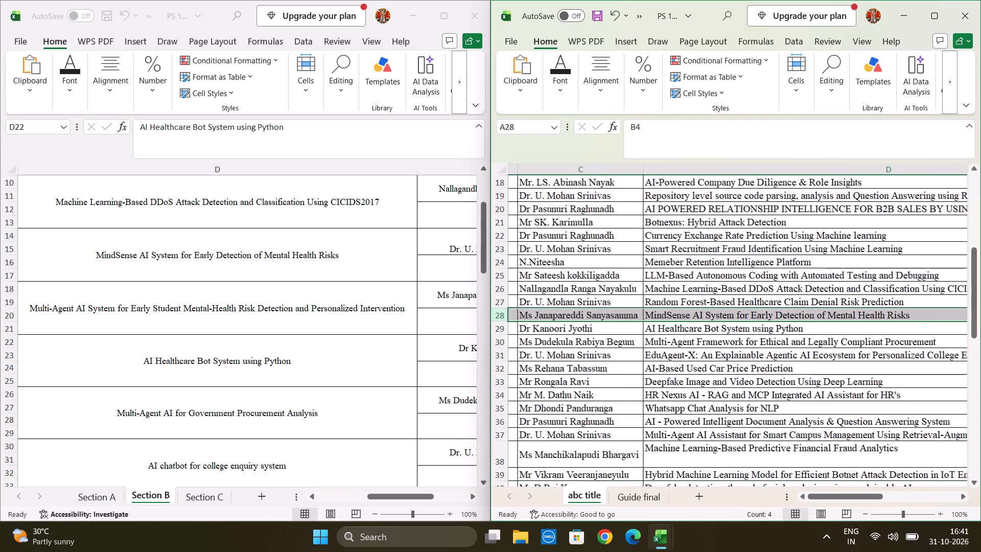
scroll(727, 366, "left", 2)
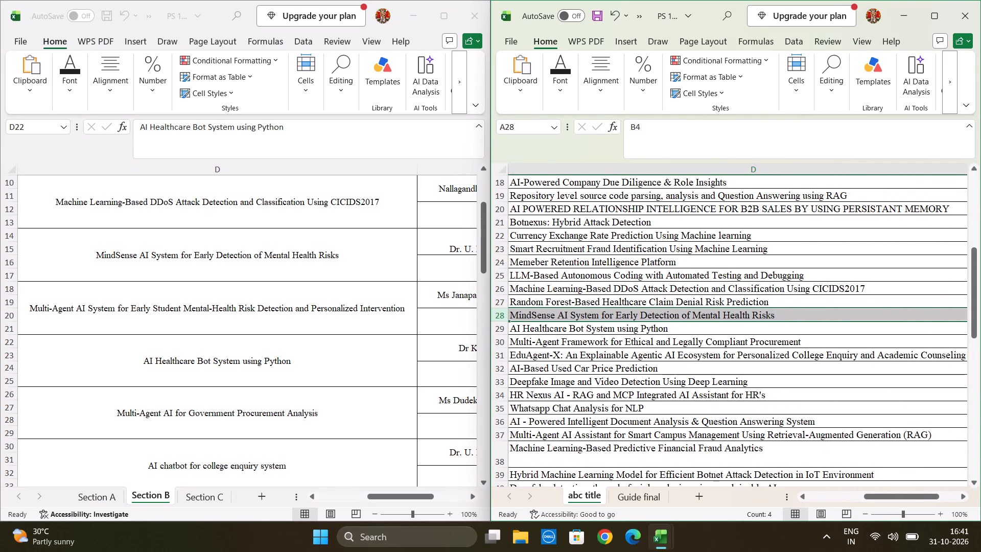
scroll(729, 332, "right", 4)
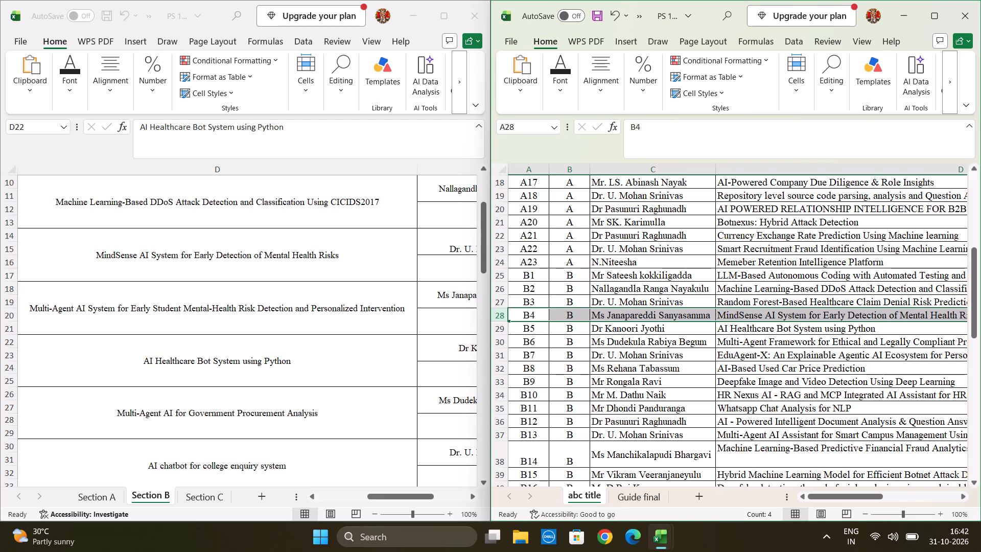
scroll(239, 350, "up", 1)
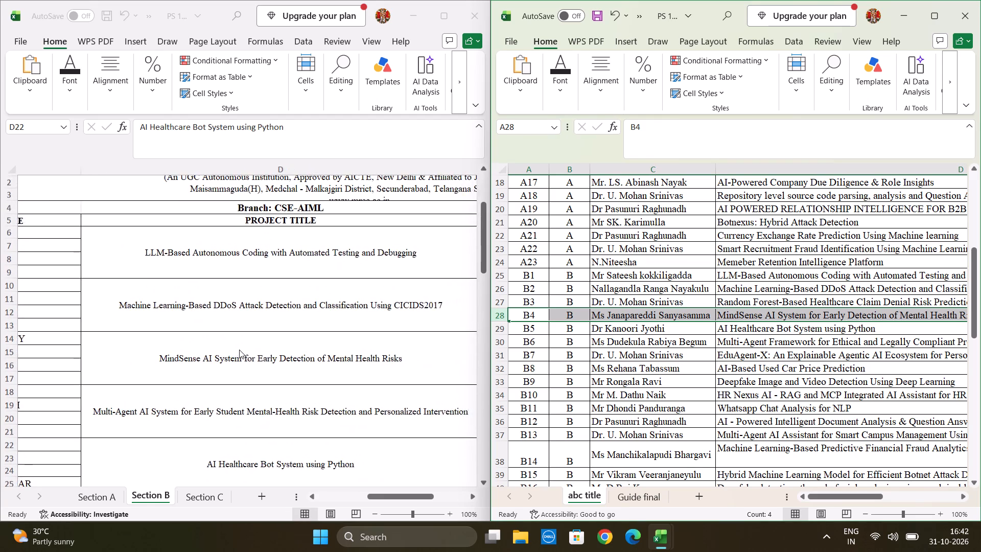
scroll(239, 350, "up", 1)
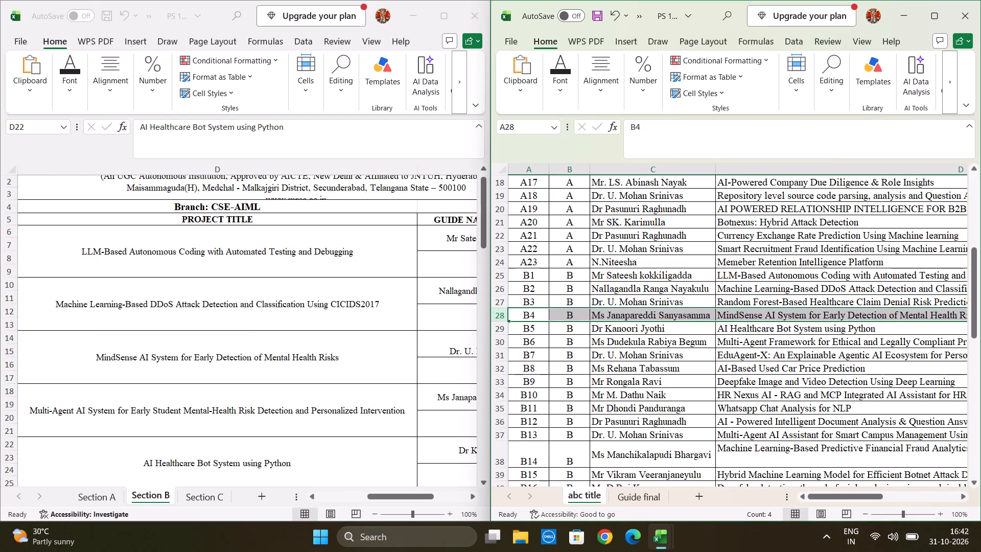
left_click(497, 277)
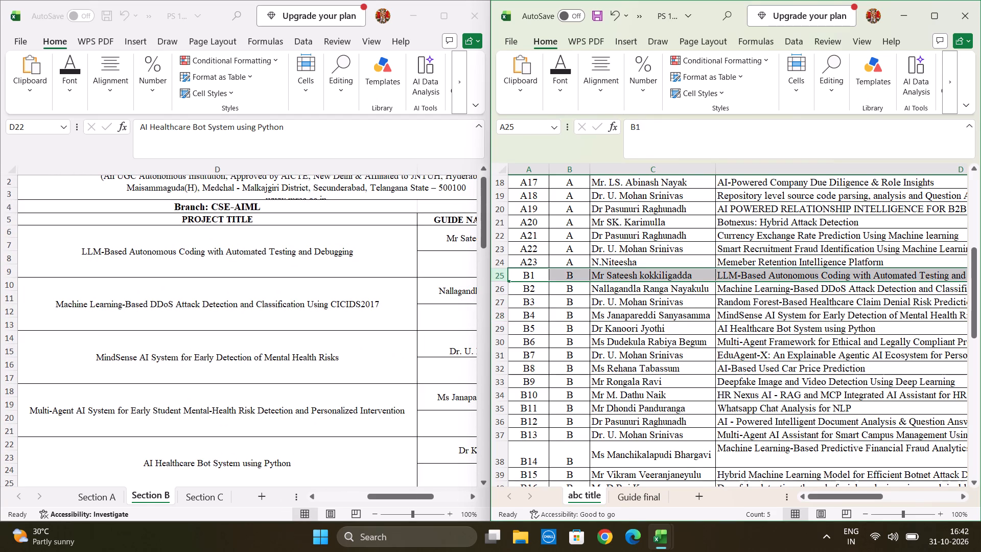
scroll(620, 313, "left", 1)
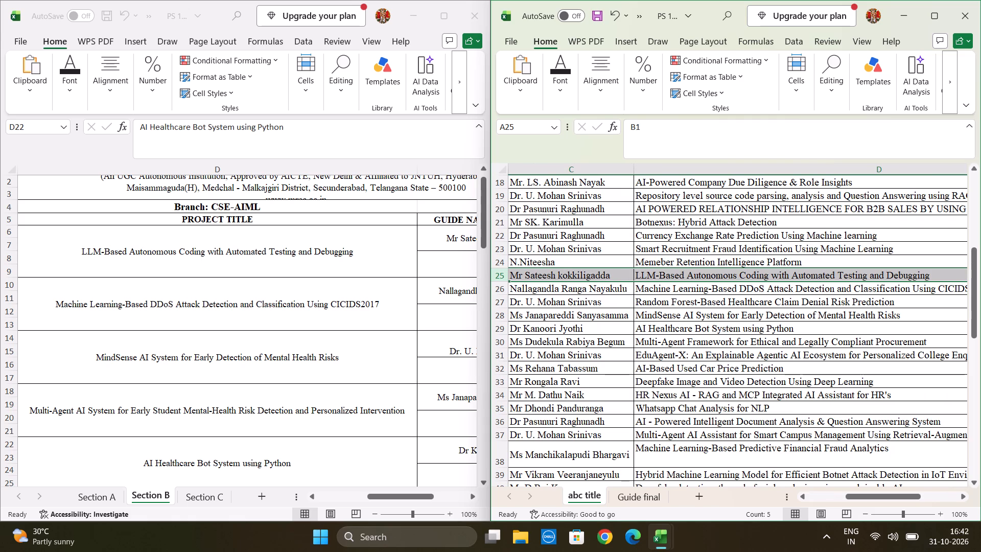
left_click(500, 289)
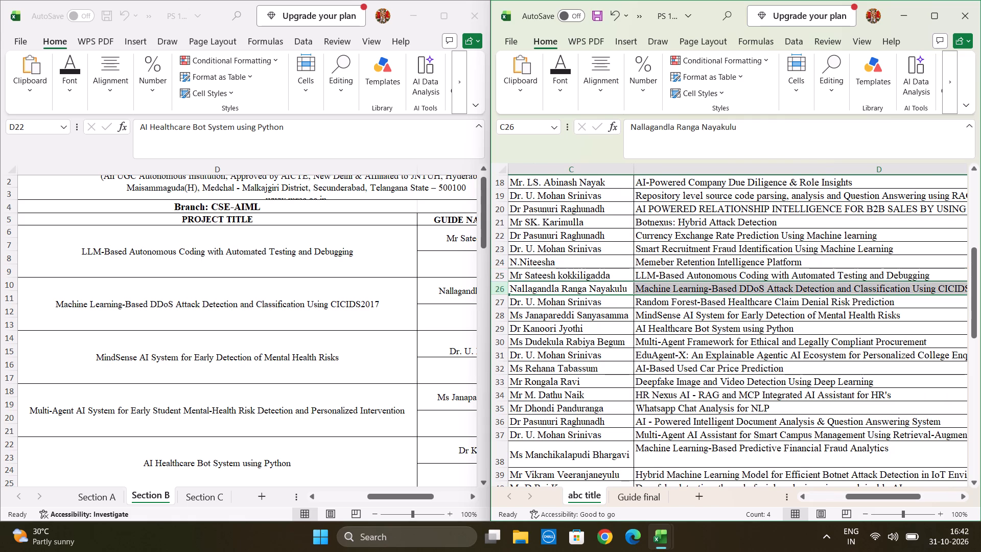
left_click(499, 305)
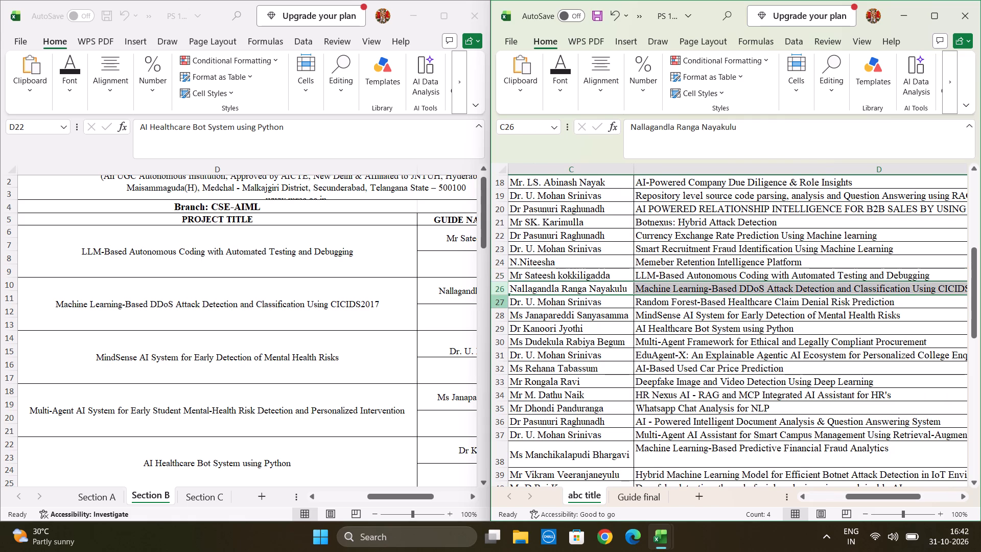
left_click(499, 303)
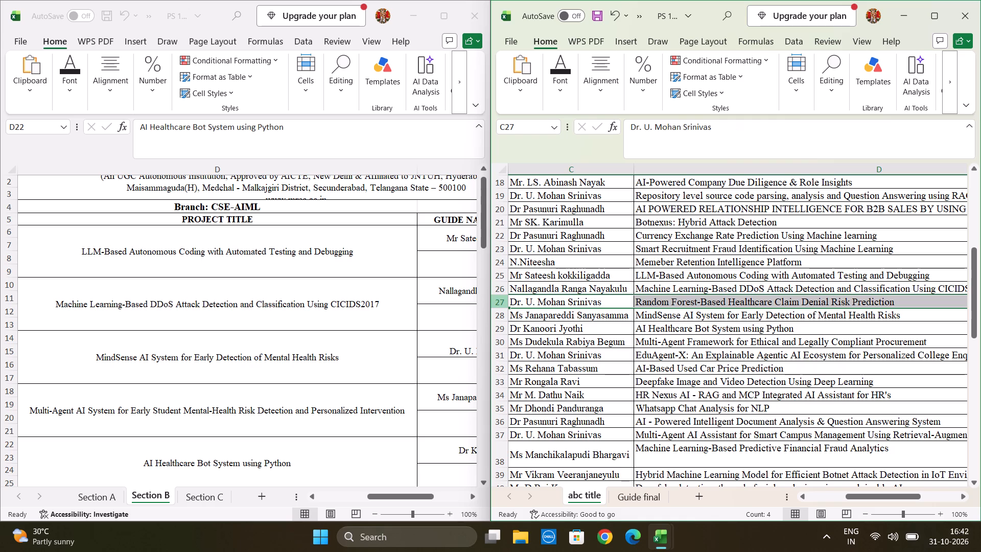
Replace the project title in D14 on the Section B sheet with "Random Forest-Based Healthcare Claim Denial Risk Prediction", cutting out the MindSense title for reuse.
triple_click(665, 302)
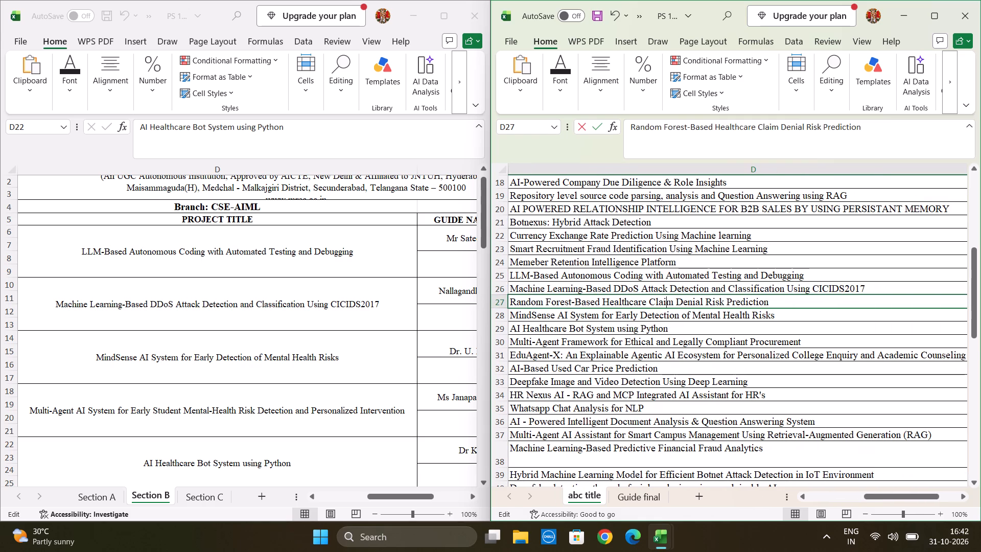
key("ctrl+a")
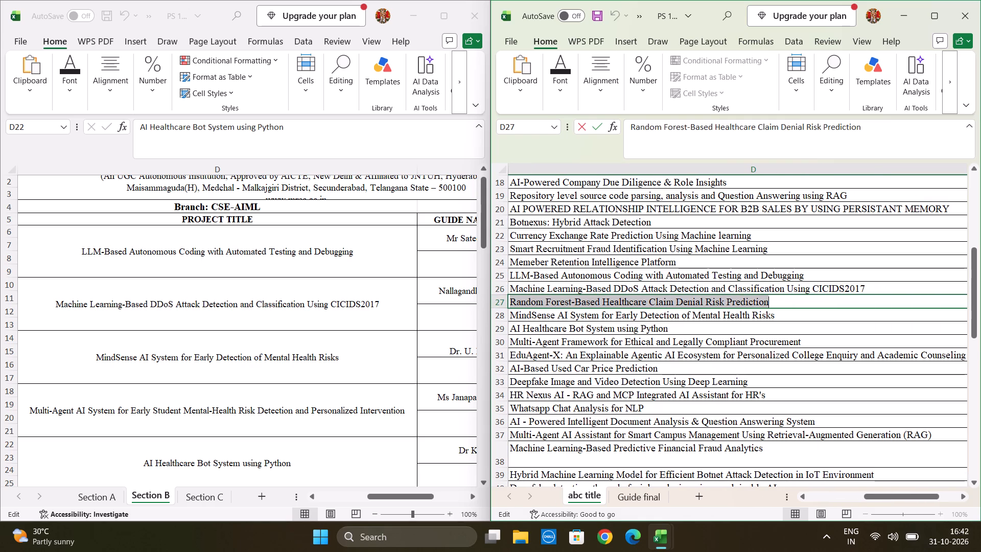
key("ctrl+c")
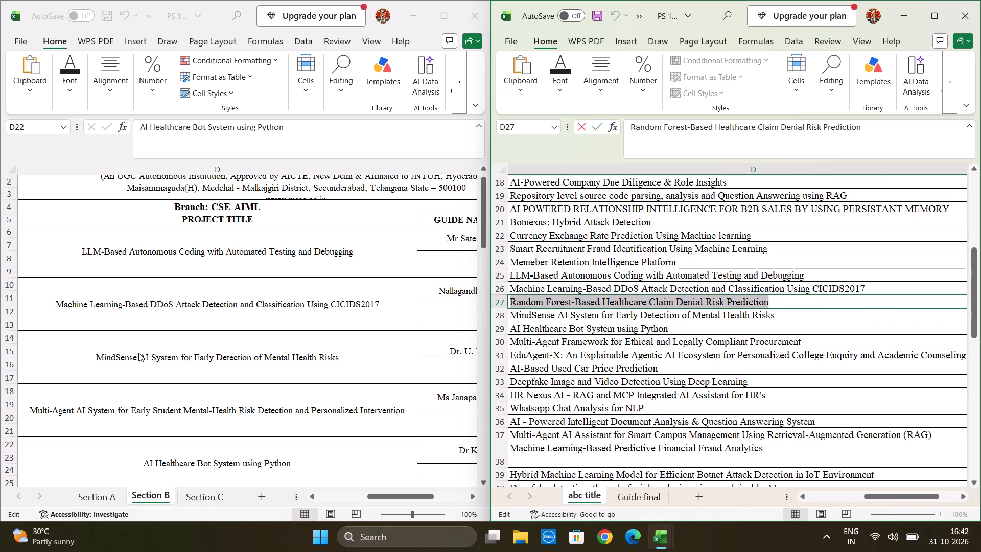
left_click(139, 354)
left_click(102, 356)
double_click(89, 361)
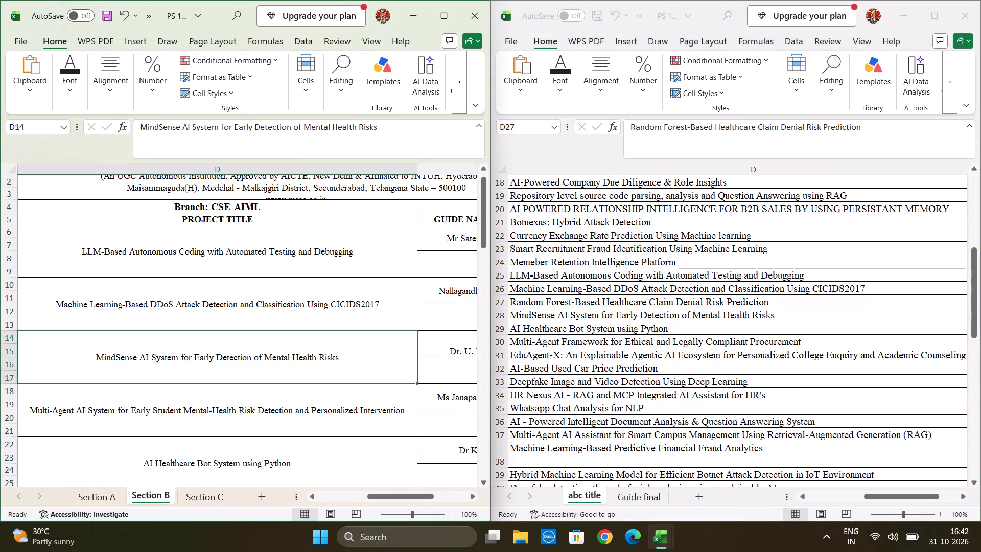
key("ctrl+v")
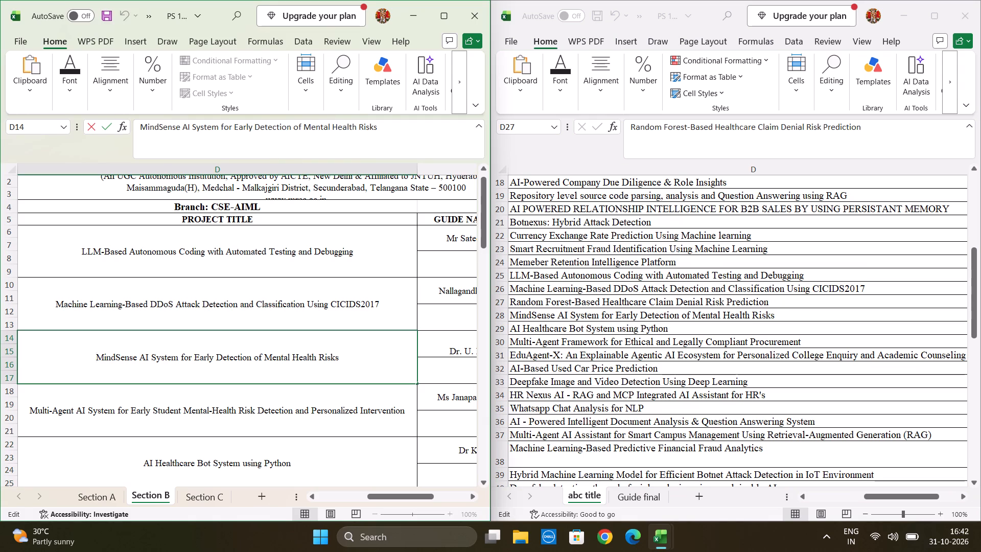
key("Return")
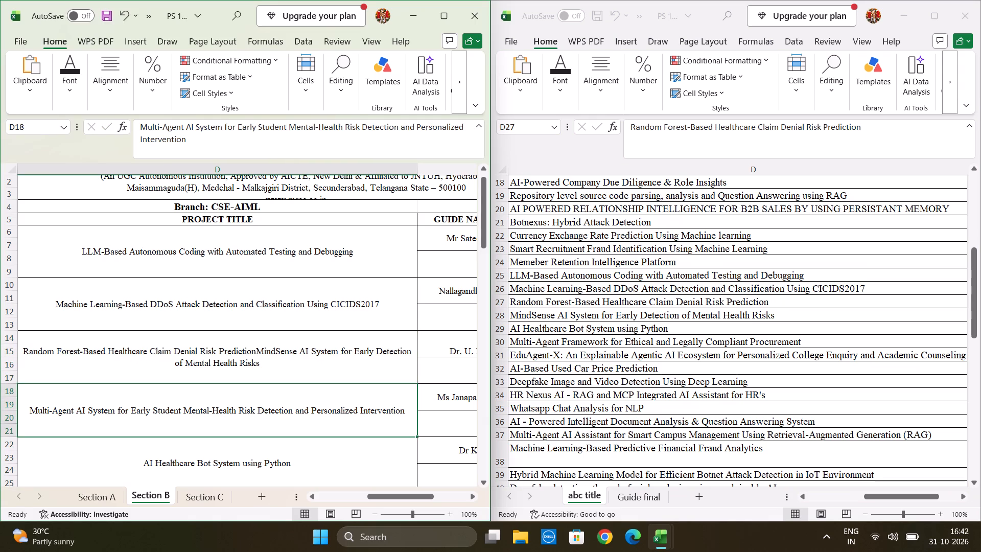
left_click(271, 356)
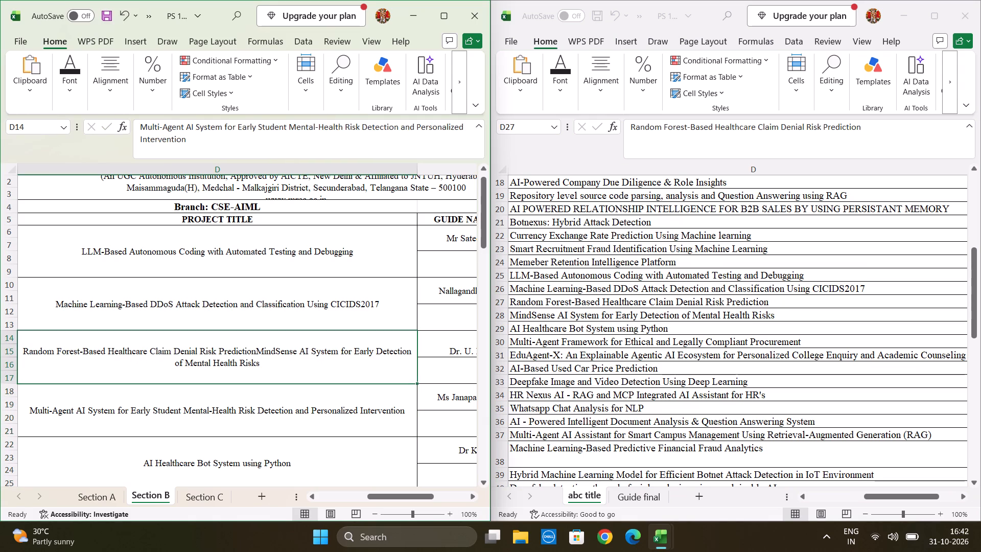
double_click(262, 353)
key("Left")
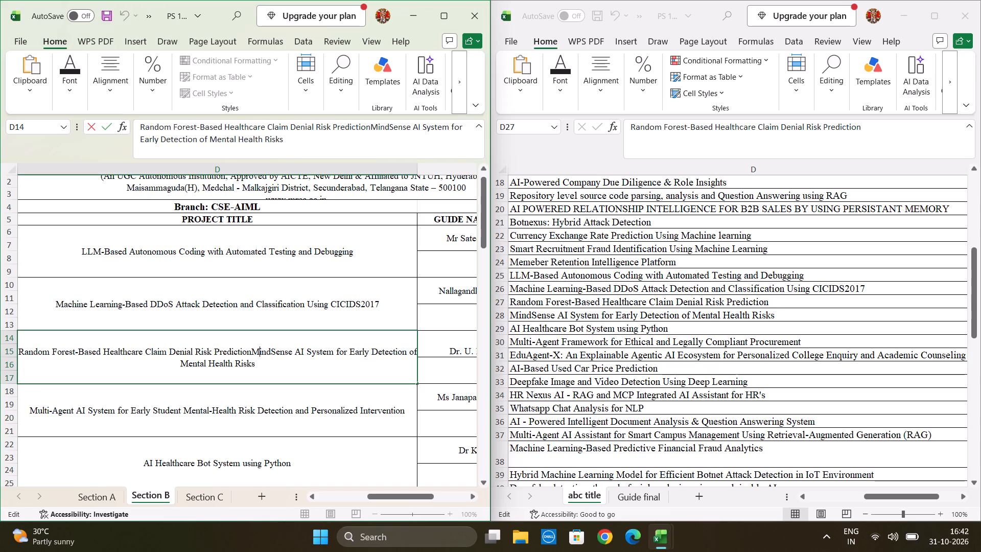
key("Return")
key("Return")
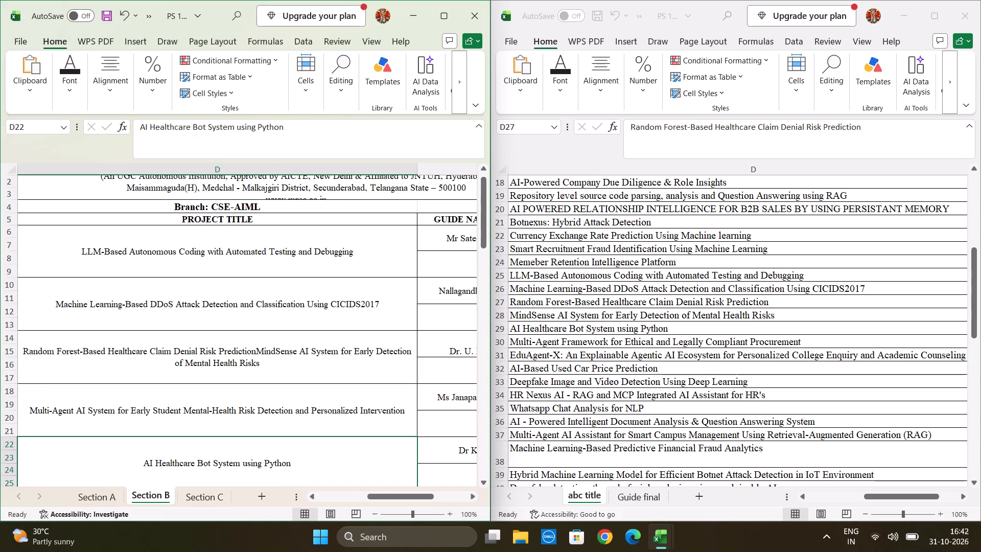
double_click(267, 348)
left_click_drag(253, 353, 268, 371)
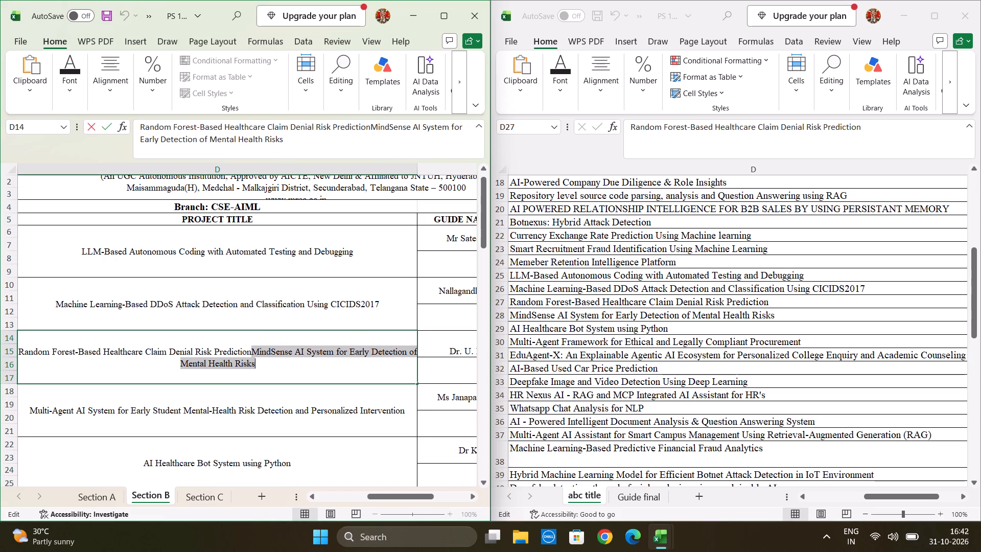
left_click_drag(268, 371, 269, 372)
key("ctrl+x")
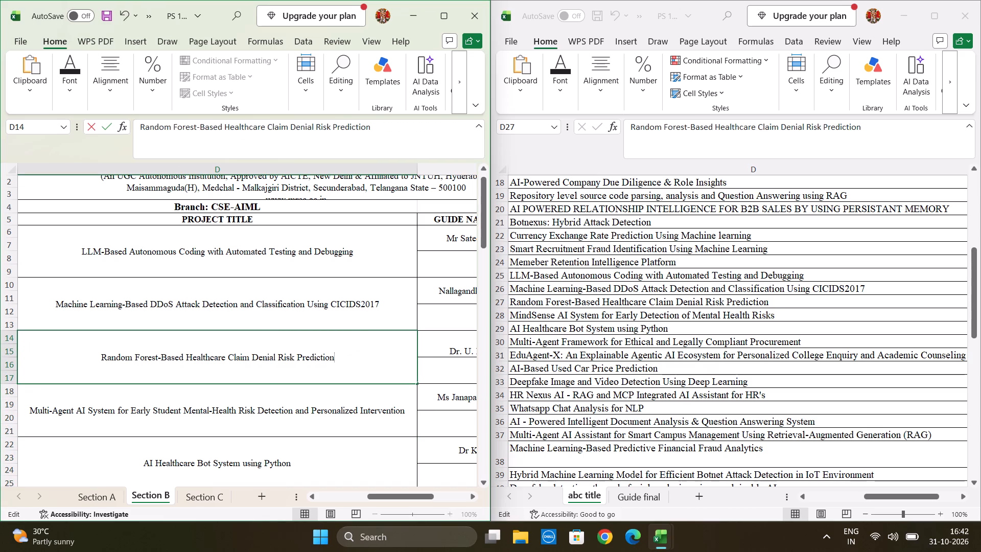
Replace the project title in D18 on the Section B sheet with the cut title "MindSense AI System for Early Detection of Mental Health Risks".
left_click(221, 402)
scroll(193, 416, "right", 2)
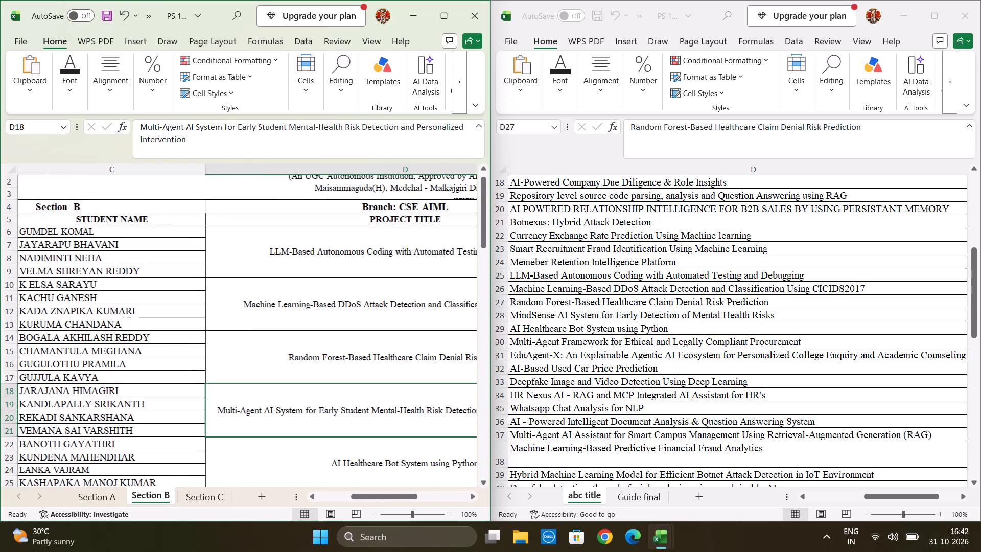
double_click(221, 411)
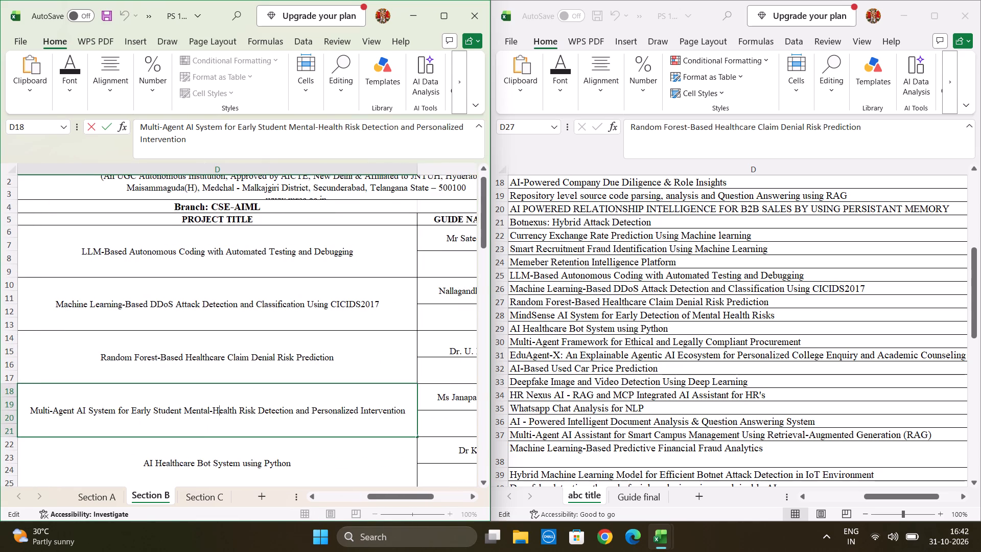
left_click(26, 407)
key("ctrl+v")
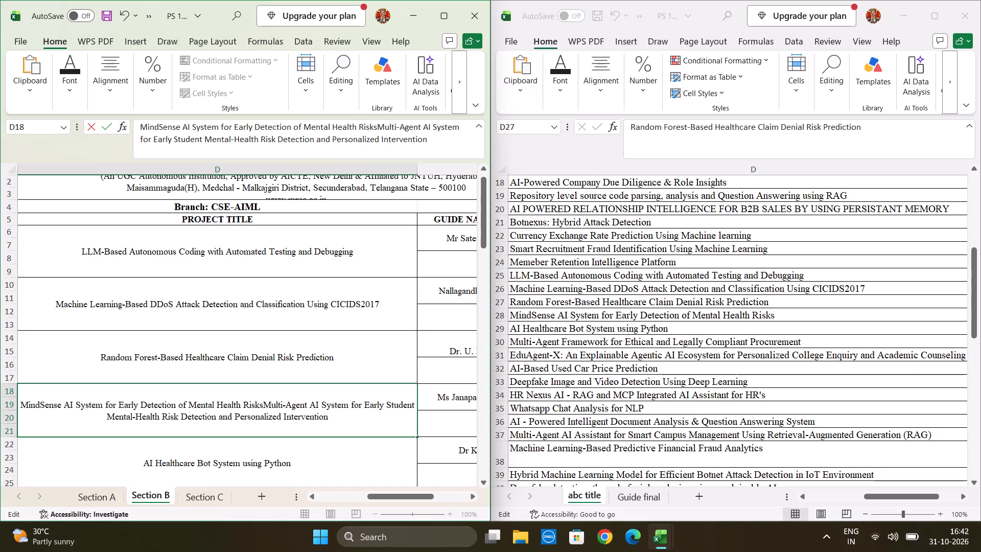
left_click_drag(265, 402, 349, 438)
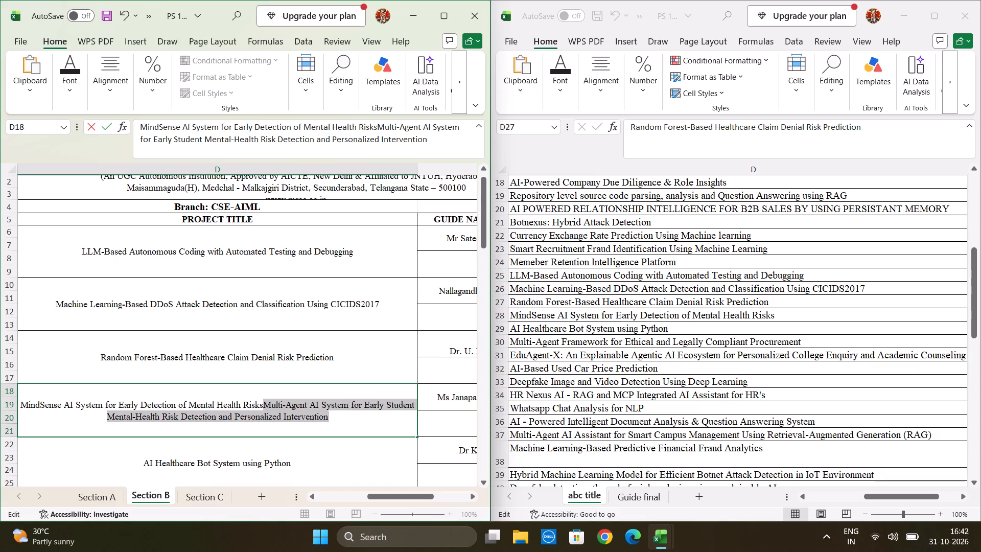
key("ctrl+x")
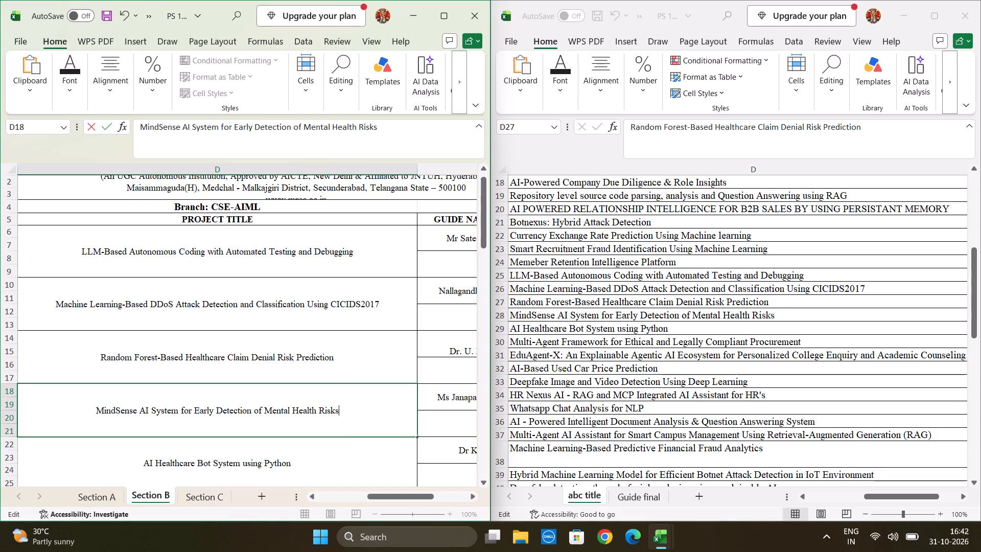
Replace the project title in D26 on the Section B sheet with "Multi-Agent Framework for Ethical and Legally Compliant Procurement".
scroll(349, 438, "down", 1)
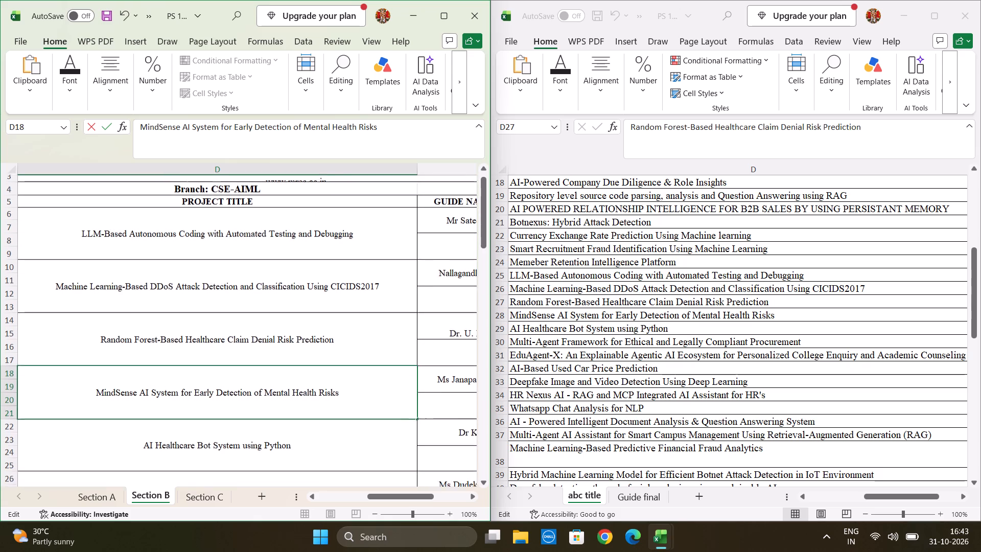
scroll(349, 438, "down", 1)
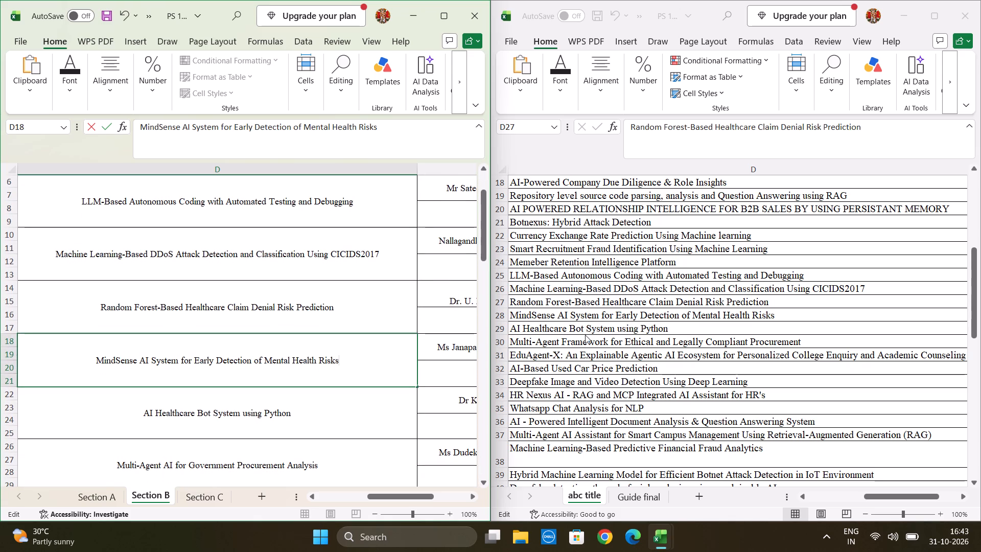
scroll(366, 382, "down", 1)
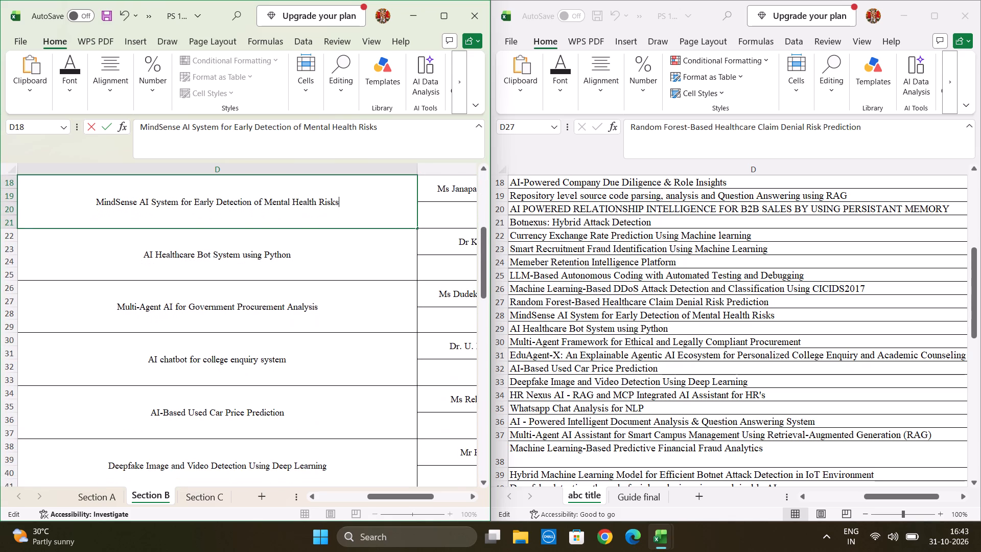
left_click(323, 319)
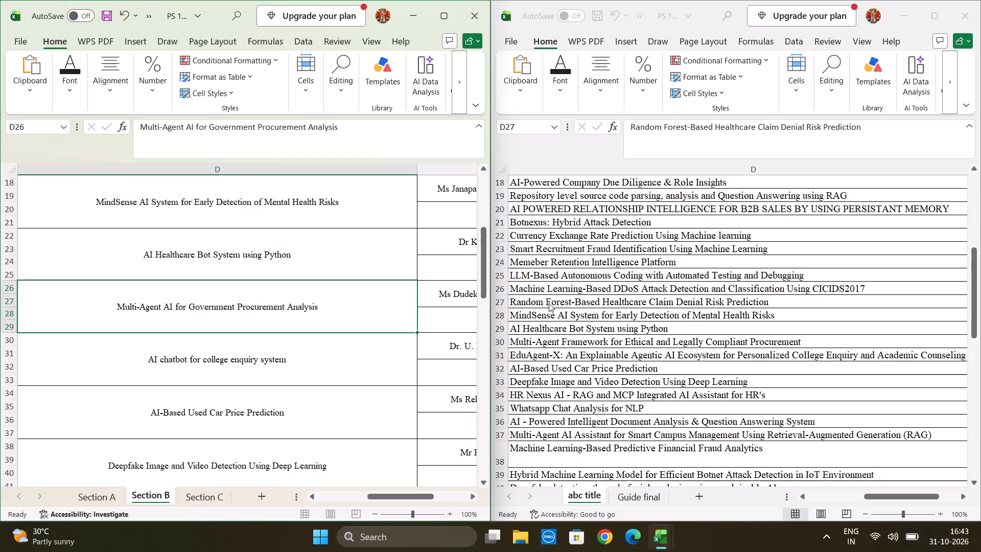
scroll(553, 304, "right", 1)
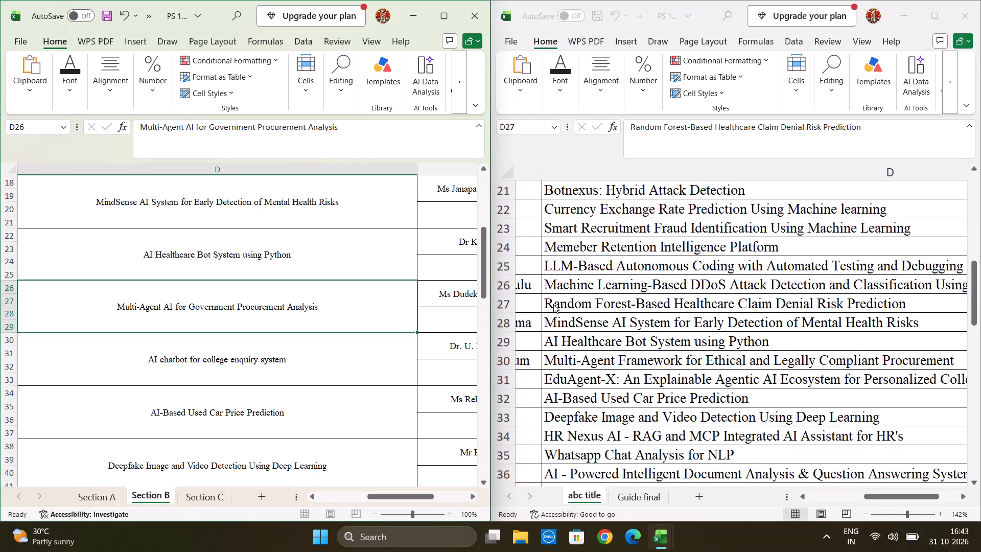
scroll(553, 304, "right", 1)
scroll(553, 304, "down", 1)
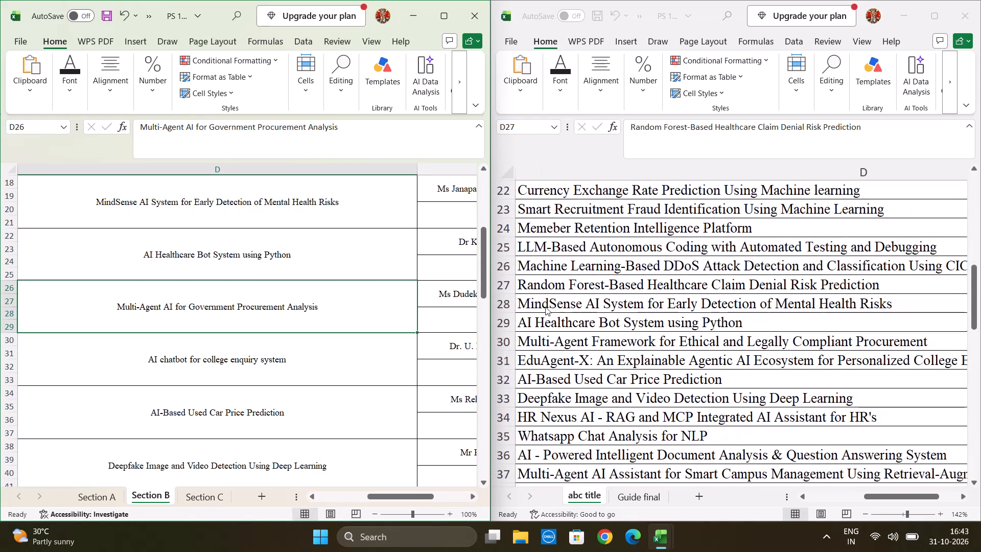
left_click(497, 344)
left_click(497, 344)
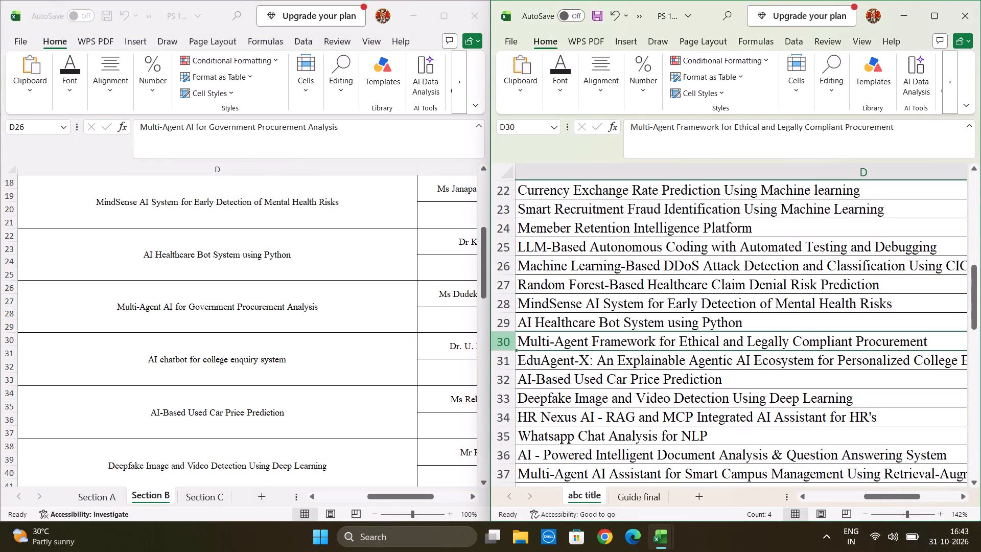
double_click(703, 337)
key("ctrl+a")
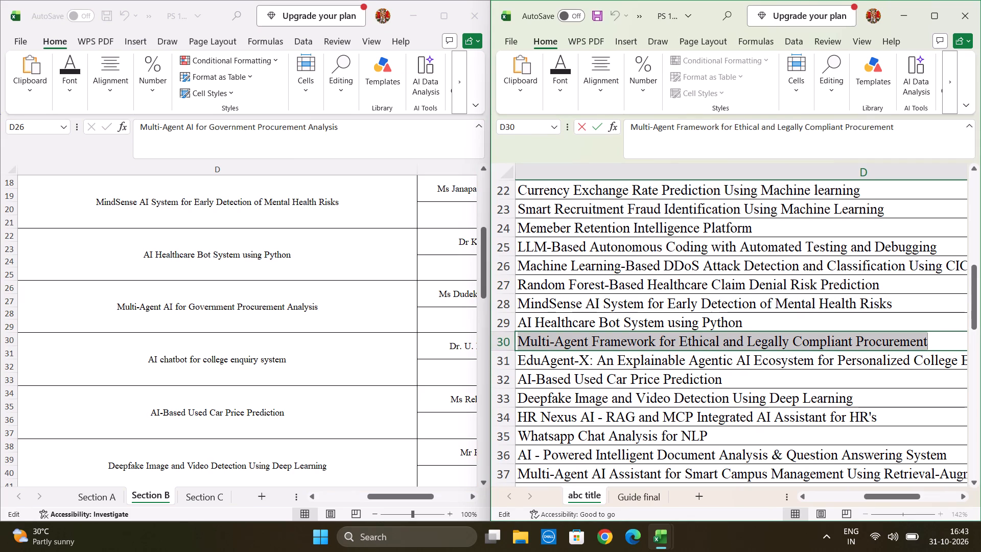
key("ctrl+c")
double_click(295, 301)
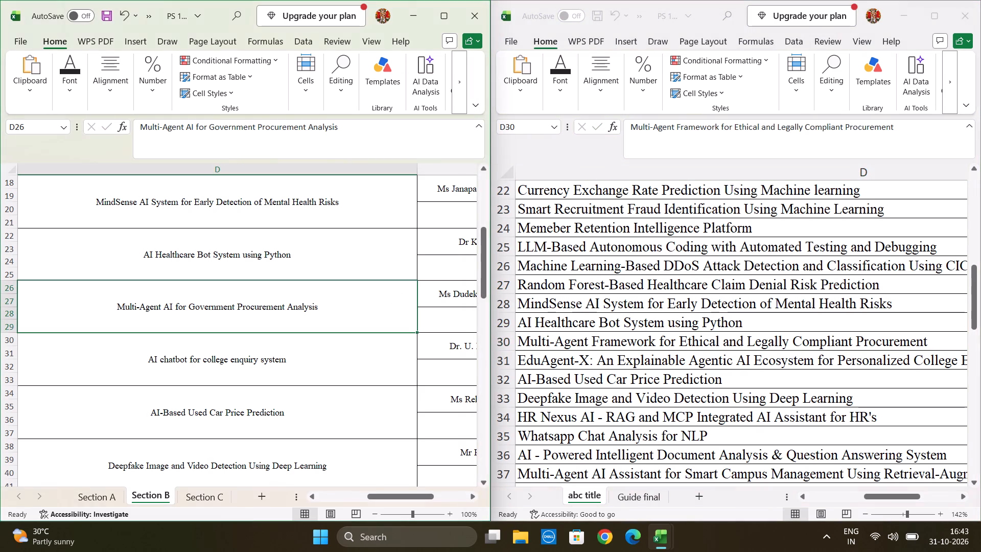
double_click(267, 314)
key("ctrl+a")
key("ctrl+v")
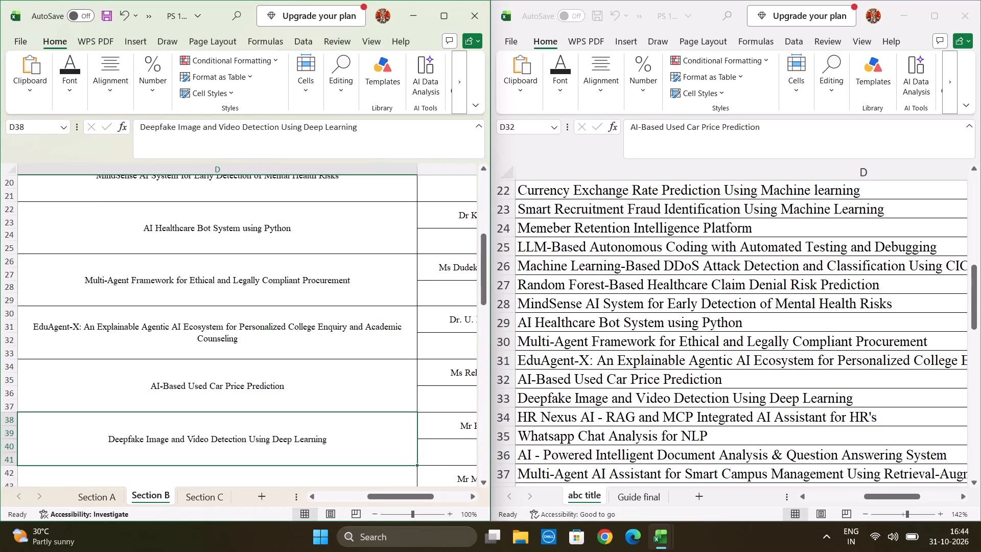
Replace the project title in D46 on the Section B sheet with "Whatsapp Chat Analysis for NLP" from the revised titles workbook.
scroll(310, 391, "down", 2)
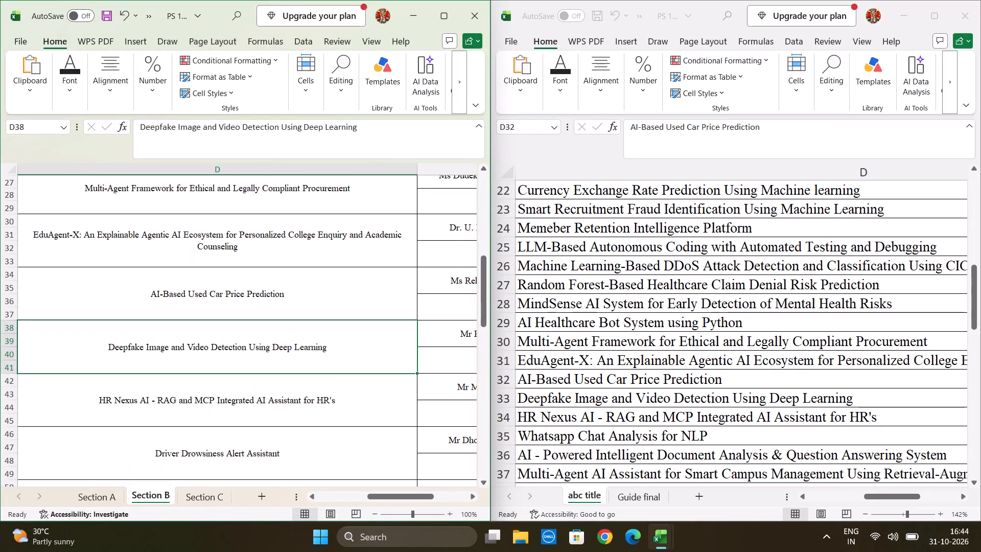
scroll(310, 391, "down", 2)
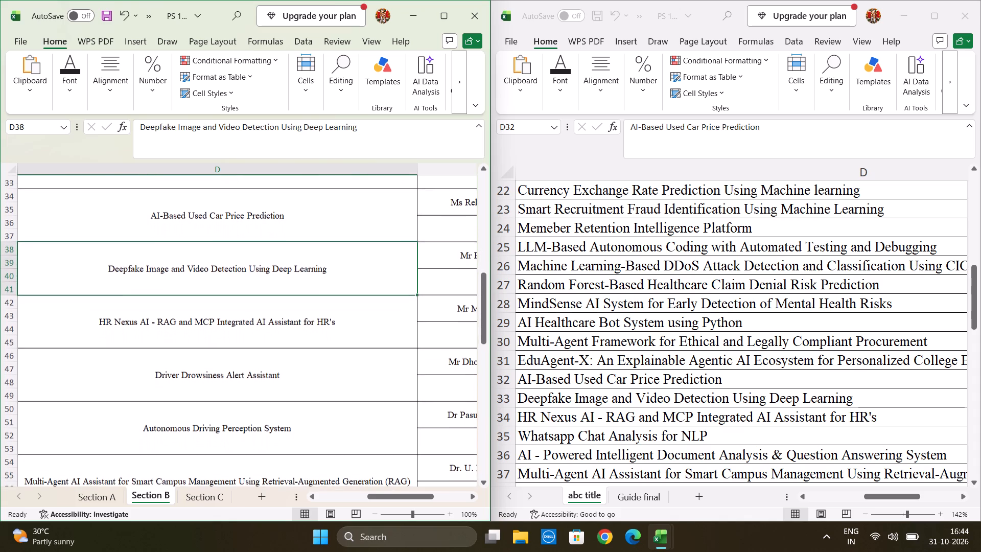
left_click(310, 391)
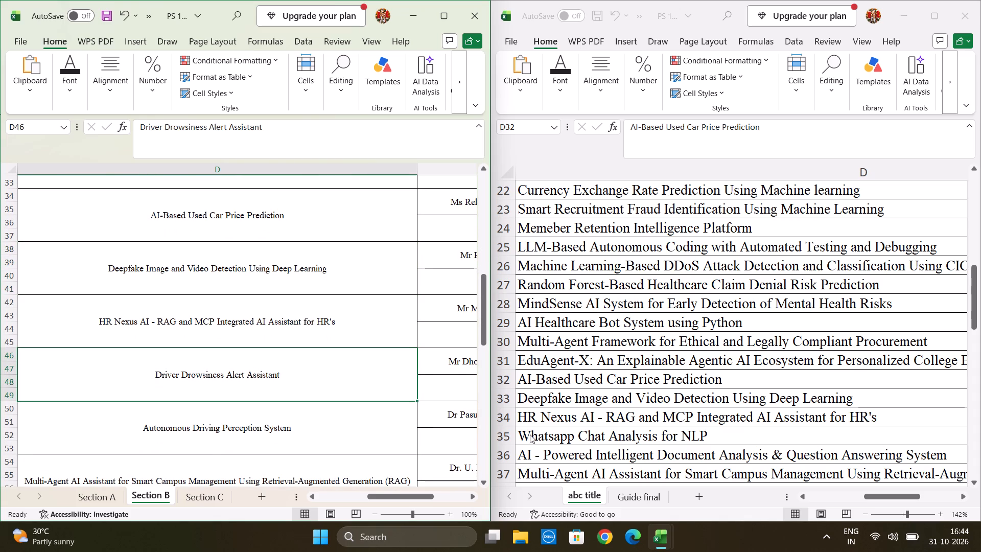
double_click(530, 434)
key("ctrl+a")
triple_click(530, 434)
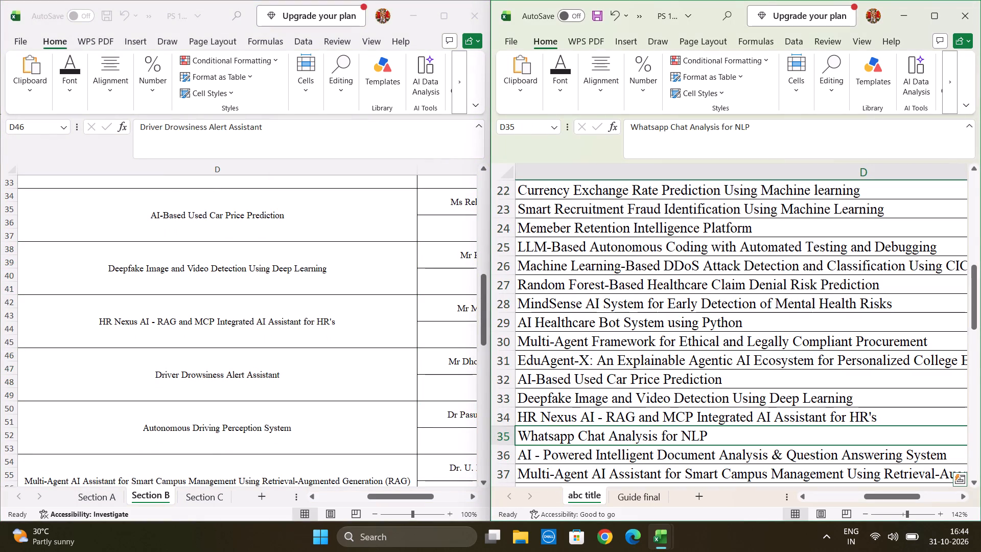
key("ctrl+a")
key("ctrl+c")
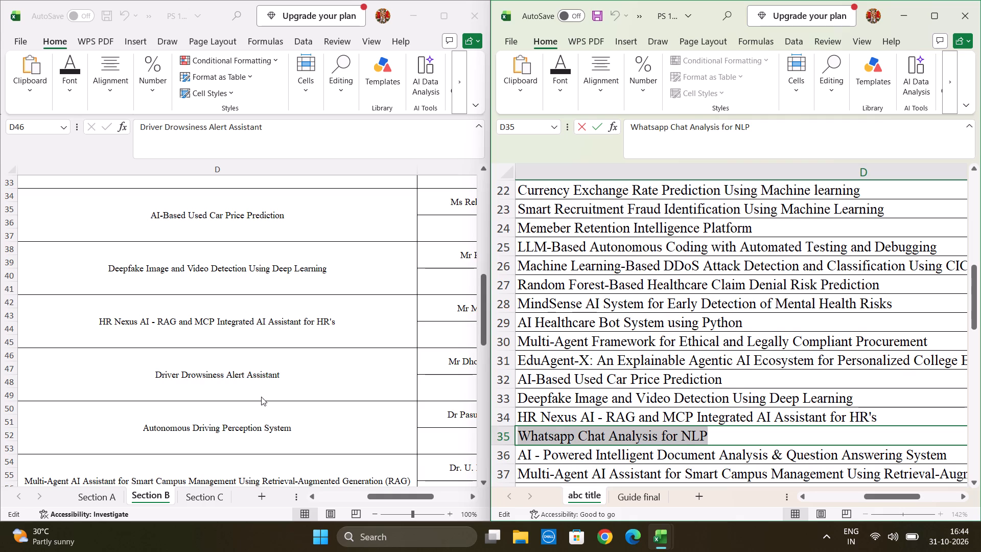
double_click(268, 377)
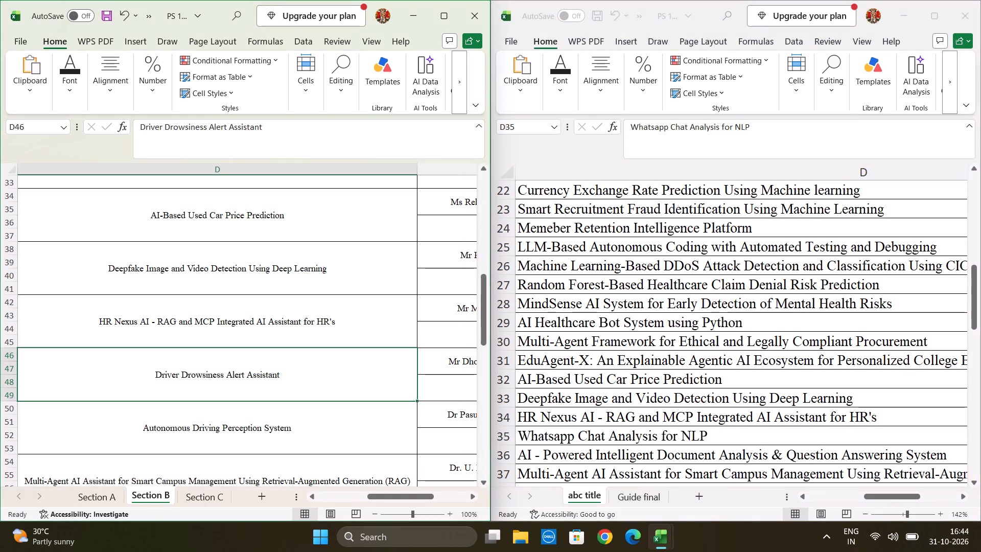
double_click(268, 377)
key("ctrl+a")
key("ctrl+v")
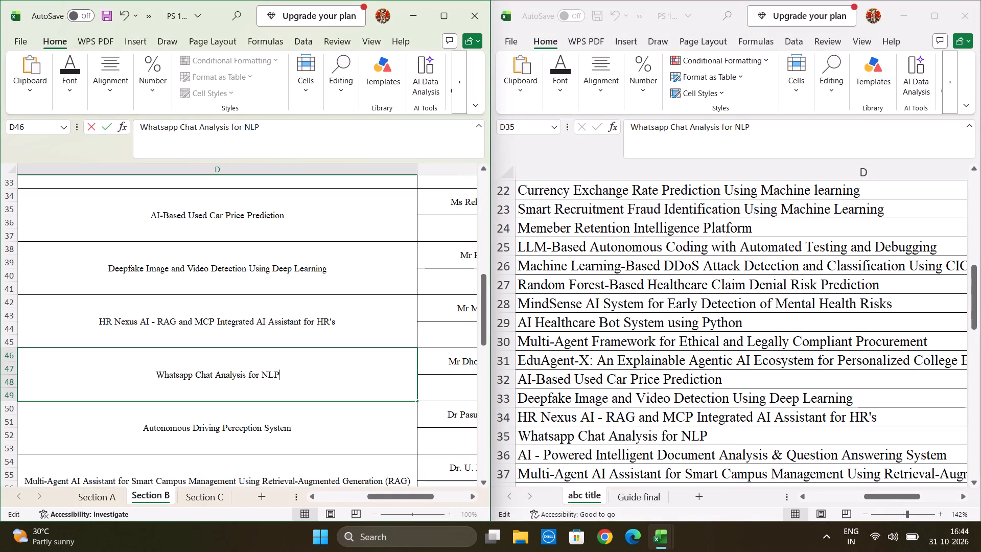
left_click(501, 433)
Check the batch numbers and guide names beside the revised titles against the corresponding rows on the Section B sheet.
scroll(577, 433, "right", 3)
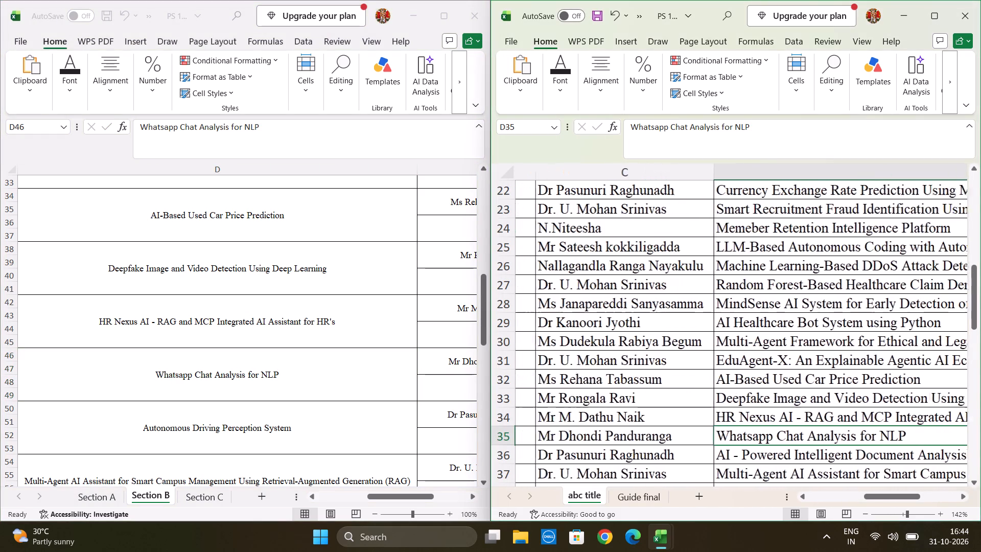
scroll(577, 433, "right", 1)
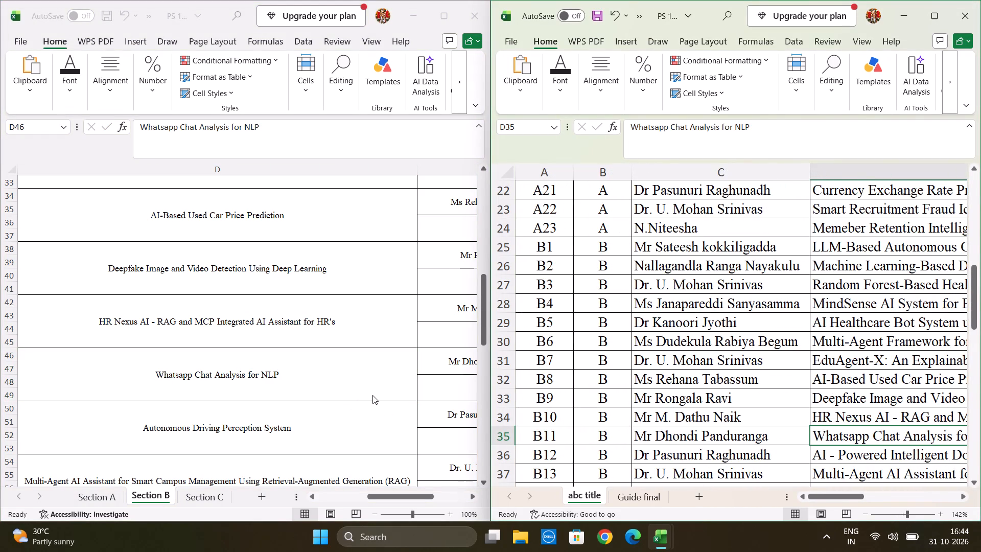
scroll(221, 396, "right", 4)
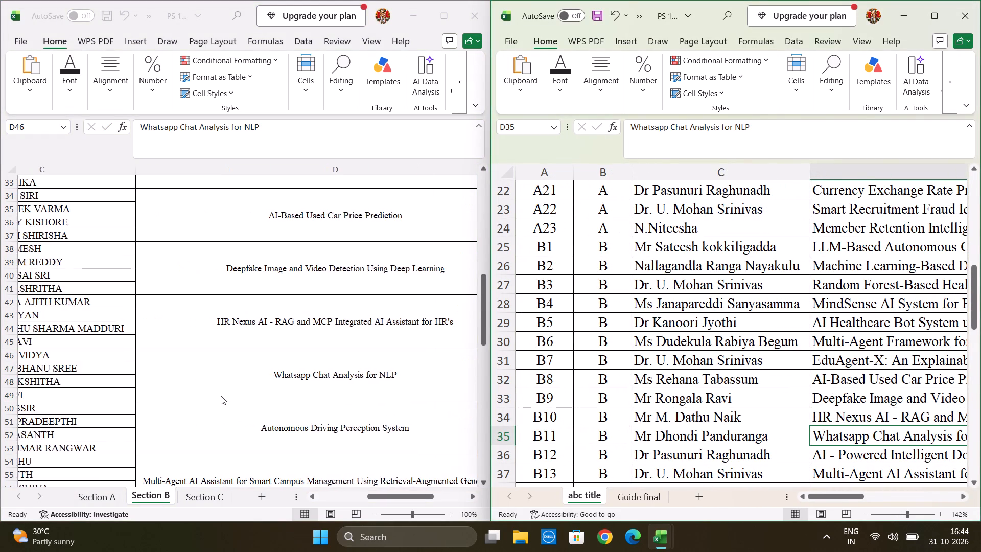
scroll(221, 396, "right", 2)
scroll(221, 396, "left", 4)
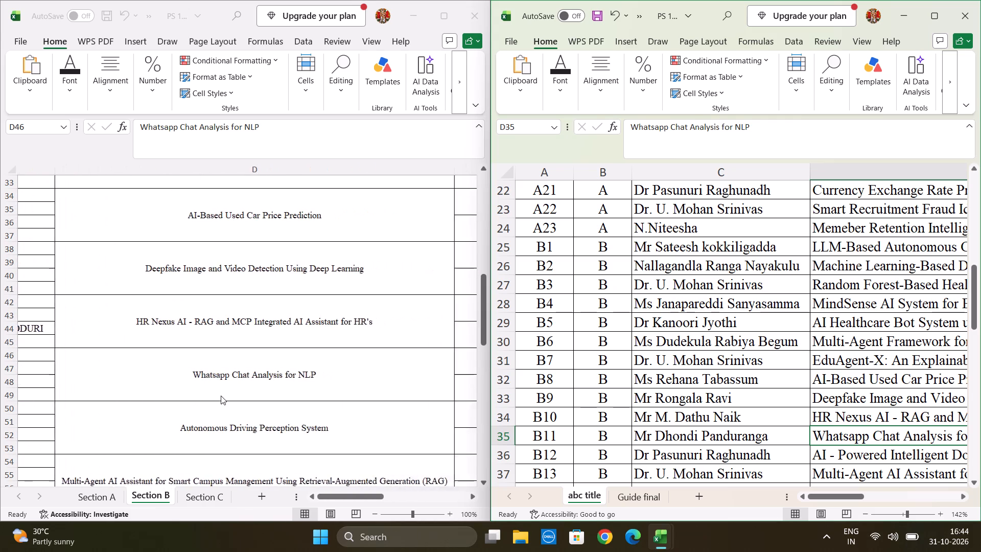
scroll(221, 396, "left", 1)
scroll(643, 404, "left", 3)
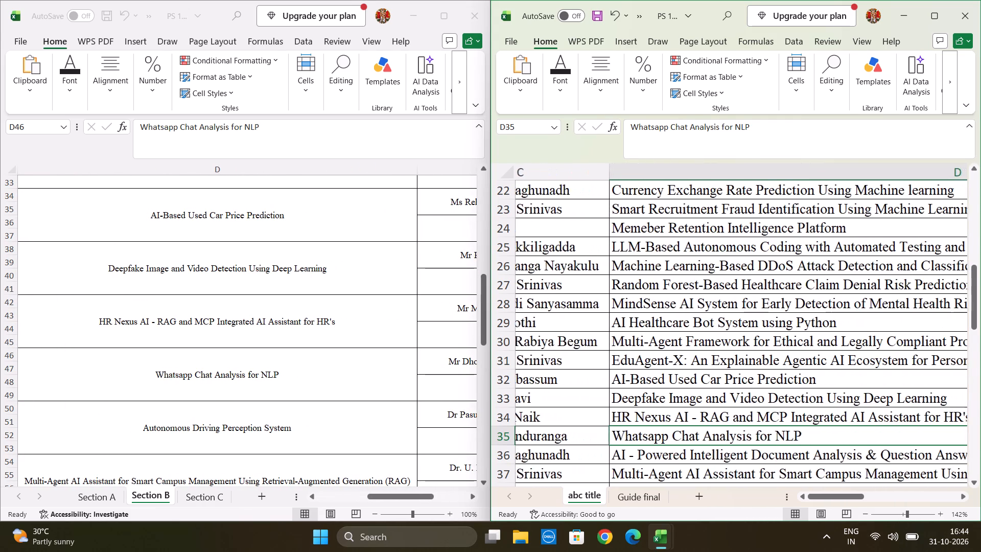
Replace the project title in D50 on the Section B sheet with "AI - Powered Intelligent Document Analysis & Question Answering System".
double_click(582, 456)
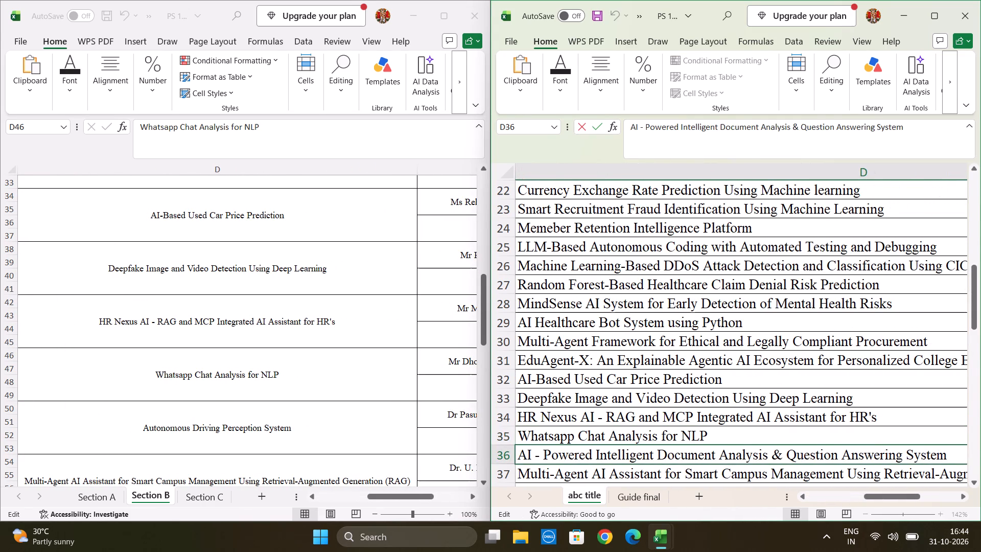
key("ctrl+a")
key("ctrl+c")
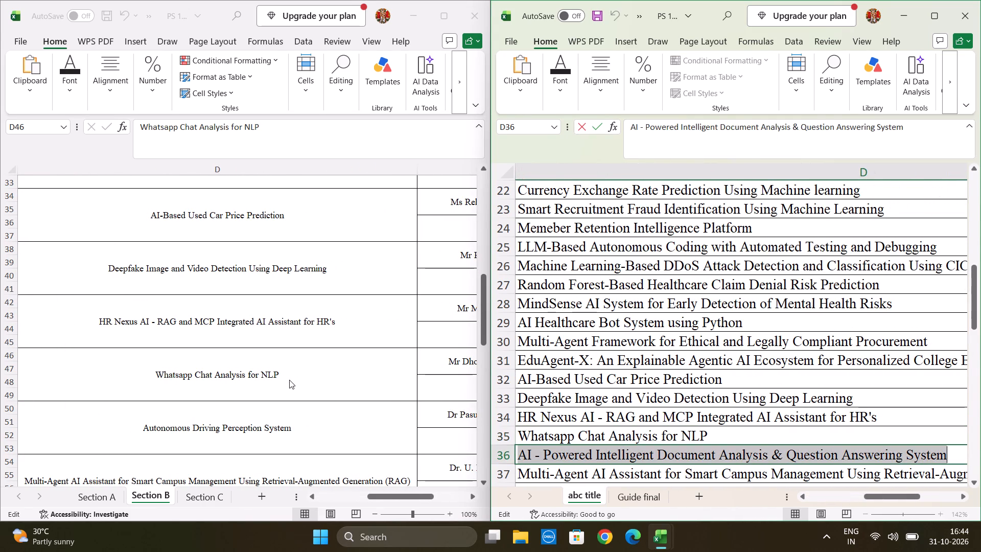
double_click(219, 425)
double_click(219, 425)
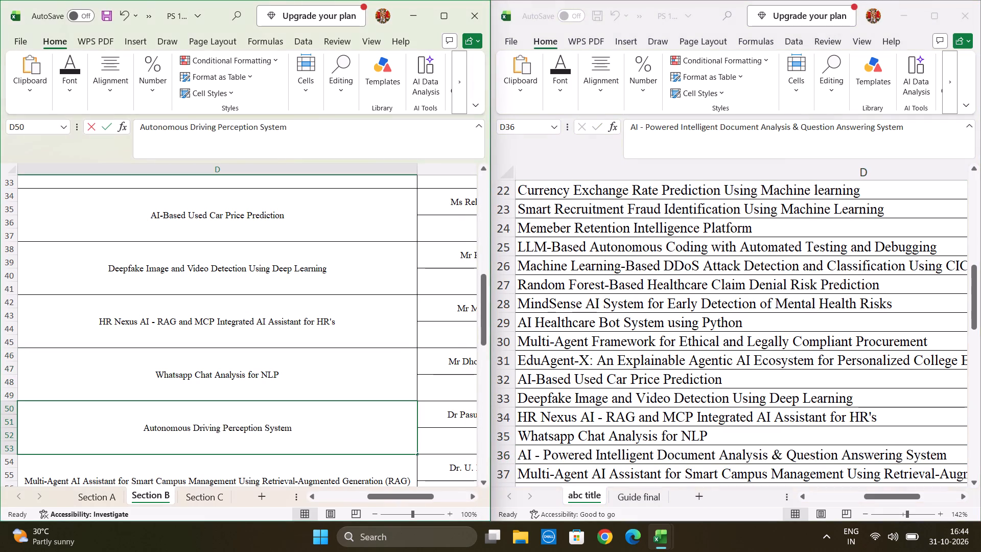
key("ctrl+a")
key("ctrl+v")
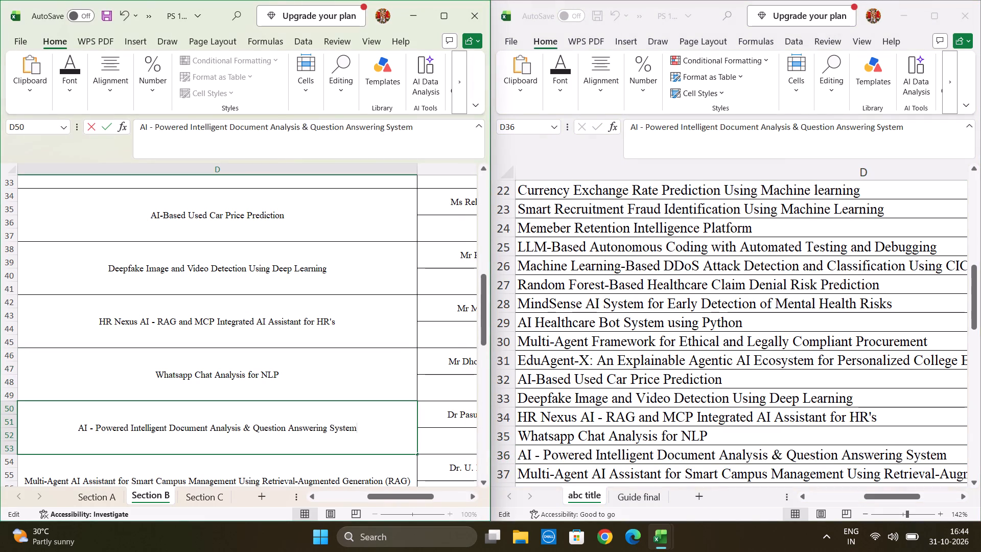
Replace the project title in D54 on the Section B sheet with "Multi-Agent AI Assistant for Smart Campus Management Using Retrieval-Augmented Generation (RAG)".
scroll(627, 425, "down", 2)
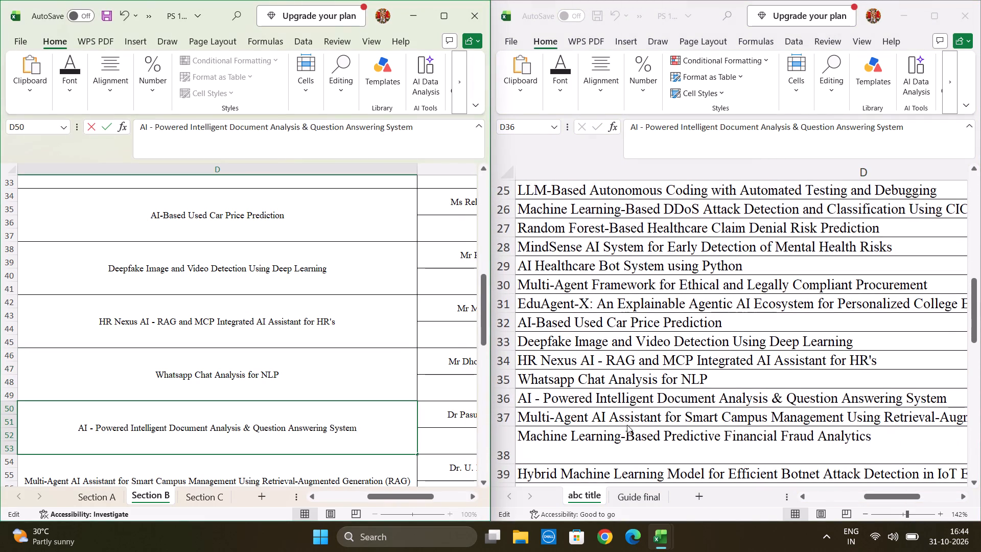
scroll(288, 312, "down", 2)
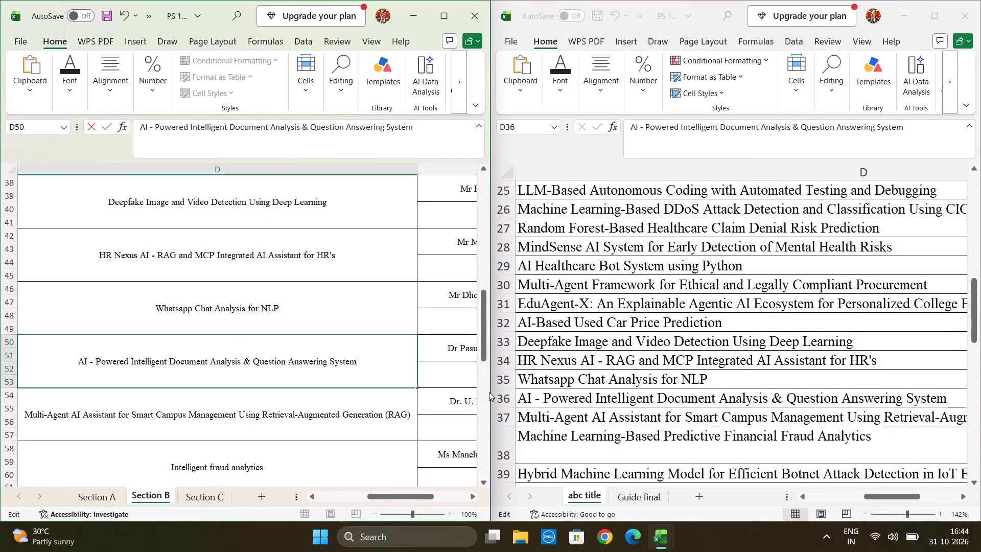
double_click(554, 415)
double_click(554, 415)
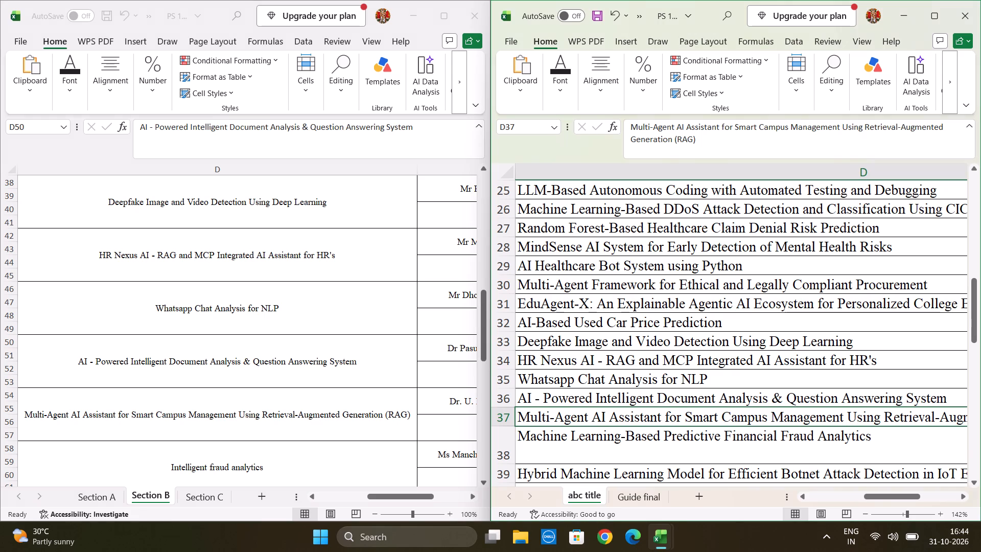
key("ctrl+a")
key("ctrl+c")
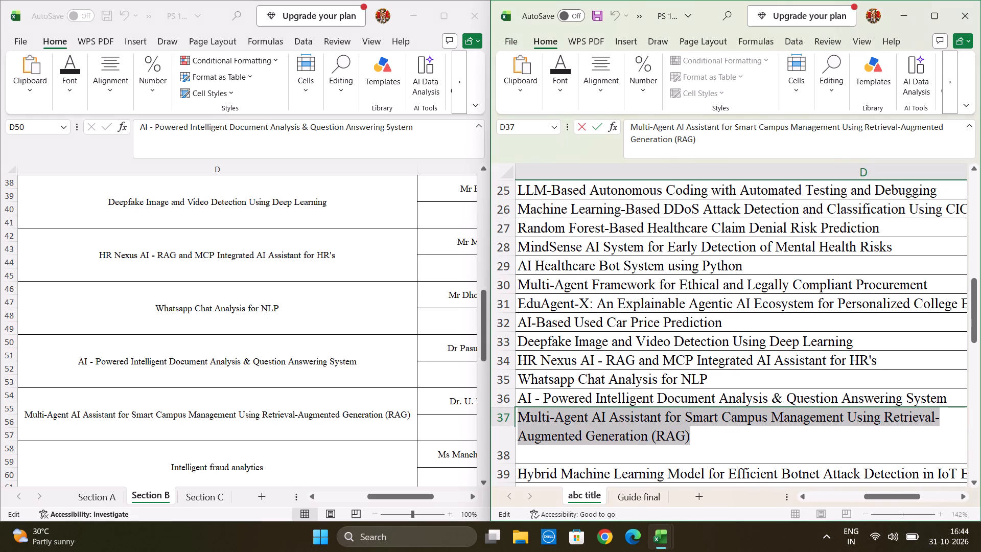
triple_click(207, 409)
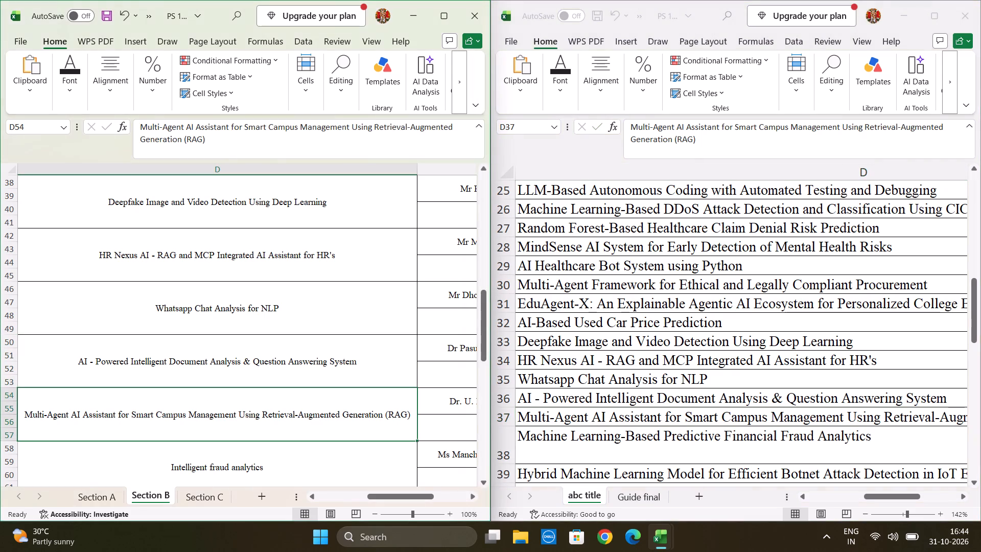
left_click(207, 409)
double_click(204, 413)
key("ctrl+a")
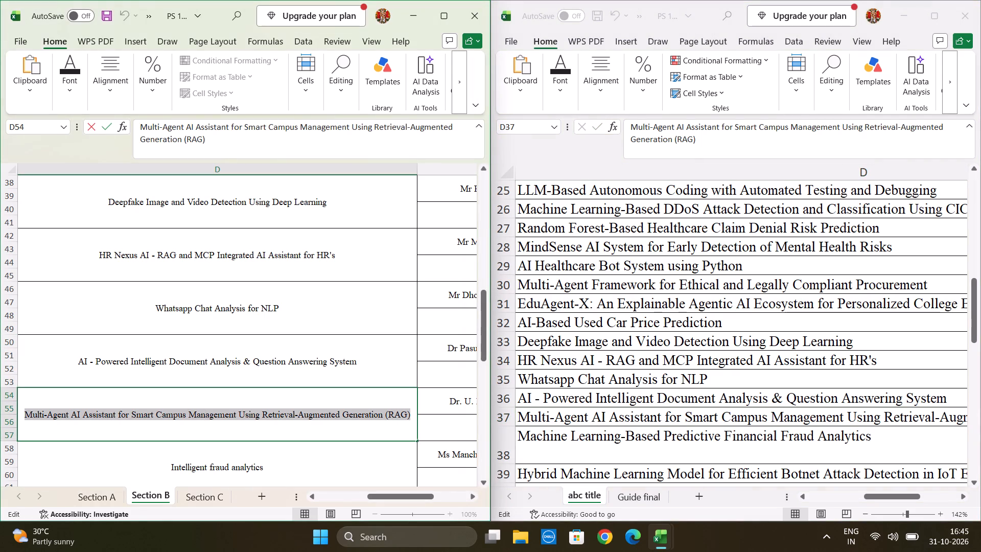
key("ctrl+v")
Replace the project title in D58 on the Section B sheet with "Machine Learning-Based Predictive Financial Fraud Analytics".
scroll(204, 413, "down", 1)
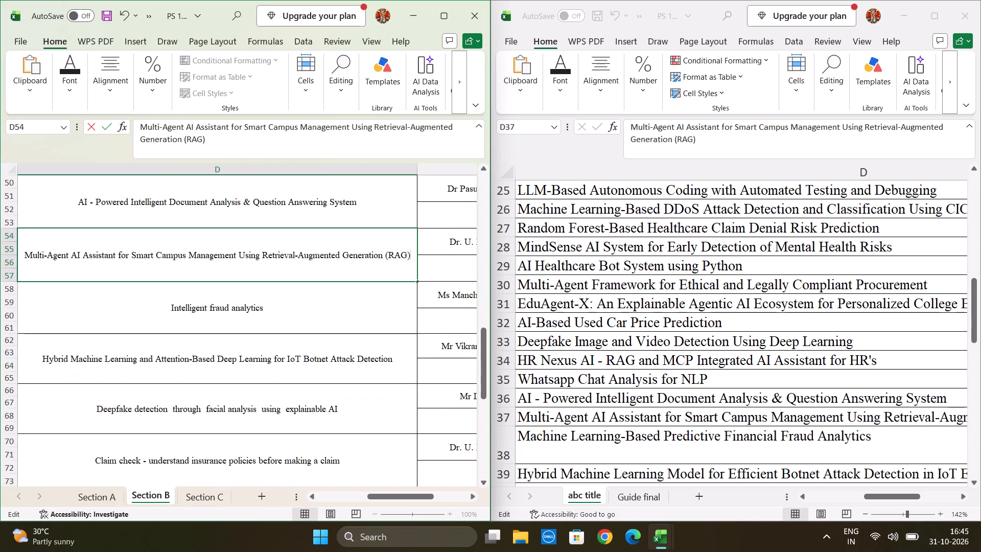
left_click(238, 315)
scroll(629, 403, "down", 1)
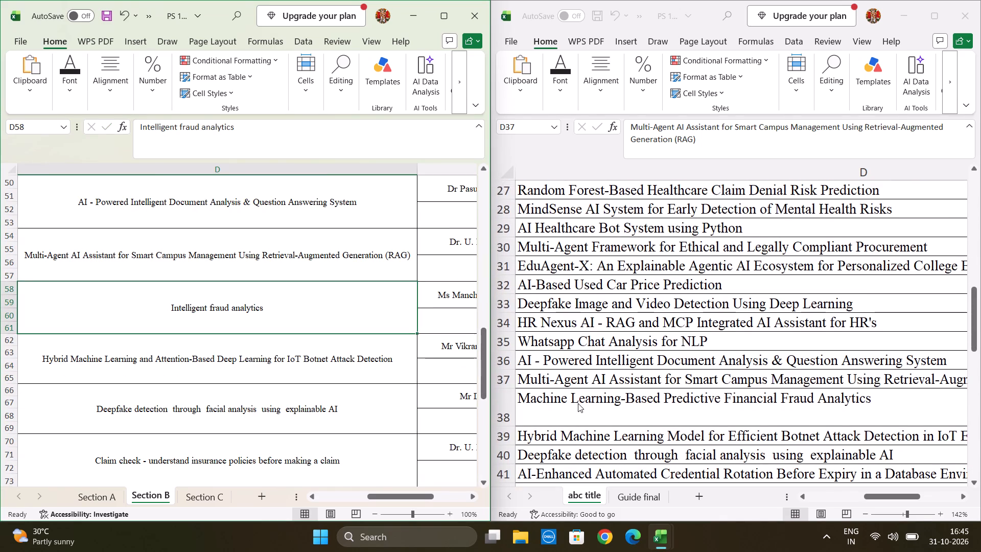
left_click(576, 403)
left_click(576, 403)
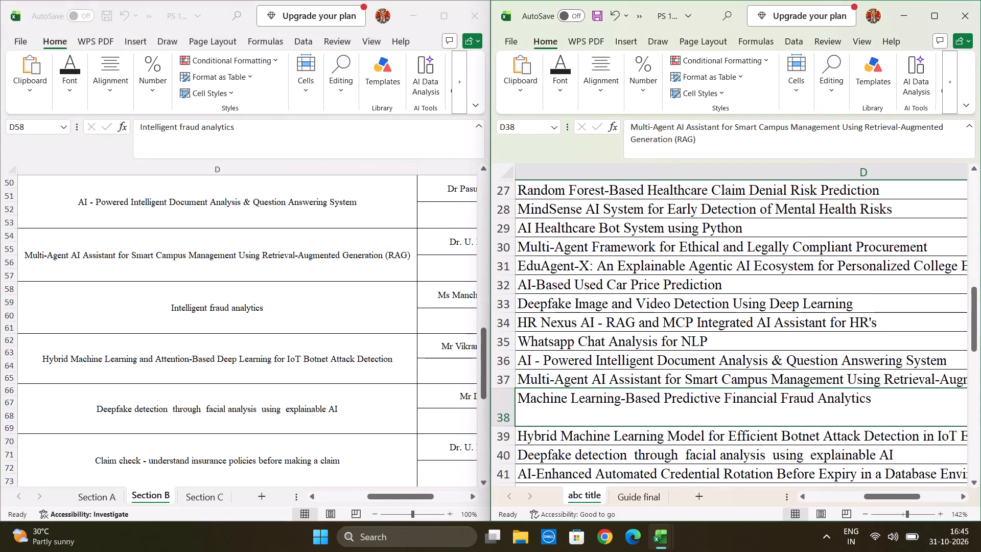
double_click(576, 403)
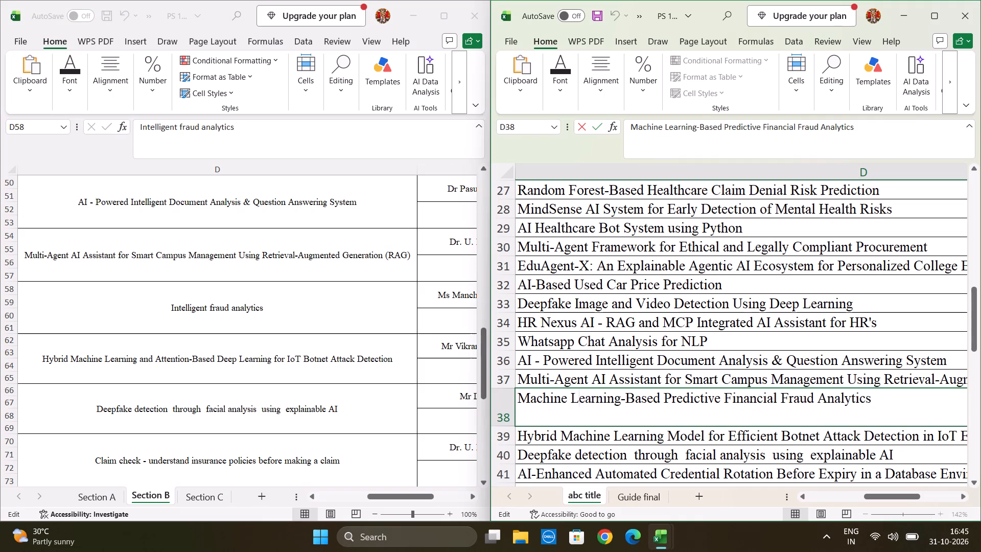
key("ctrl+a")
key("ctrl+c")
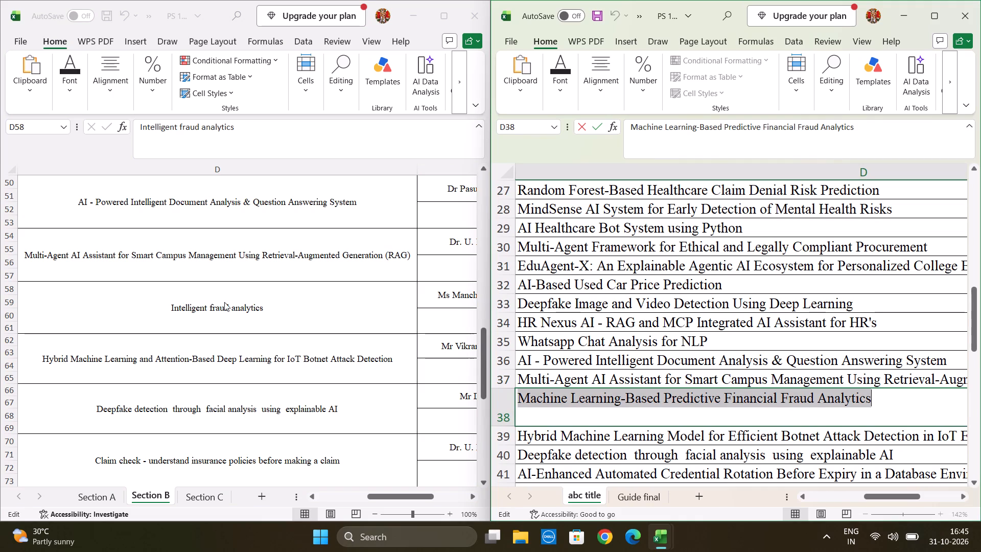
double_click(224, 302)
double_click(218, 306)
key("ctrl+a")
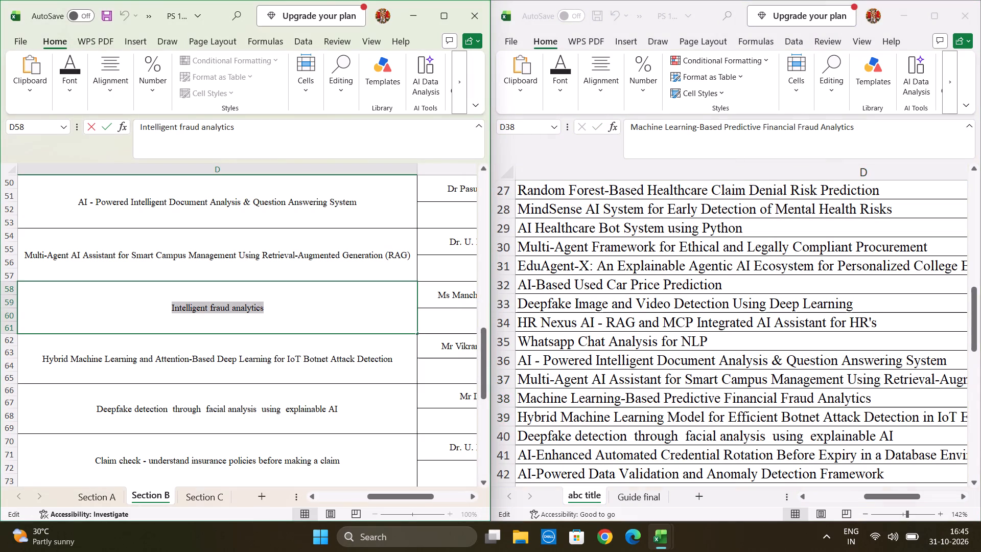
key("ctrl+v")
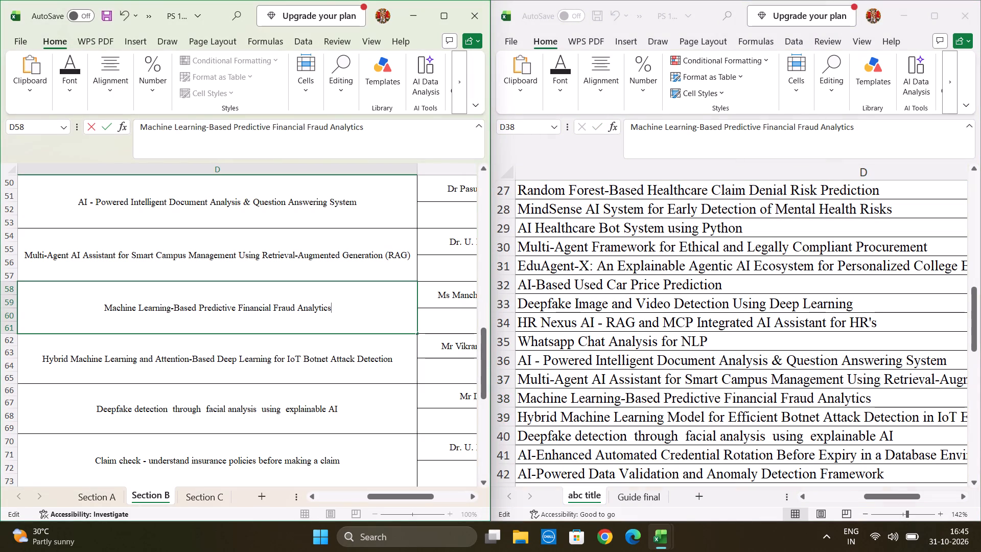
Replace the project title in D62 on the Section B sheet with "Hybrid Machine Learning Model for Efficient Botnet Attack Detection in IoT Environment".
left_click(515, 413)
left_click(506, 414)
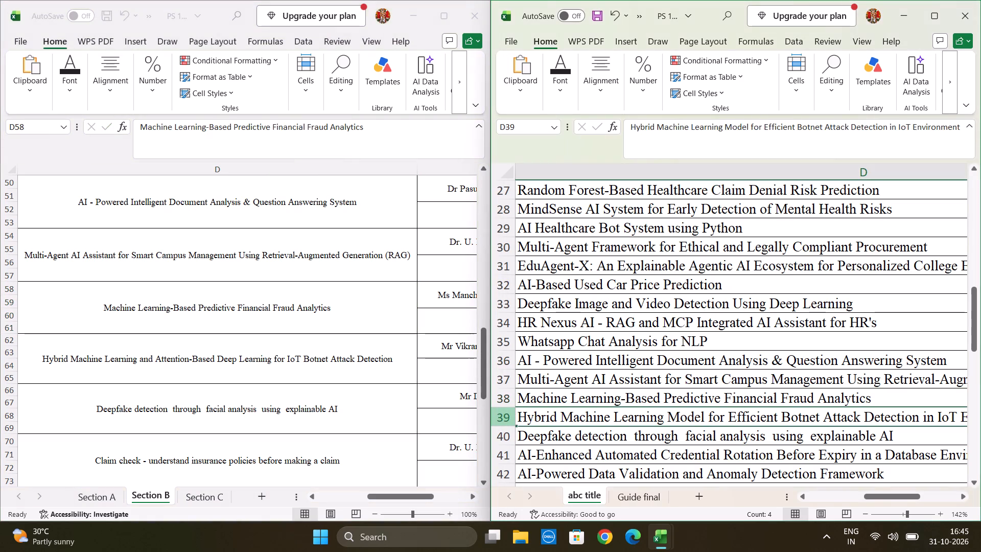
scroll(760, 432, "left", 2)
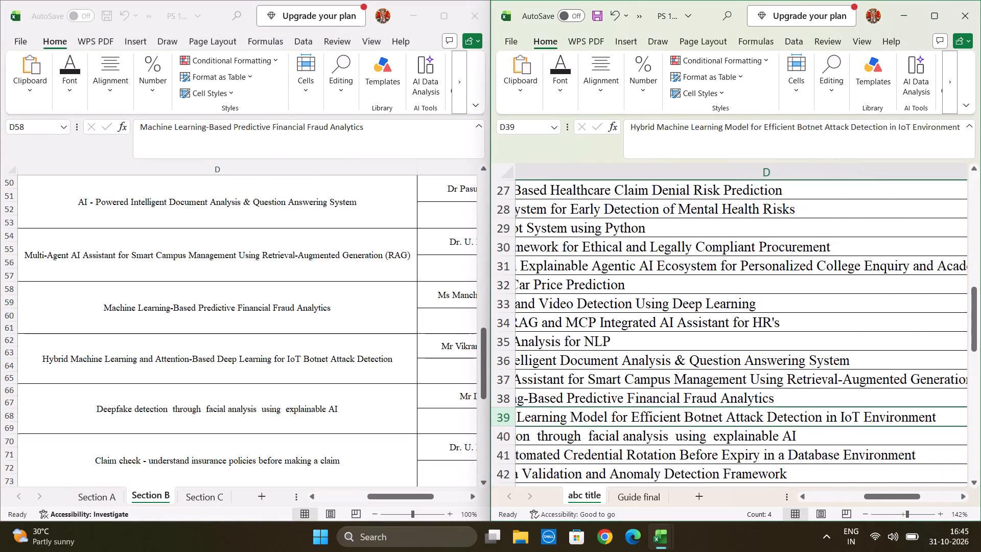
scroll(760, 432, "left", 1)
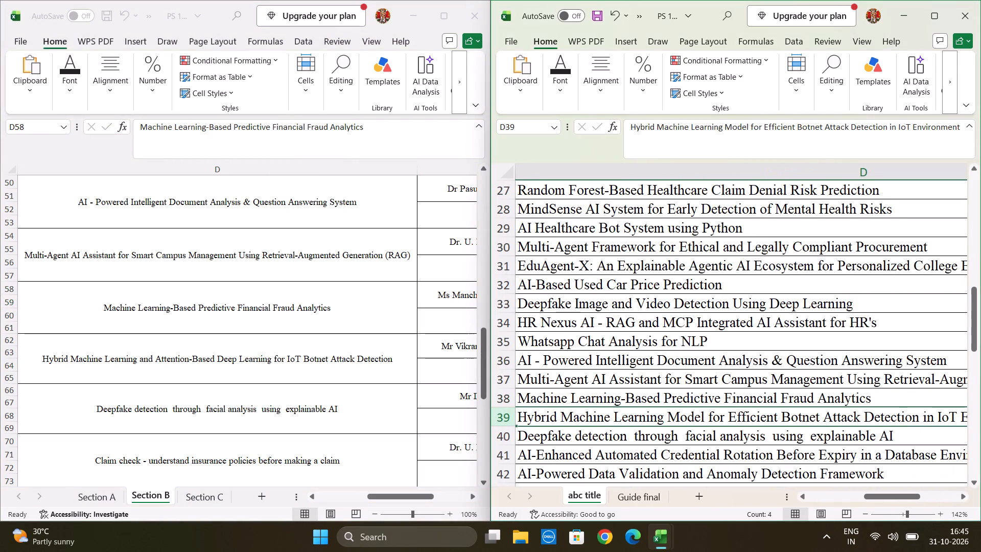
scroll(760, 432, "right", 3)
scroll(760, 432, "left", 1)
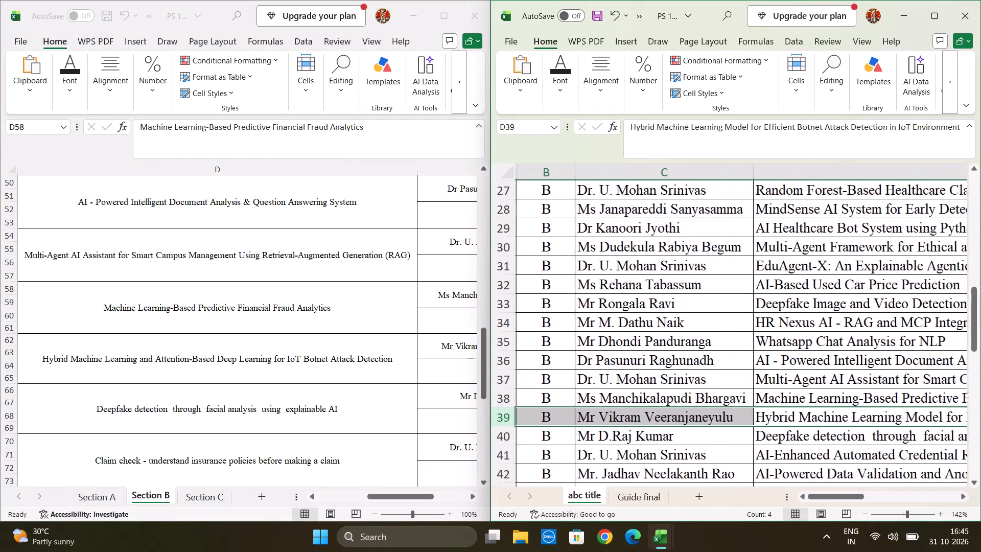
scroll(760, 432, "left", 2)
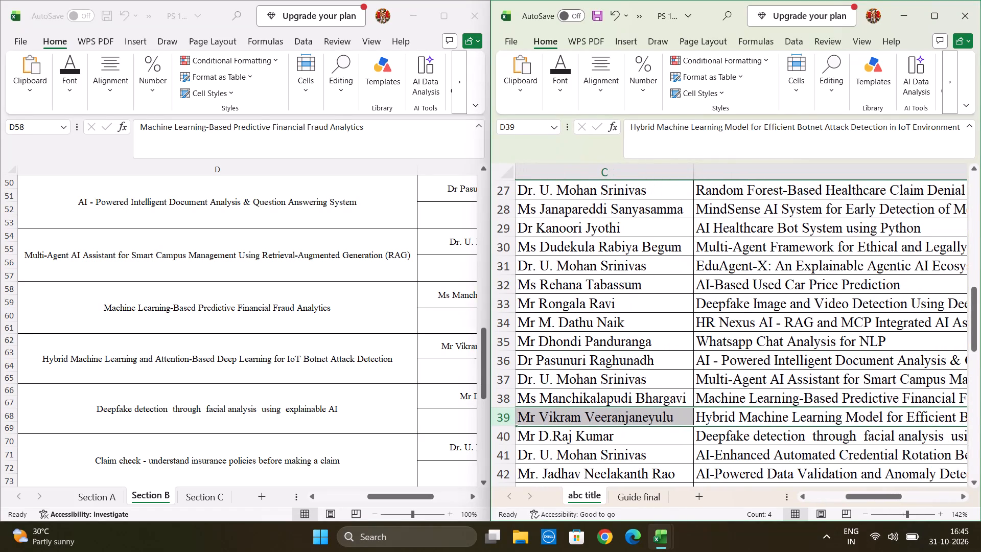
double_click(728, 421)
key("ctrl+a")
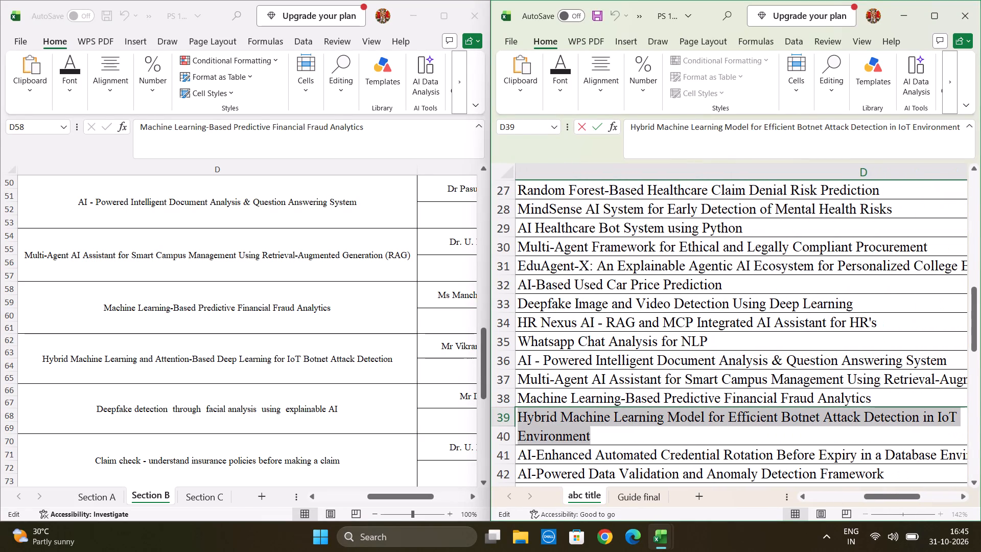
key("ctrl+c")
double_click(260, 351)
left_click_drag(260, 351, 262, 361)
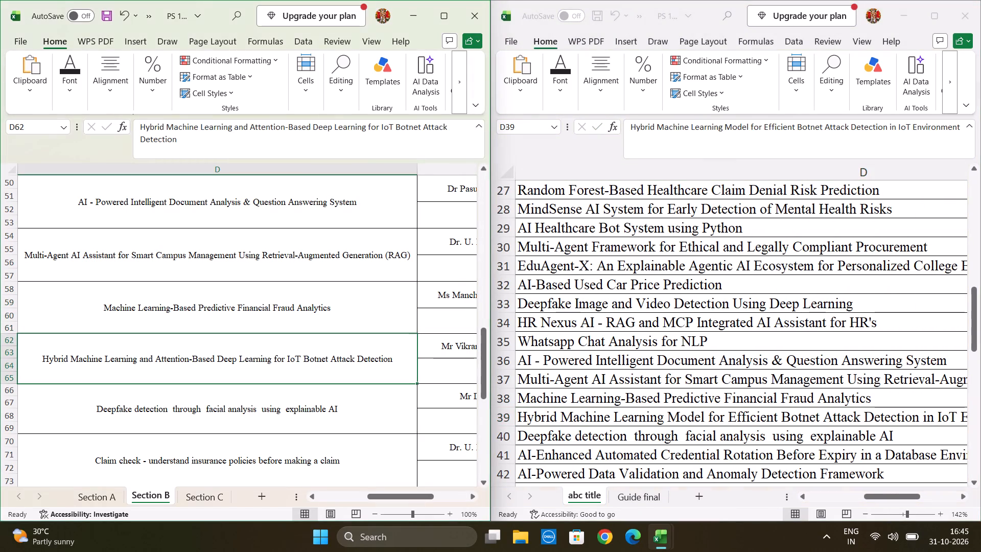
left_click_drag(262, 361, 264, 363)
double_click(264, 363)
key("ctrl+a")
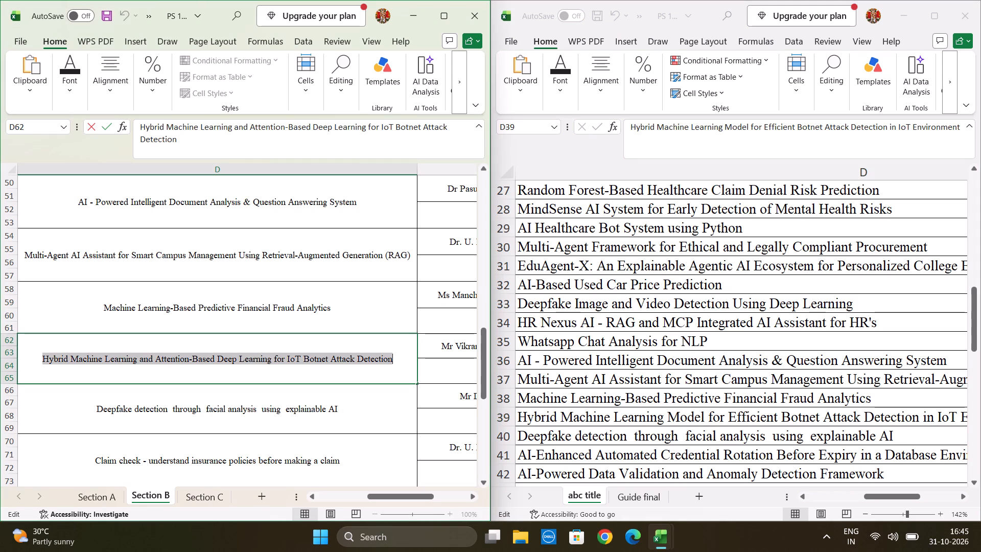
key("ctrl+v")
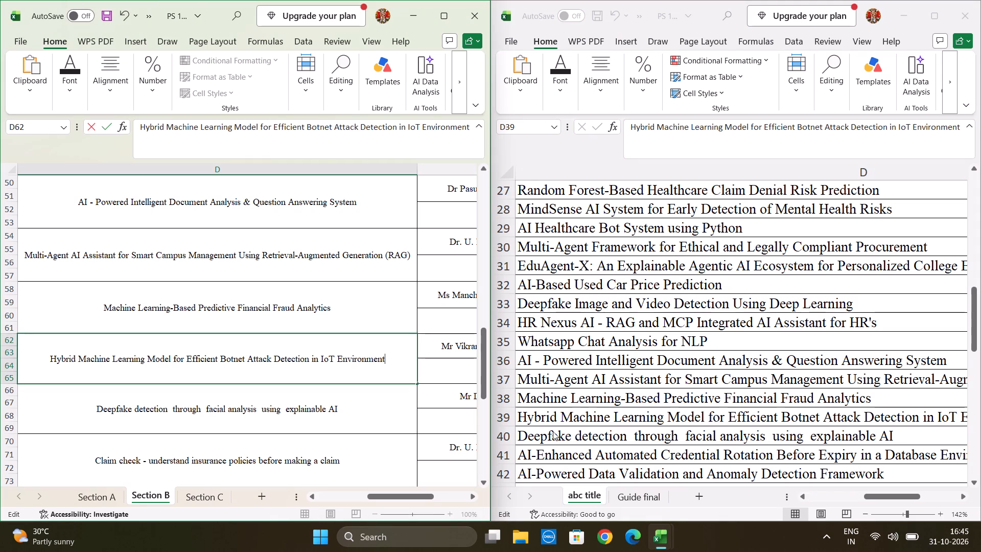
Replace the project title in D70 on the Section B sheet with "AI-Enhanced Automated Credential Rotation Before Expiry in a Database Environment".
scroll(669, 445, "down", 1)
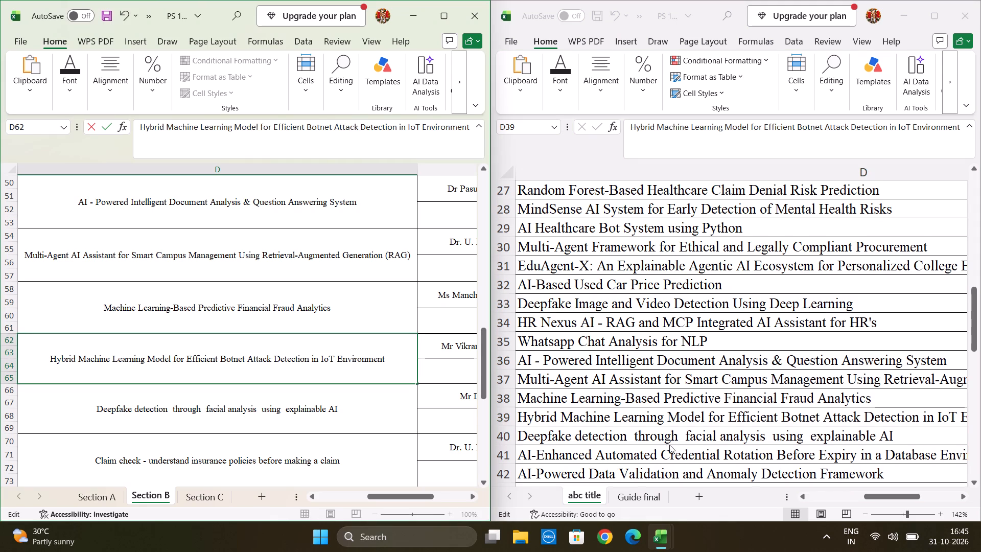
scroll(669, 445, "down", 1)
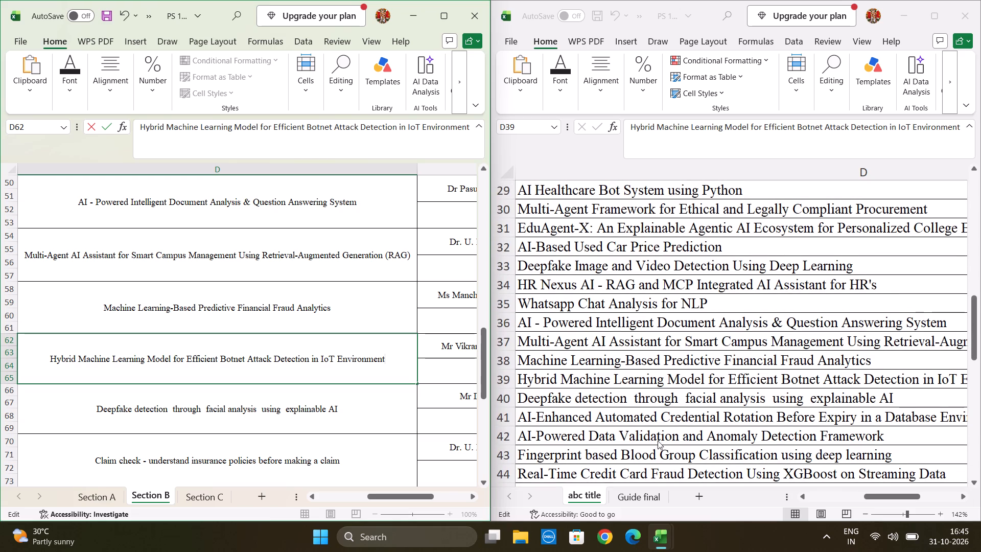
left_click(499, 419)
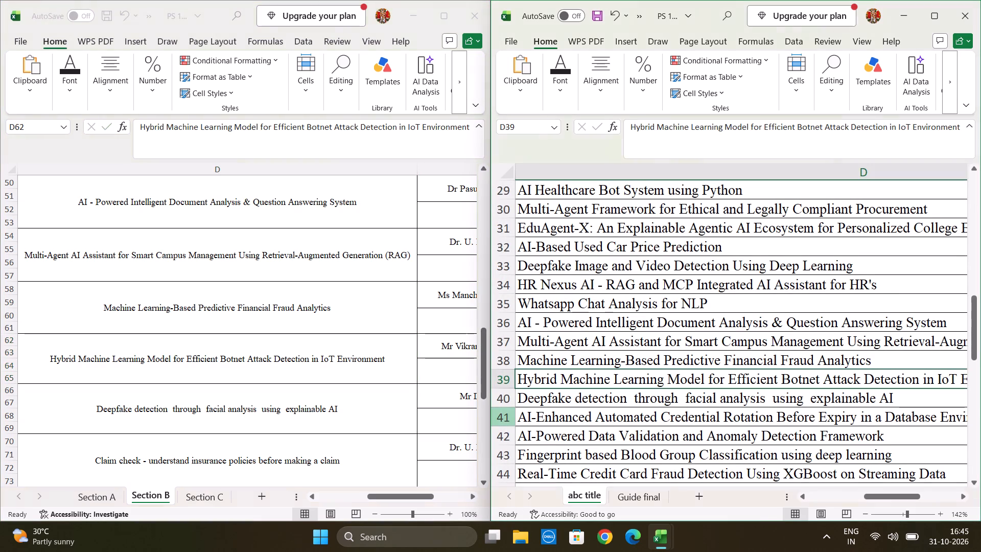
left_click(499, 419)
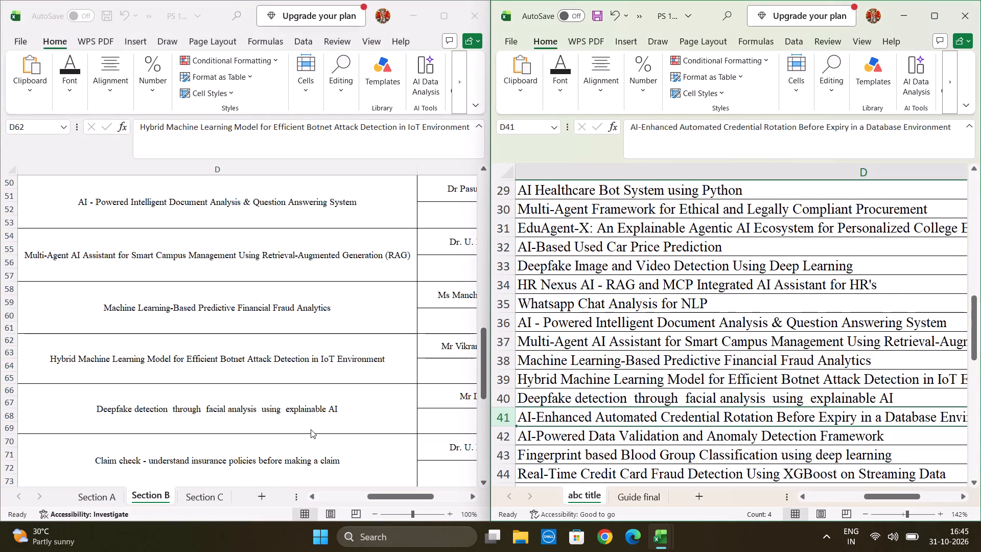
scroll(311, 429, "down", 1)
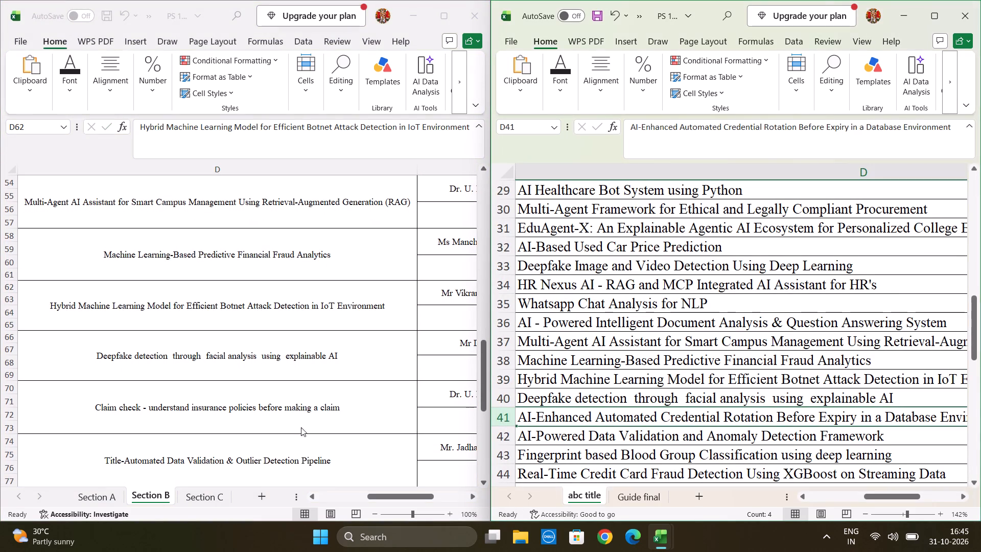
double_click(567, 421)
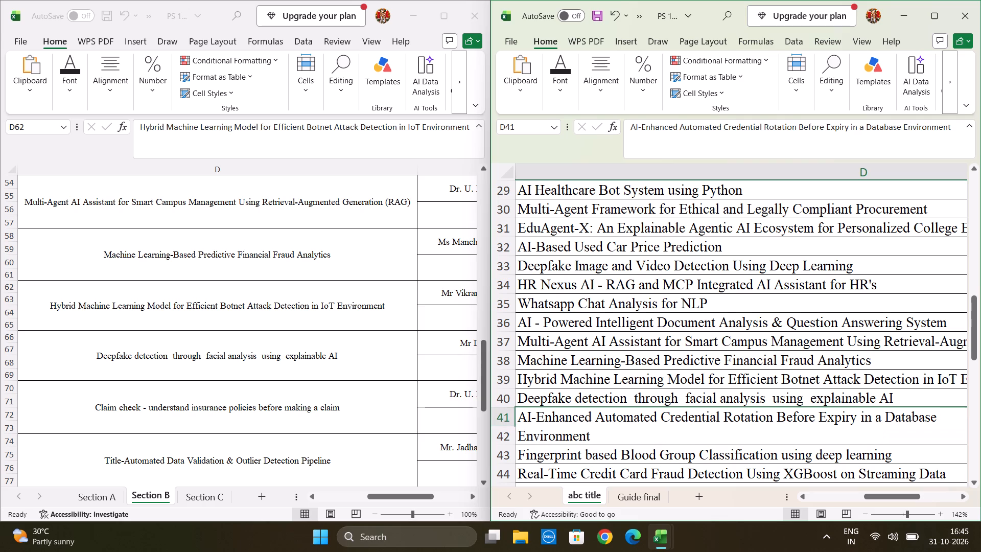
key("ctrl+a")
key("ctrl+c")
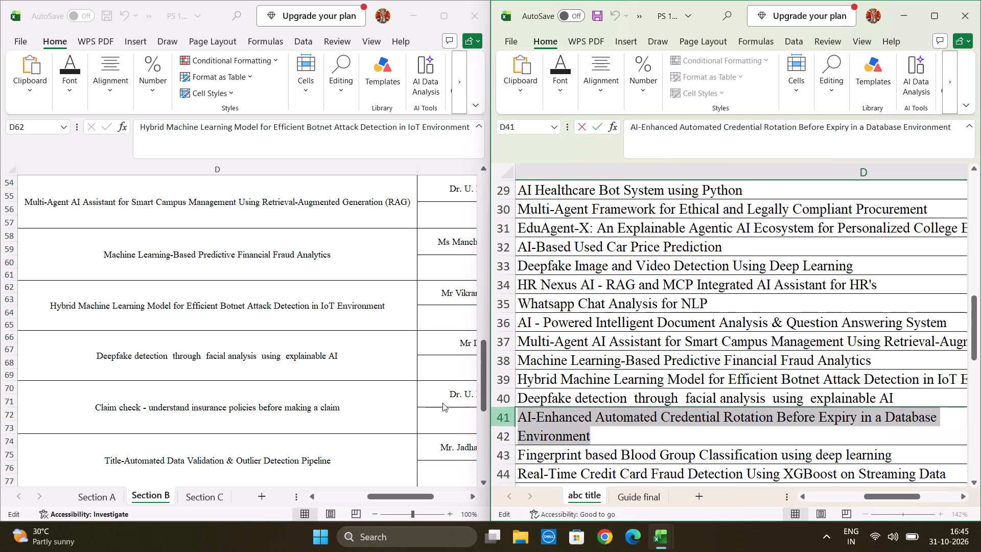
triple_click(236, 409)
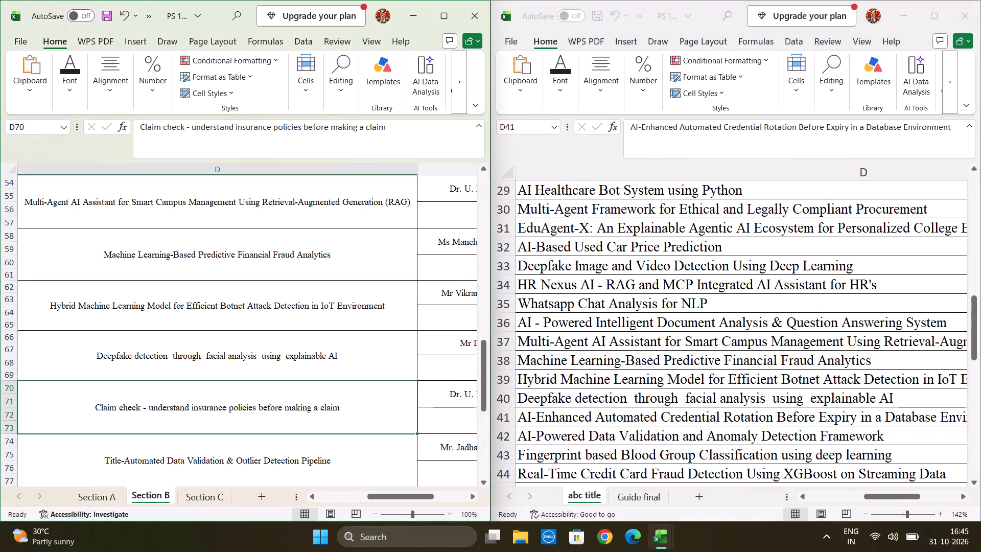
double_click(236, 409)
key("ctrl+a")
key("ctrl+v")
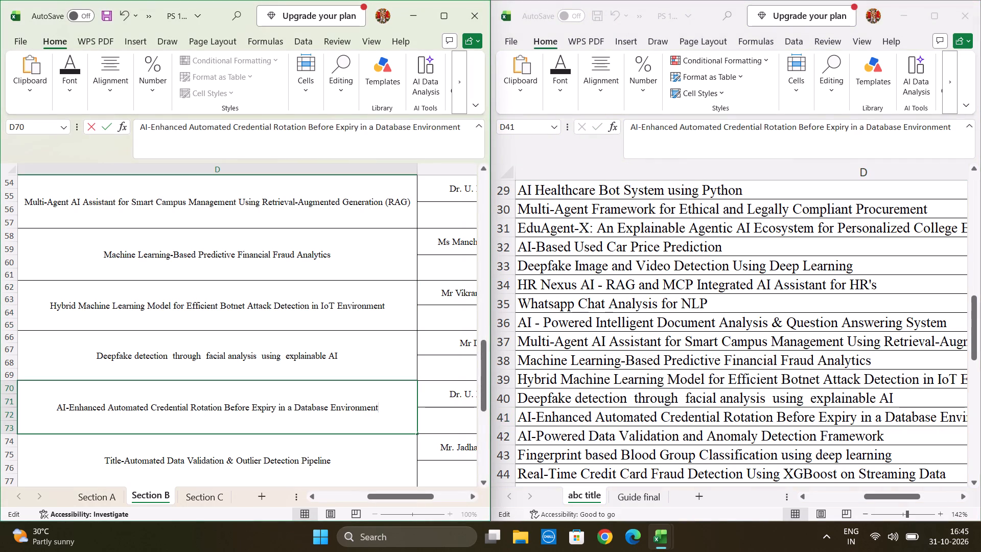
Replace the project title in D74 on the Section B sheet with "AI-Powered Data Validation and Anomaly Detection Framework".
scroll(629, 421, "down", 1)
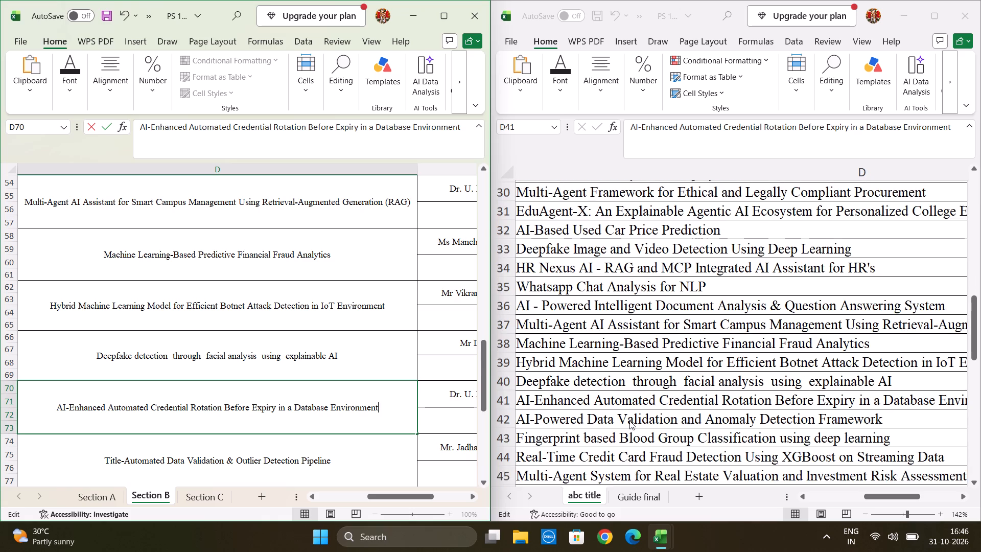
scroll(629, 421, "down", 1)
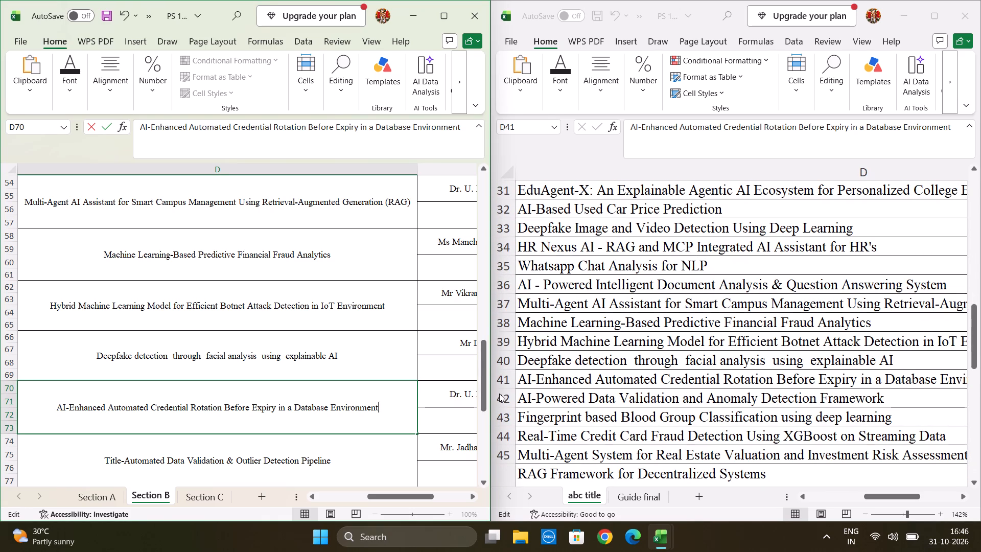
left_click(499, 394)
double_click(551, 404)
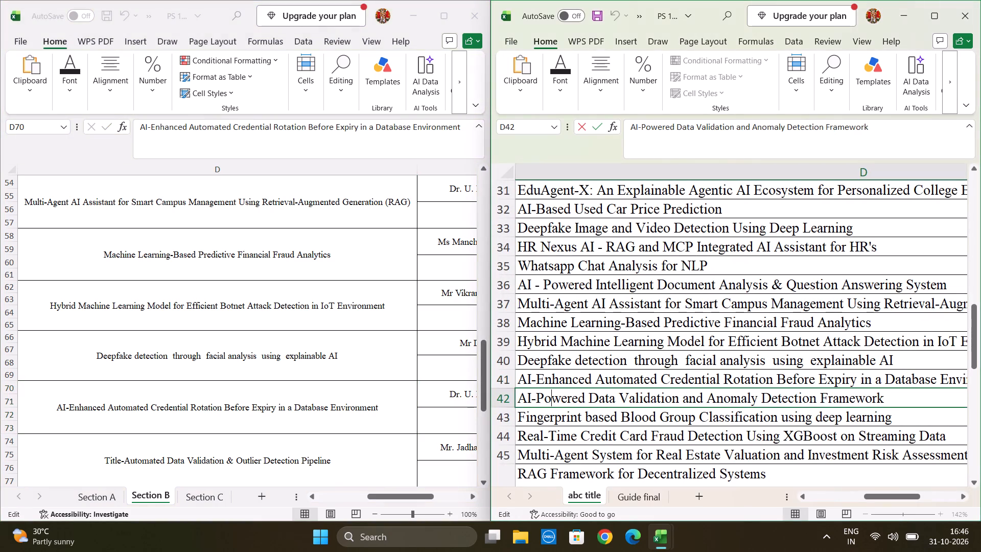
key("ctrl+a")
key("ctrl+c")
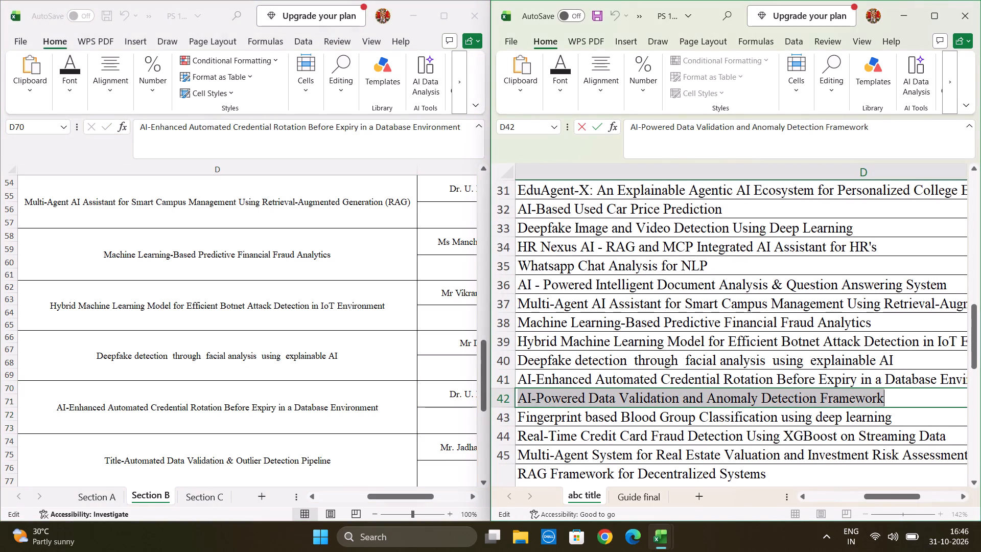
double_click(256, 451)
double_click(251, 459)
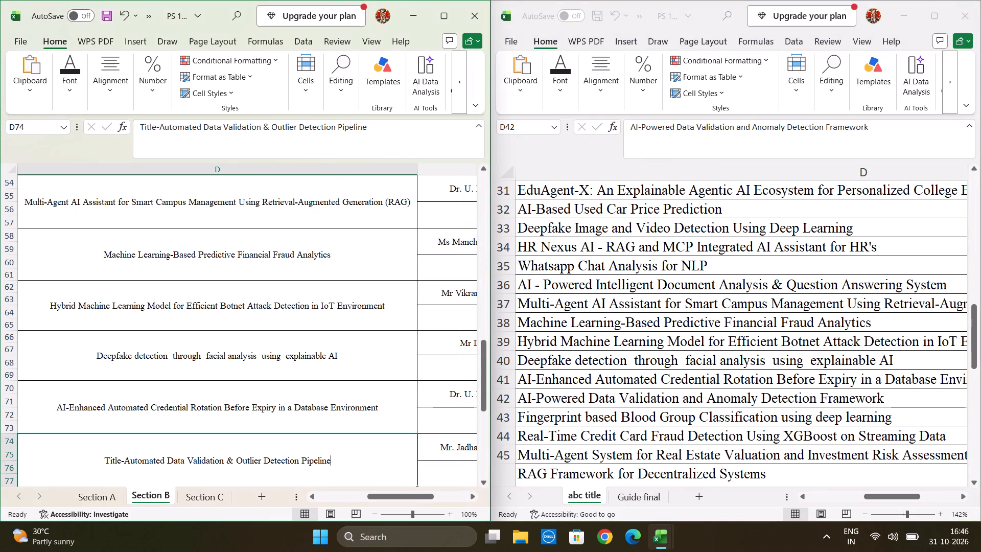
key("ctrl+a")
key("ctrl+v")
Replace the project title in D78 on the Section B sheet with "Fingerprint based Blood Group Classification using deep learning" and save the workbook.
scroll(251, 459, "down", 1)
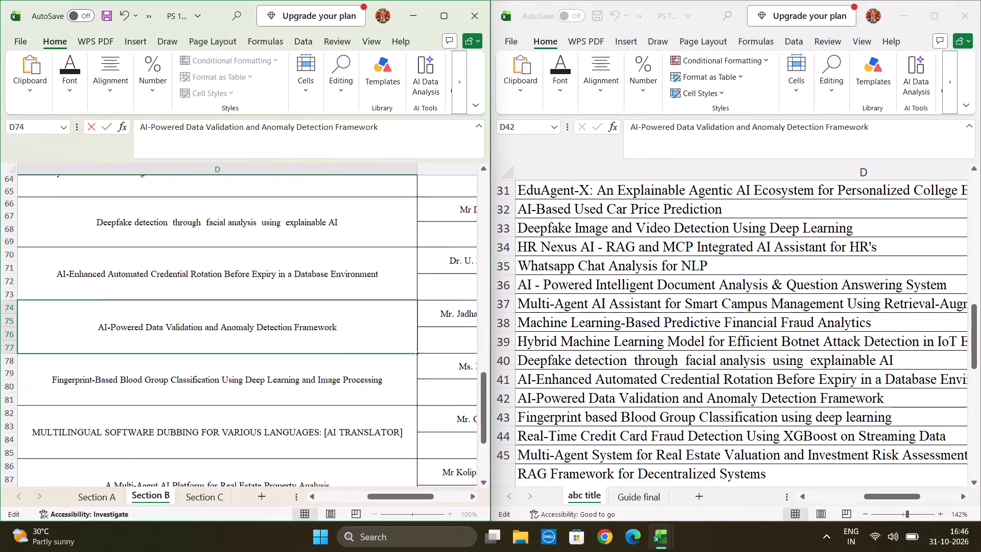
scroll(251, 459, "down", 1)
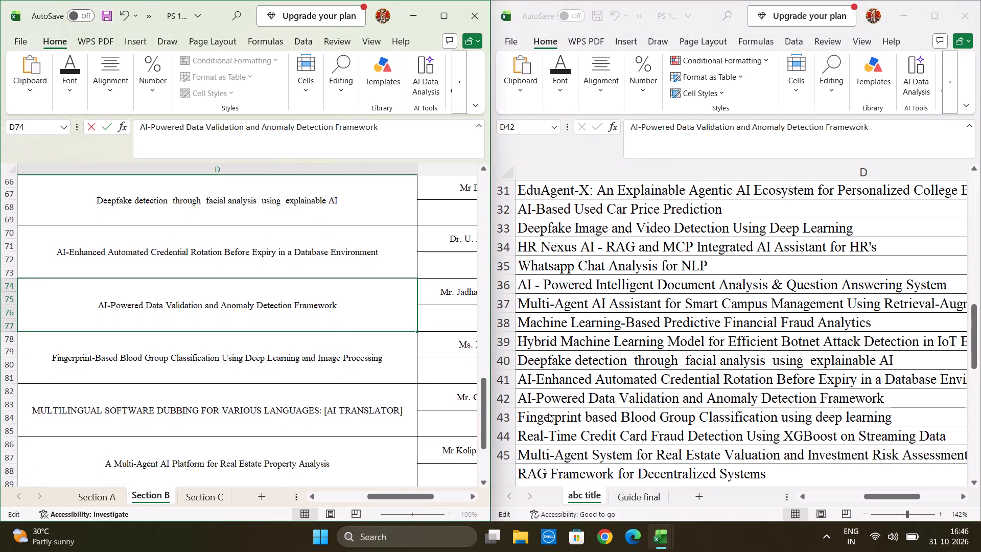
left_click(548, 413)
left_click(501, 419)
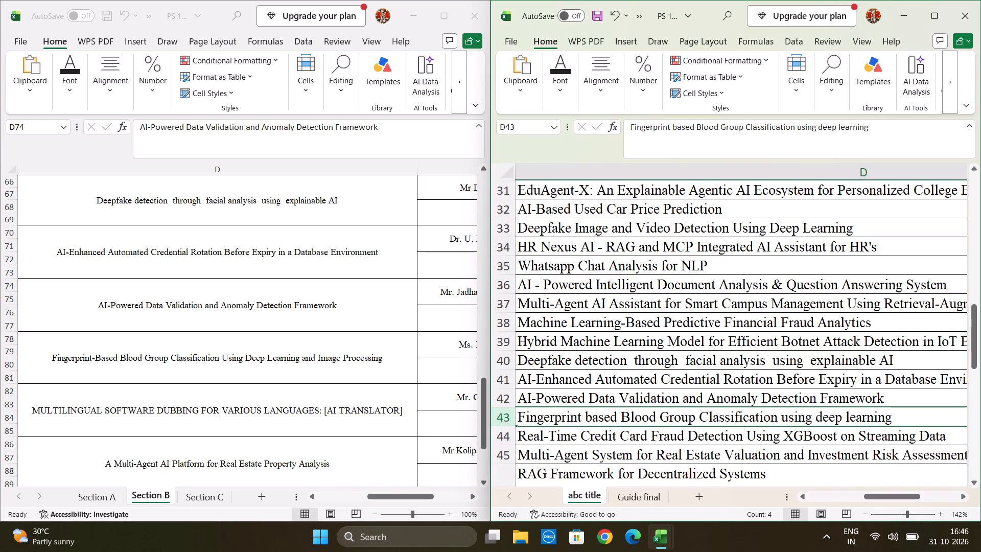
double_click(698, 415)
key("ctrl+a")
key("ctrl+c")
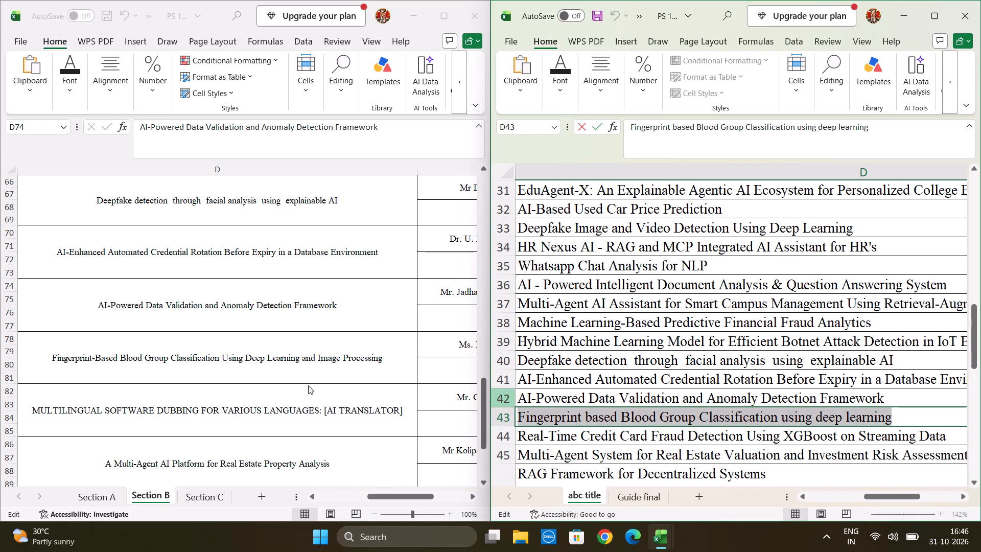
double_click(271, 362)
double_click(254, 360)
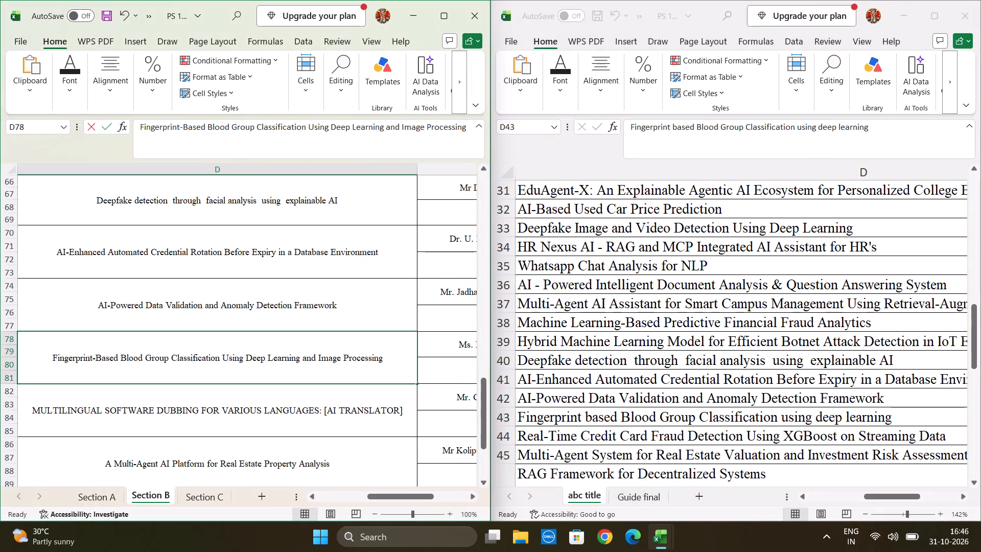
key("ctrl+a")
key("ctrl+v")
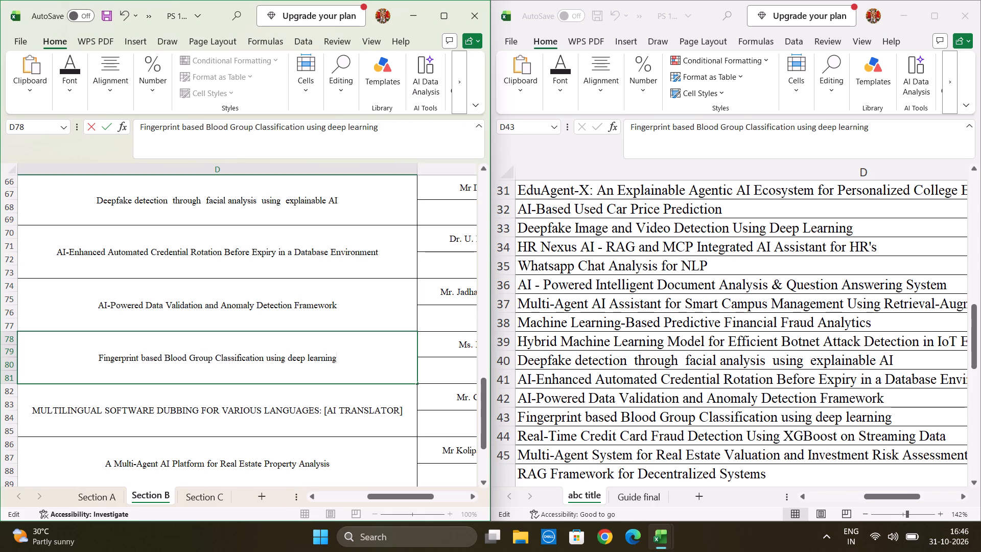
key("ctrl+z")
key("ctrl+v")
key("ctrl+s")
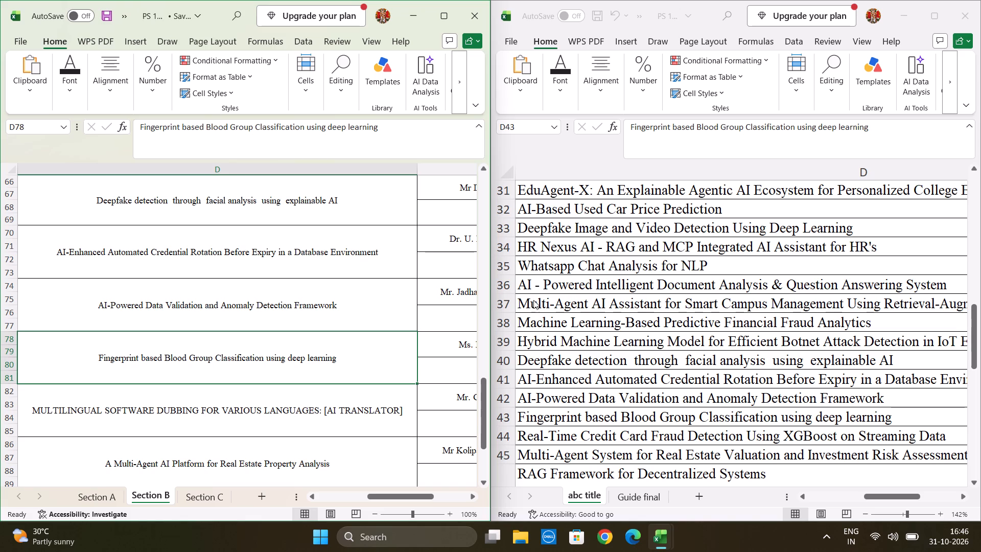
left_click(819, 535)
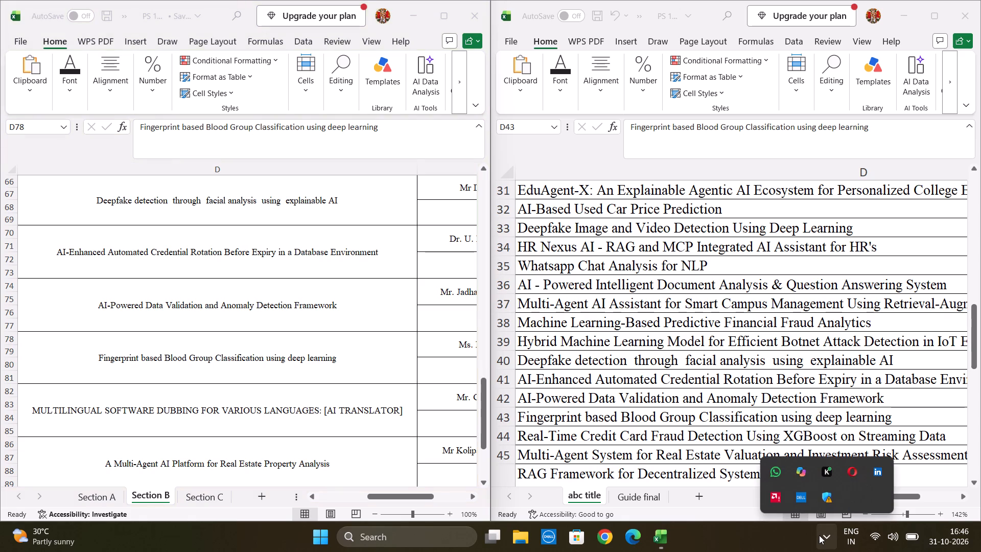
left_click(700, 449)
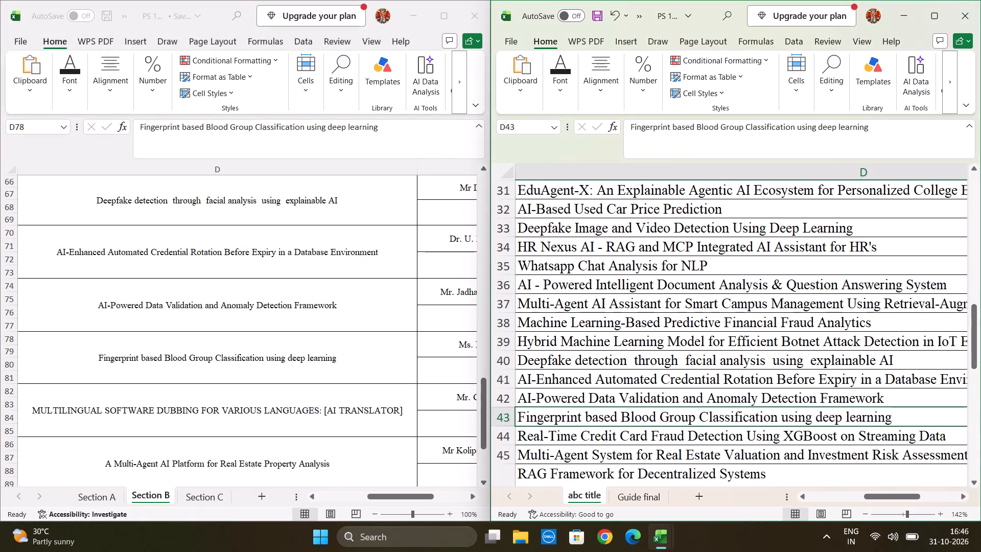
Replace the project title in D82 on the Section B sheet with "Real-Time Credit Card Fraud Detection Using XGBoost on Streaming Data".
scroll(653, 426, "down", 1)
left_click(635, 379)
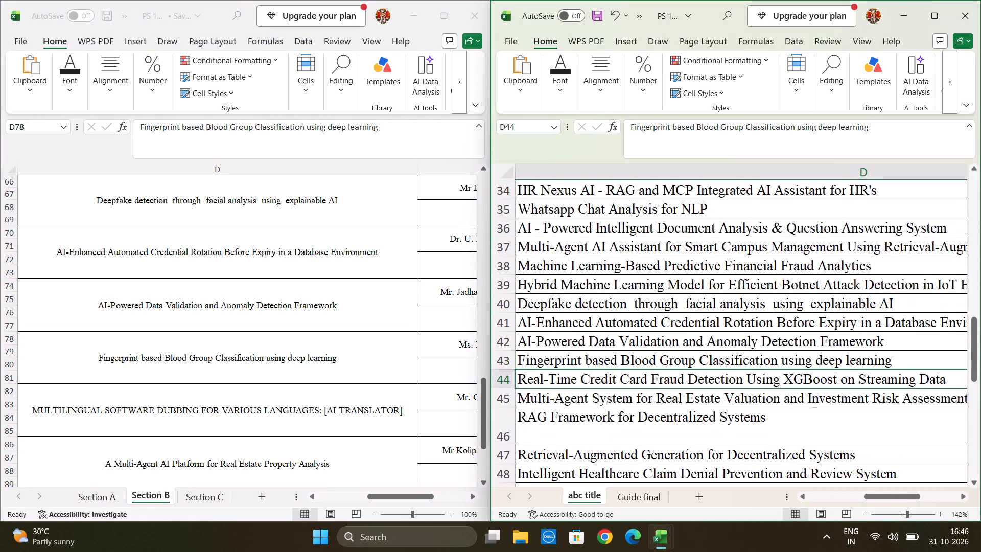
double_click(635, 379)
key("ctrl+a")
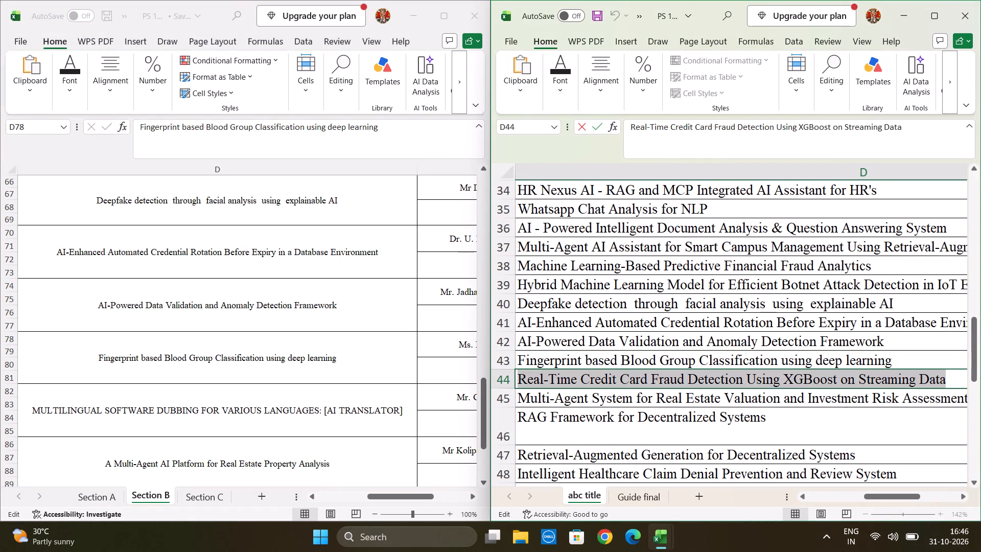
key("ctrl+c")
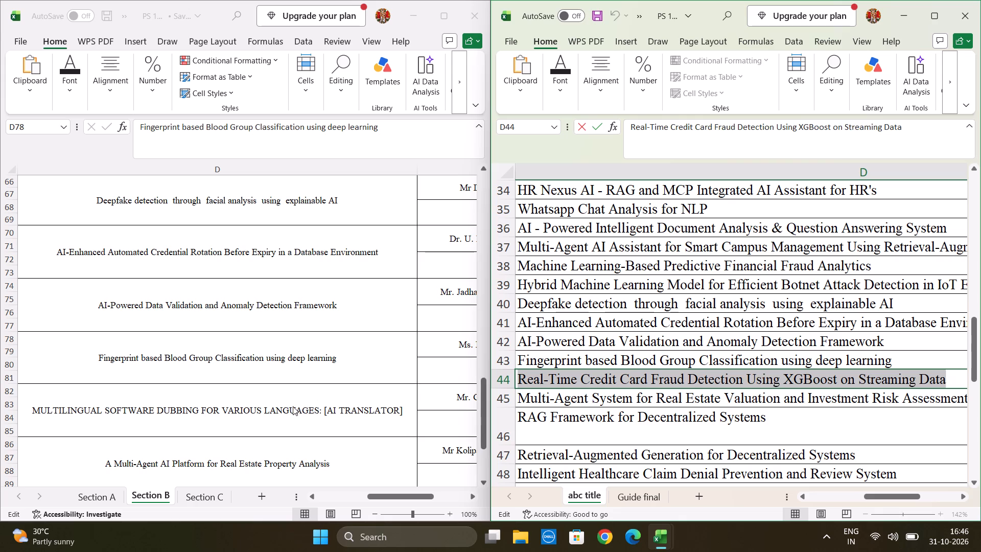
double_click(293, 406)
double_click(293, 406)
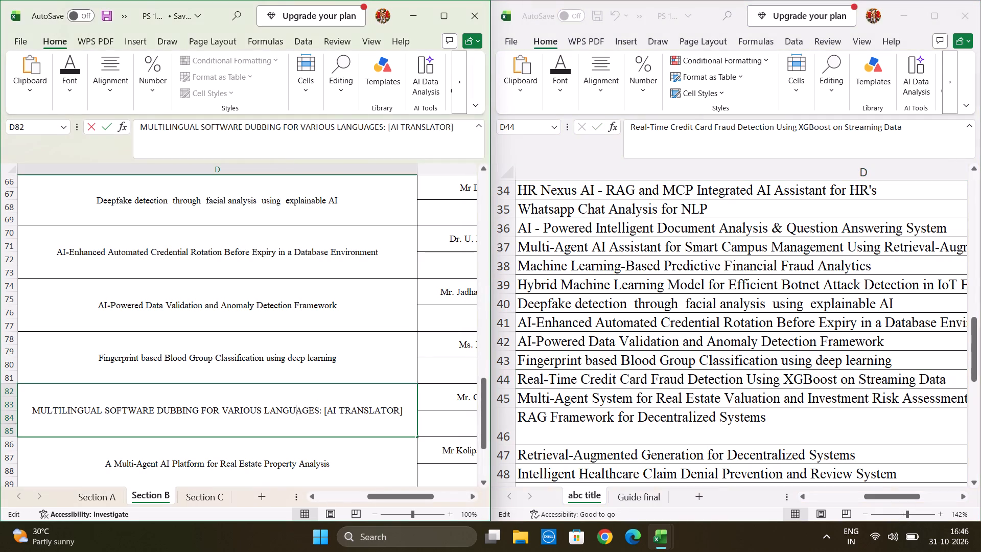
key("ctrl+a")
key("ctrl+v")
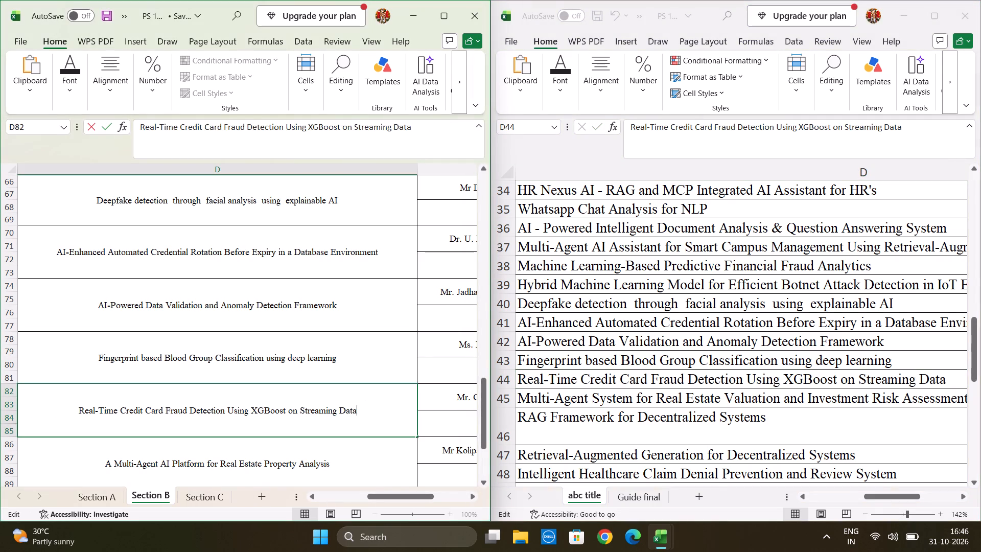
Compare the team numbers beside the titles on the Section B sheet with those on the abc title sheet.
scroll(293, 406, "down", 1)
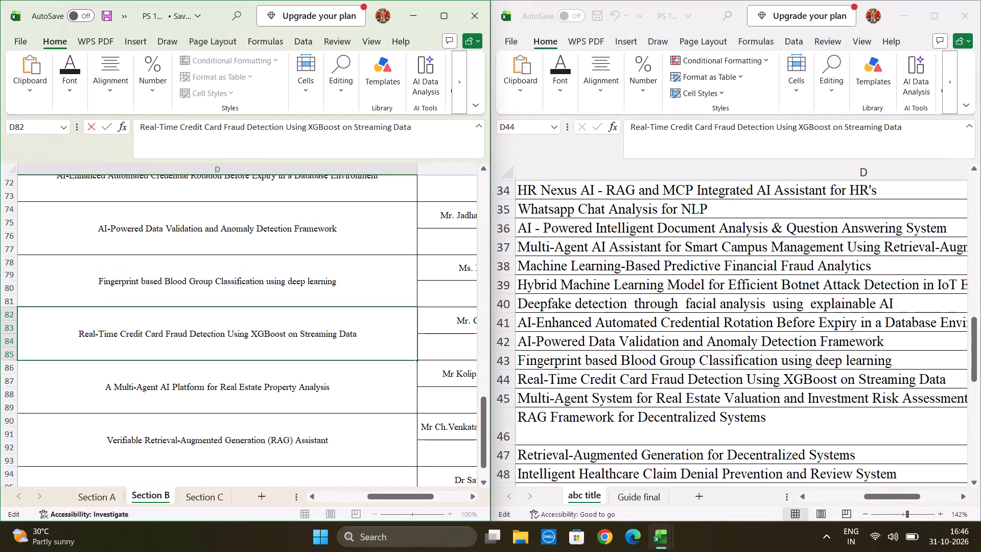
scroll(530, 355, "right", 4)
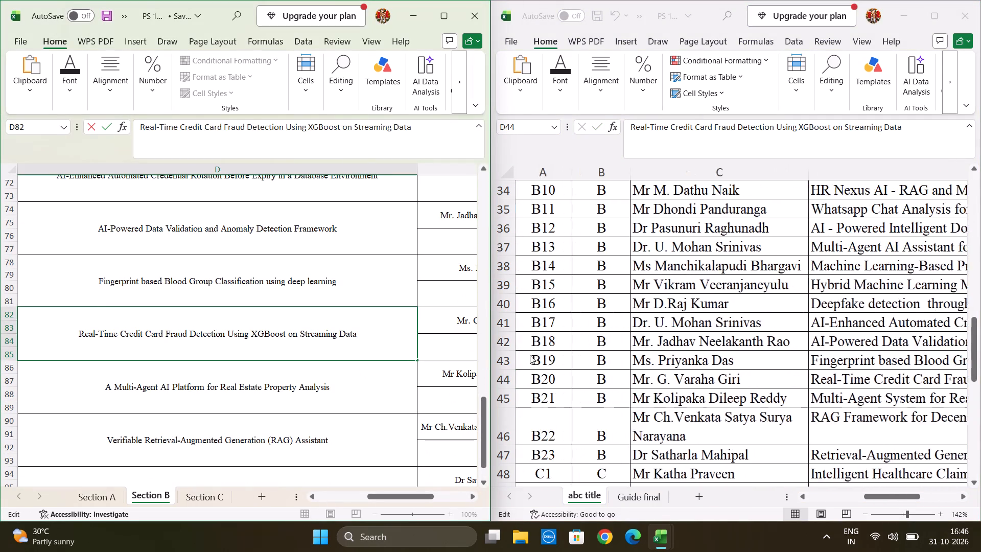
scroll(238, 333, "right", 2)
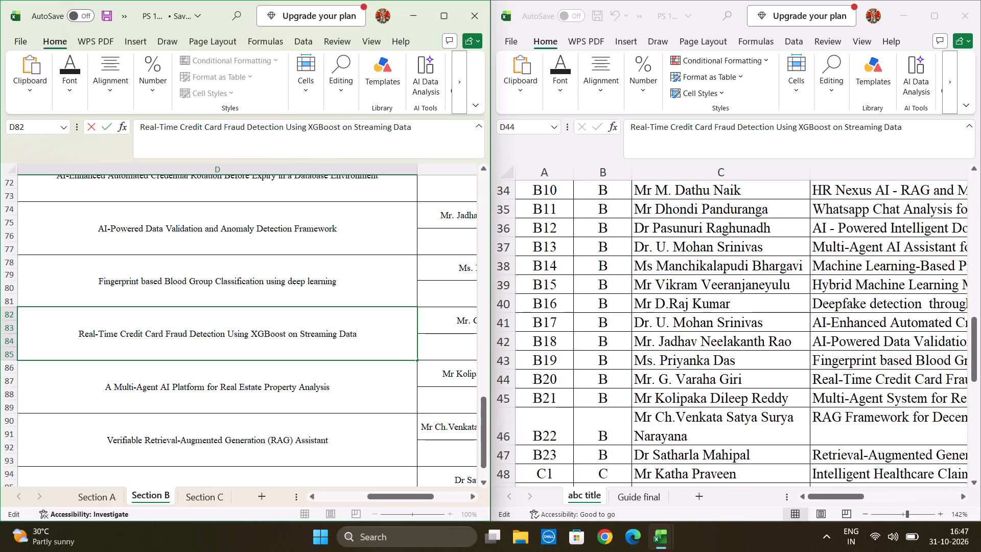
left_click(136, 308)
scroll(136, 308, "right", 3)
left_click(159, 278)
scroll(137, 327, "right", 3)
scroll(137, 327, "left", 1)
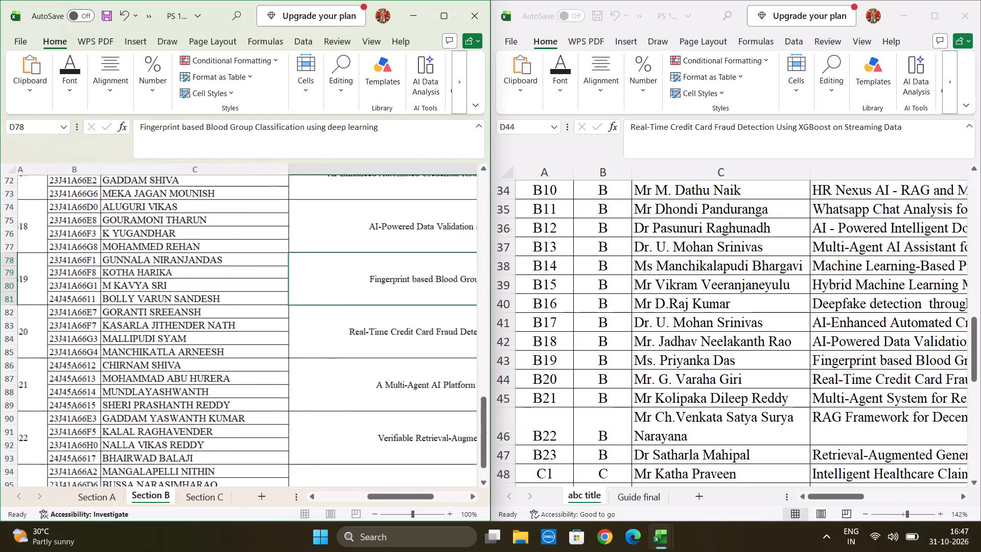
scroll(137, 327, "left", 2)
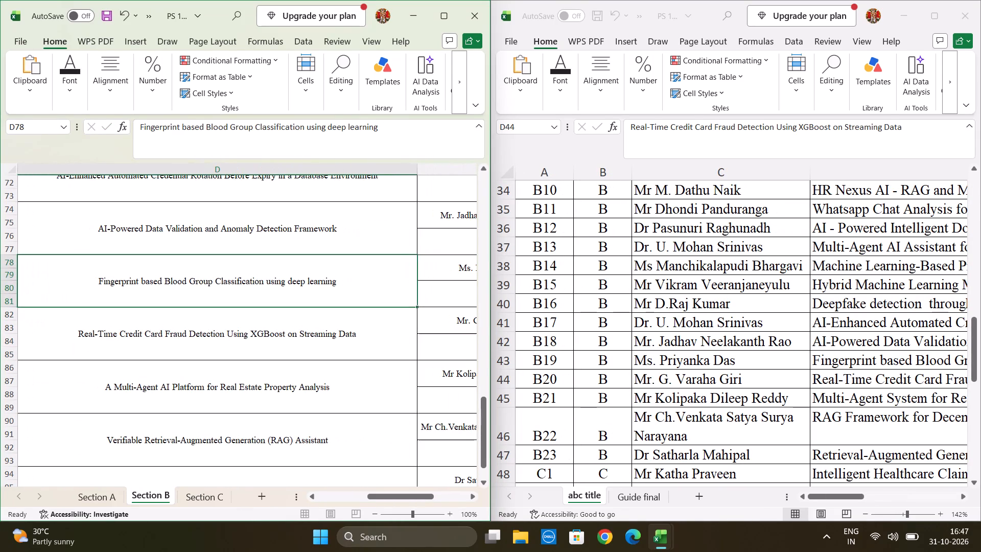
Replace the project title in D86 on the Section B sheet with "Multi-Agent System for Real Estate Valuation and Investment Risk Assessment".
left_click(118, 385)
scroll(118, 385, "down", 1)
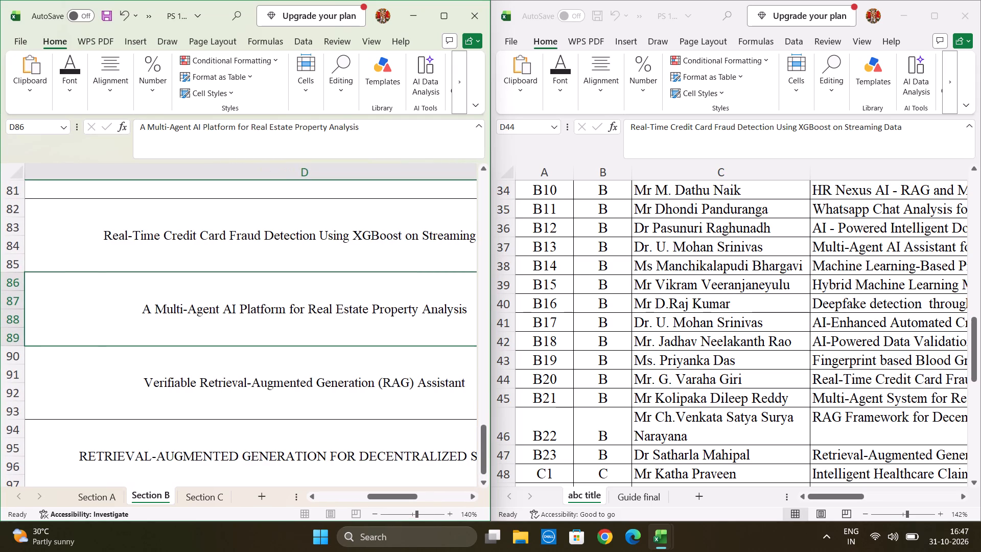
left_click(500, 395)
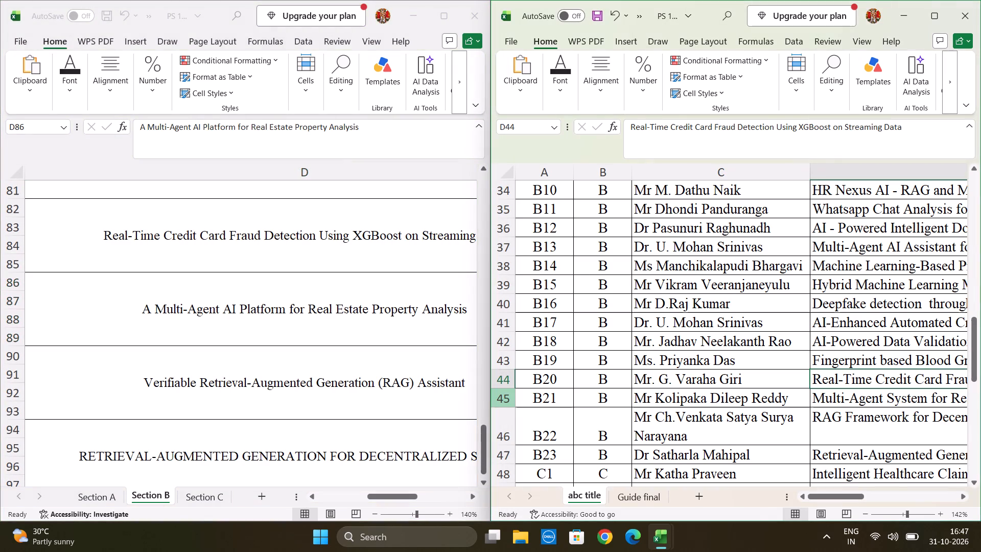
left_click(500, 395)
scroll(866, 339, "left", 5)
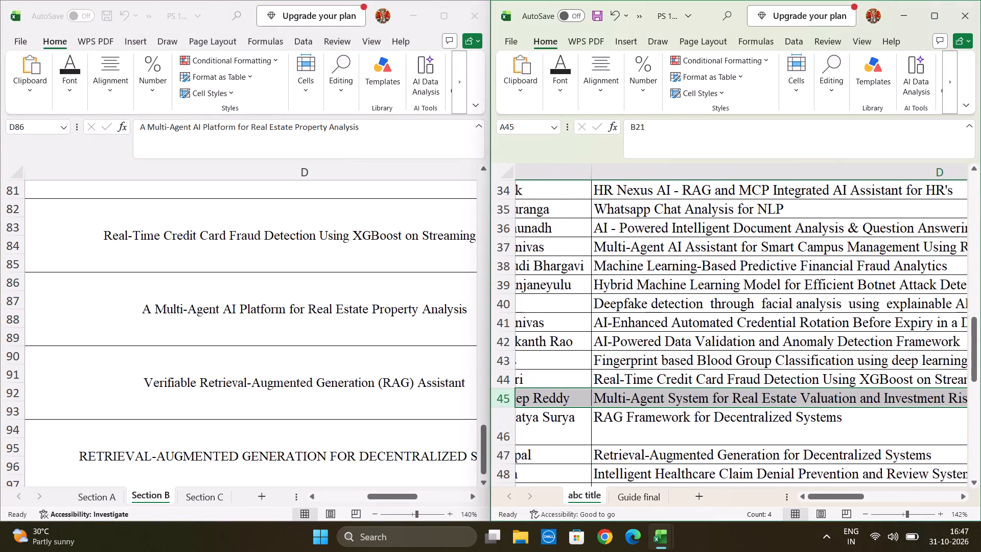
double_click(740, 399)
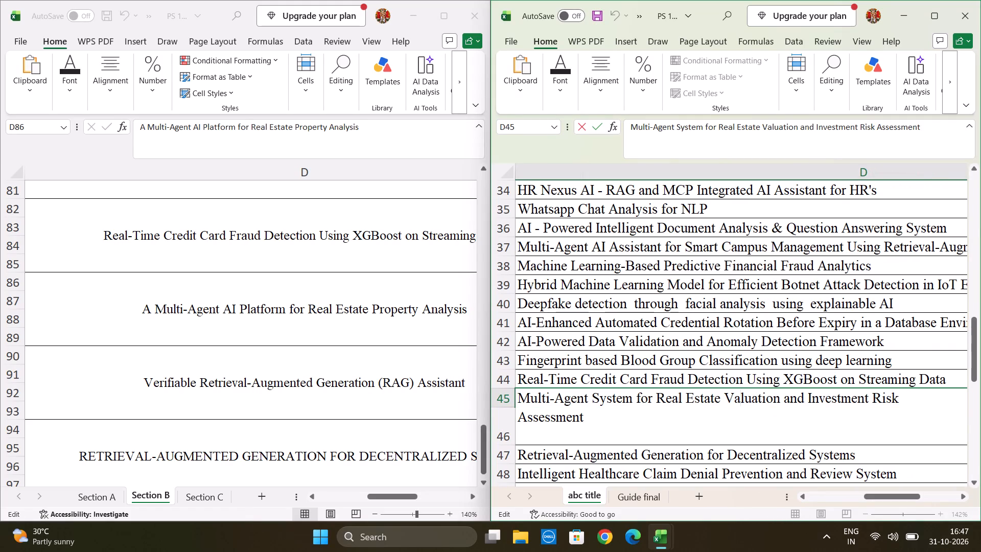
scroll(382, 361, "left", 1)
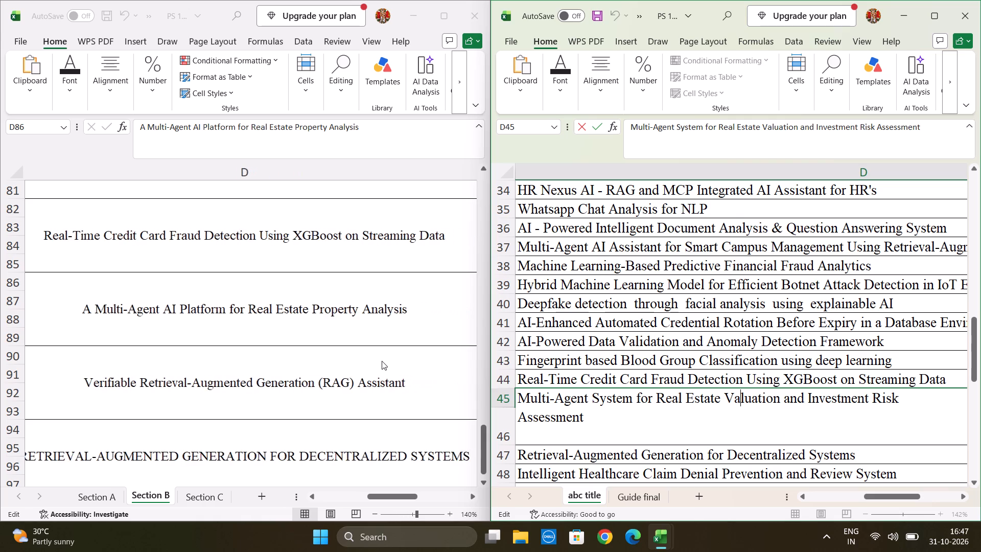
scroll(382, 361, "left", 1)
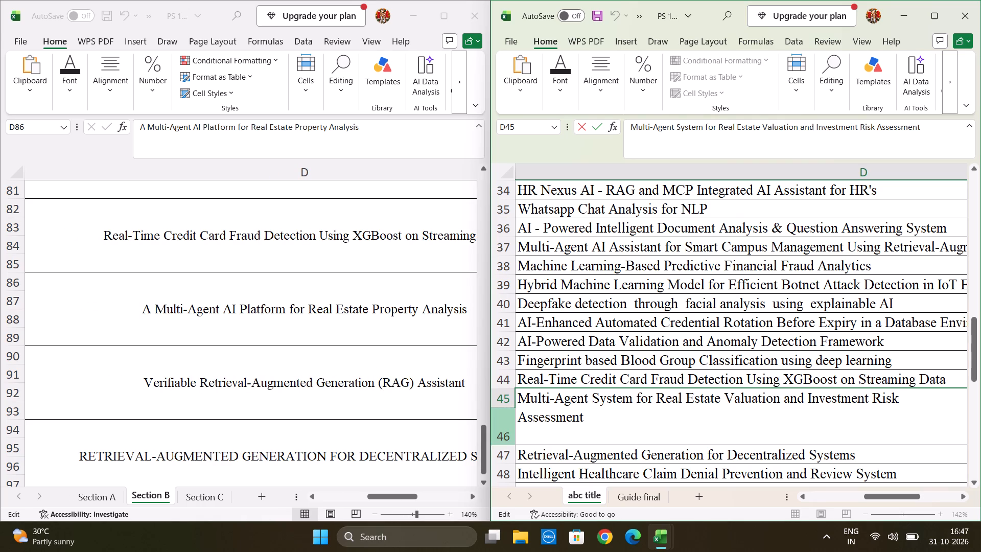
double_click(587, 406)
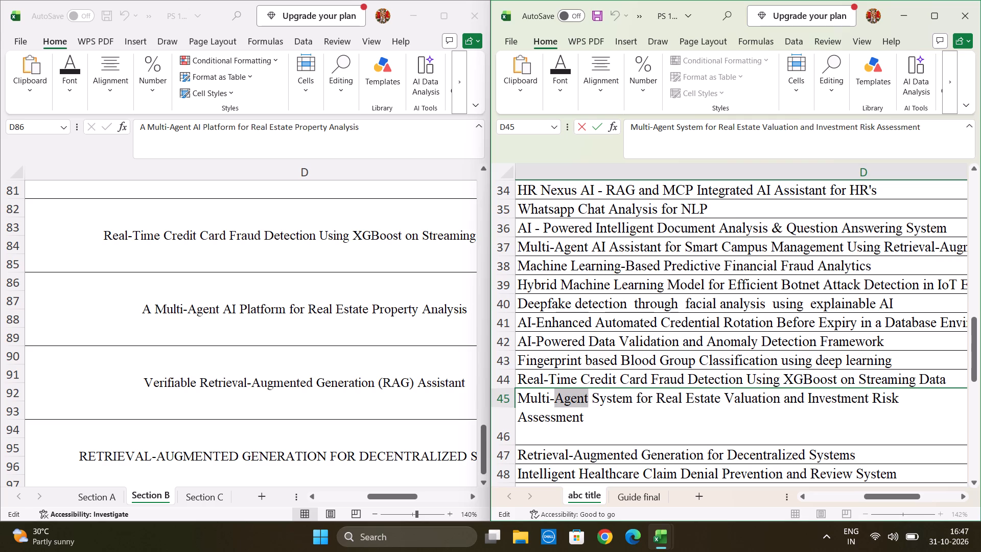
key("ctrl+a")
key("ctrl+c")
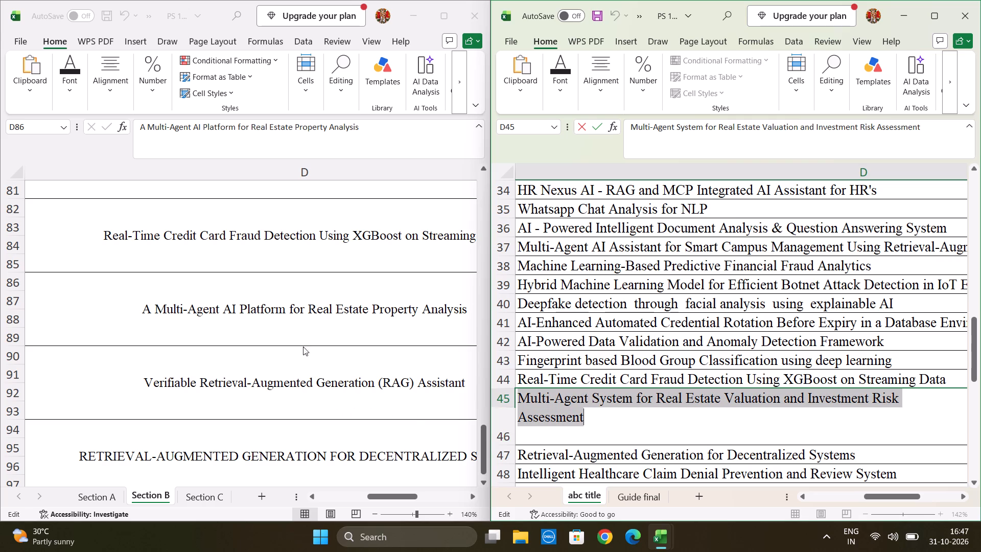
double_click(256, 298)
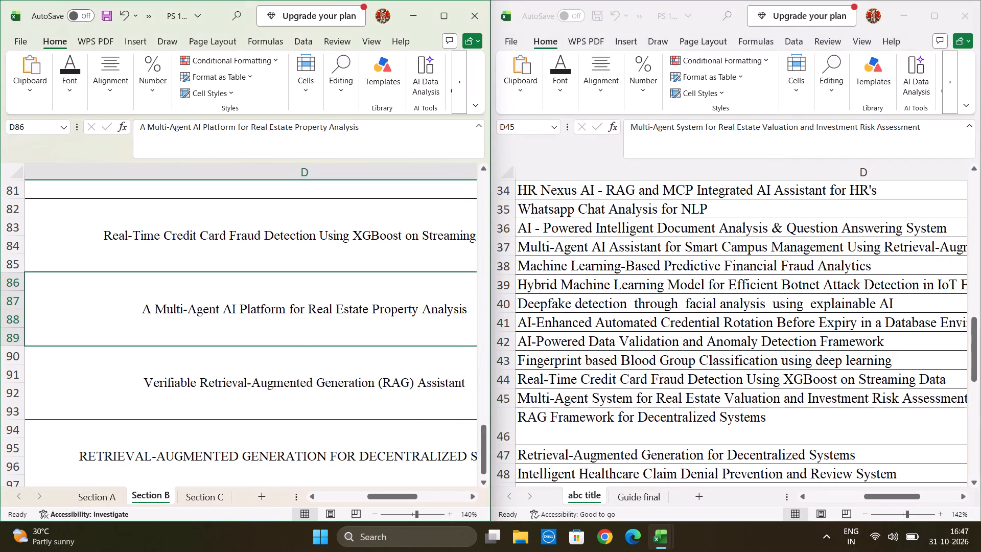
double_click(248, 306)
key("ctrl+a")
key("ctrl+v")
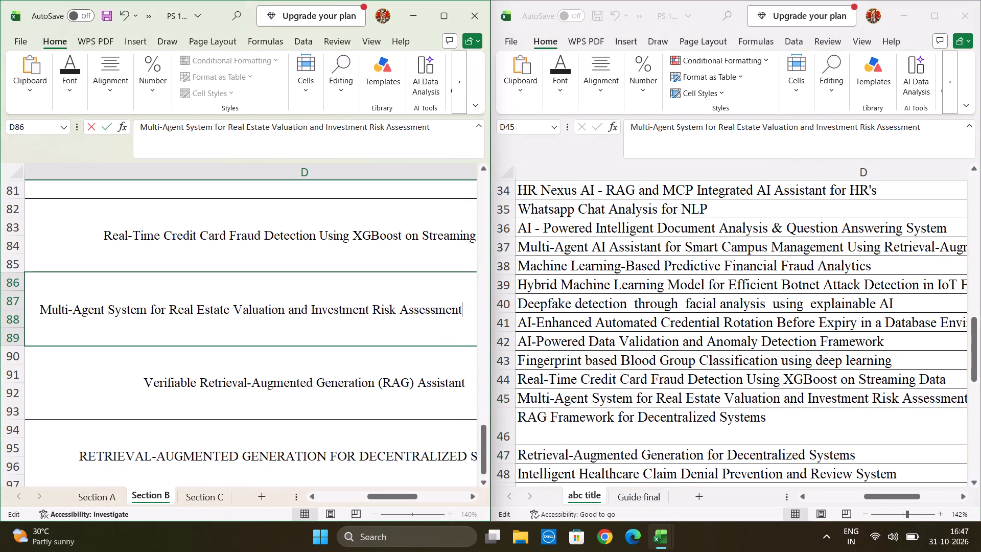
Replace the project title in D90 on the Section B sheet with "RAG Framework for Decentralized Systems".
scroll(621, 437, "down", 1)
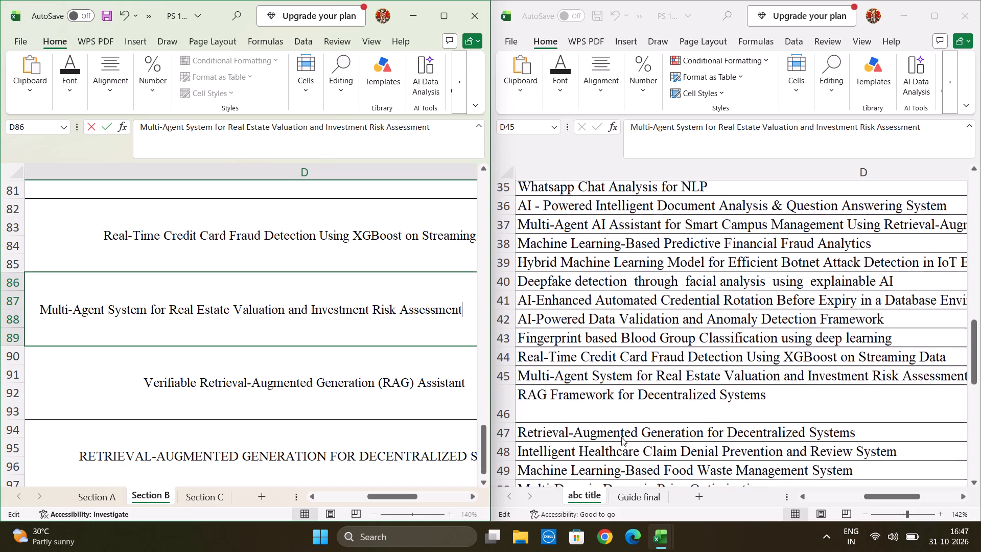
double_click(541, 401)
double_click(525, 396)
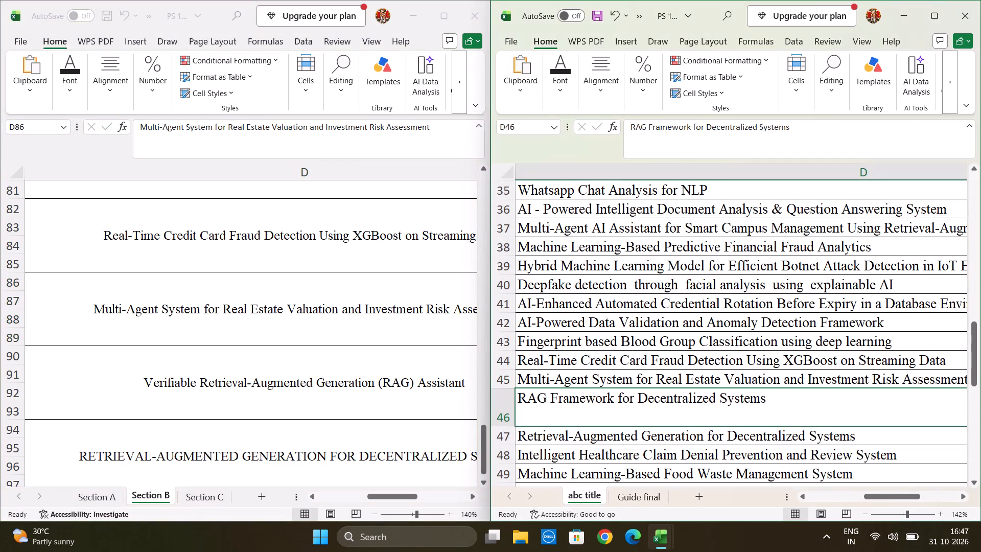
key("ctrl+a")
key("ctrl+c")
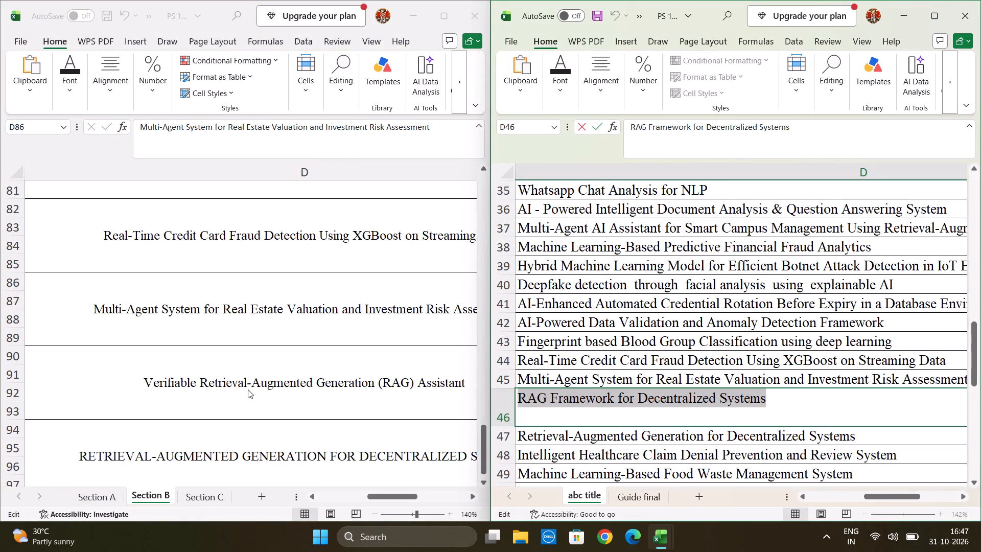
double_click(263, 374)
left_click_drag(263, 374, 263, 384)
double_click(263, 384)
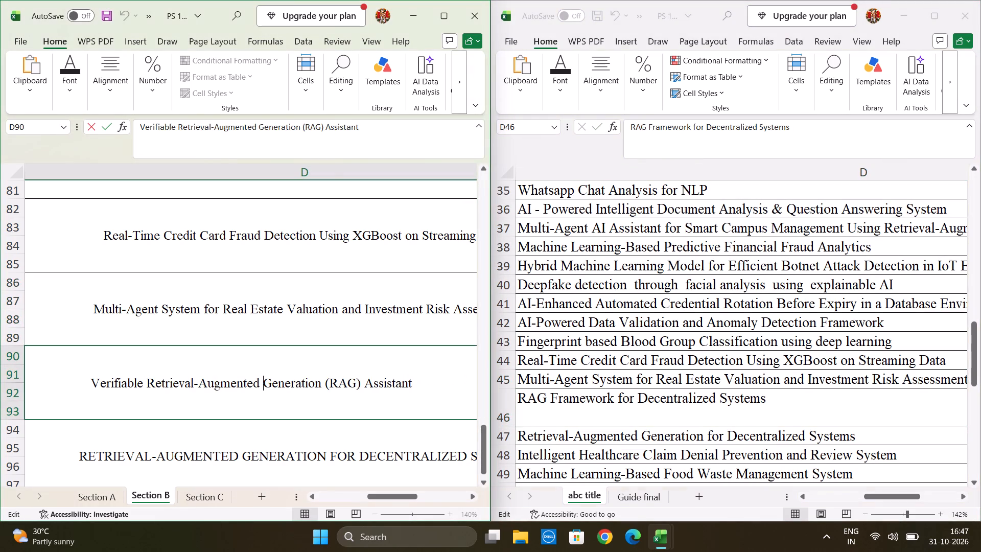
key("ctrl+a")
key("ctrl+v")
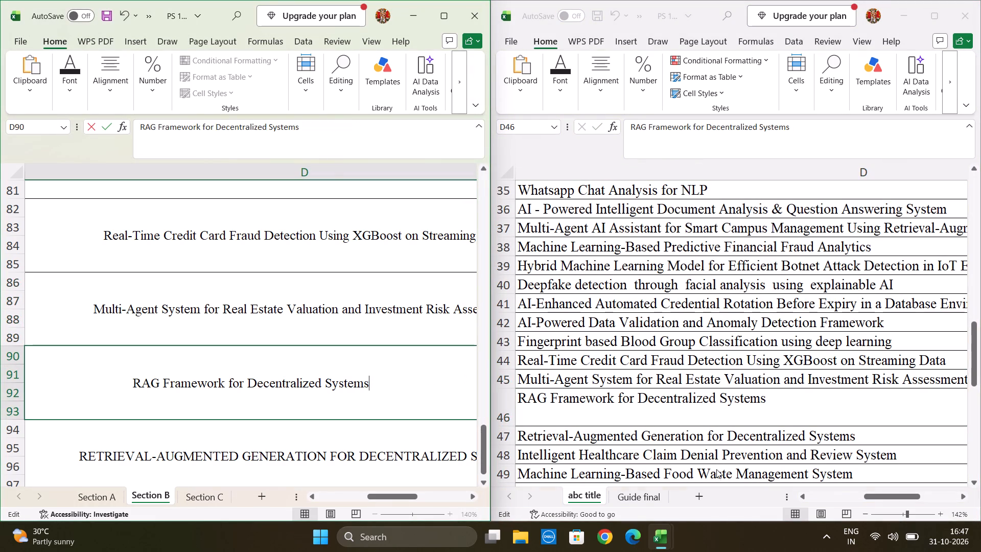
Replace the project title in D94 on the Section B sheet with "Retrieval-Augmented Generation for Decentralized Systems".
double_click(591, 432)
double_click(591, 432)
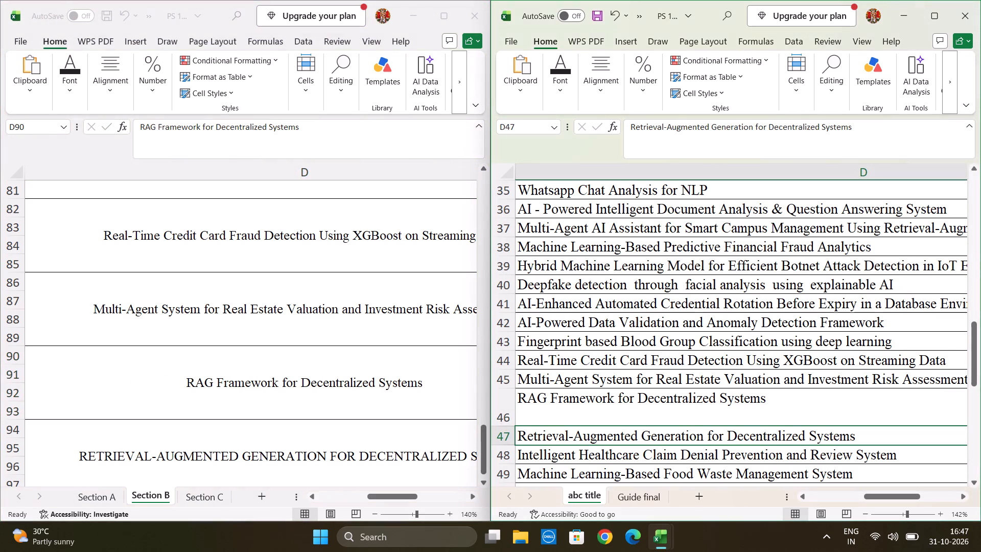
key("ctrl+a")
key("ctrl+c")
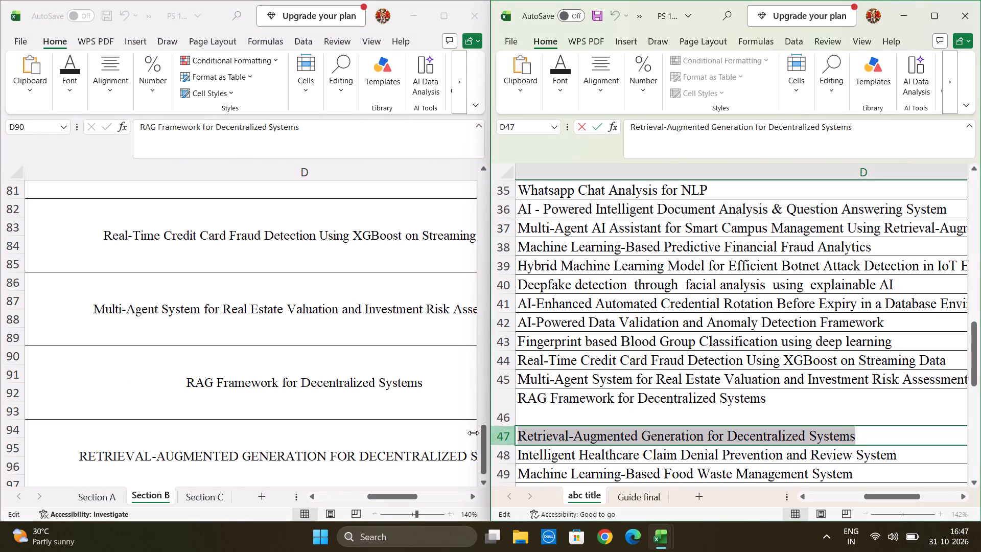
double_click(313, 458)
double_click(303, 458)
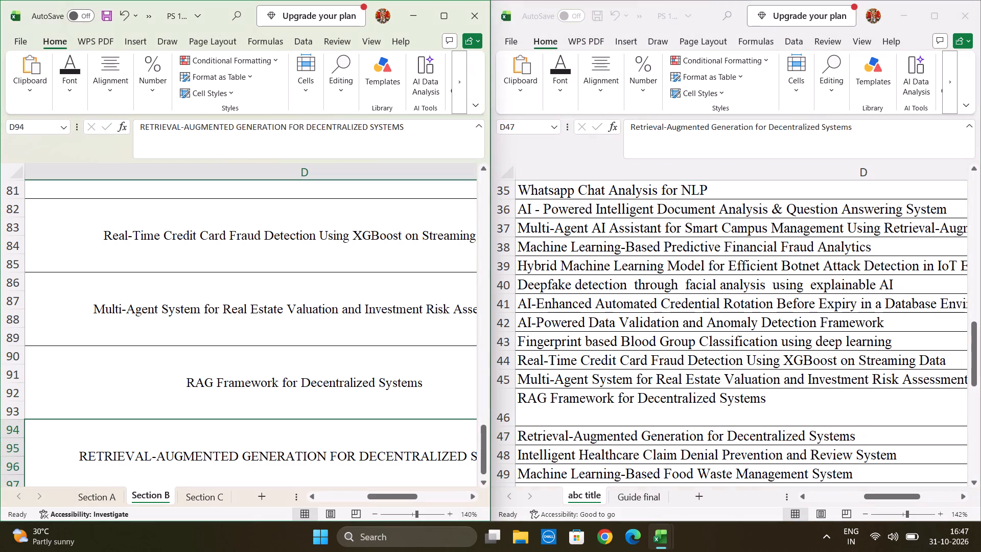
key("ctrl+a")
key("ctrl+v")
scroll(303, 458, "down", 2)
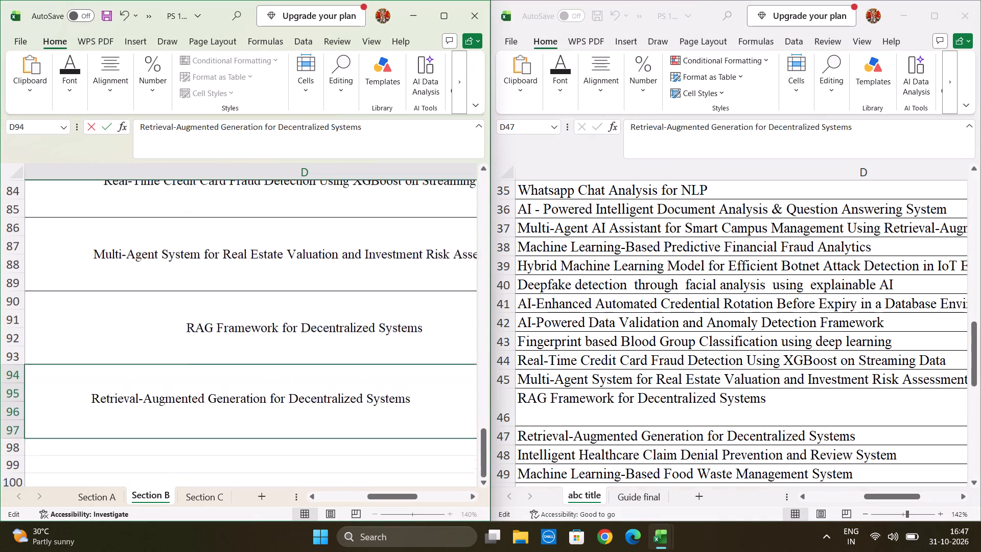
scroll(303, 458, "down", 1)
scroll(303, 458, "up", 3)
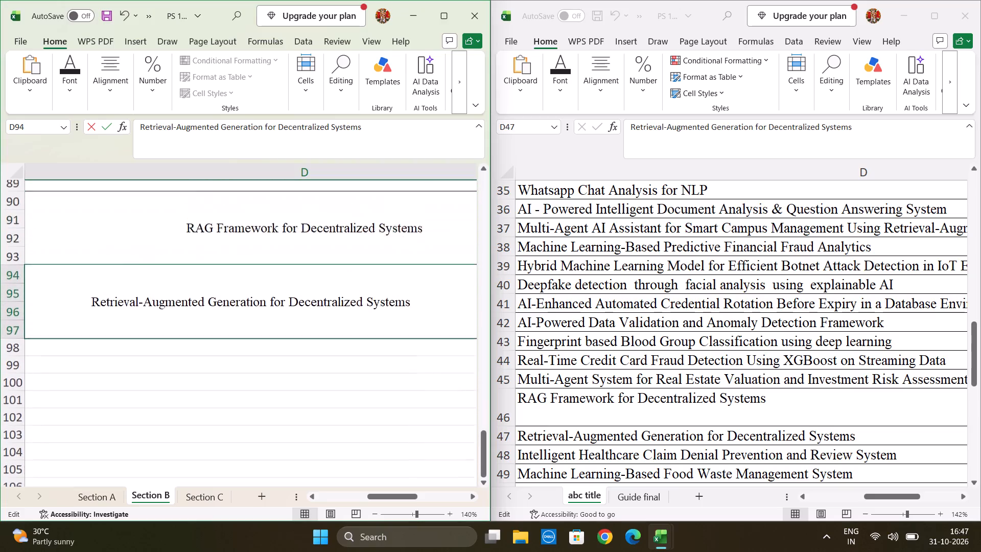
scroll(303, 458, "up", 1)
left_click(303, 458)
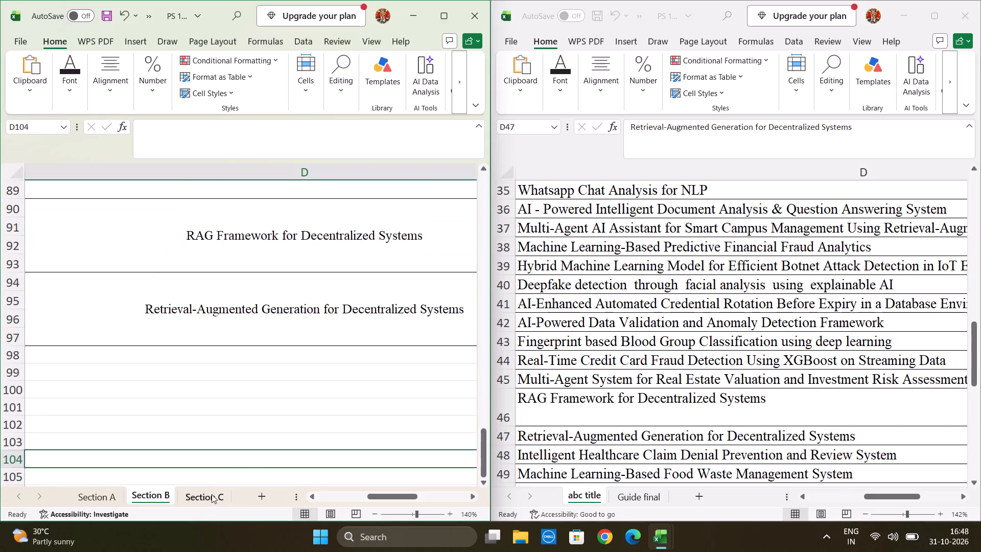
Maximize the guide allocation workbook and save it.
left_click(447, 21)
scroll(449, 351, "up", 3)
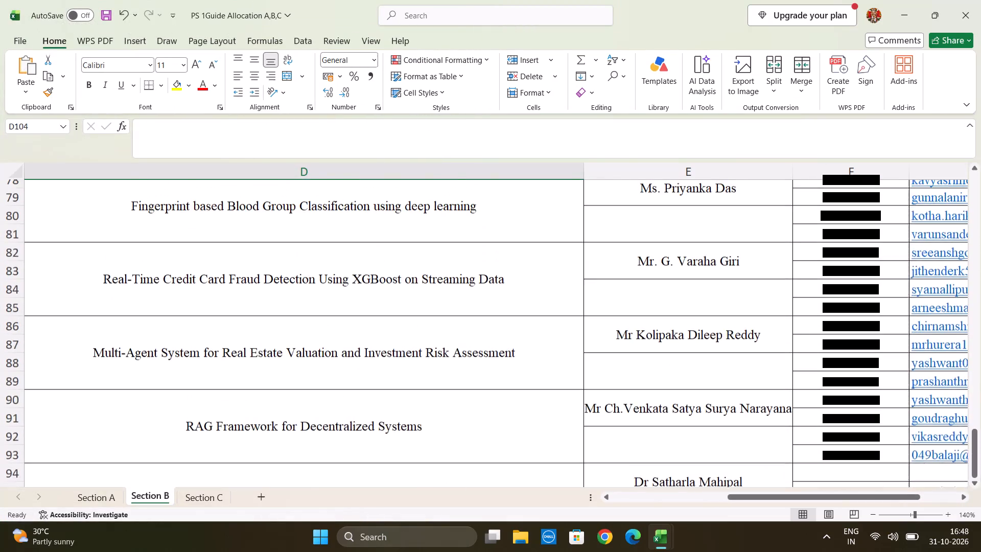
key("ctrl+s")
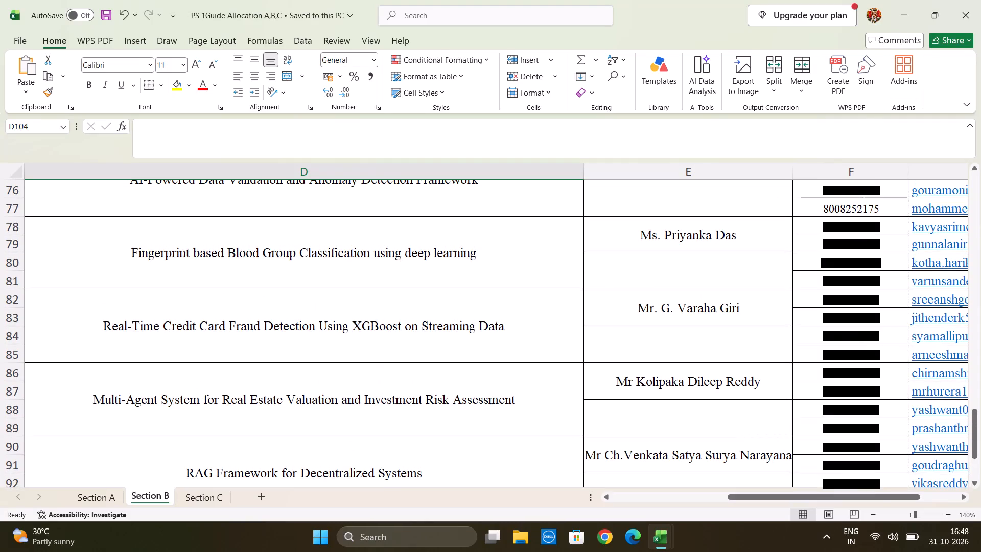
Show the Section C sheet beside the abc title sheet and compare team C1's project title on both.
left_click(203, 498)
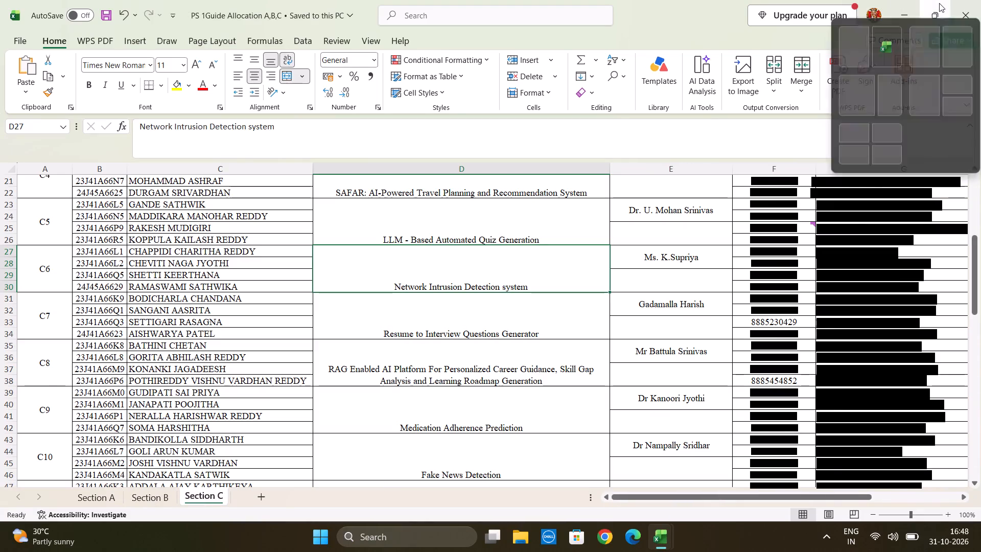
left_click(899, 39)
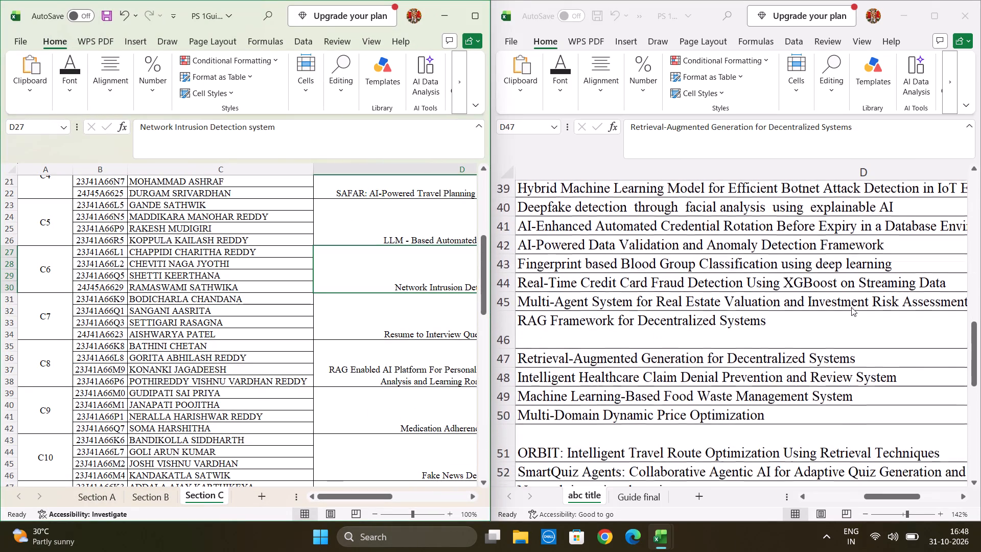
scroll(851, 307, "down", 2)
scroll(851, 307, "left", 6)
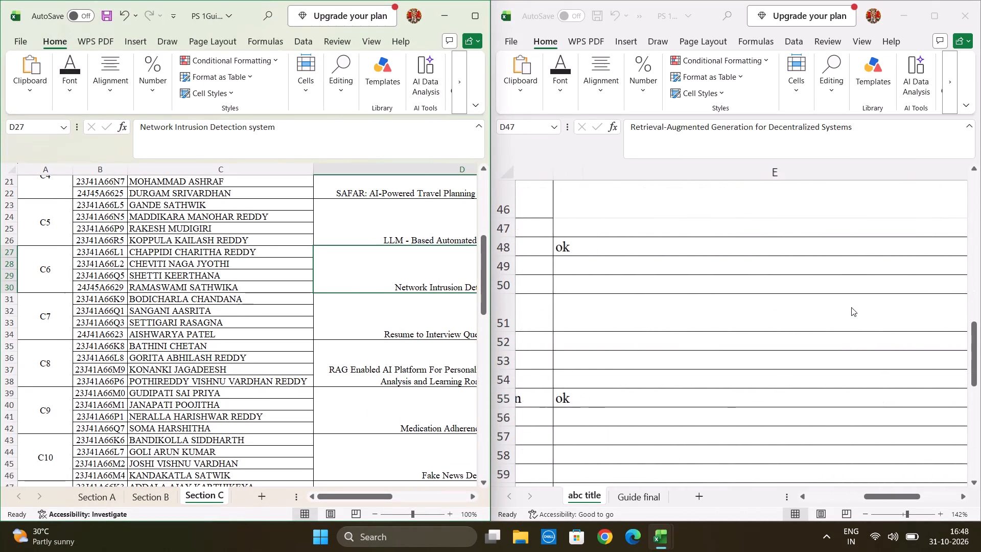
scroll(851, 307, "right", 5)
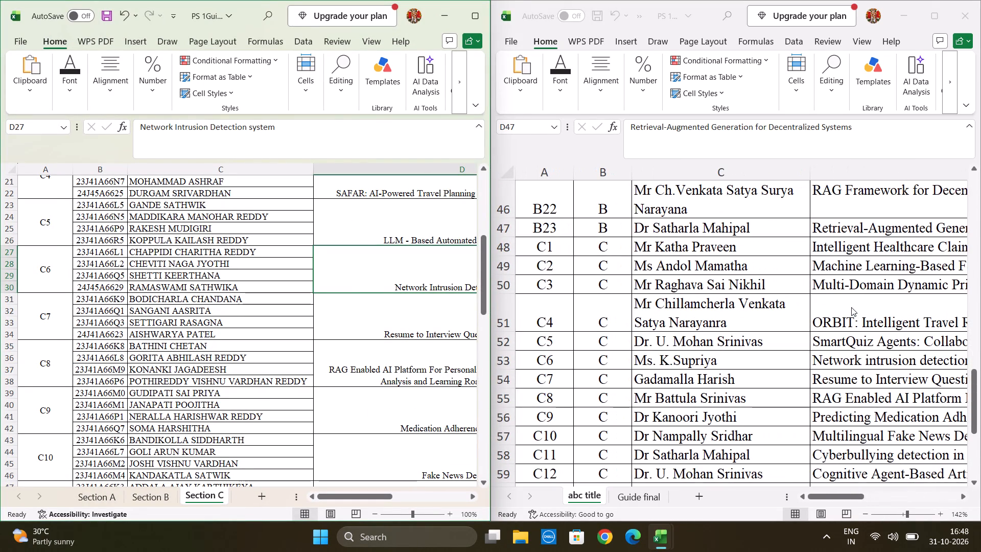
scroll(851, 307, "up", 1)
left_click(495, 264)
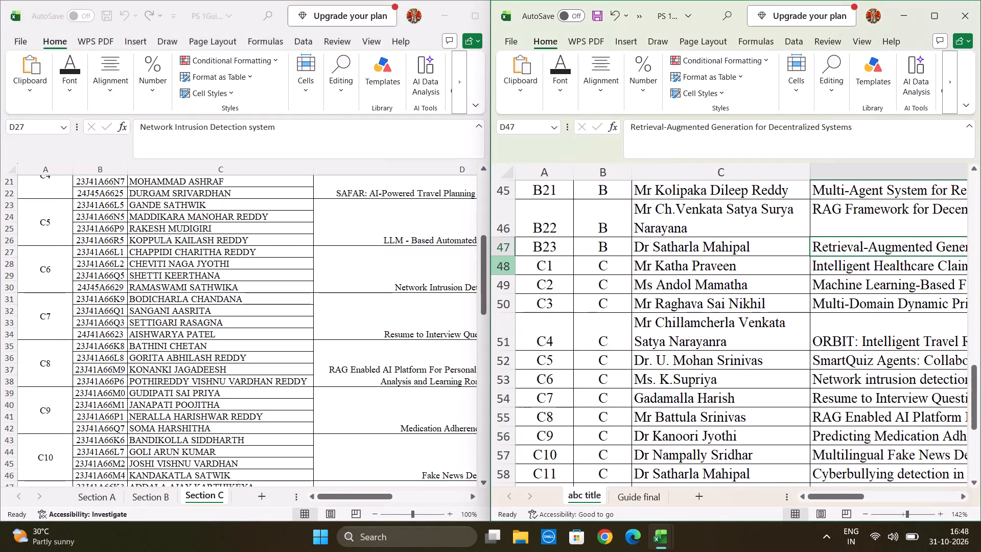
left_click(495, 264)
scroll(293, 275, "left", 1)
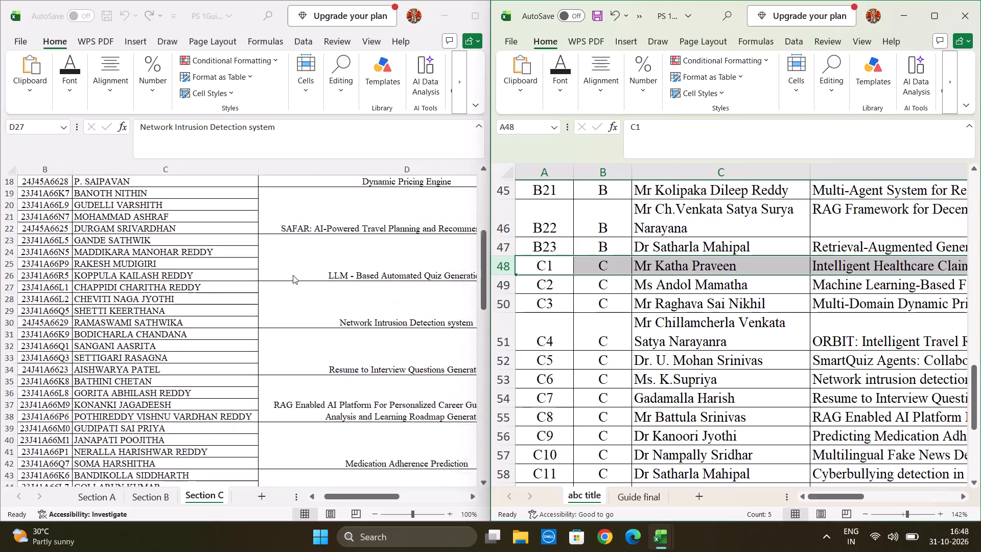
scroll(293, 275, "left", 1)
scroll(293, 275, "up", 4)
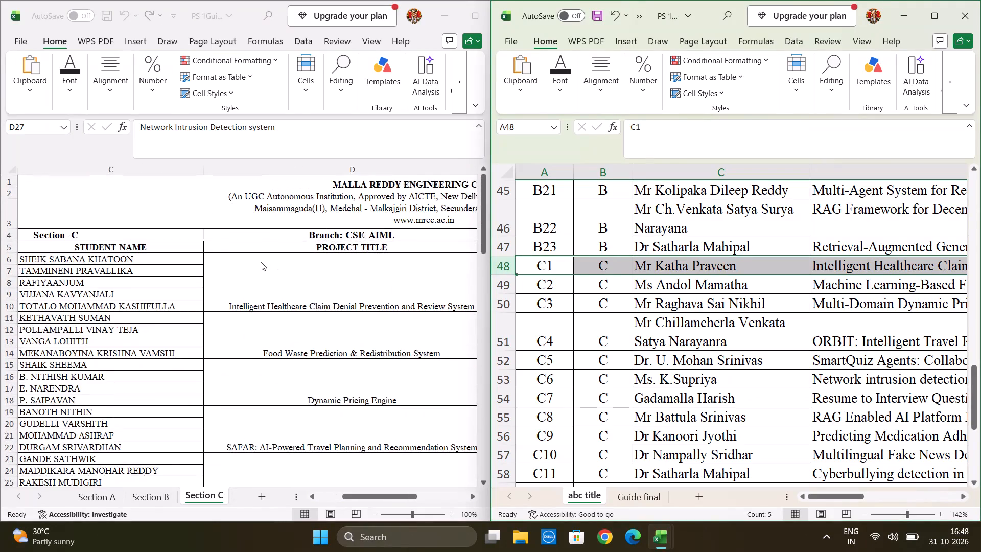
scroll(261, 262, "left", 2)
scroll(261, 262, "right", 1)
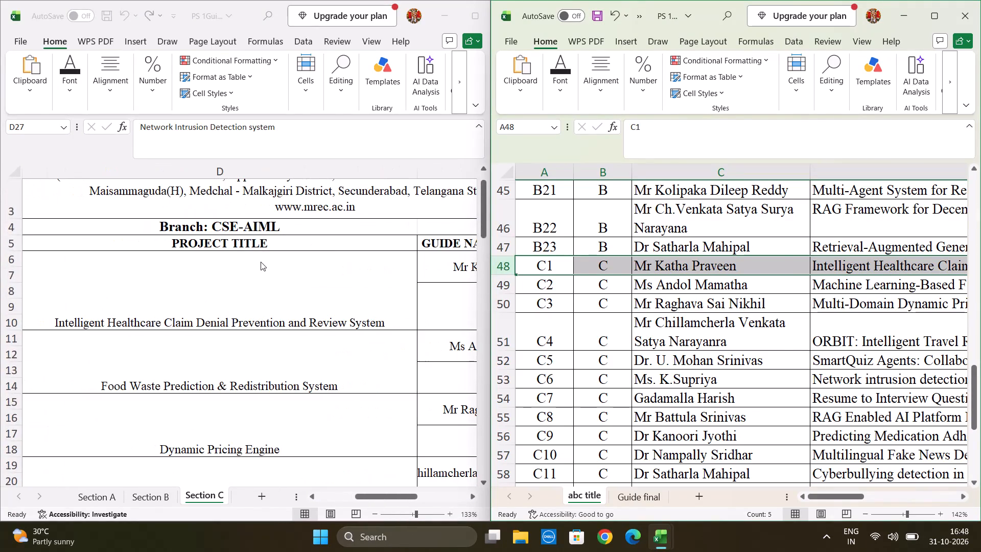
scroll(708, 234, "left", 5)
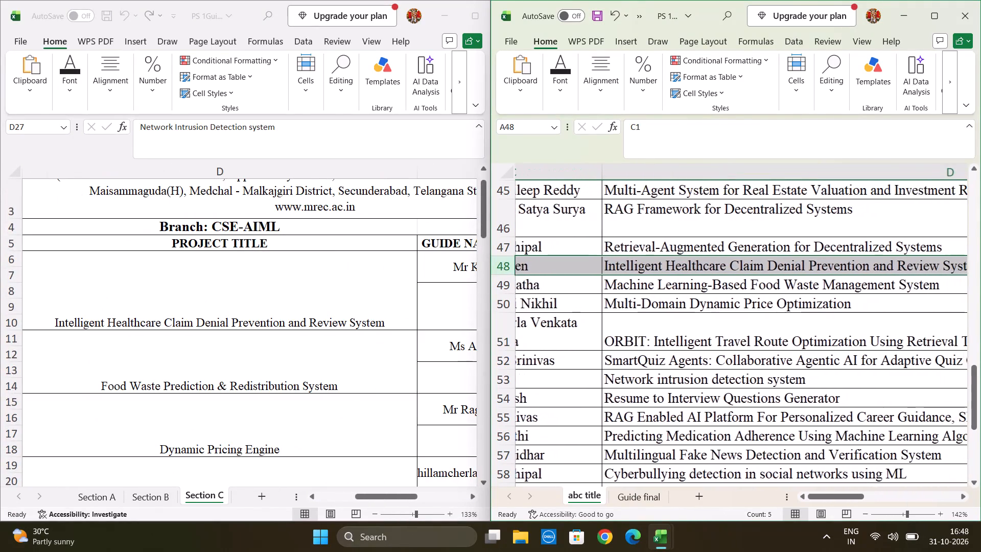
scroll(708, 234, "left", 1)
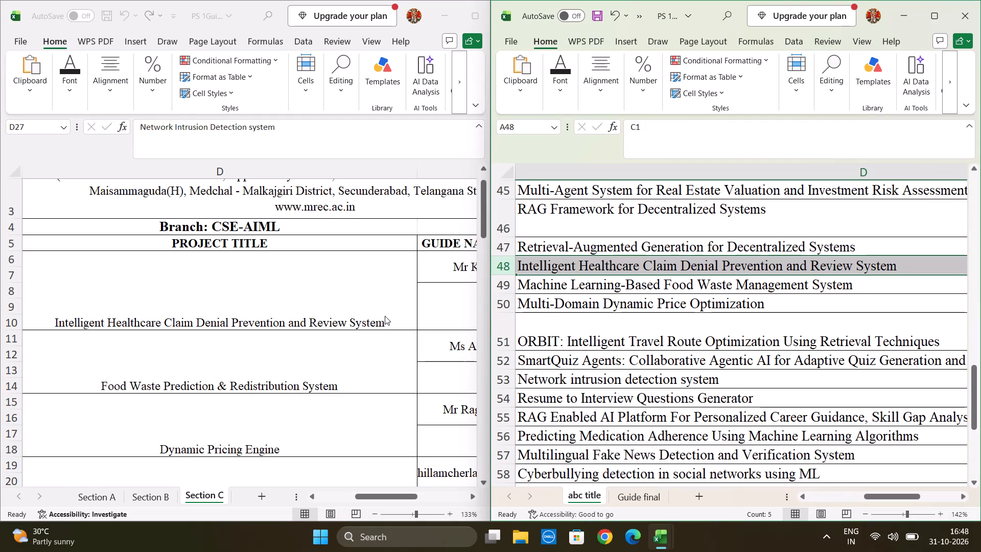
Replace the project title in D11 on the Section C sheet with "Machine Learning-Based Food Waste Management System".
scroll(385, 316, "down", 2)
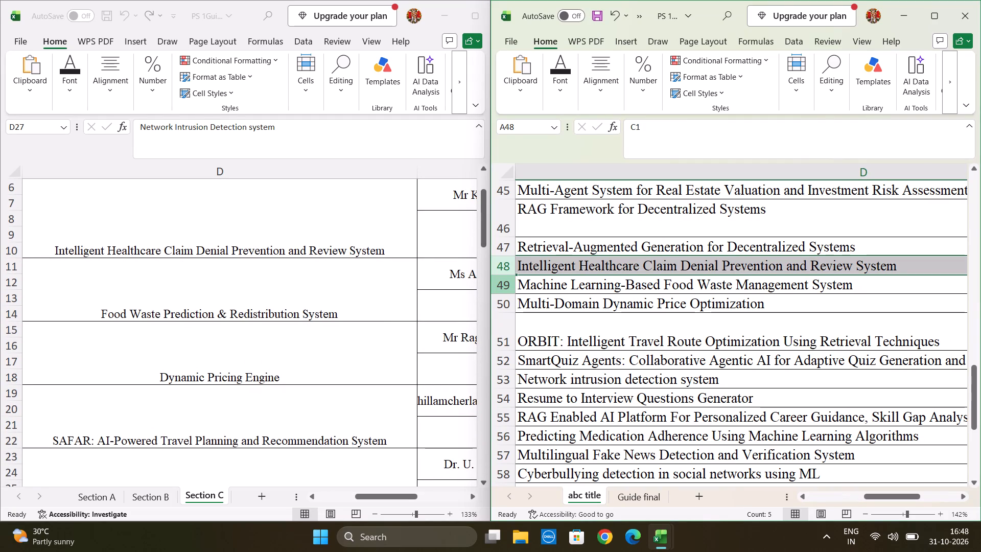
double_click(707, 286)
key("ctrl+a")
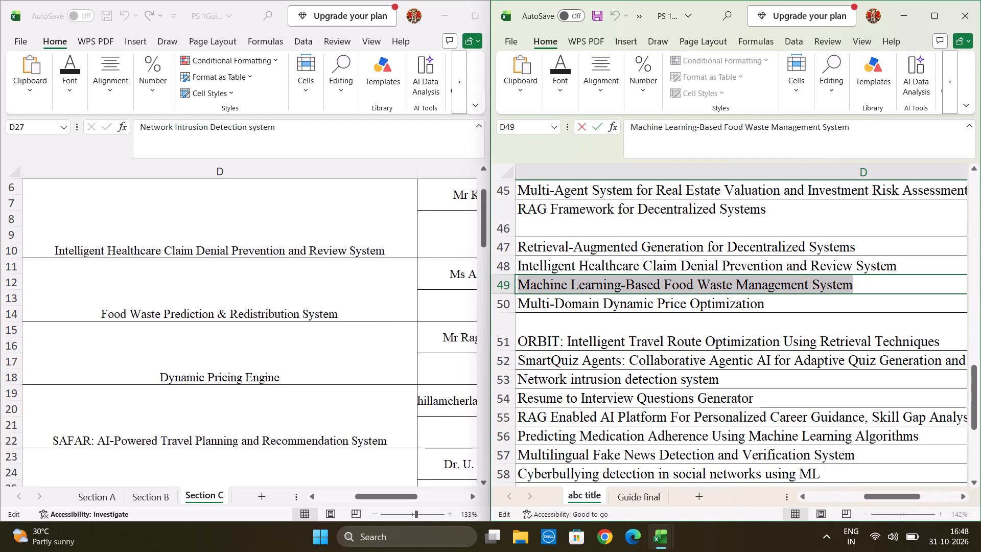
key("ctrl+c")
double_click(304, 313)
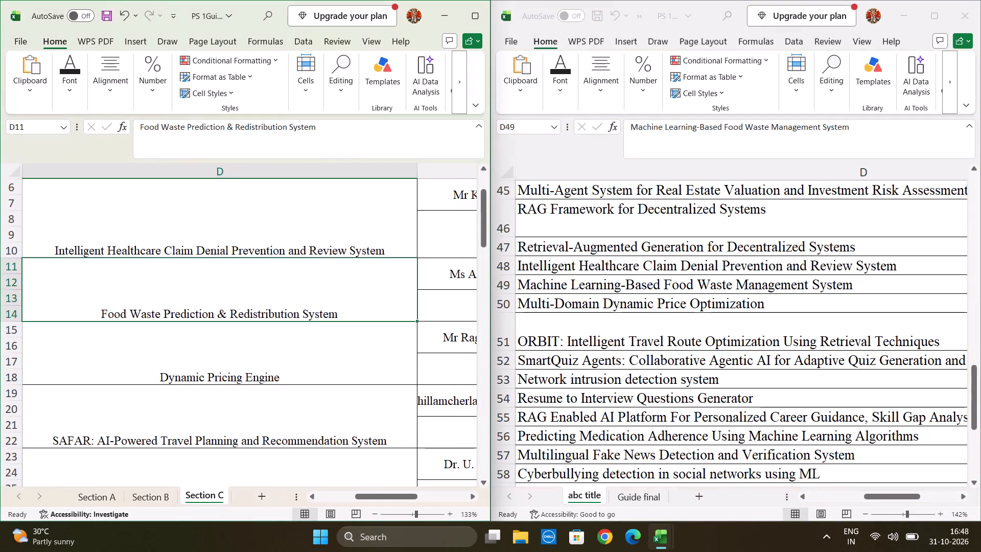
double_click(295, 312)
key("ctrl+a")
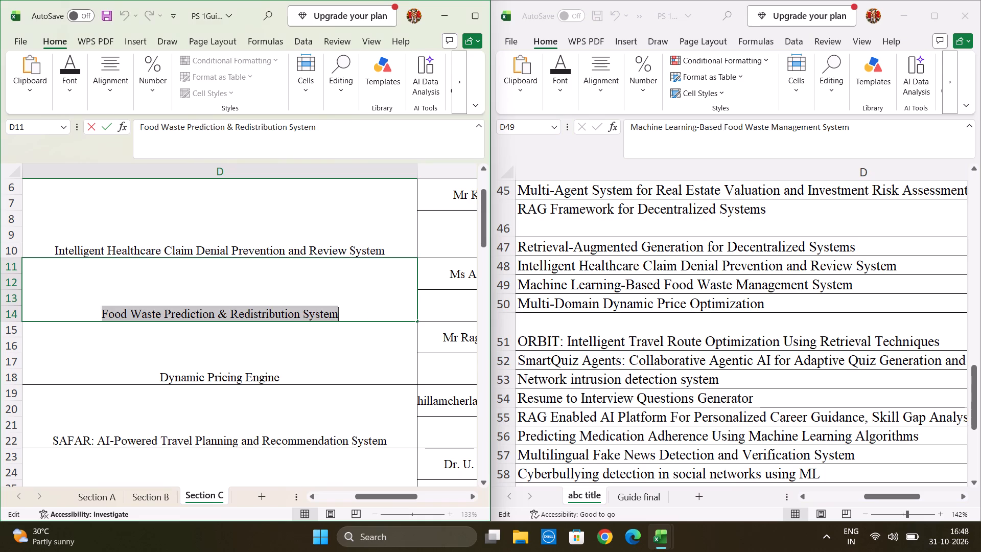
key("ctrl+v")
Replace the project title in D15 on the Section C sheet with "Multi-Domain Dynamic Price Optimization".
double_click(549, 305)
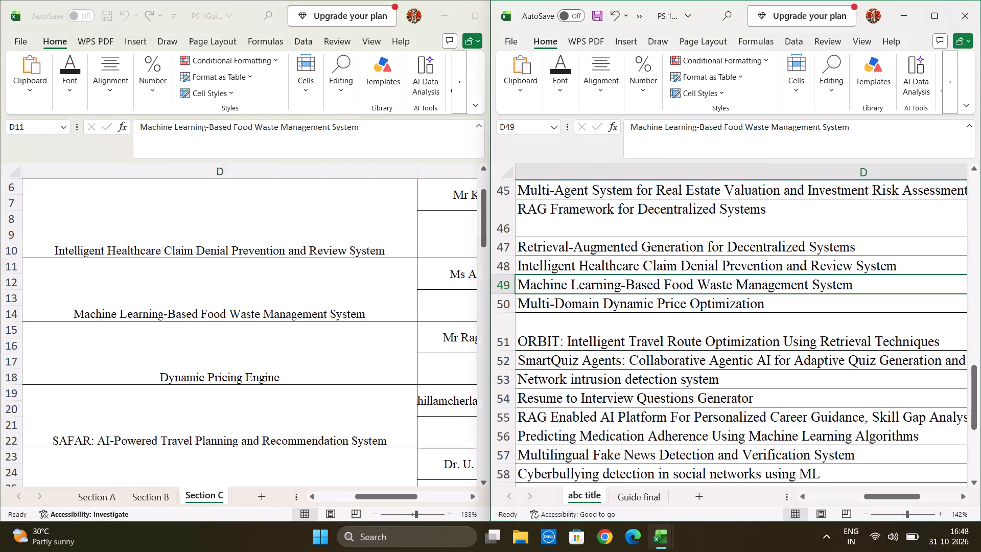
double_click(549, 305)
key("ctrl+a")
key("ctrl+c")
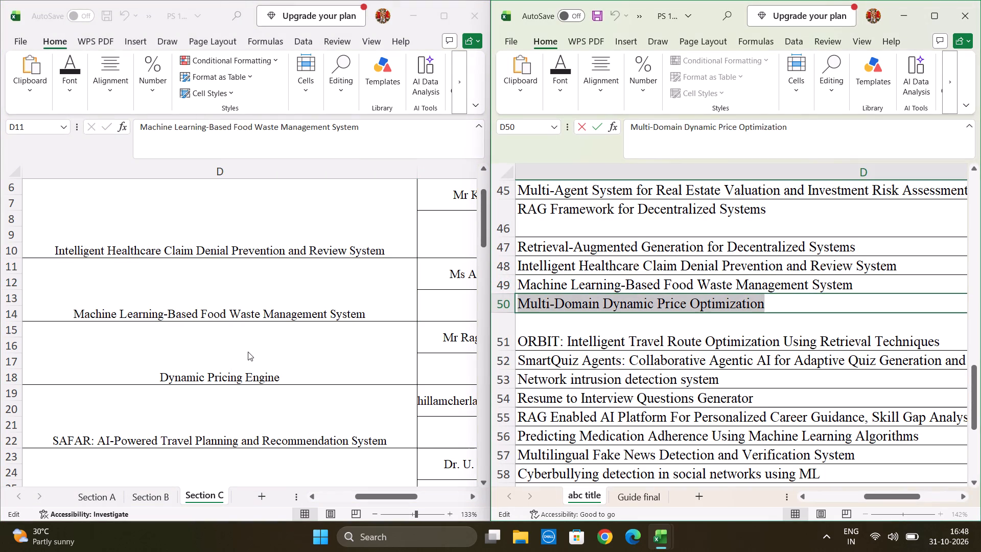
double_click(245, 370)
key("ctrl+a")
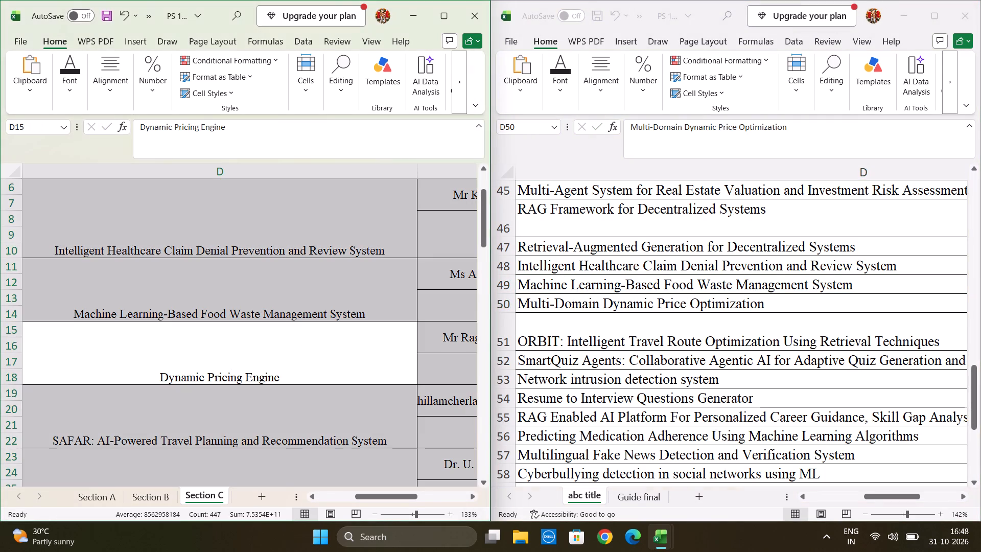
triple_click(245, 370)
key("ctrl+a")
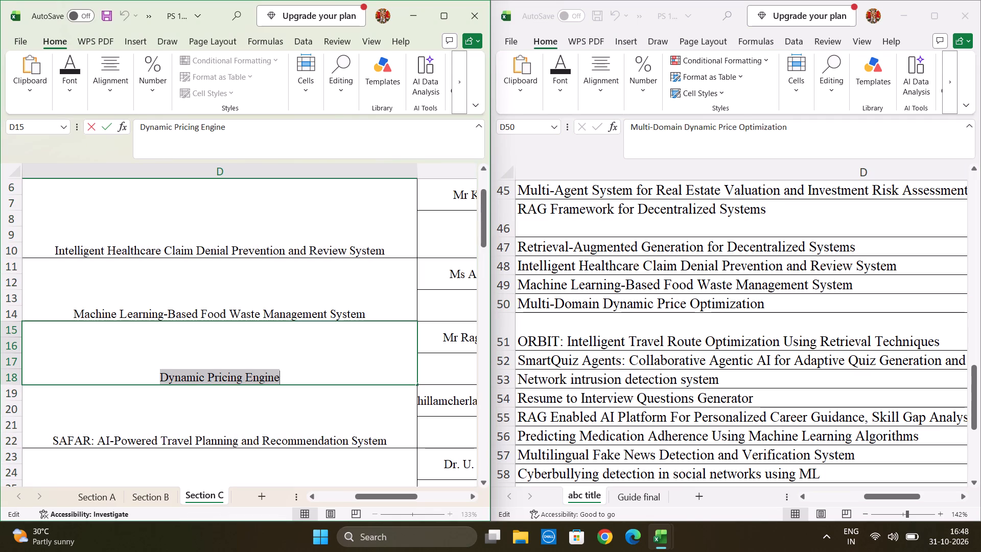
key("ctrl+v")
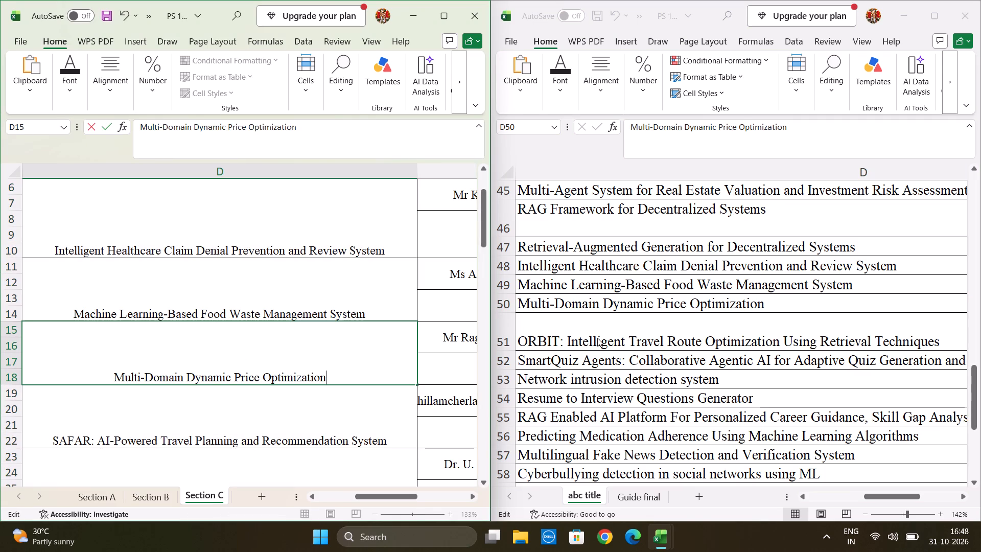
Replace the project title in D19 on the Section C sheet with "ORBIT: Intelligent Travel Route Optimization Using Retrieval Techniques".
double_click(597, 338)
double_click(597, 338)
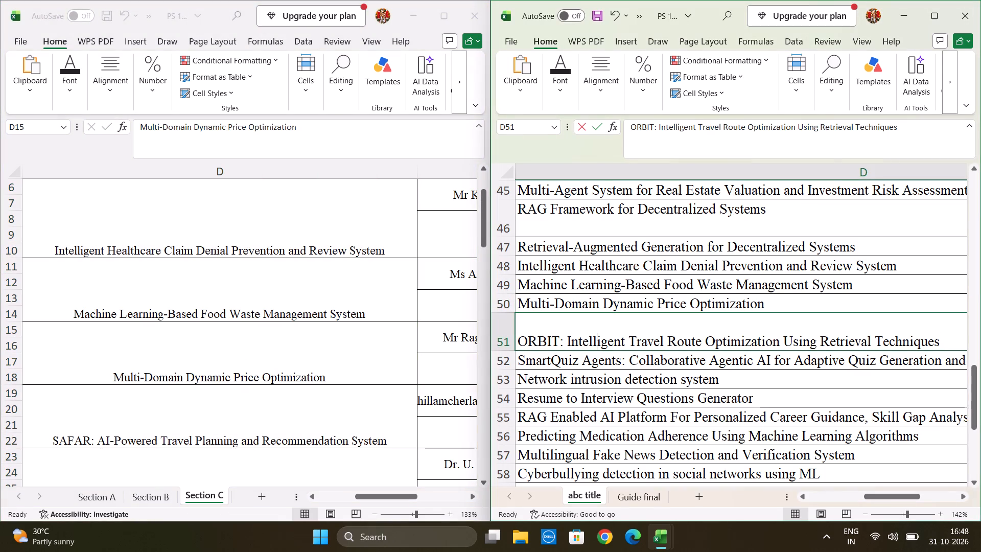
key("ctrl+a")
key("ctrl+c")
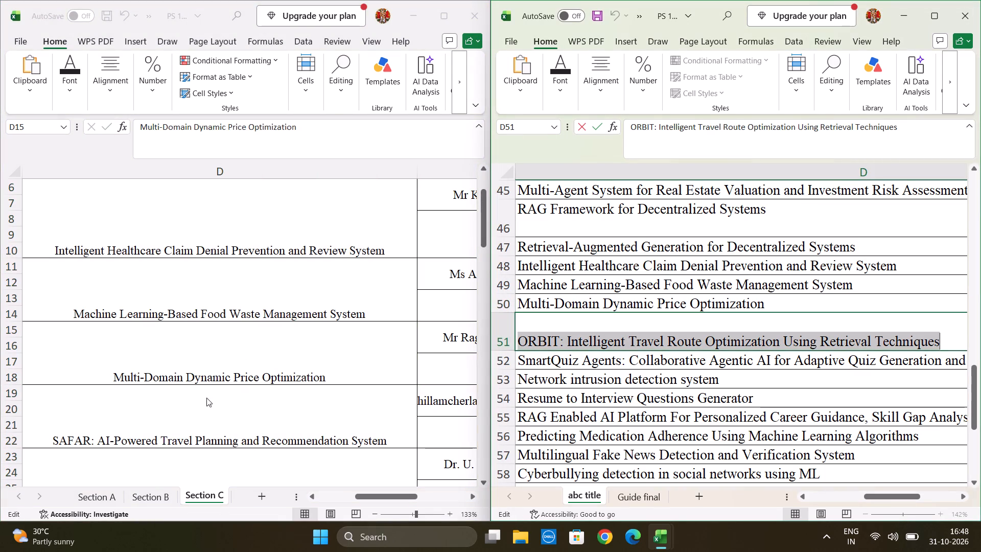
double_click(195, 441)
double_click(195, 441)
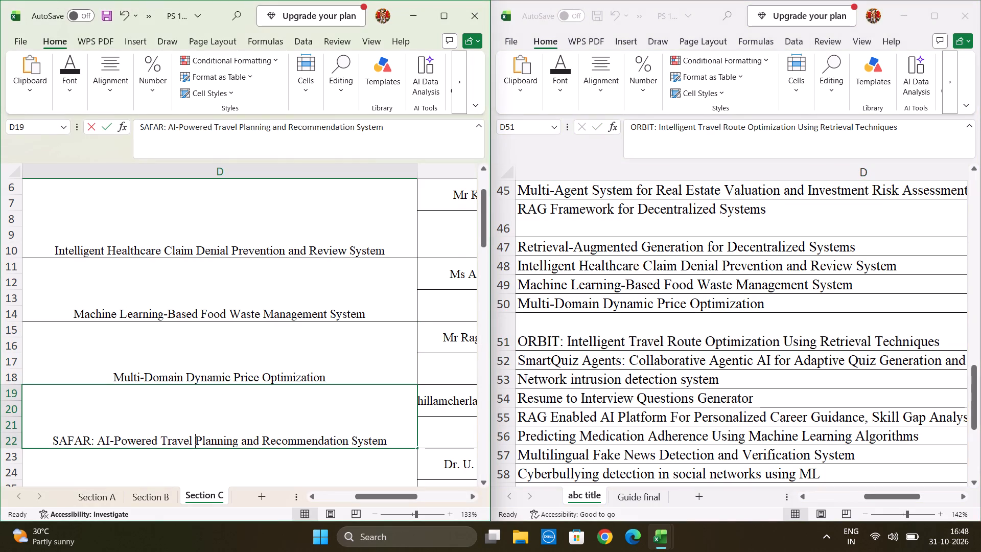
key("ctrl+a")
key("ctrl+v")
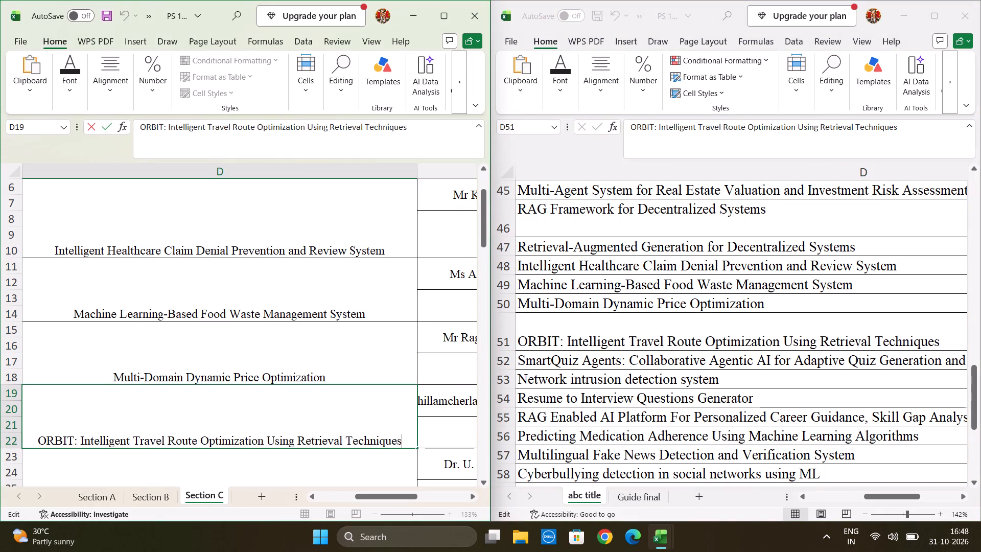
Select the project title cell D23 on the Section C sheet.
scroll(195, 441, "down", 2)
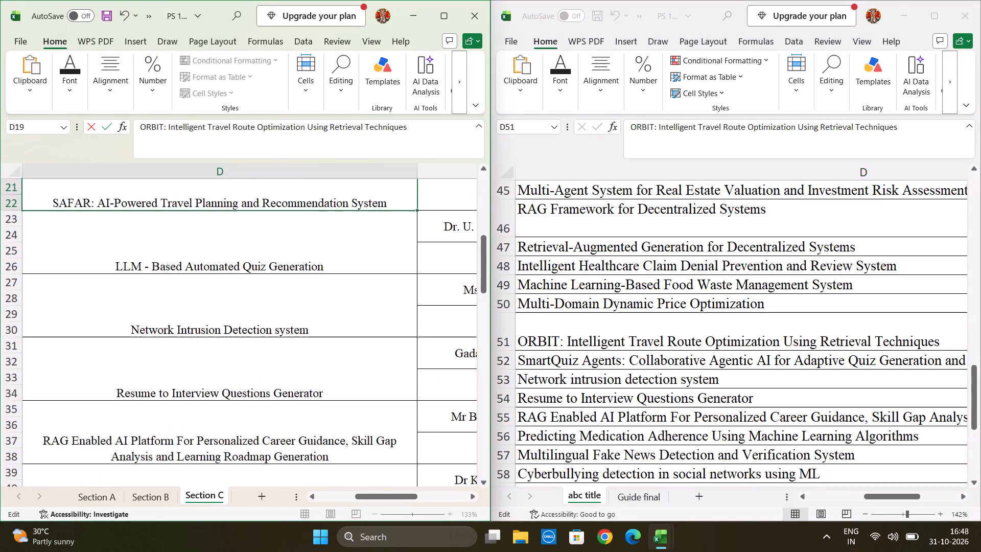
double_click(220, 274)
left_click(204, 272)
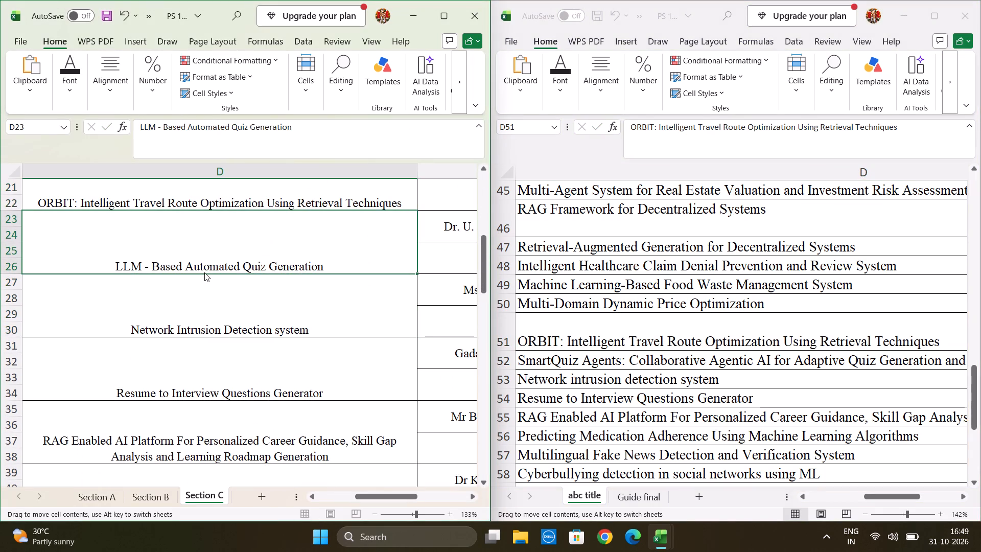
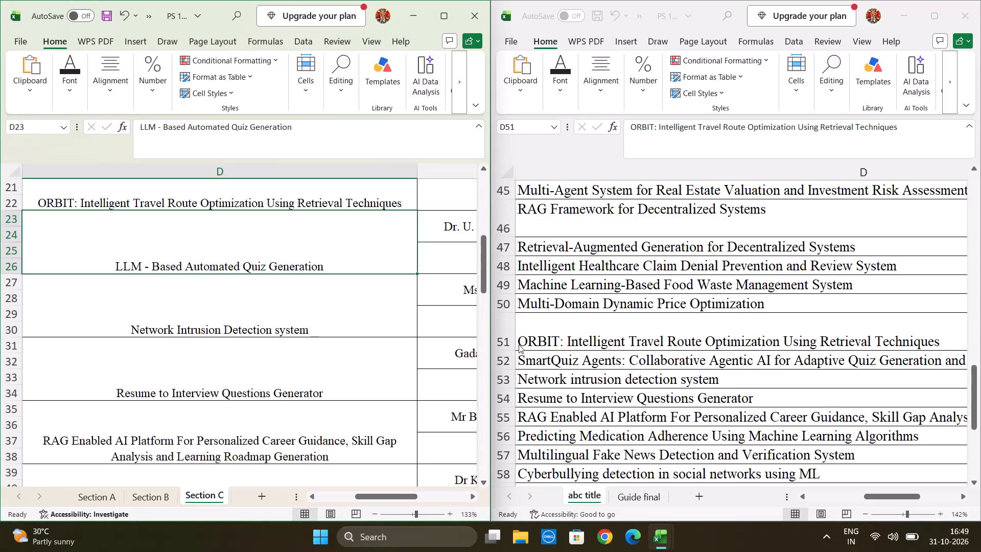
Replace the project title in D23 on the Section C sheet with "SmartQuiz Agents: Collaborative Agentic AI for Adaptive Quiz Generation and Real-Time Learner Feedback".
double_click(528, 358)
double_click(528, 358)
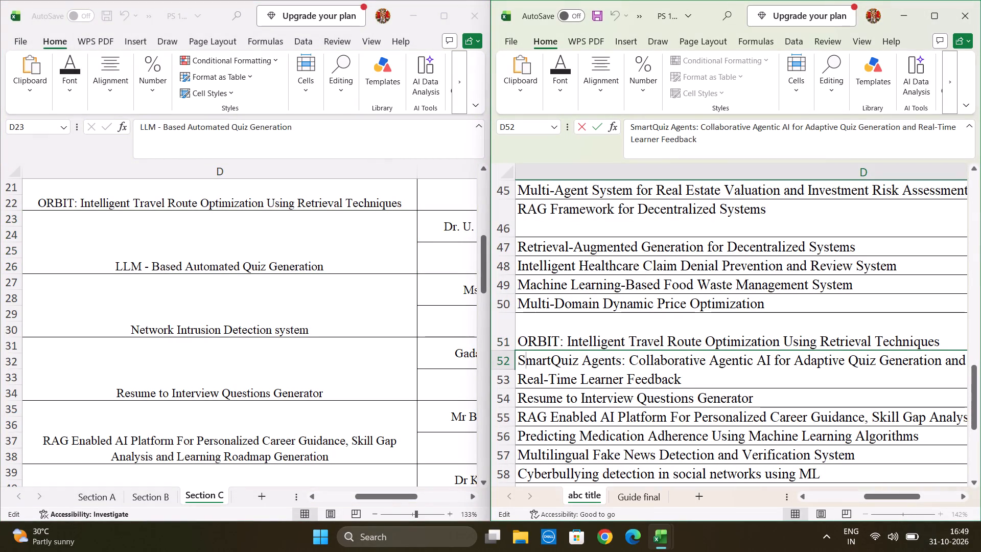
key("ctrl+a")
key("ctrl+c")
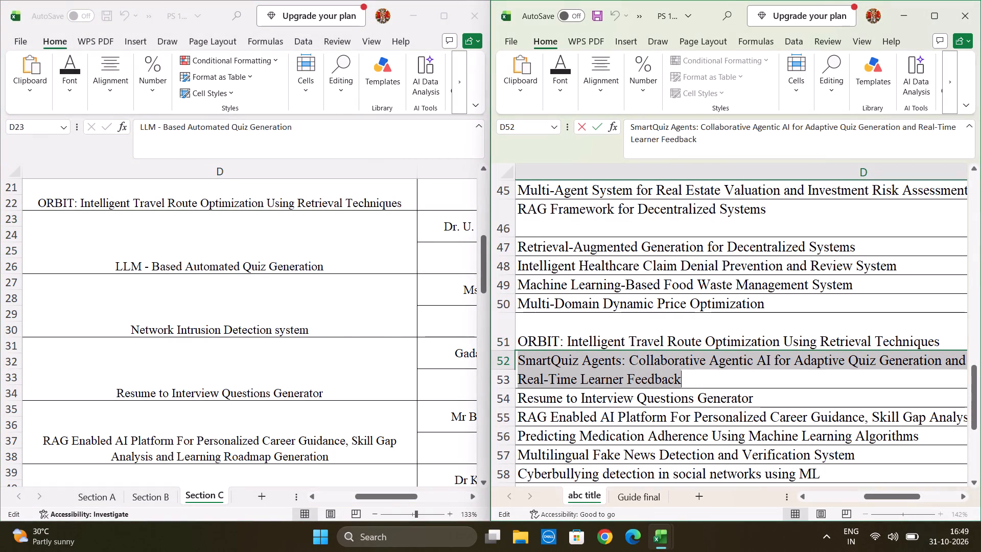
double_click(263, 247)
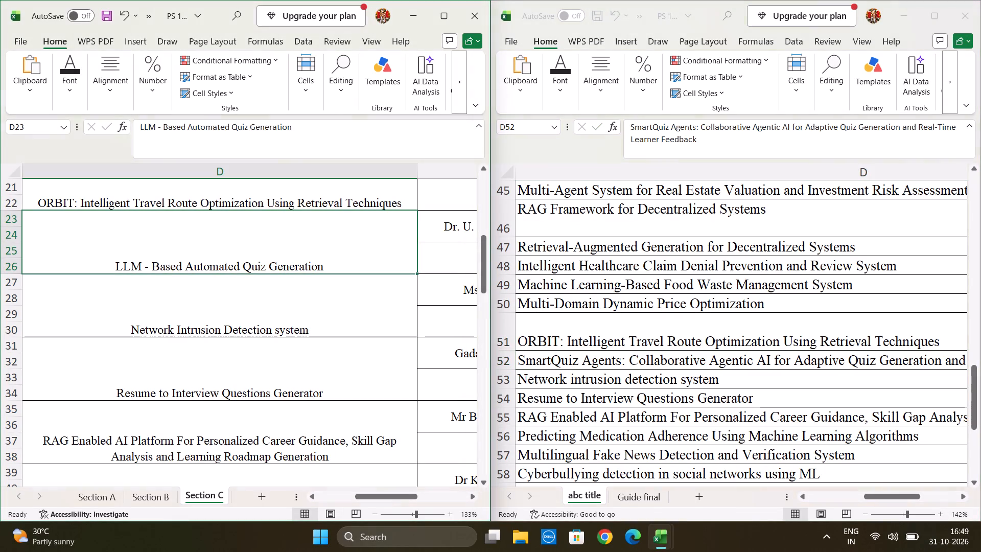
double_click(260, 266)
key("ctrl+a")
key("ctrl+v")
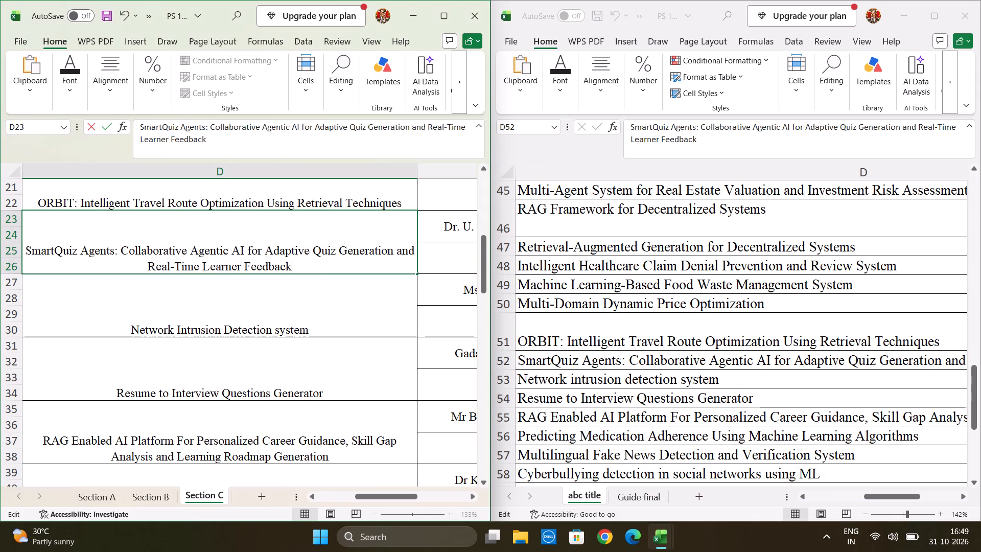
Replace the project title in D27 on the Section C sheet with "Network intrusion detection system".
left_click(557, 384)
left_click(543, 379)
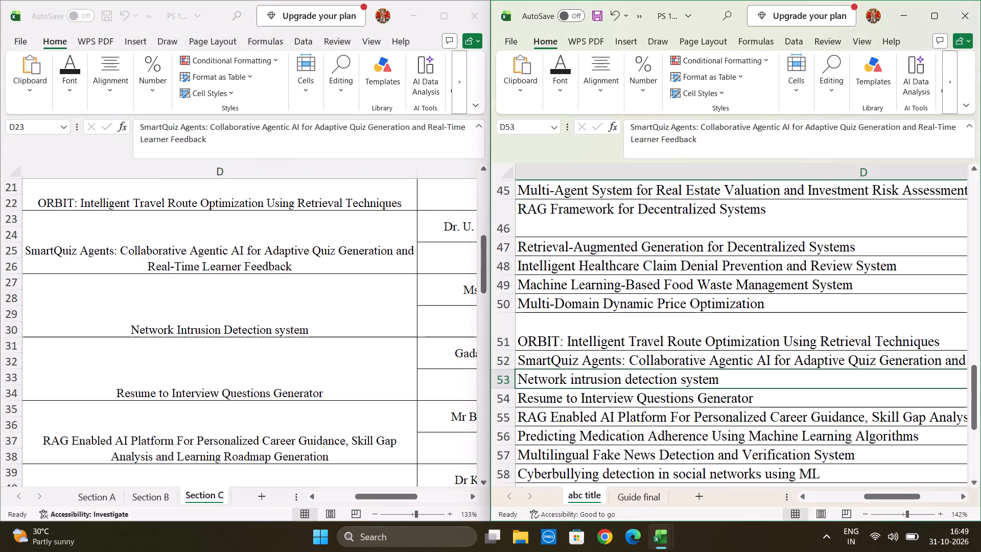
left_click(590, 405)
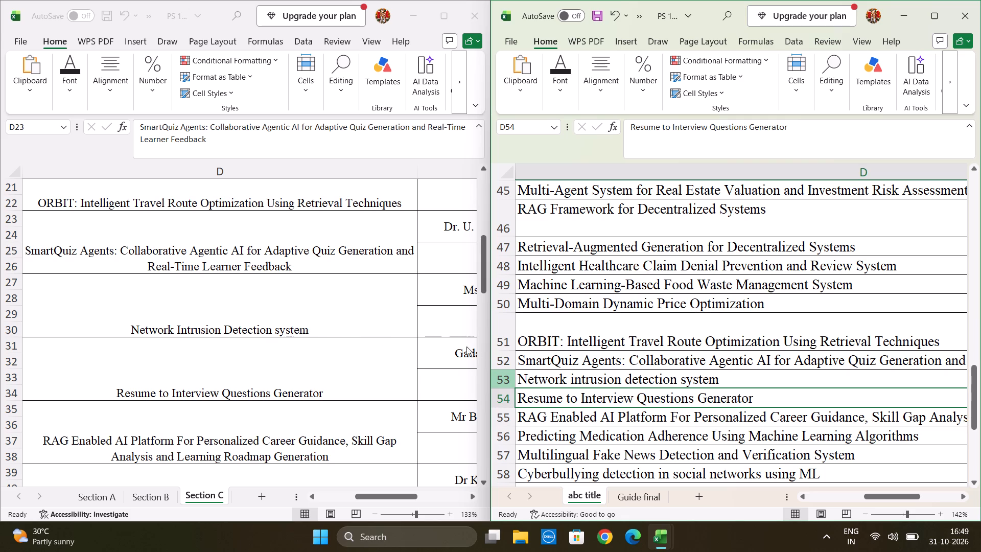
triple_click(562, 385)
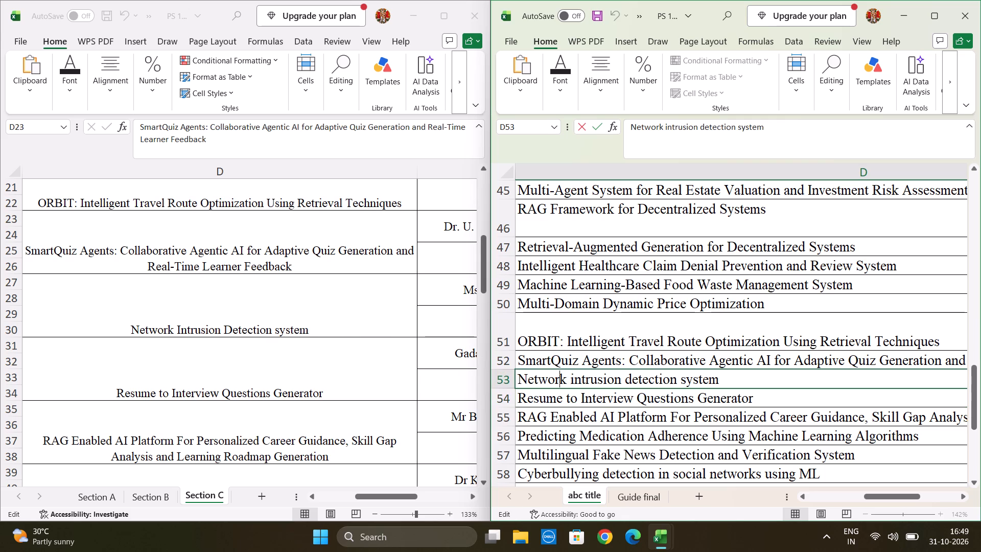
key("ctrl+a")
key("ctrl+c")
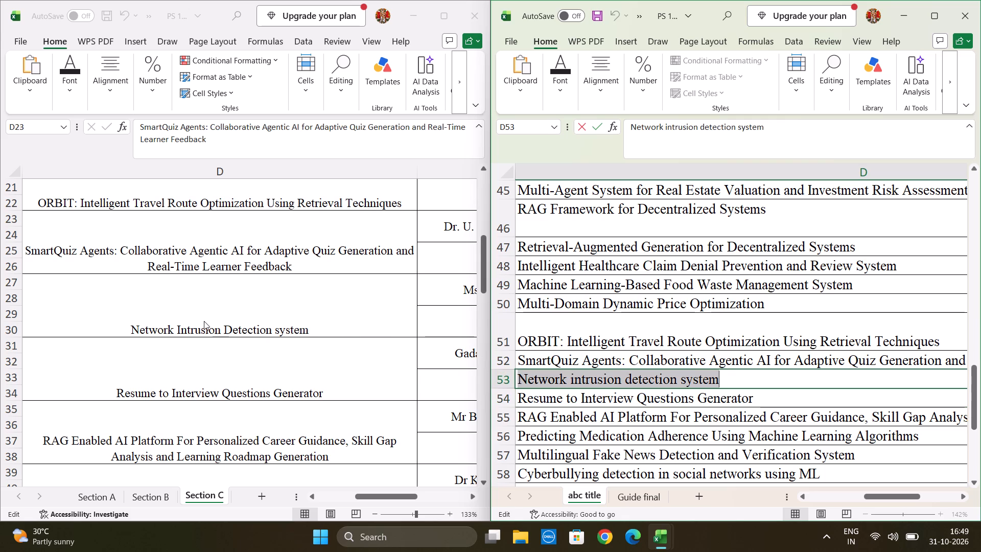
double_click(204, 321)
double_click(203, 329)
key("ctrl+a")
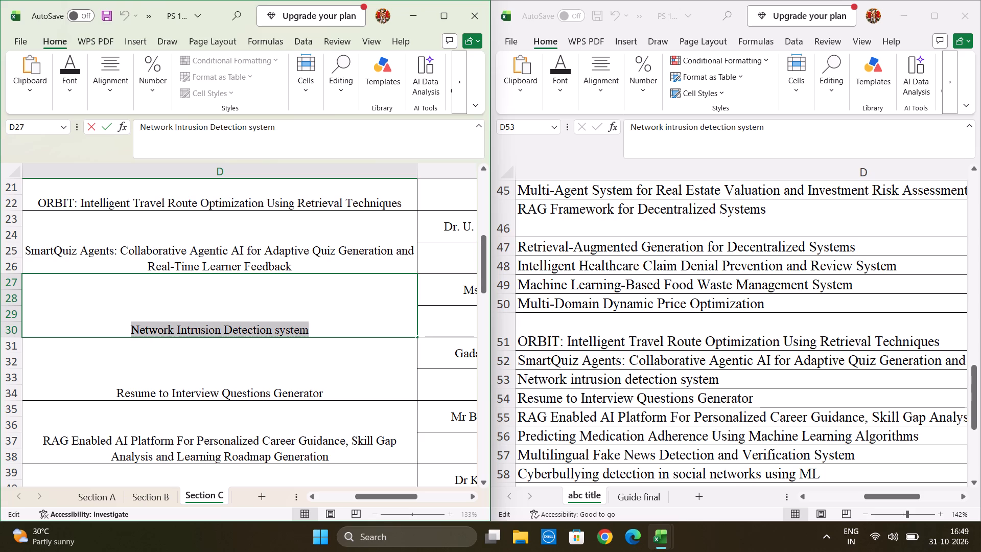
key("ctrl+v")
Compare the Resume to Interview Questions Generator and RAG Enabled AI Platform titles on Section C with the revised titles in D54 and D55.
left_click(548, 390)
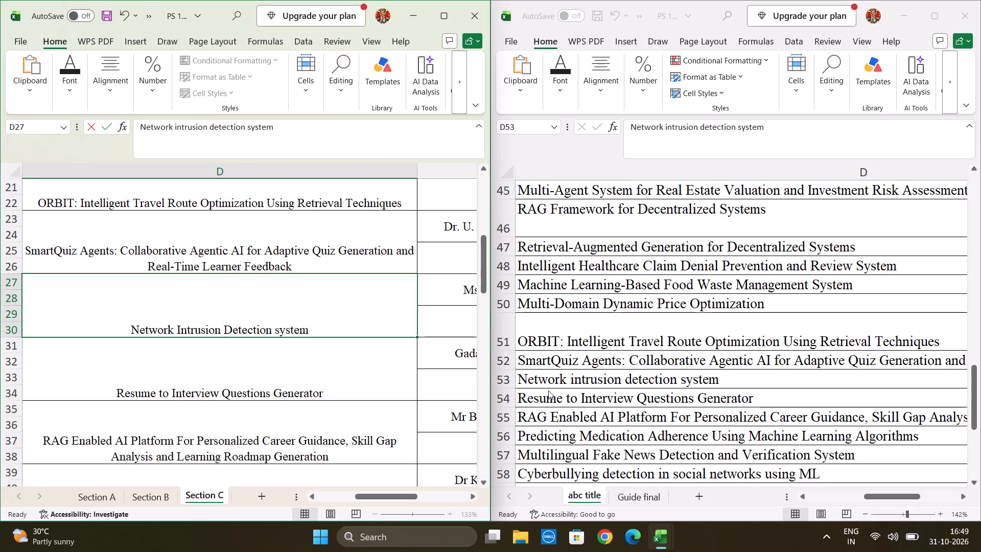
triple_click(546, 400)
key("ctrl+a")
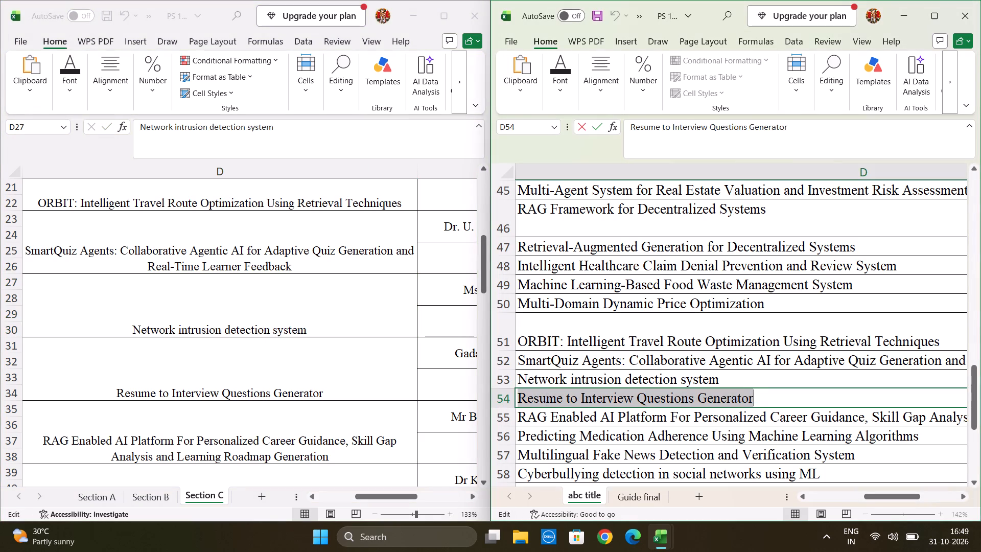
key("ctrl+c")
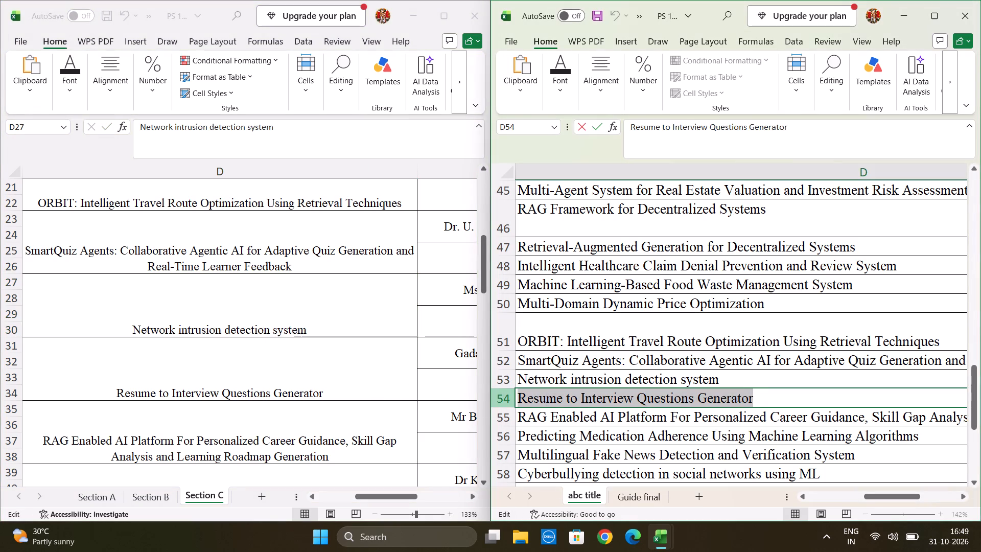
left_click(584, 418)
scroll(265, 386, "down", 1)
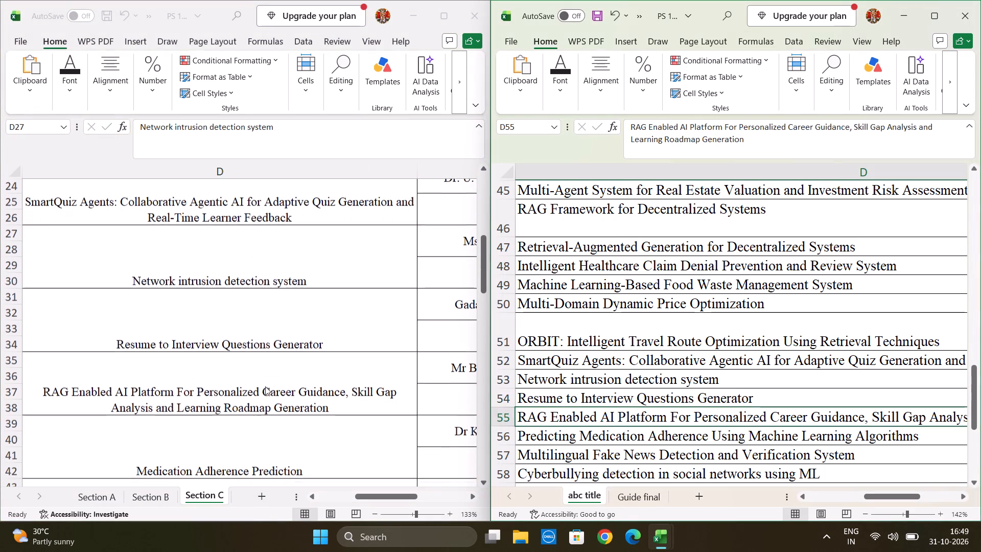
scroll(265, 386, "down", 1)
left_click(548, 418)
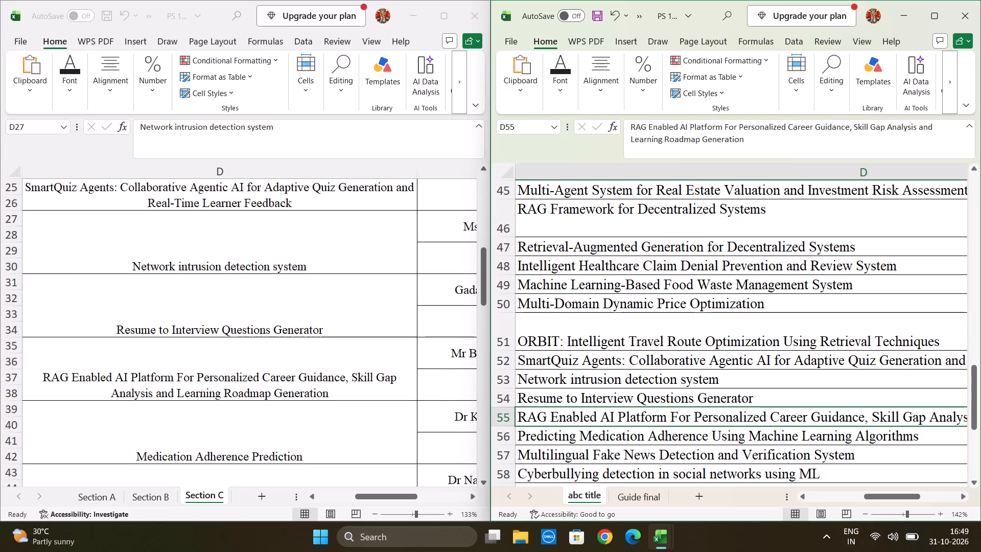
scroll(548, 418, "left", 2)
scroll(548, 418, "right", 1)
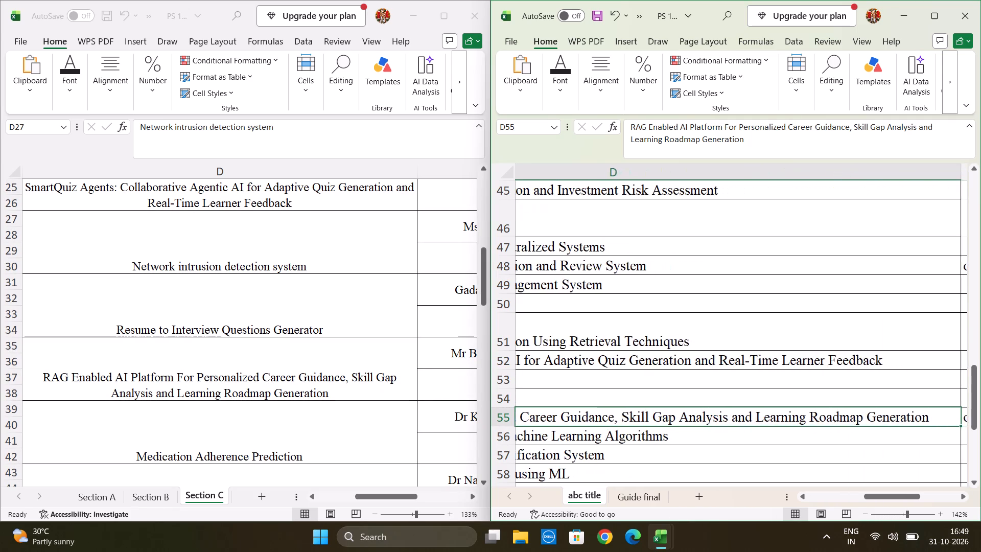
scroll(548, 418, "right", 1)
Replace the project title in D39 on the Section C sheet with "Predicting Medication Adherence Using Machine Learning Algorithms".
scroll(237, 416, "down", 1)
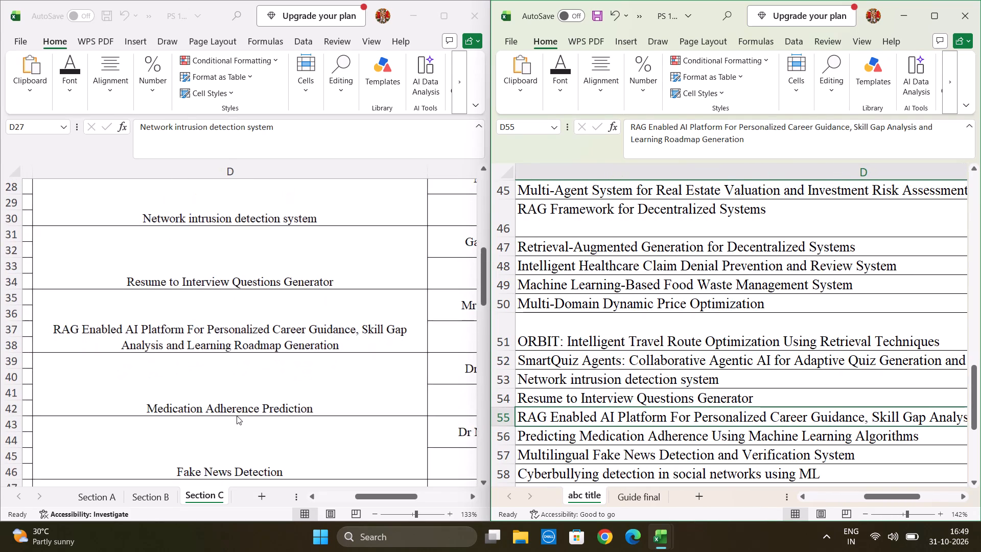
scroll(237, 416, "down", 1)
double_click(549, 434)
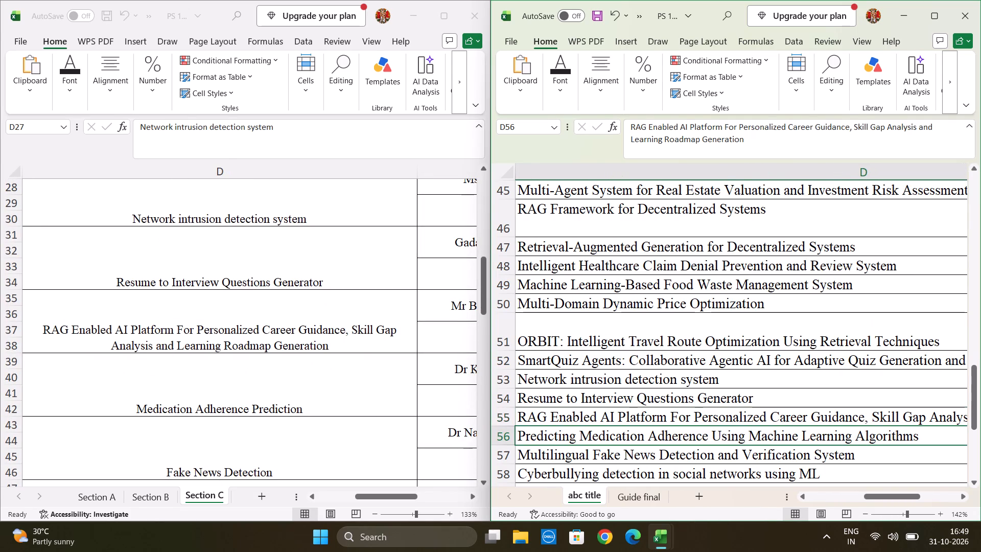
key("ctrl+a")
key("ctrl+c")
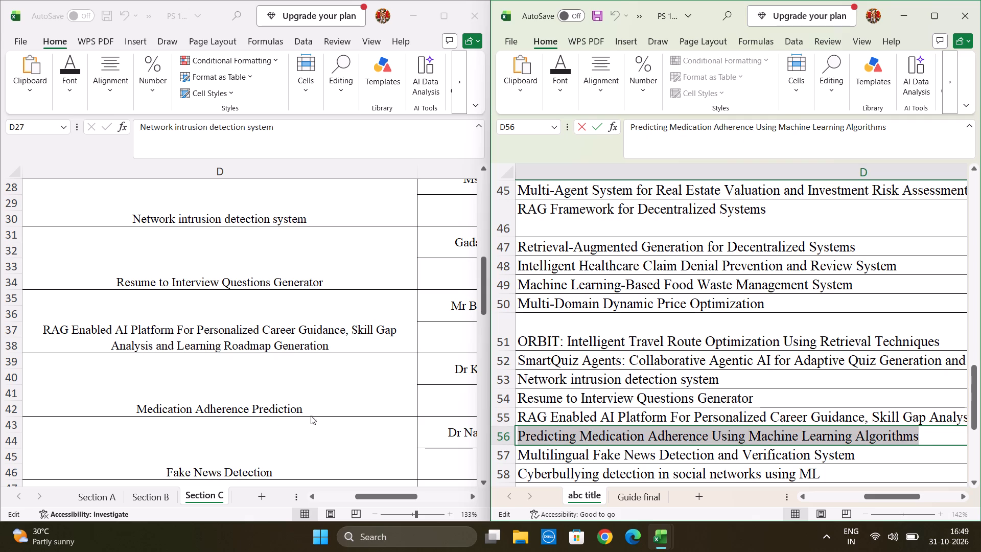
double_click(228, 400)
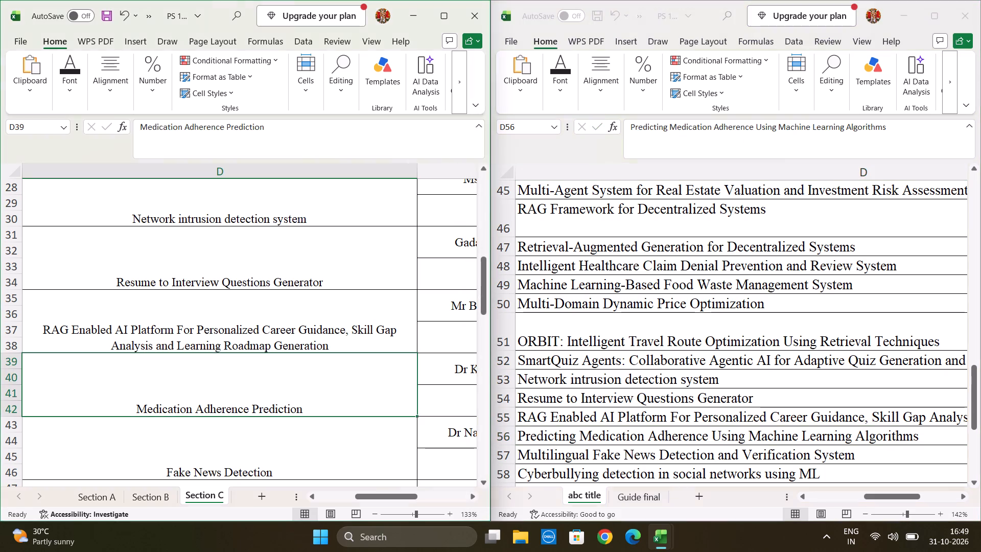
double_click(225, 410)
key("ctrl+a")
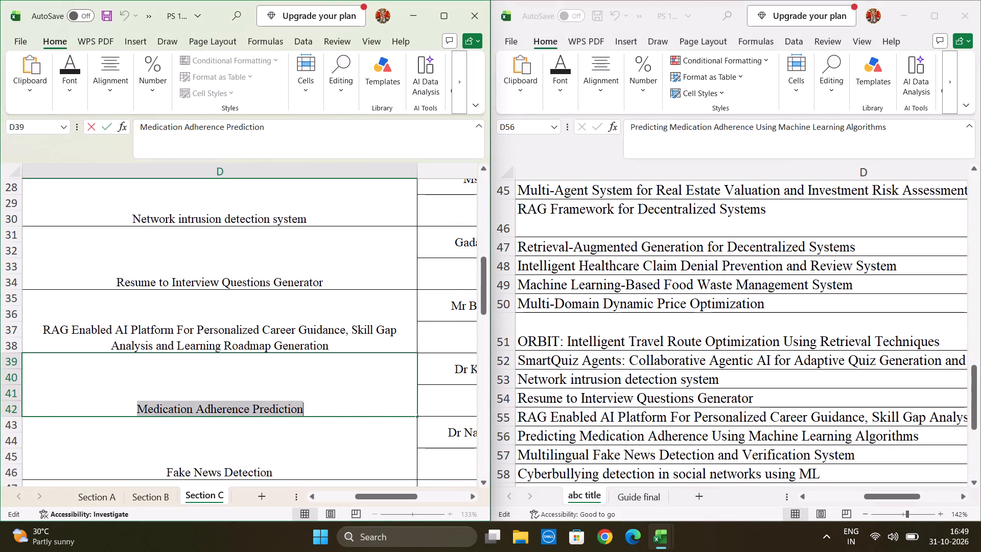
key("ctrl+v")
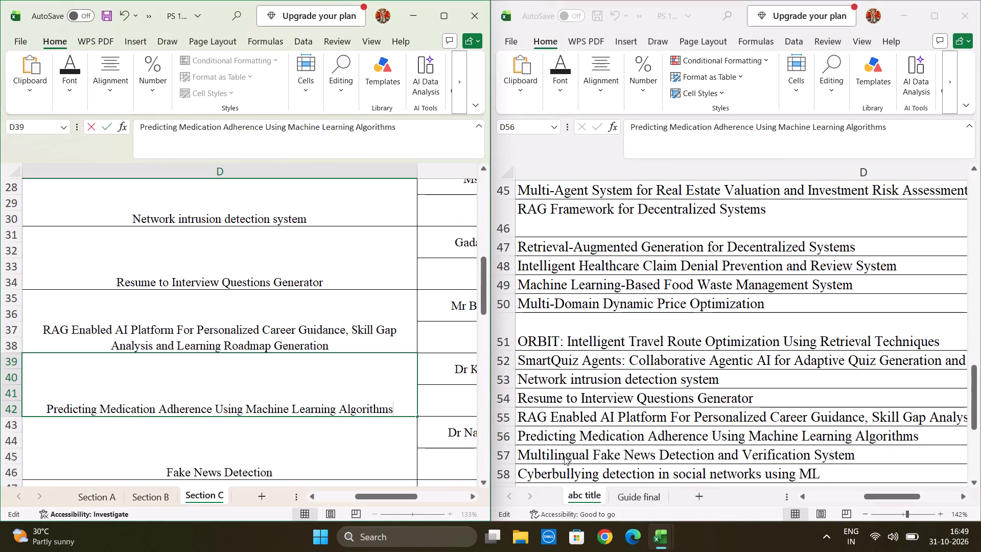
Replace the project title in D43 on the Section C sheet with "Multilingual Fake News Detection and Verification System".
triple_click(565, 455)
key("ctrl+a")
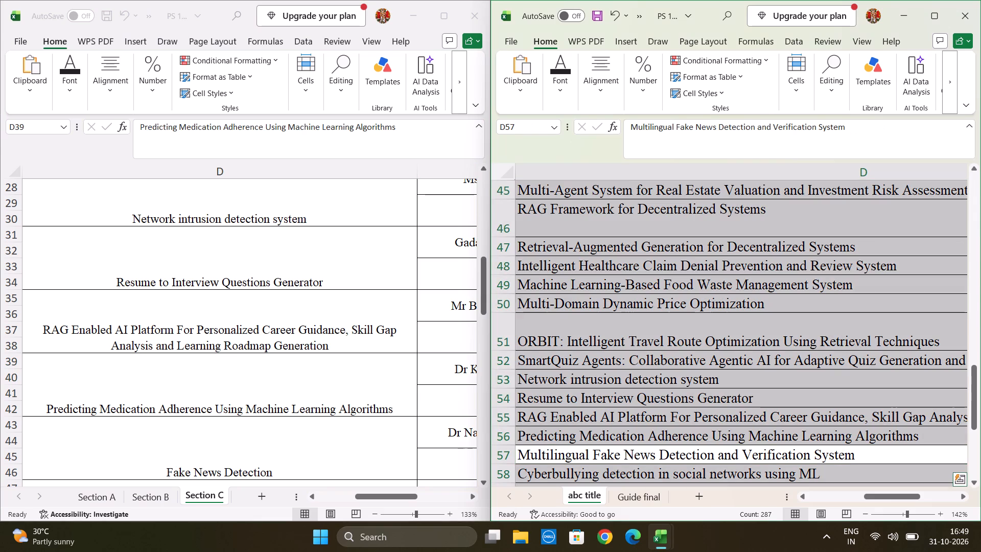
triple_click(565, 455)
key("ctrl+a")
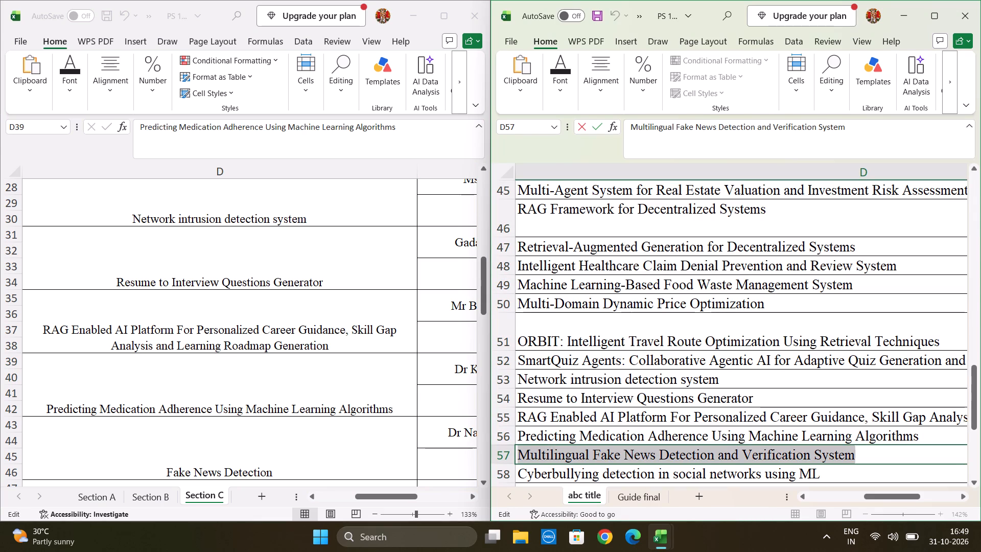
key("ctrl+c")
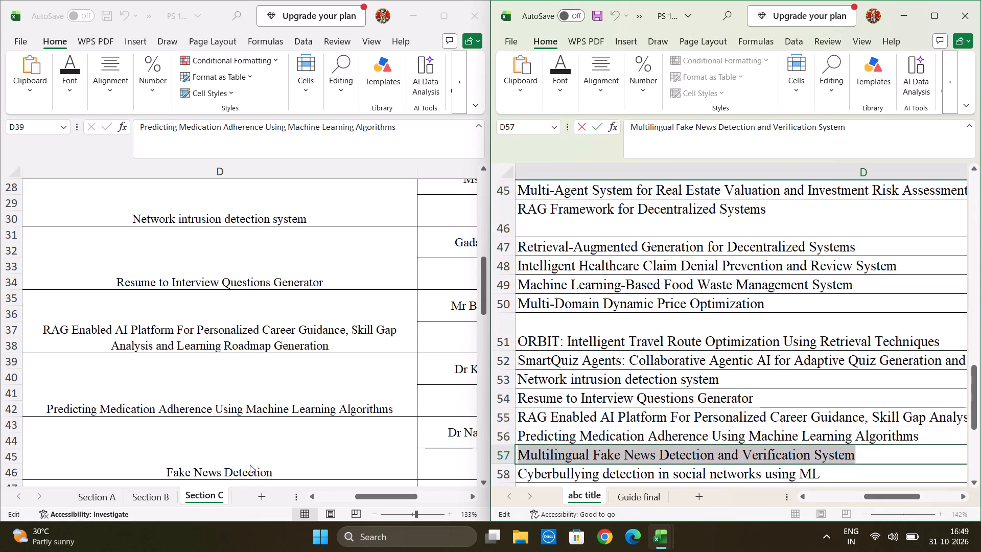
double_click(250, 465)
double_click(245, 470)
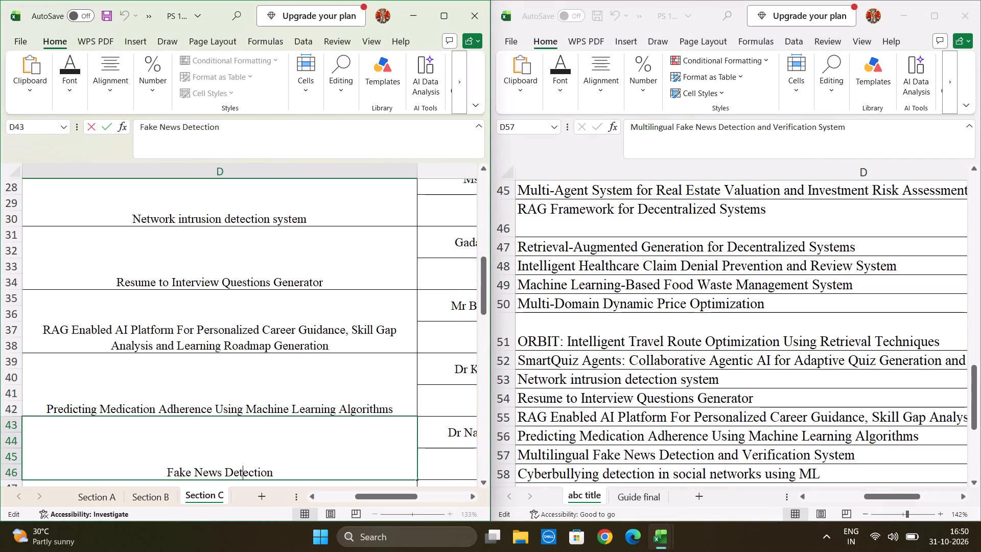
key("ctrl+a")
key("ctrl+v")
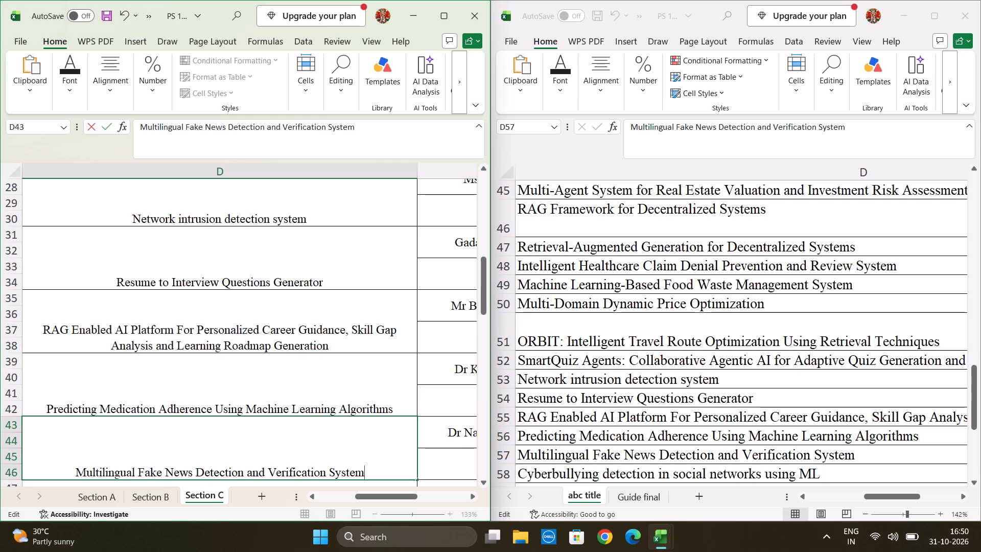
Replace the project title in D47 on the Section C sheet with "Cyberbullying detection in social networks using ML".
scroll(245, 470, "down", 1)
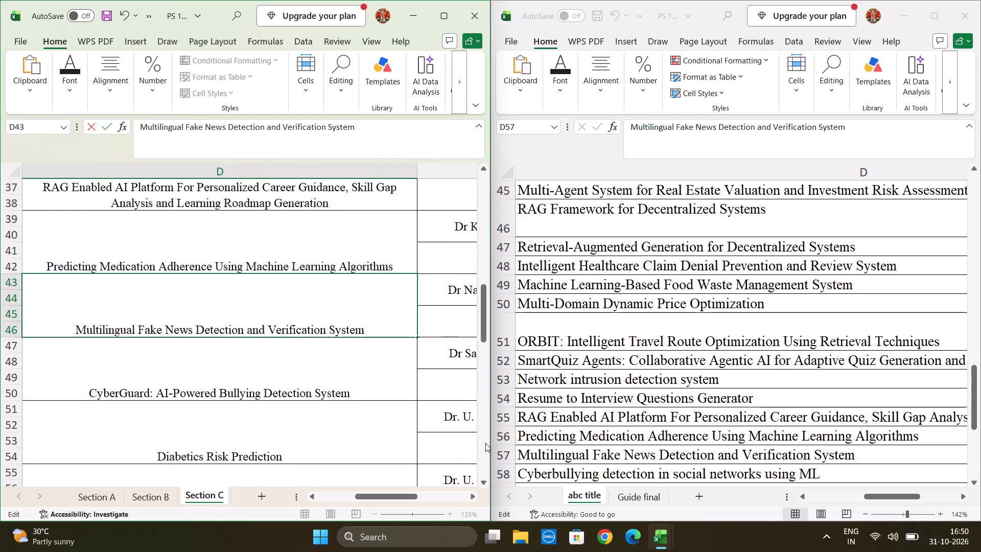
scroll(546, 441, "down", 1)
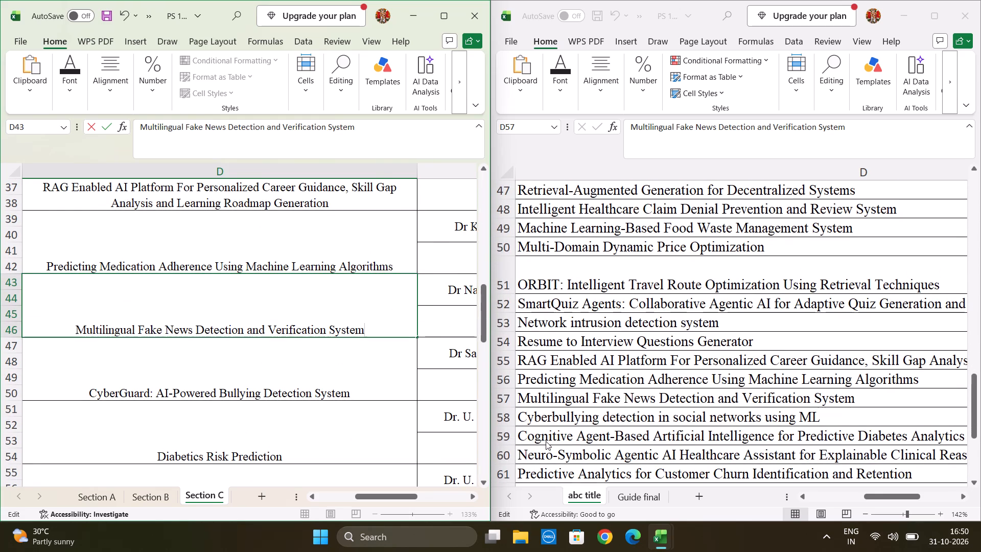
triple_click(539, 413)
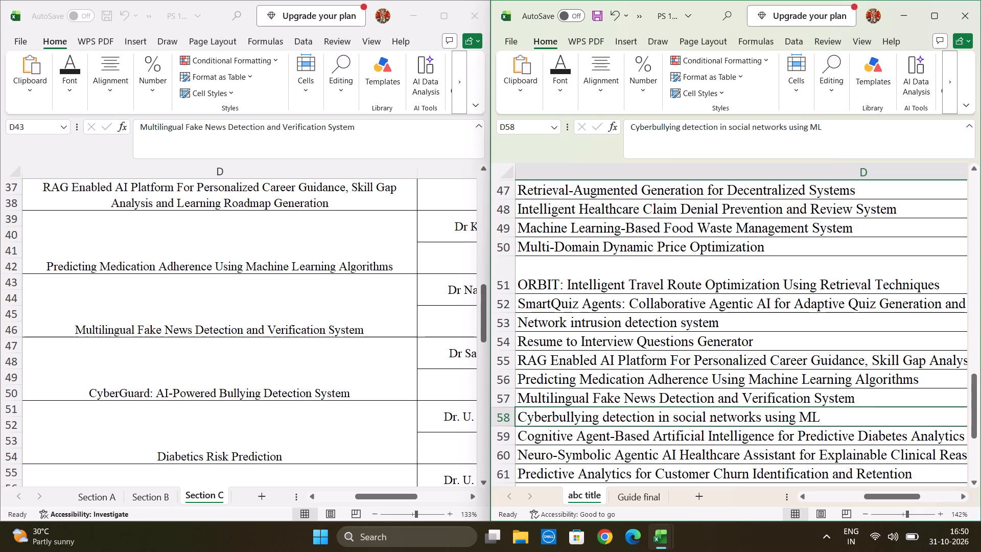
triple_click(648, 419)
key("ctrl+a")
key("ctrl+c")
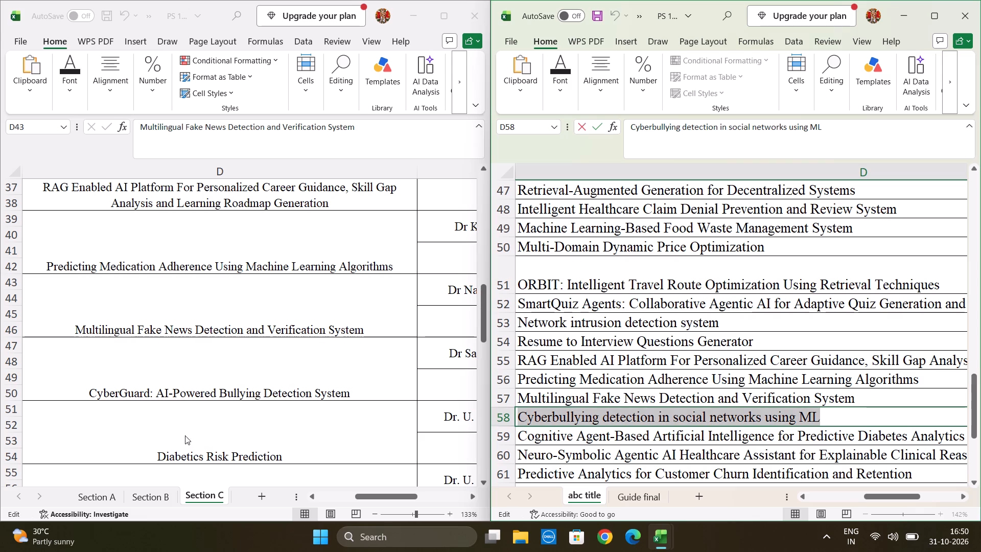
triple_click(291, 387)
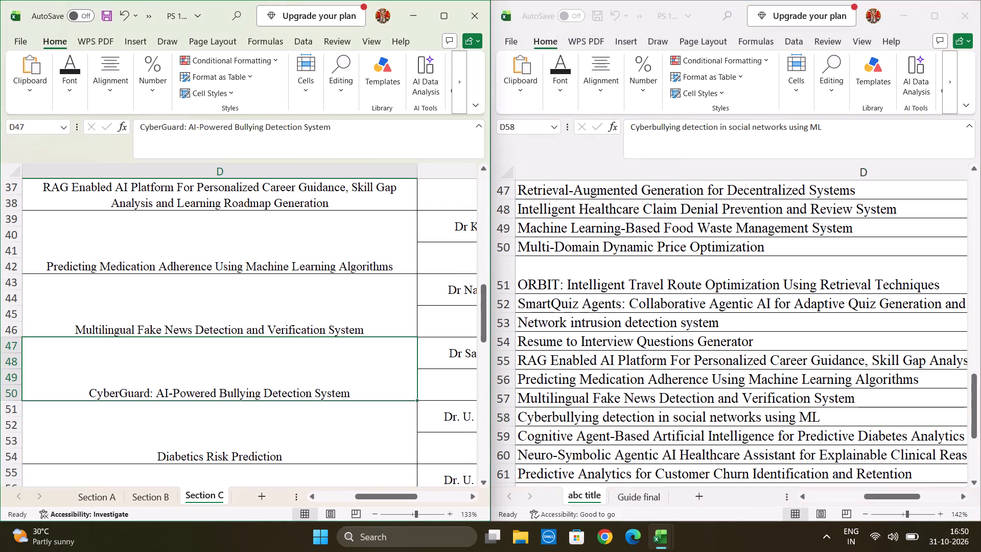
key("ctrl+a")
triple_click(291, 387)
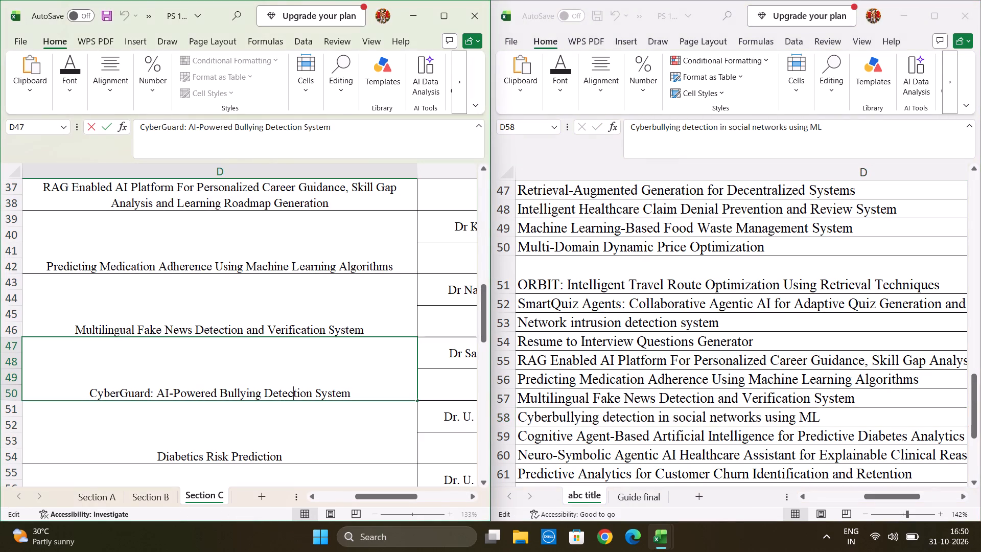
key("ctrl+a")
key("ctrl+v")
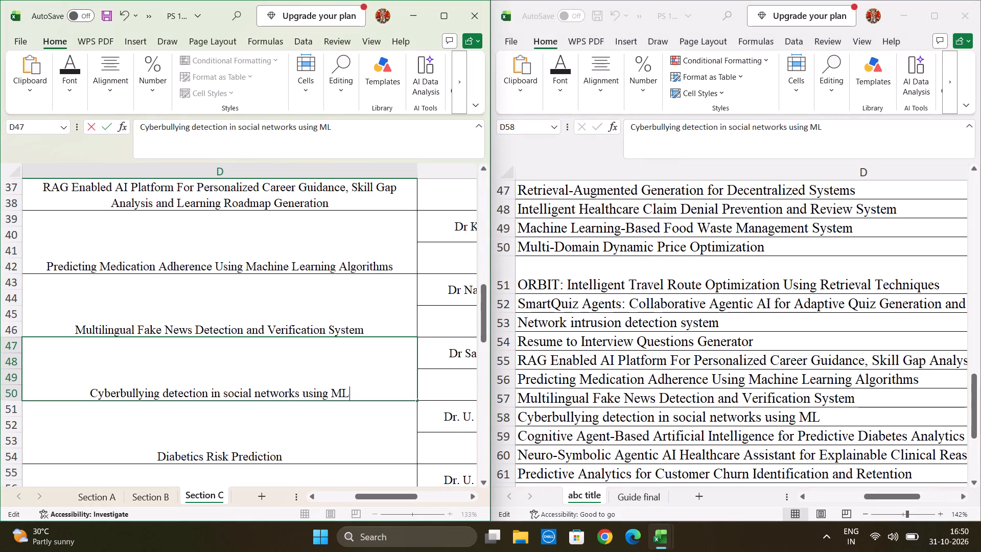
Replace the project title in D51 on the Section C sheet with "Cognitive Agent-Based Artificial Intelligence for Predictive Diabetes Analytics and Lifestyle Optimization".
double_click(529, 439)
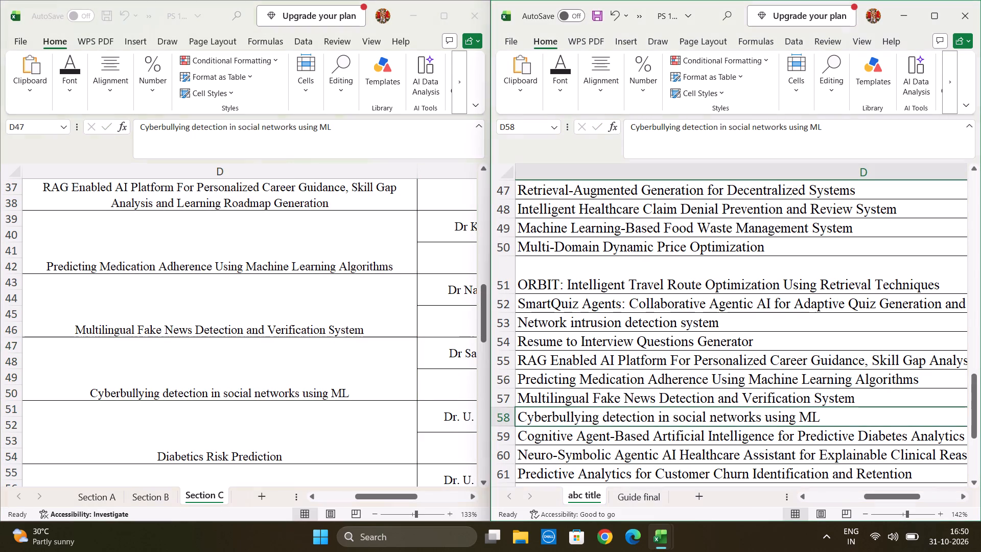
triple_click(542, 438)
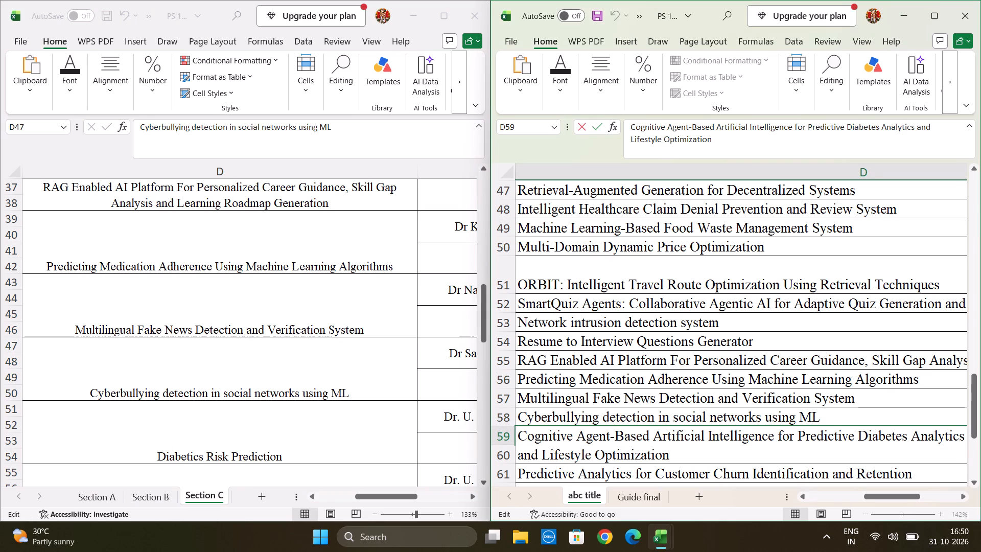
key("ctrl+a")
key("ctrl+c")
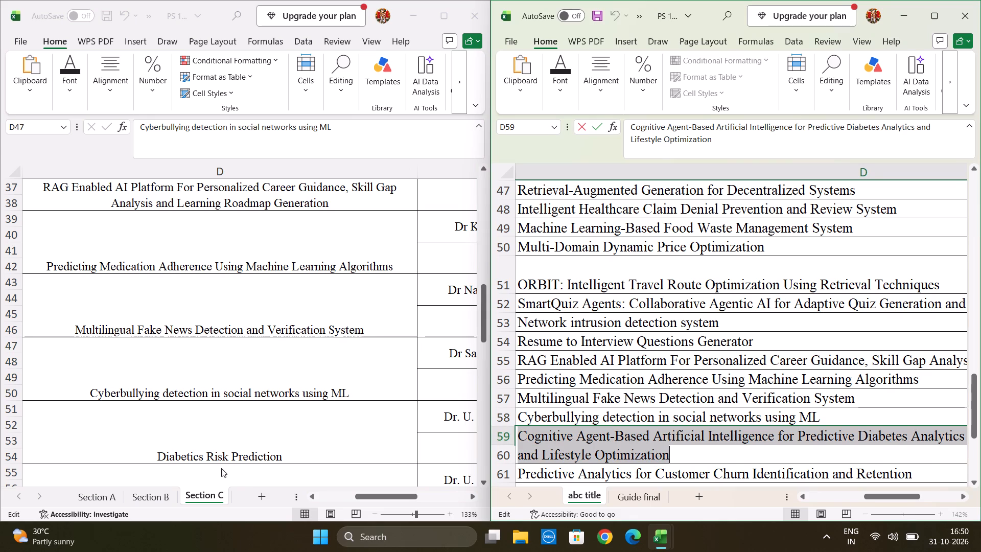
triple_click(236, 450)
double_click(236, 450, "ctrl")
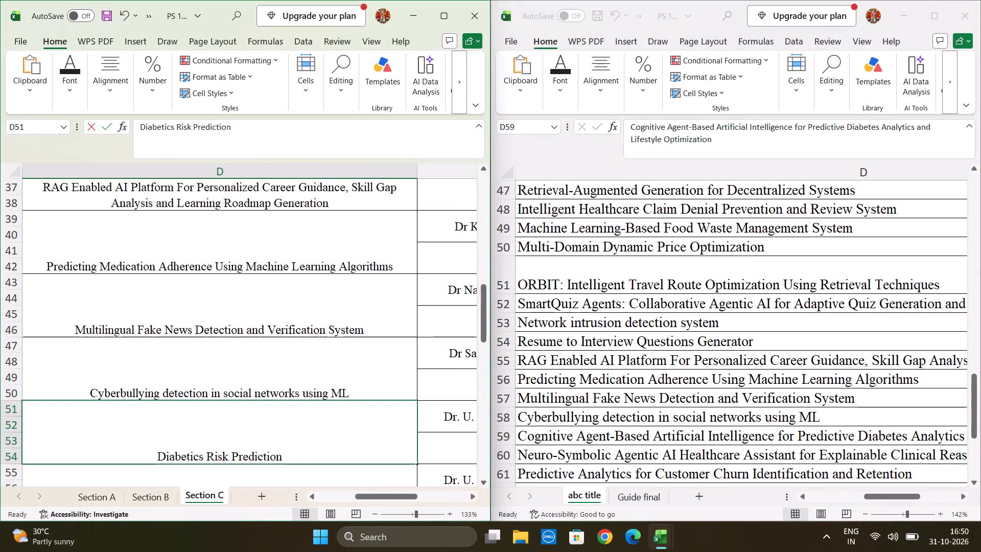
key("ctrl+a")
key("ctrl+v")
Replace the project title in D55 on Section C with "Neuro-Symbolic Agentic AI Healthcare Assistant for Explainable Clinical Reasoning and Decision Making".
scroll(236, 450, "down", 1)
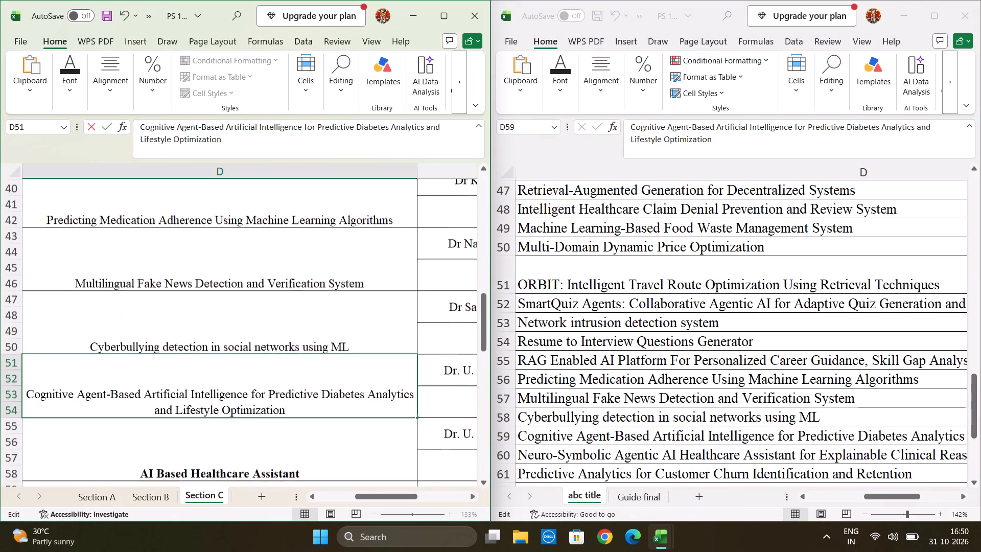
scroll(236, 450, "down", 1)
scroll(574, 417, "down", 1)
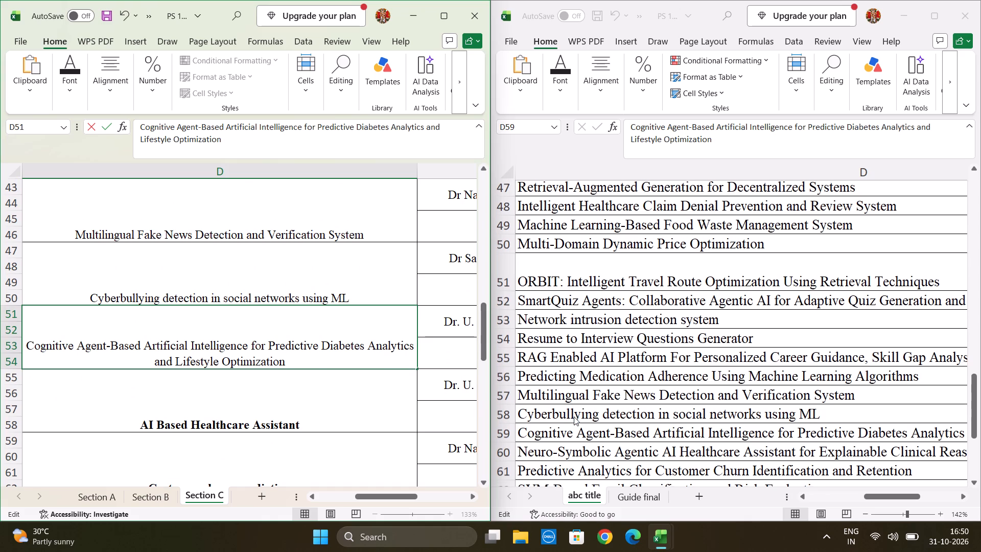
scroll(574, 417, "down", 1)
triple_click(549, 430)
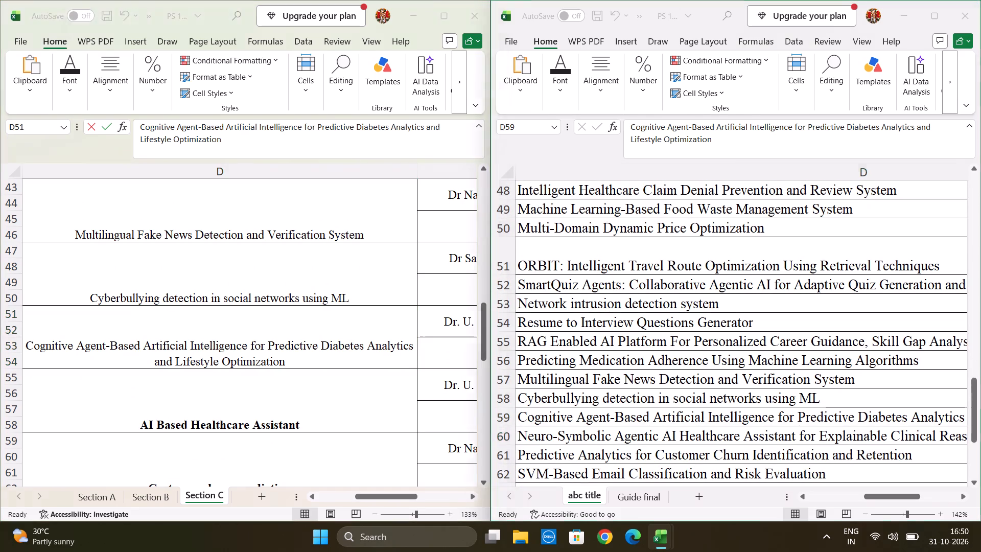
double_click(549, 439)
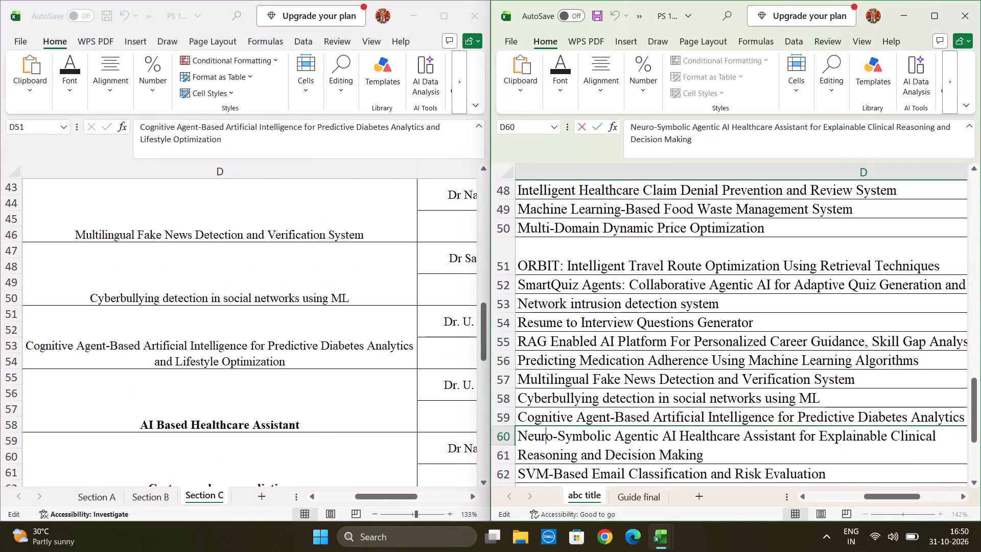
key("ctrl+a")
key("ctrl+c")
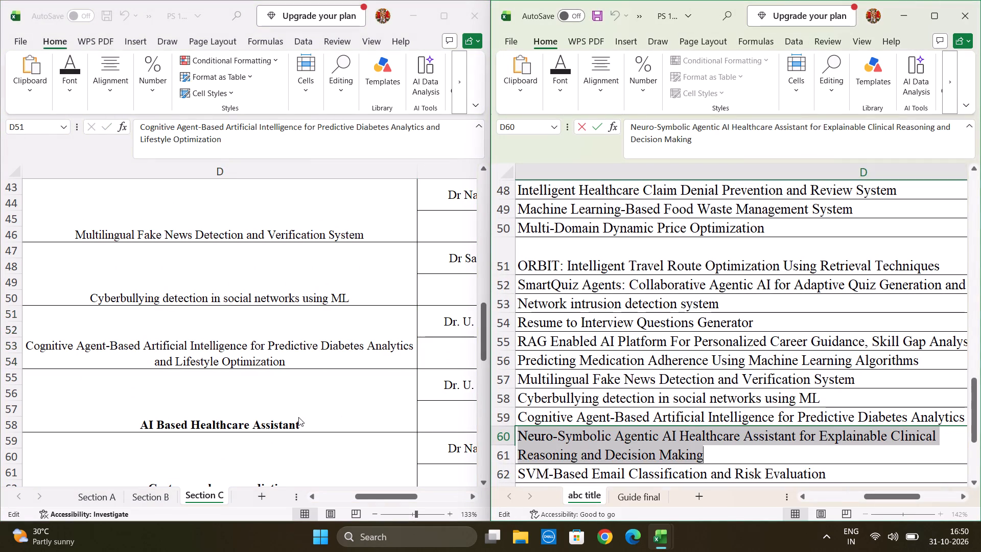
double_click(274, 423)
double_click(251, 424)
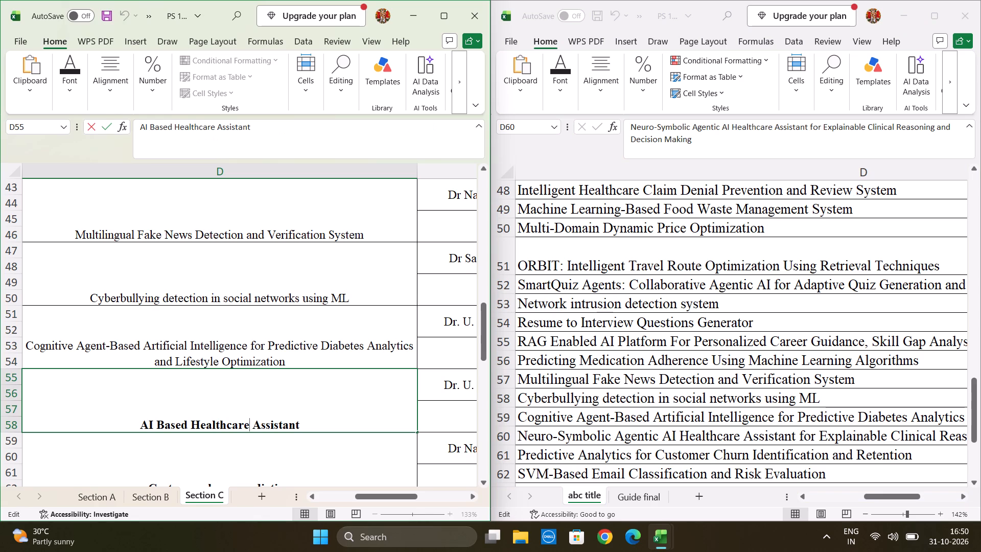
key("ctrl+a")
key("ctrl+v")
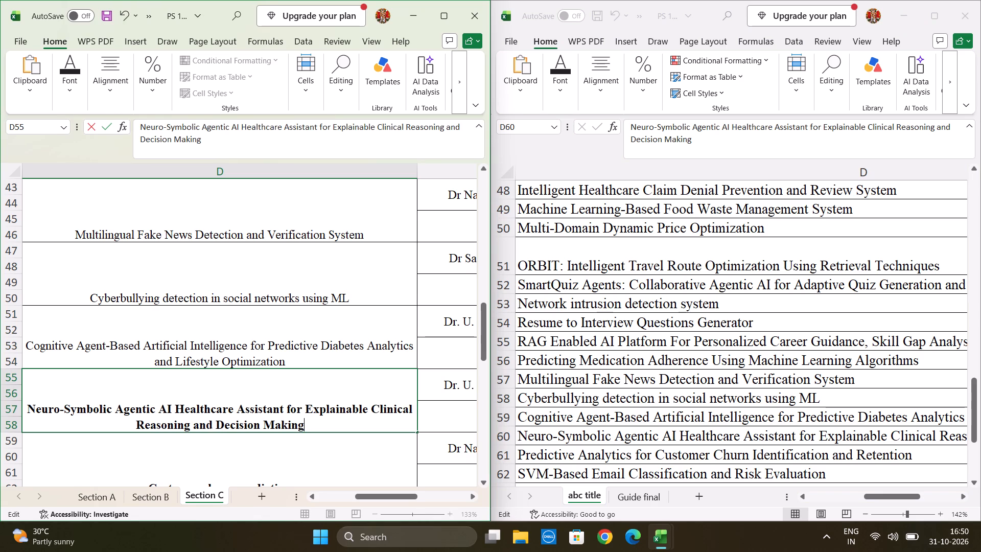
Remove the bold formatting from the whole project title in D55 on the Section C sheet.
left_click_drag(308, 428, 66, 397)
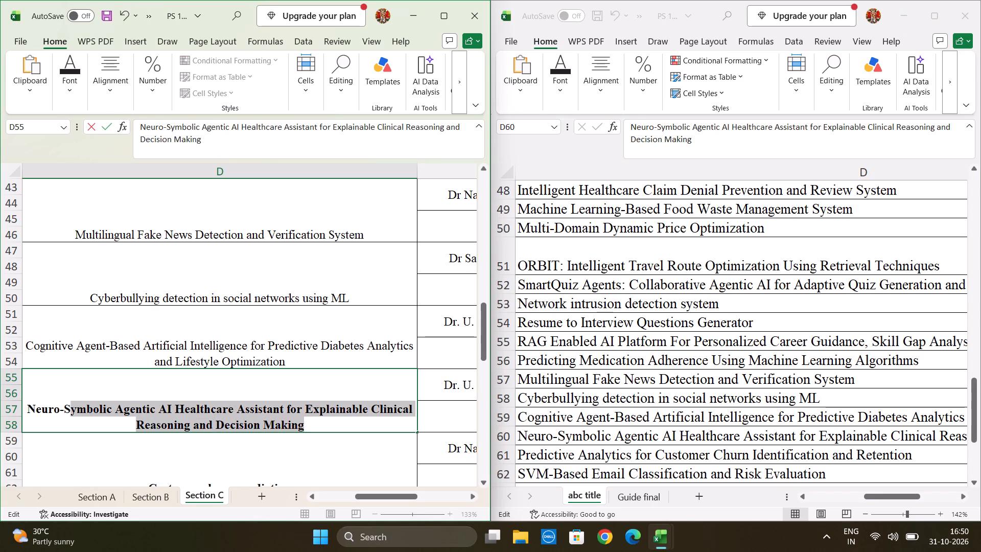
left_click_drag(66, 397, 19, 401)
left_click(31, 377)
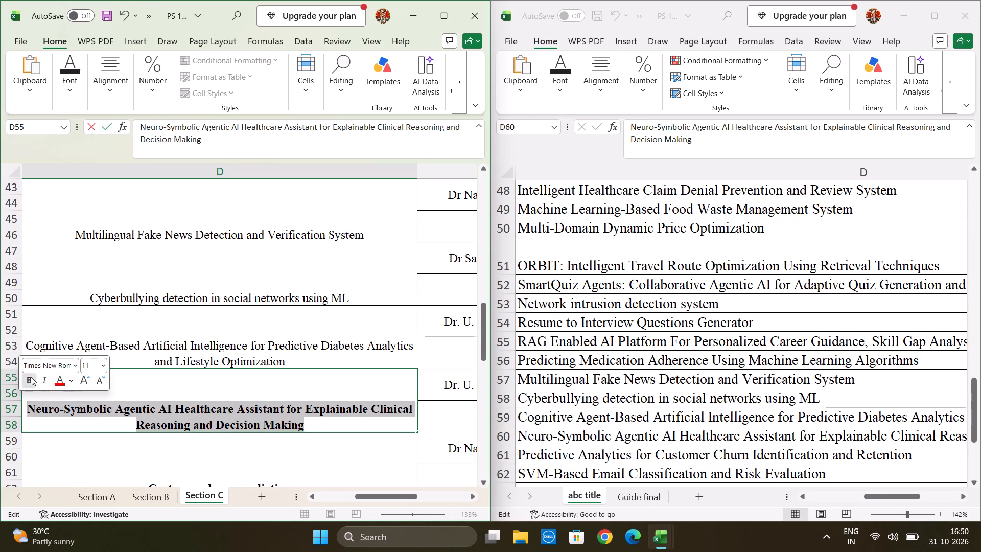
left_click(239, 406)
Remove the bold formatting from the Customer churn prediction title in D59 on the Section C sheet.
scroll(239, 406, "down", 1)
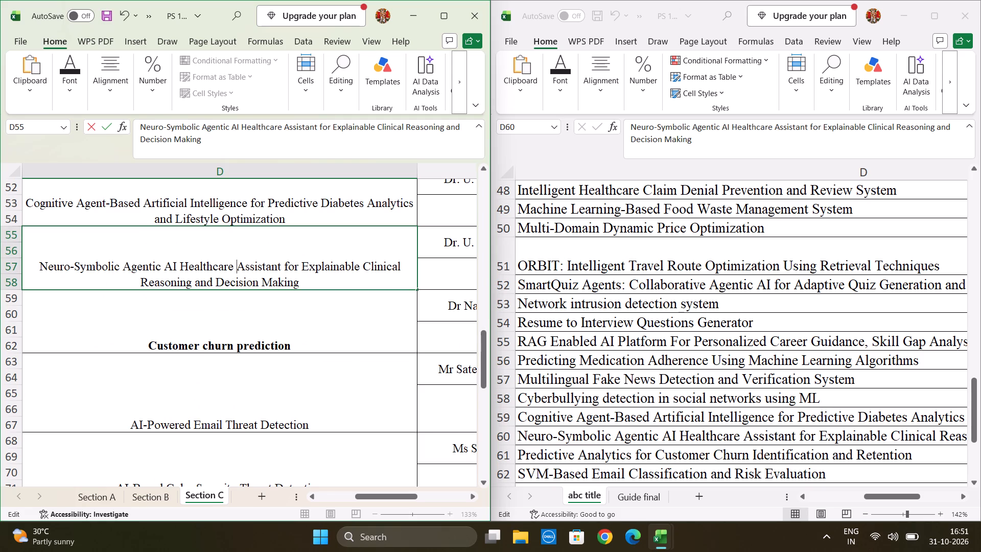
scroll(239, 406, "down", 1)
triple_click(244, 348)
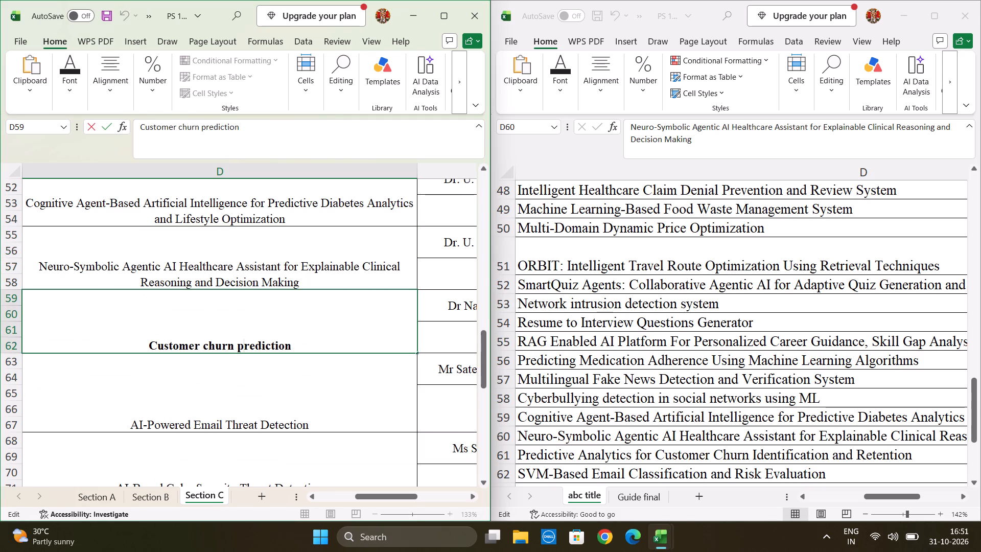
left_click_drag(289, 343, 153, 357)
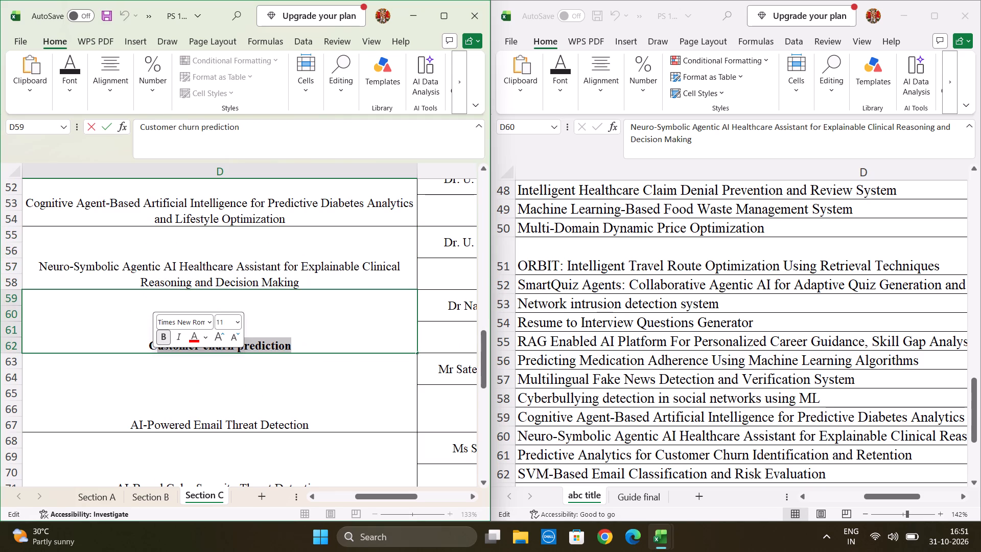
left_click(149, 347)
left_click_drag(149, 347, 292, 340)
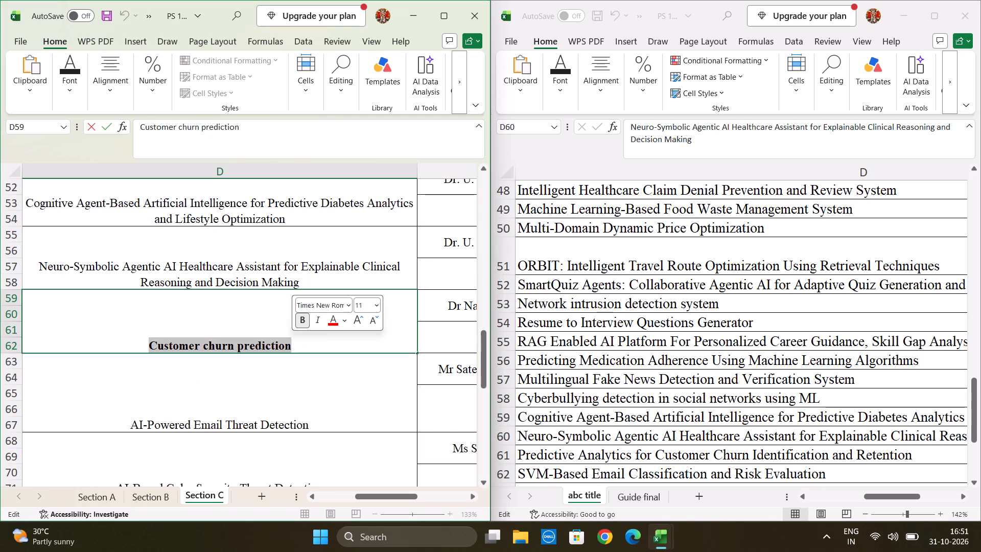
left_click(302, 318)
left_click(291, 373)
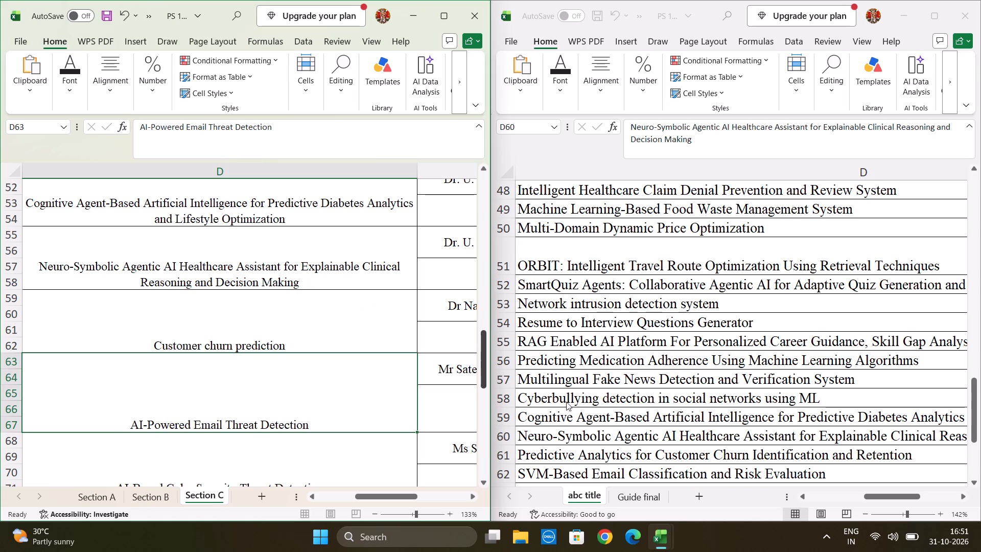
Replace the project title in D59 on the Section C sheet with "Predictive Analytics for Customer Churn Identification and Retention".
scroll(546, 417, "down", 1)
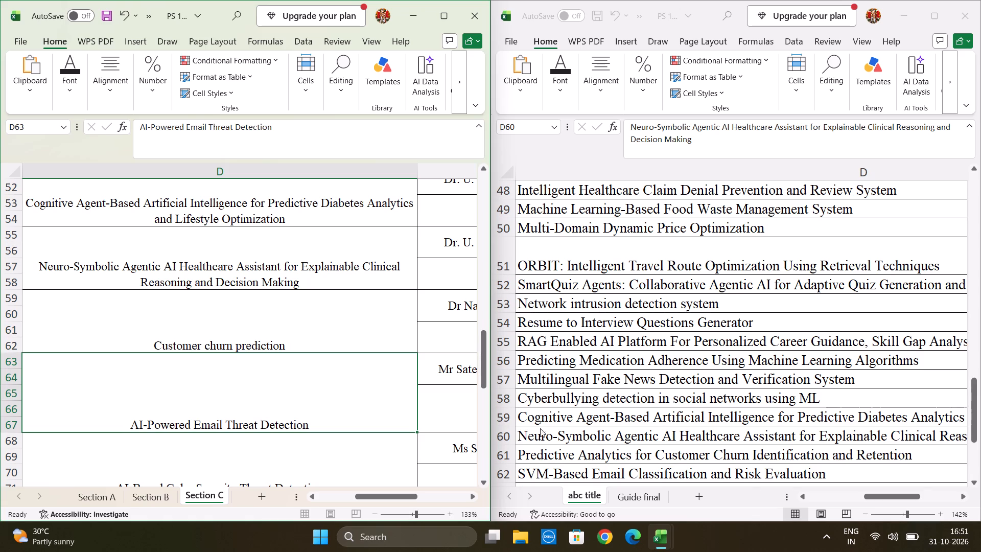
left_click(526, 452)
triple_click(534, 458)
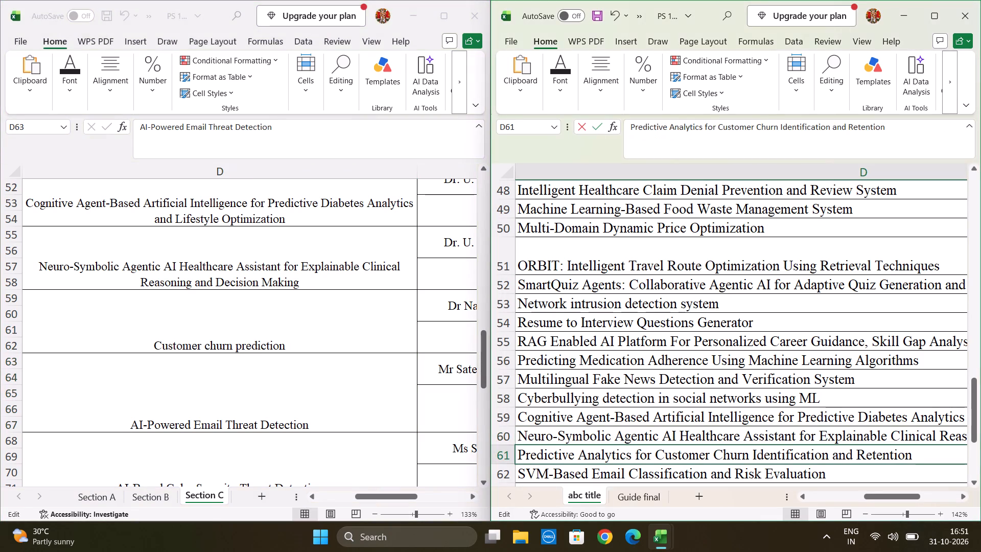
key("ctrl+a")
key("ctrl+c")
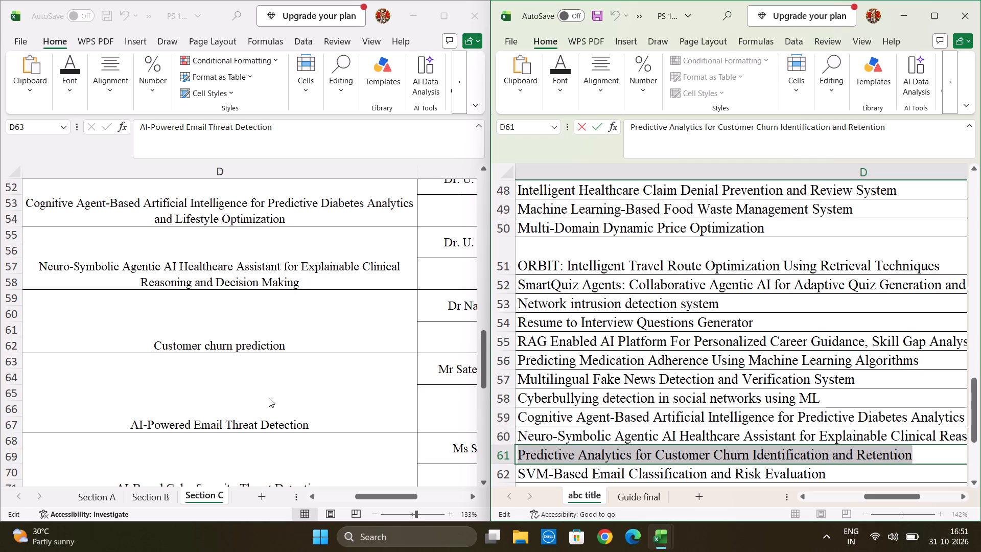
triple_click(214, 343)
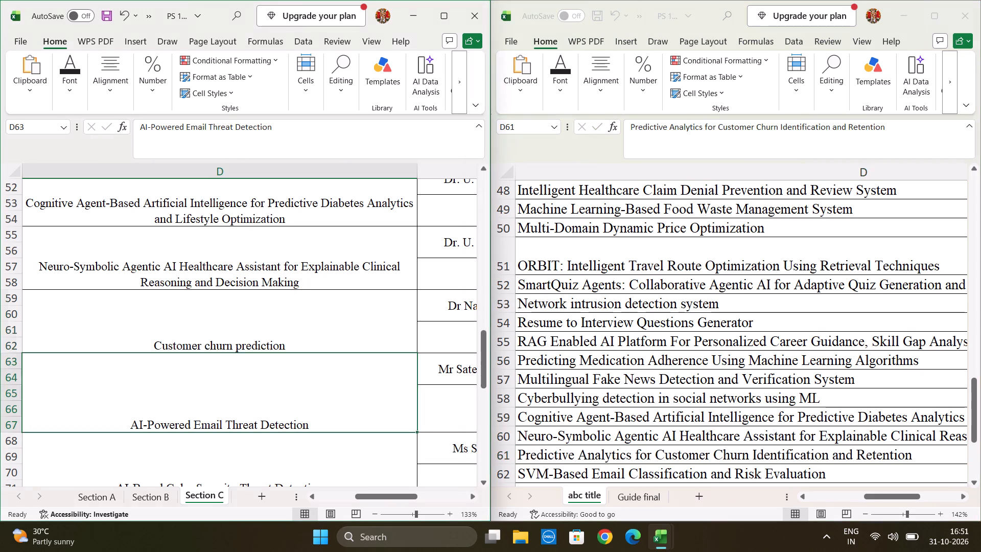
double_click(214, 343)
key("ctrl+a")
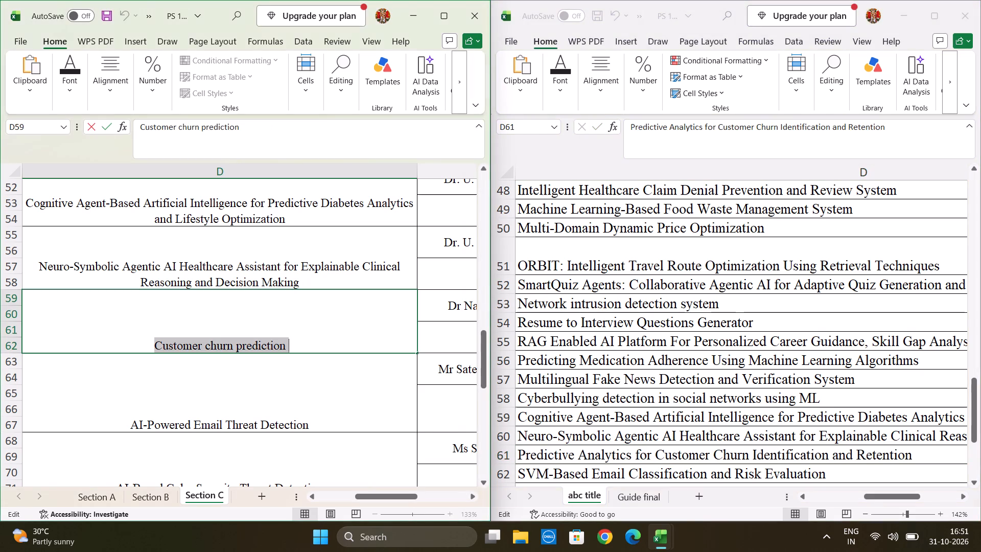
key("ctrl+v")
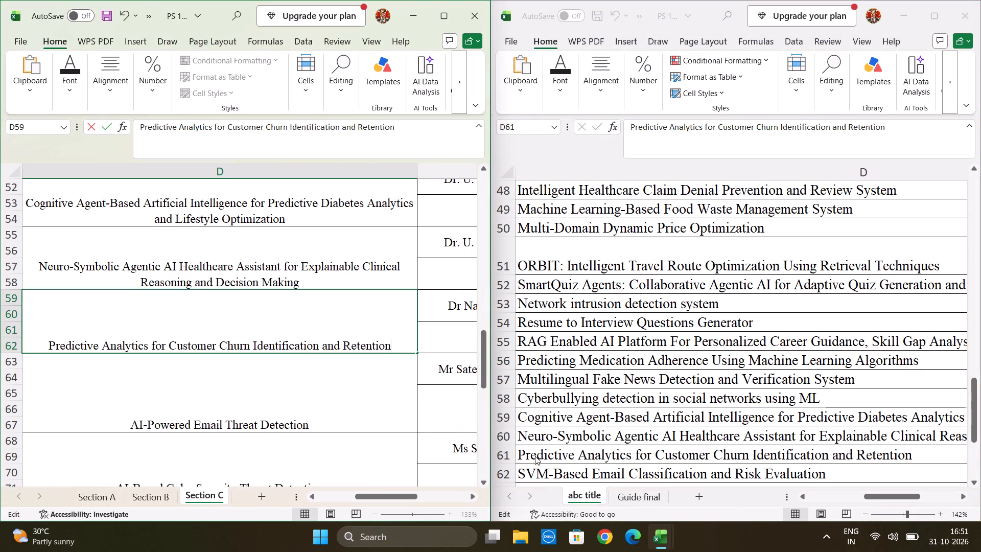
Replace the project title in D63 on the Section C sheet with "SVM-Based Email Classification and Risk Evaluation".
triple_click(555, 474)
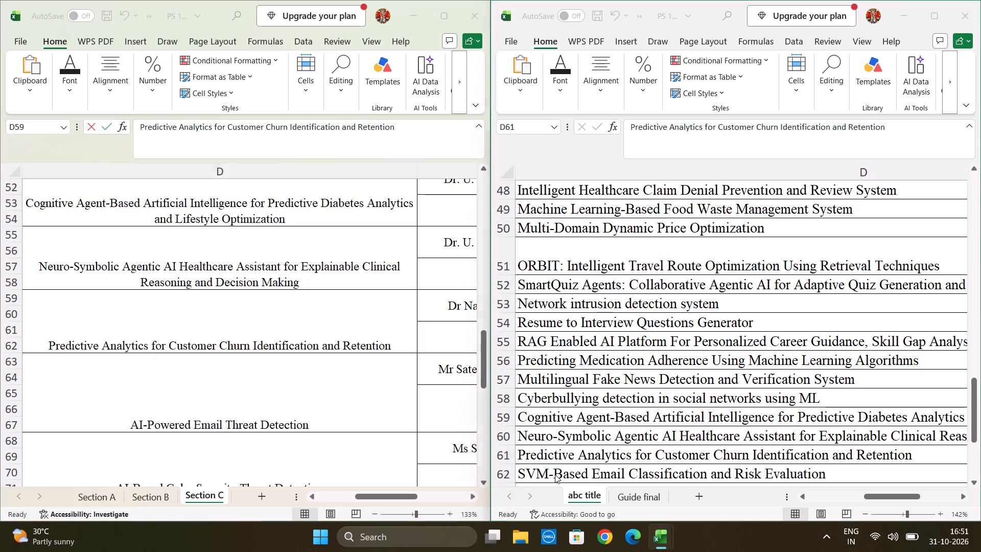
double_click(555, 474)
key("ctrl+a")
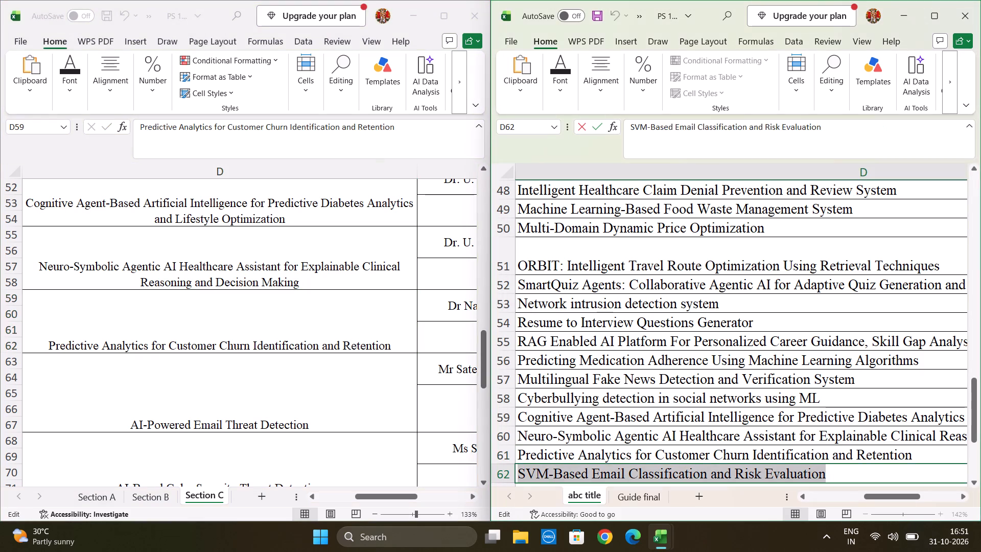
key("ctrl+c")
triple_click(229, 418)
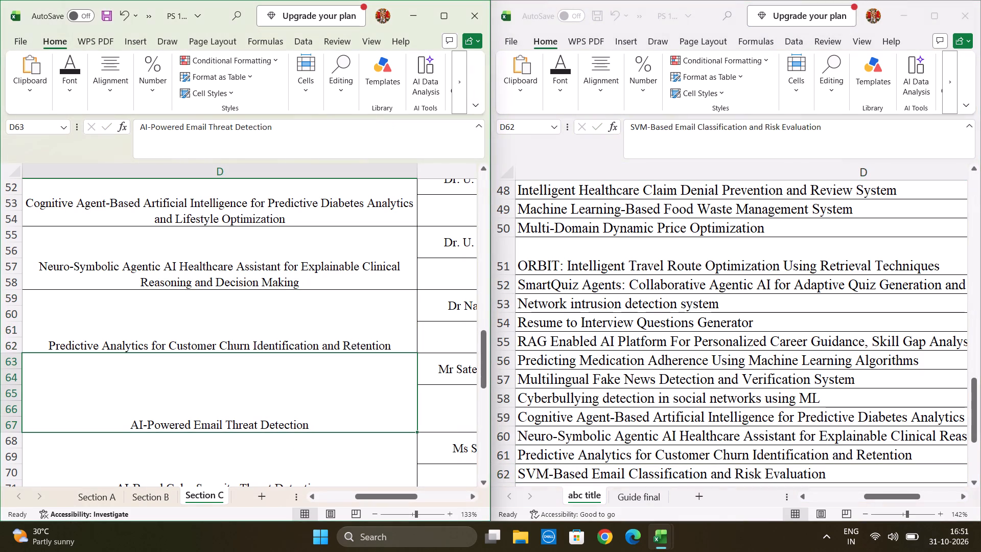
double_click(230, 422)
key("ctrl+a")
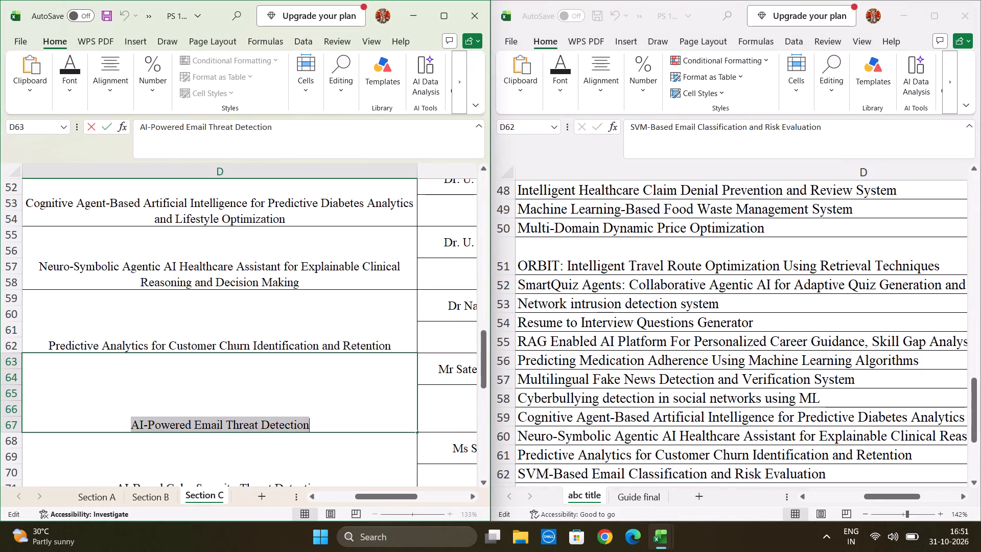
key("ctrl+v")
Replace the project title in D68 on the Section C sheet with "ML Based Cybershield threat Detection".
scroll(638, 417, "down", 2)
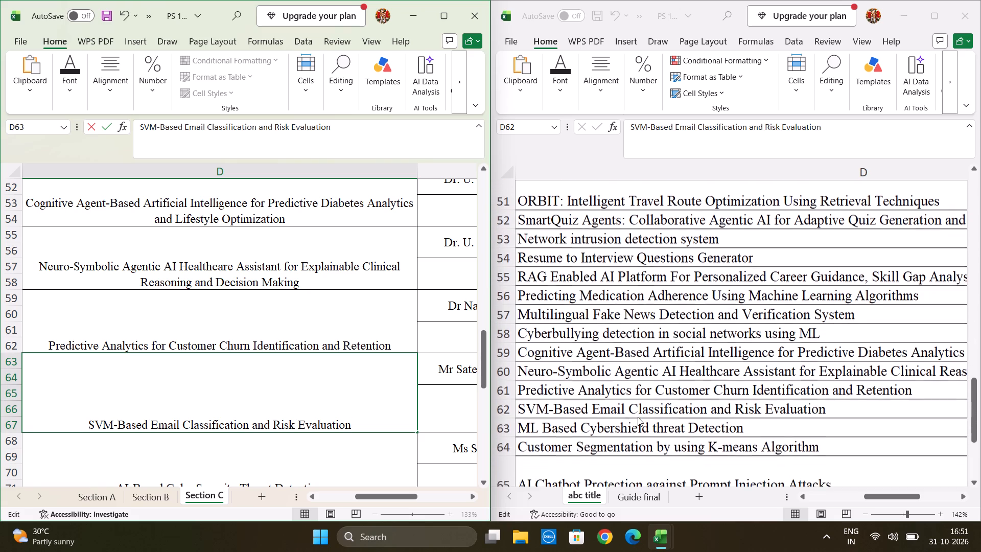
triple_click(560, 434)
double_click(560, 434)
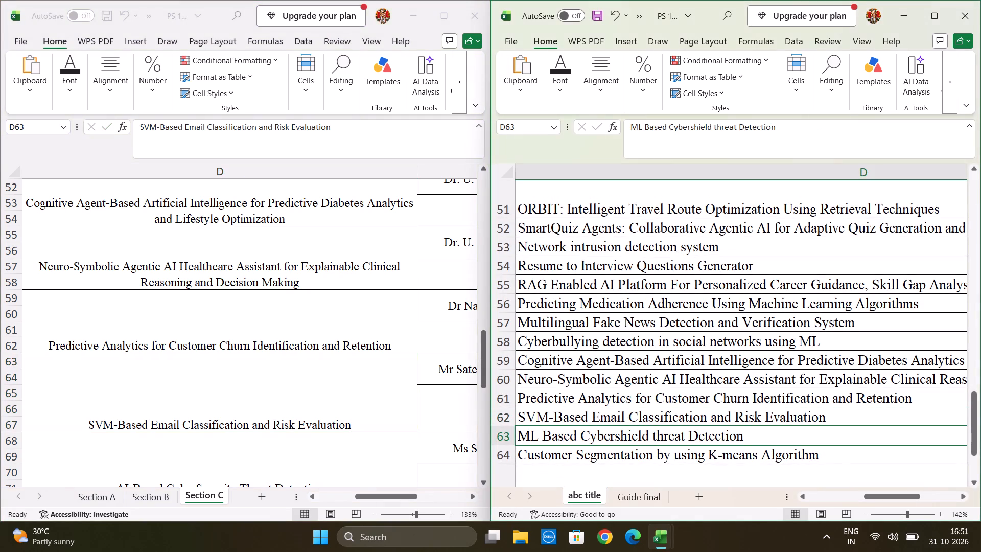
key("ctrl+a")
key("ctrl+c")
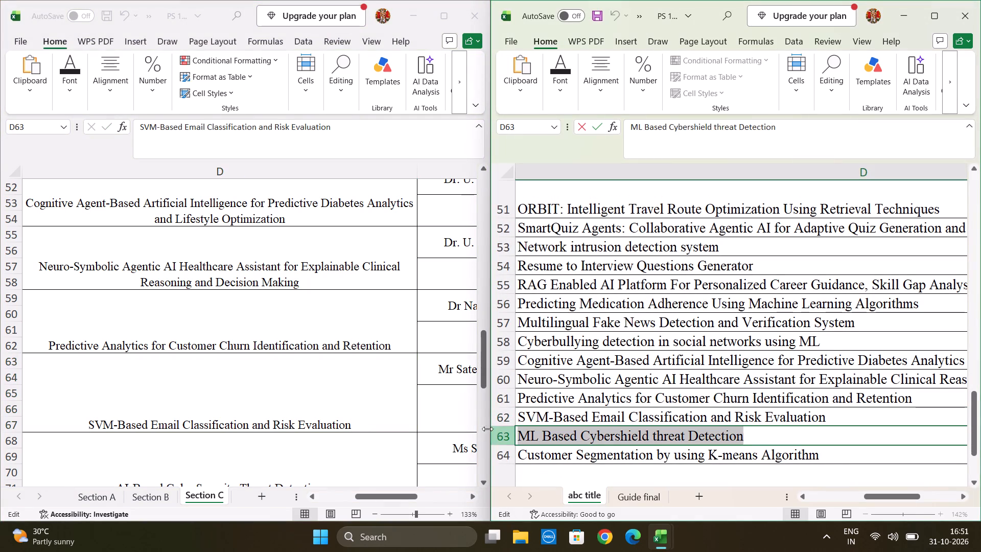
scroll(315, 417, "down", 2)
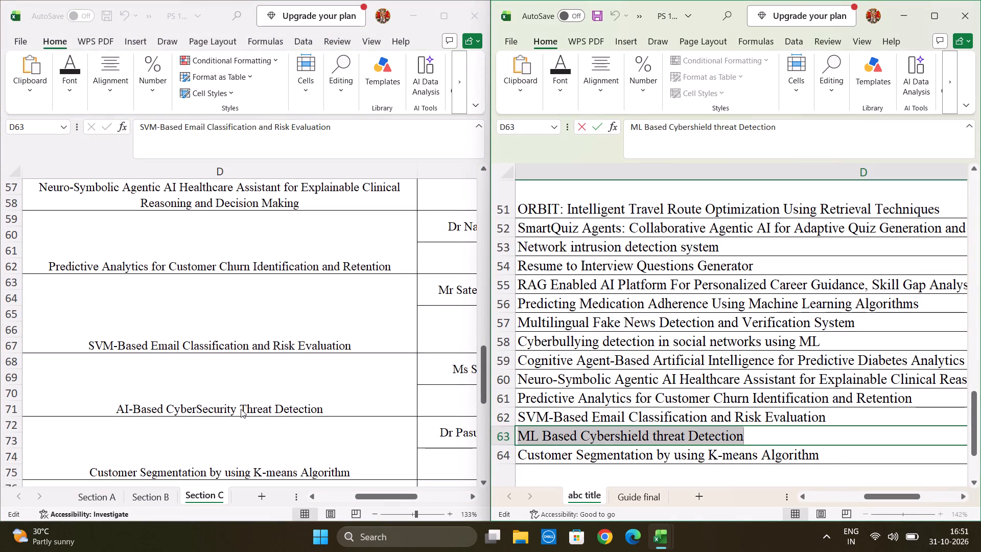
double_click(241, 409)
double_click(241, 409)
key("ctrl+a")
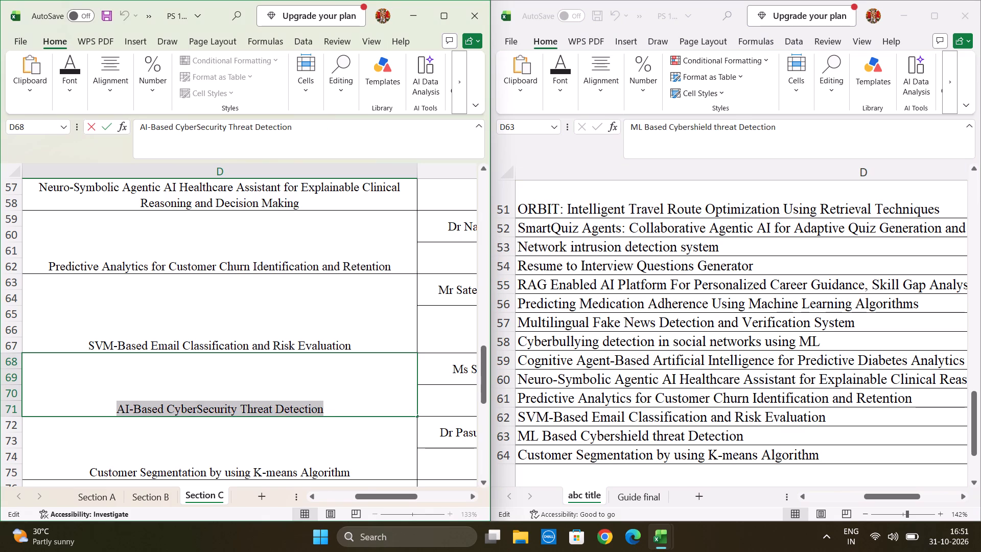
key("ctrl+v")
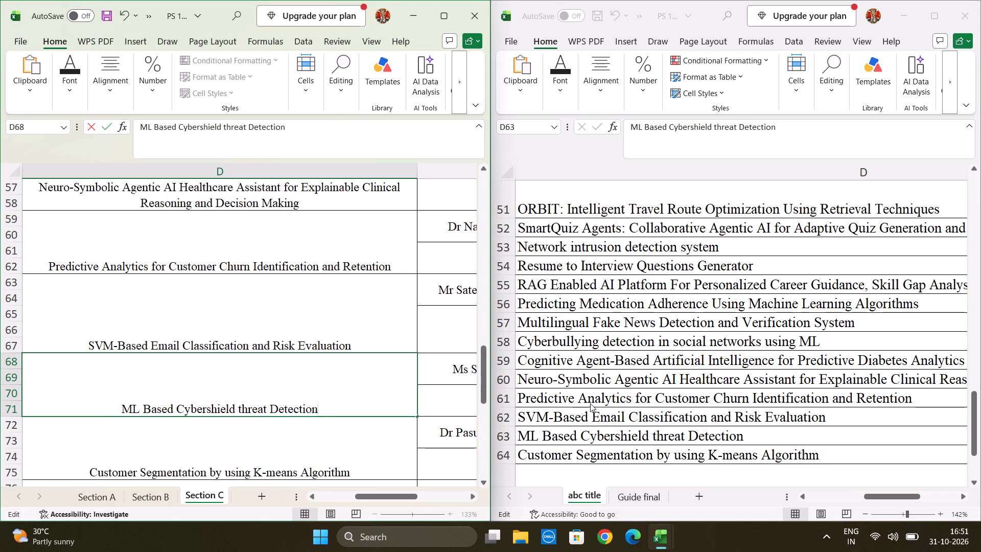
Replace the project title in D72 on the Section C sheet with "Customer Segmentation by using K-means Algorithm" copied from the revised titles workbook.
triple_click(547, 455)
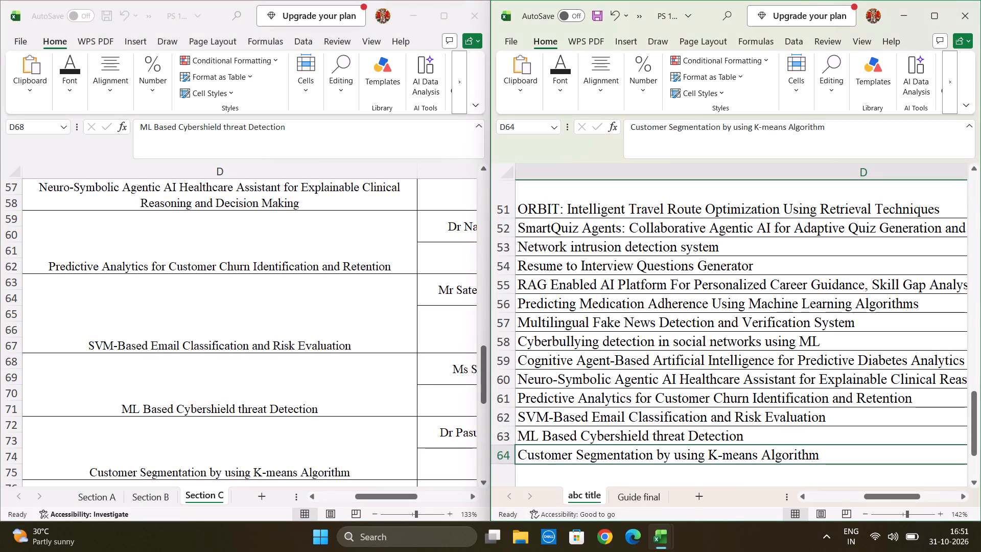
double_click(547, 455)
key("ctrl+a")
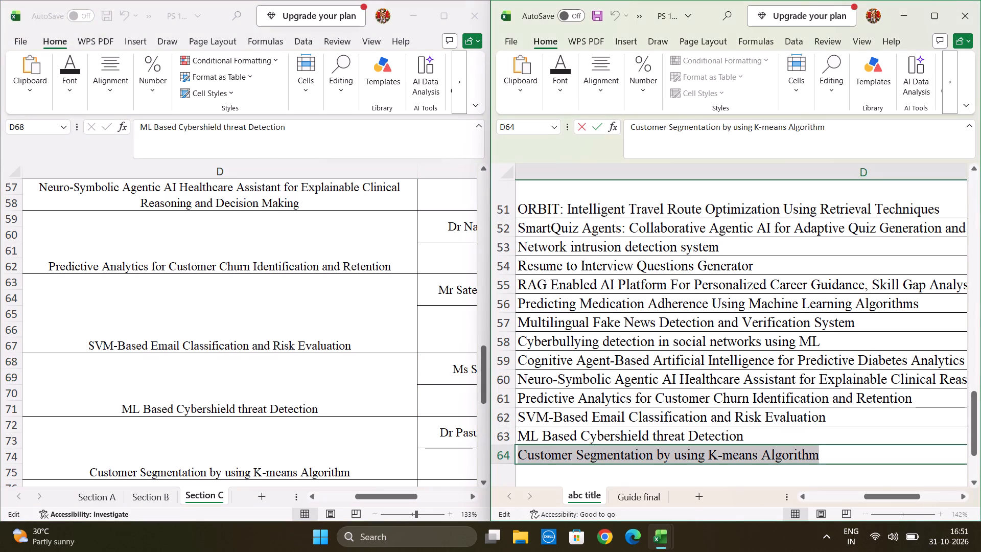
key("ctrl+c")
triple_click(286, 471)
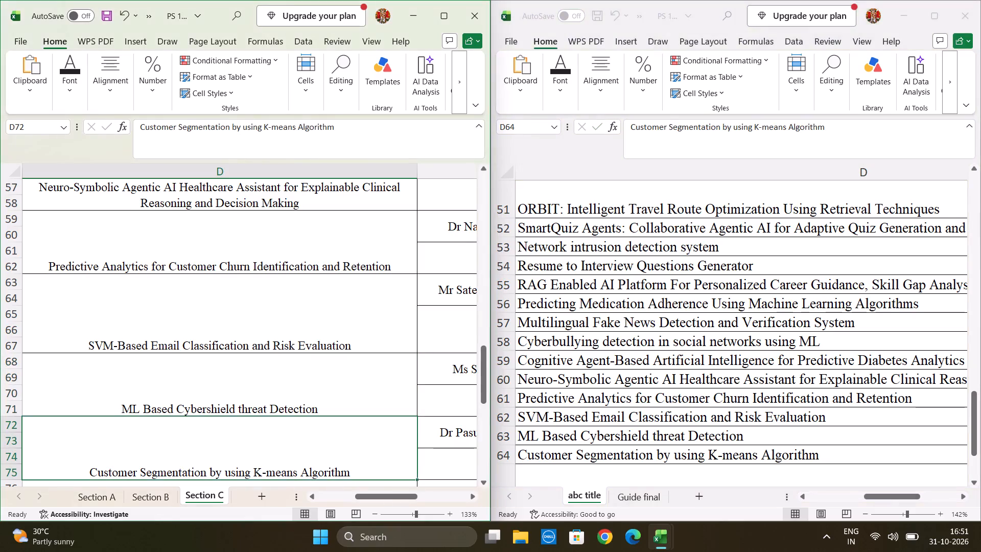
double_click(281, 473)
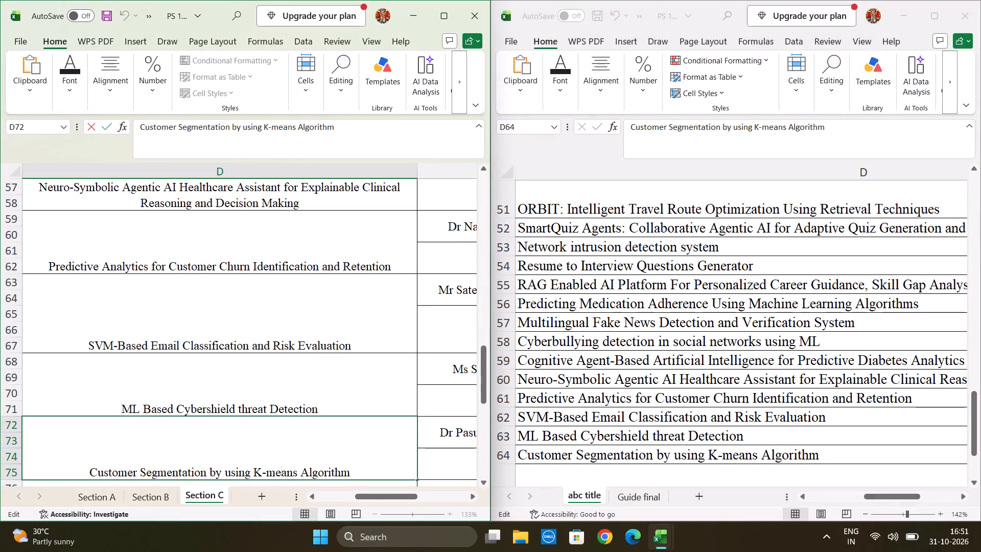
key("ctrl+a")
key("ctrl+v")
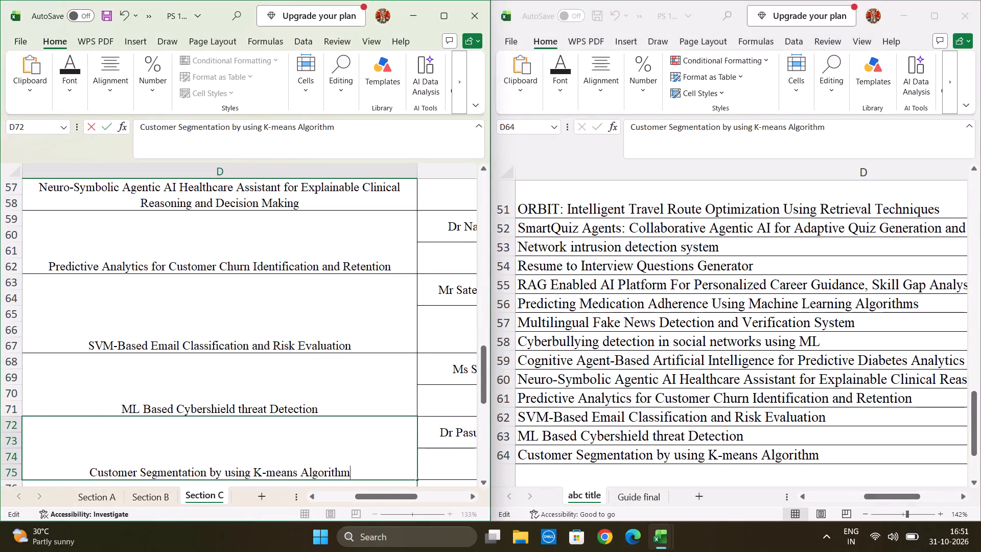
Maximize the guide allocation workbook's window and save the workbook.
left_click(446, 29)
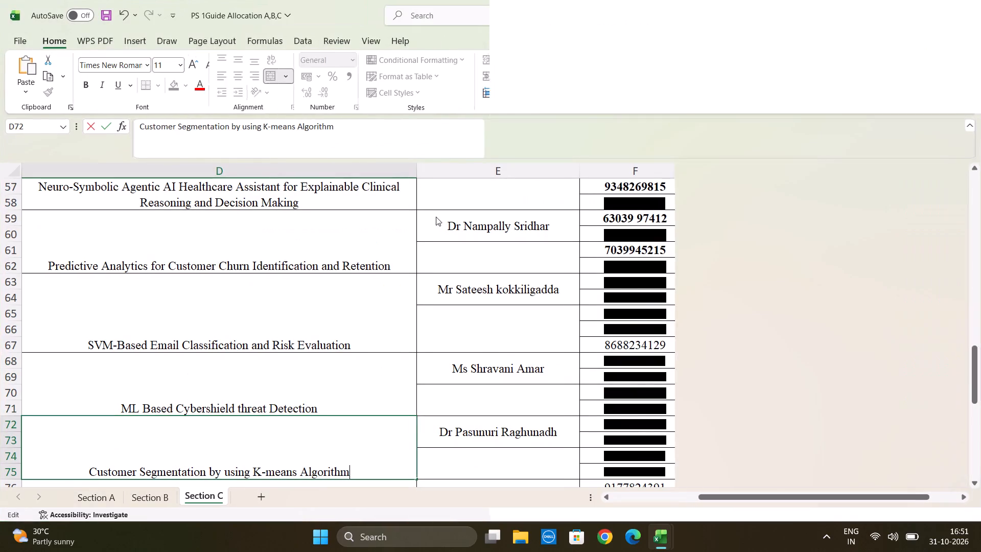
key("ctrl+s")
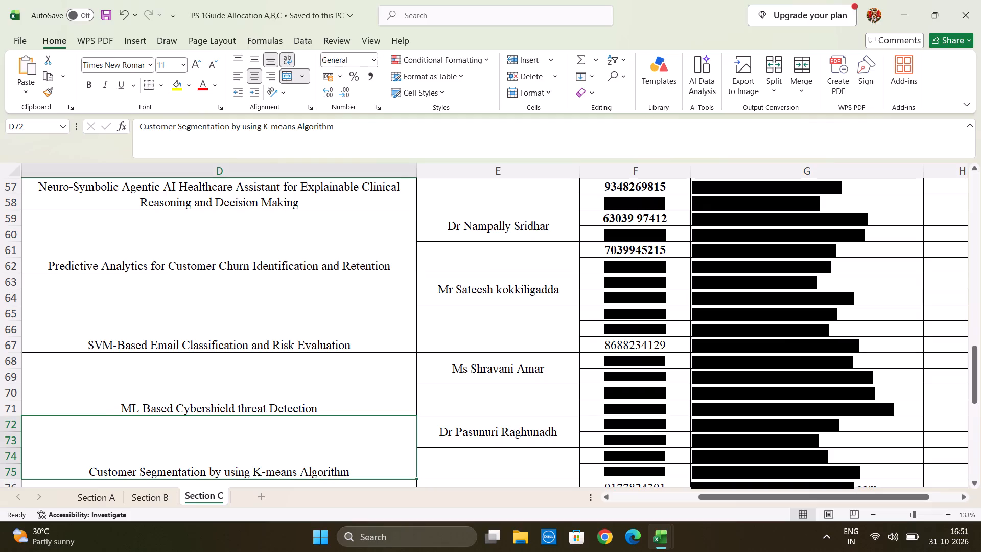
Return to the top of the Section C sheet and save the guide allocation workbook again from the Section C, B and A sheets.
scroll(577, 234, "up", 4)
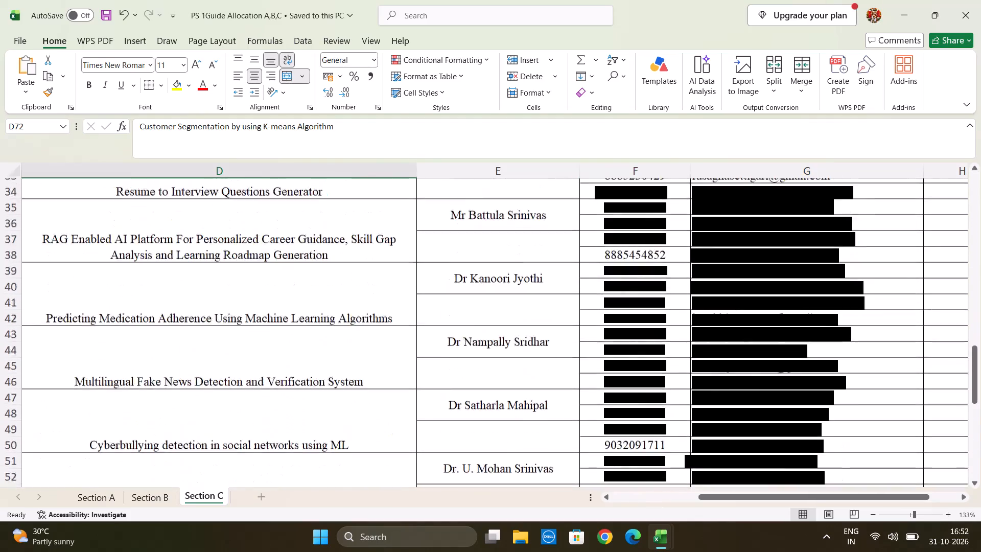
scroll(577, 234, "right", 4)
scroll(577, 234, "up", 2)
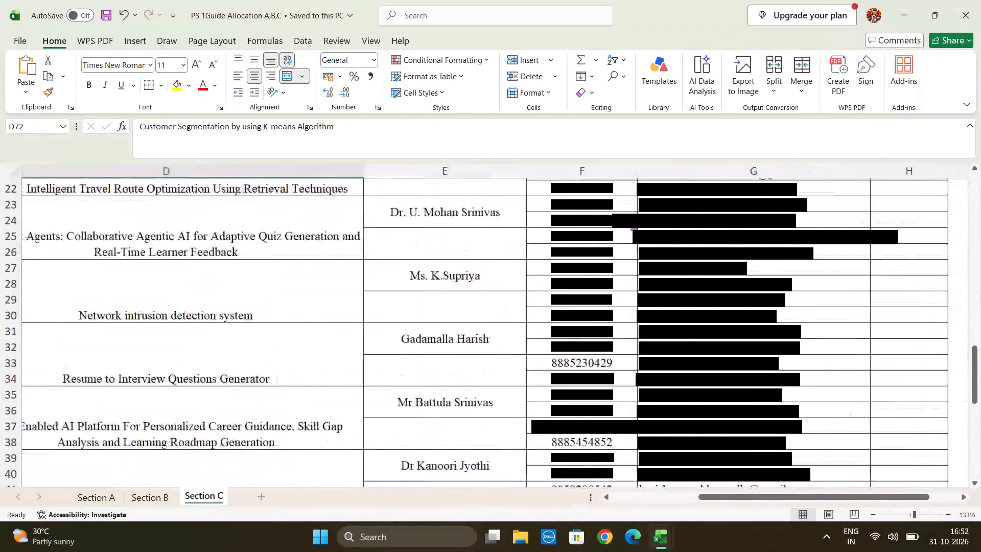
scroll(577, 234, "up", 12)
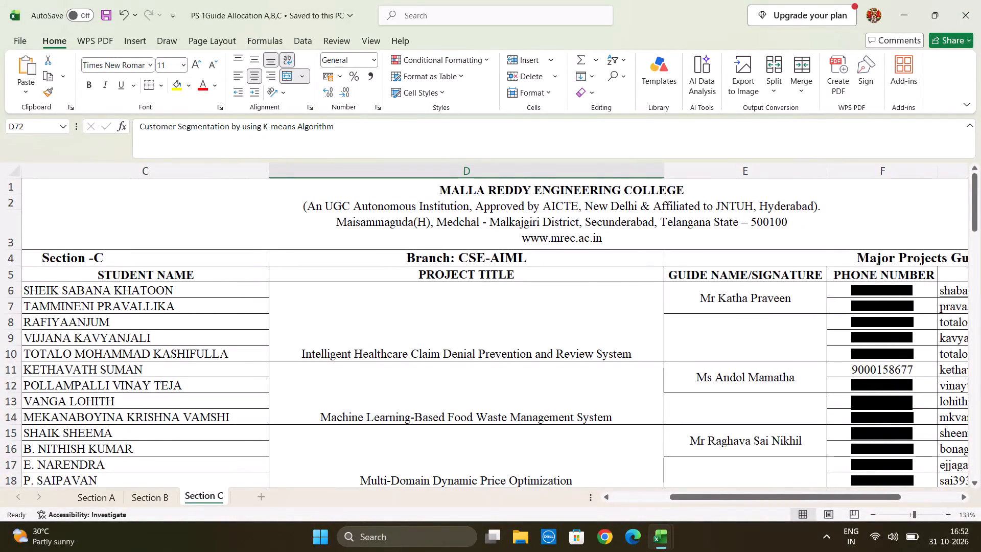
key("ctrl+s")
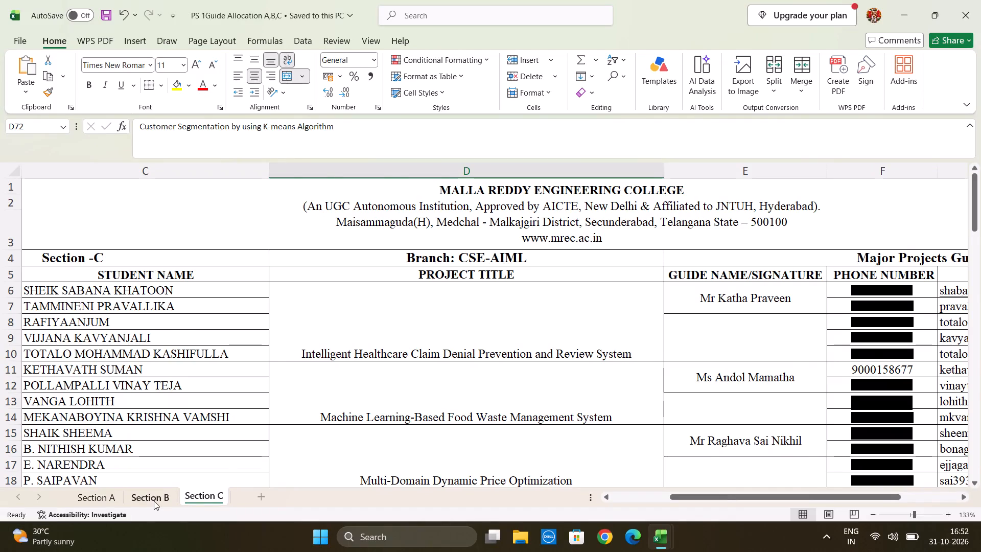
left_click(154, 501)
key("ctrl+s")
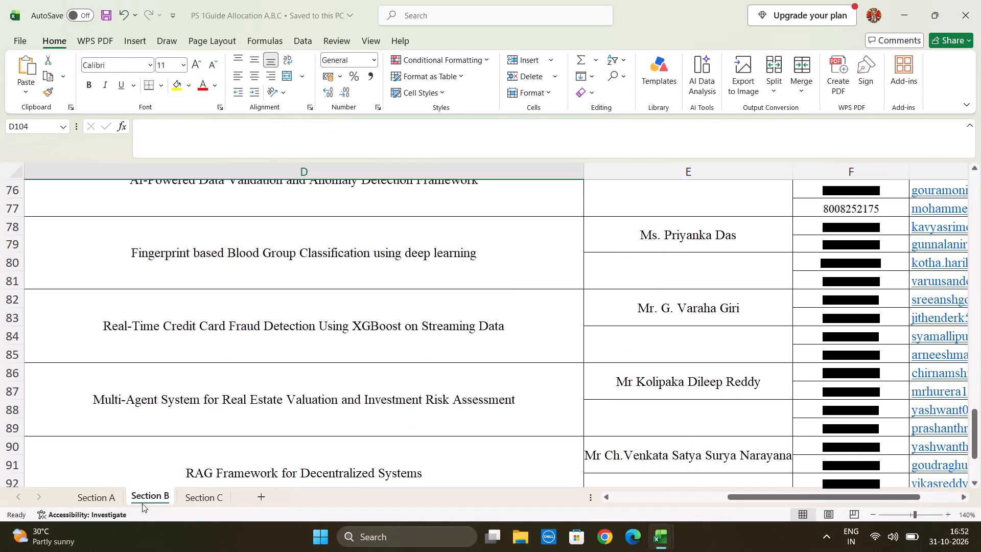
left_click(96, 497)
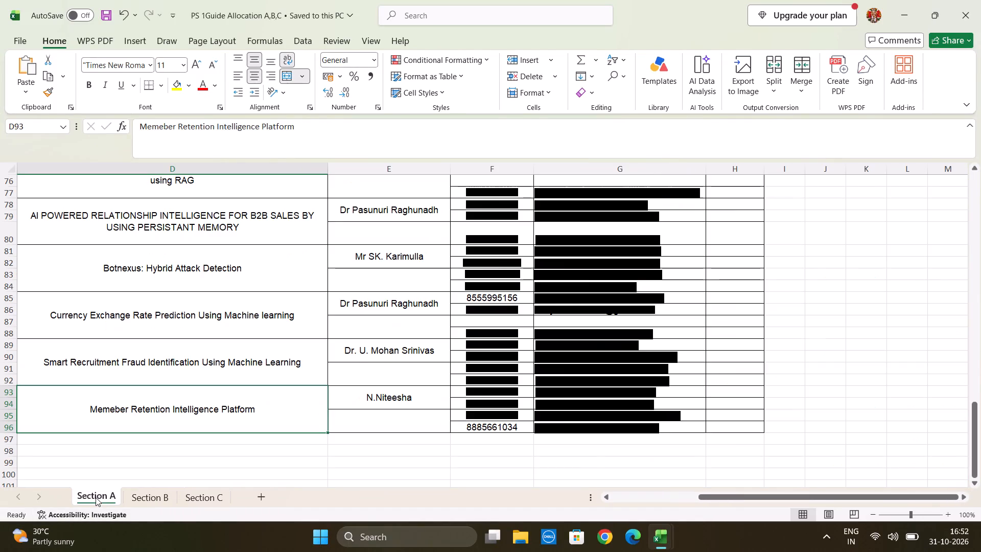
key("ctrl+s")
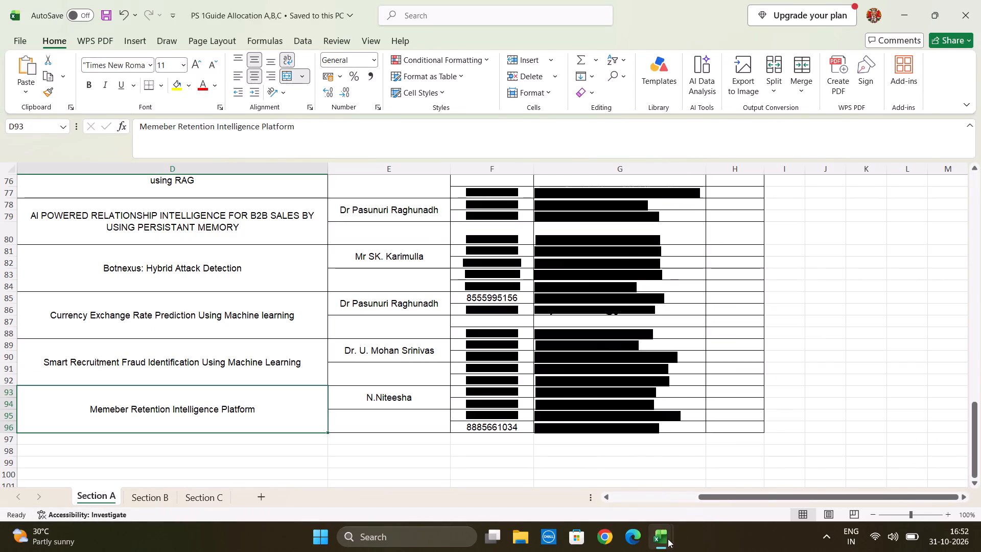
Close the revised titles workbook without saving its changes.
left_click(707, 492)
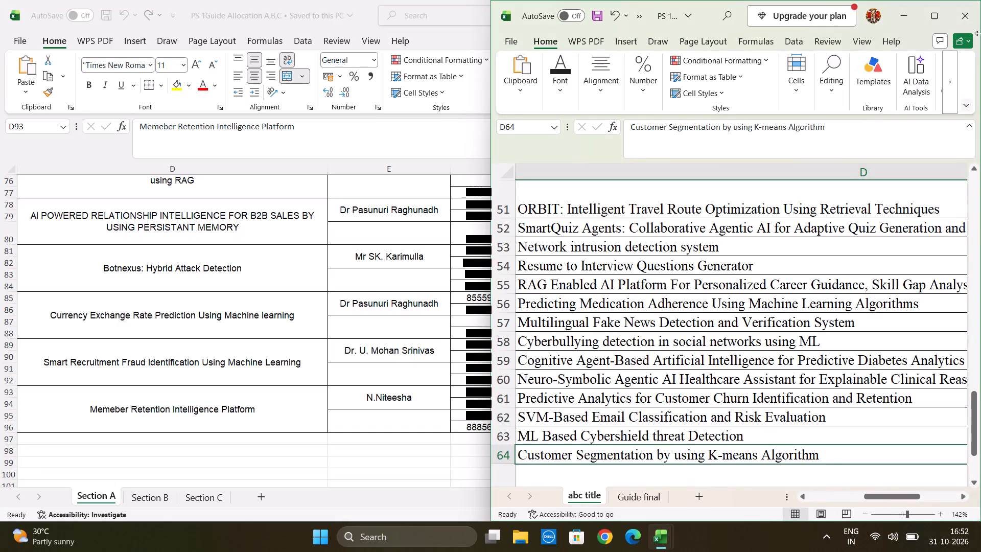
left_click(969, 21)
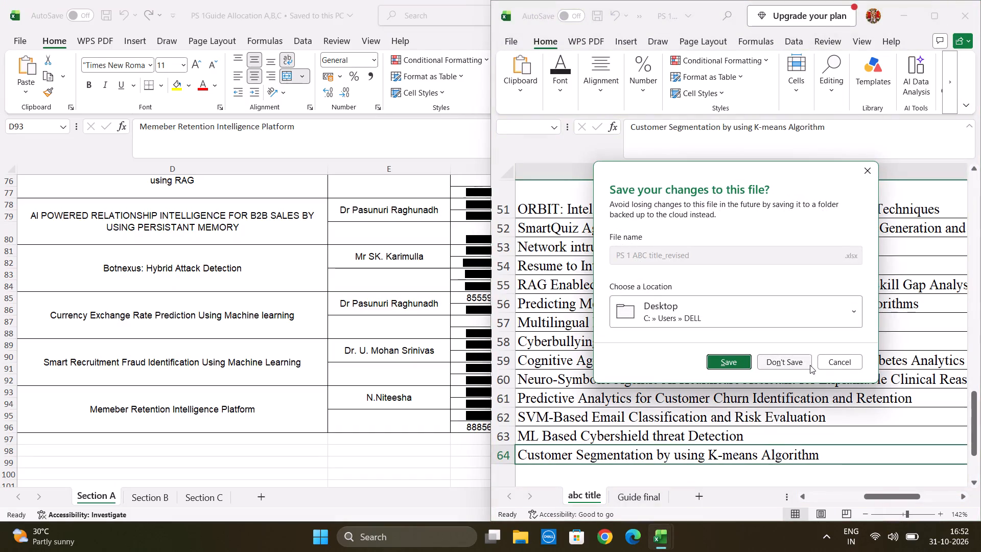
left_click(810, 365)
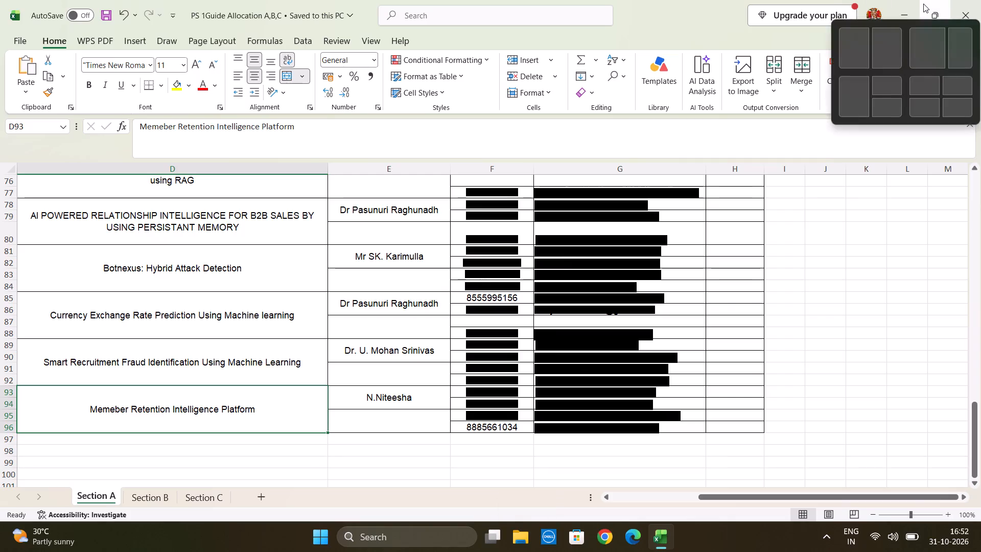
Reopen the PS 1 ABC title_revised workbook from the desktop and place it side by side with the guide allocation workbook.
left_click(901, 9)
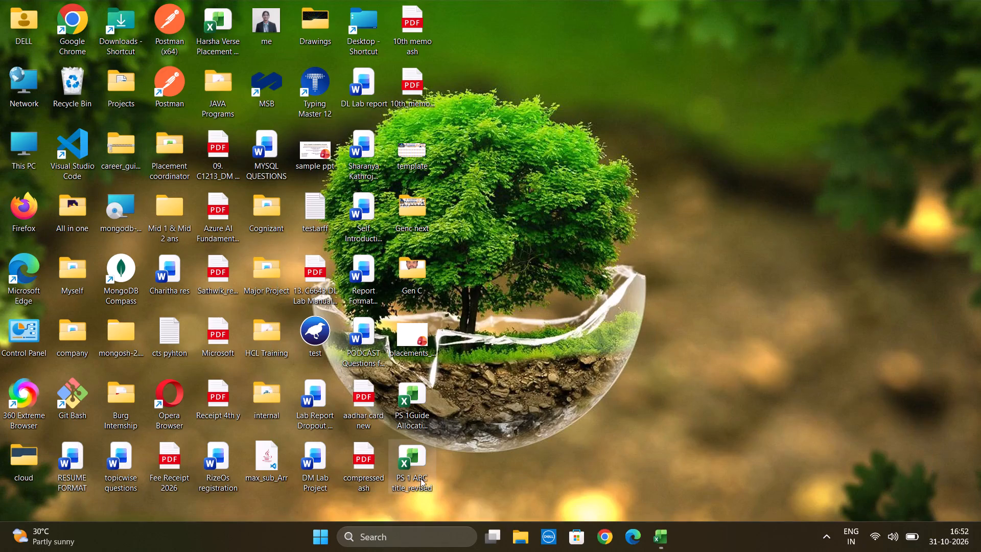
double_click(413, 469)
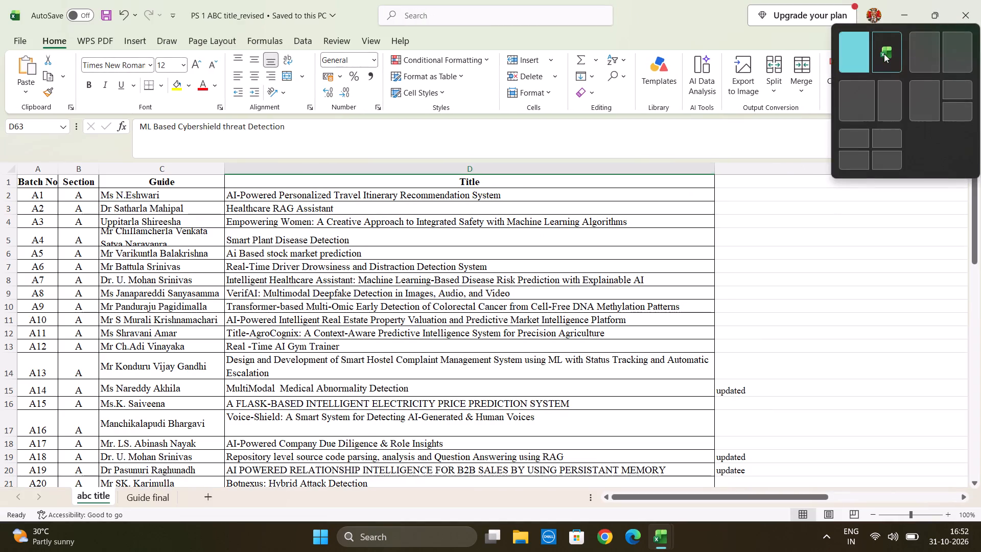
left_click(884, 54)
Bring the Title column of the revised list and the Section A project titles to their first entries, and compare the opening titles.
scroll(822, 247, "up", 3)
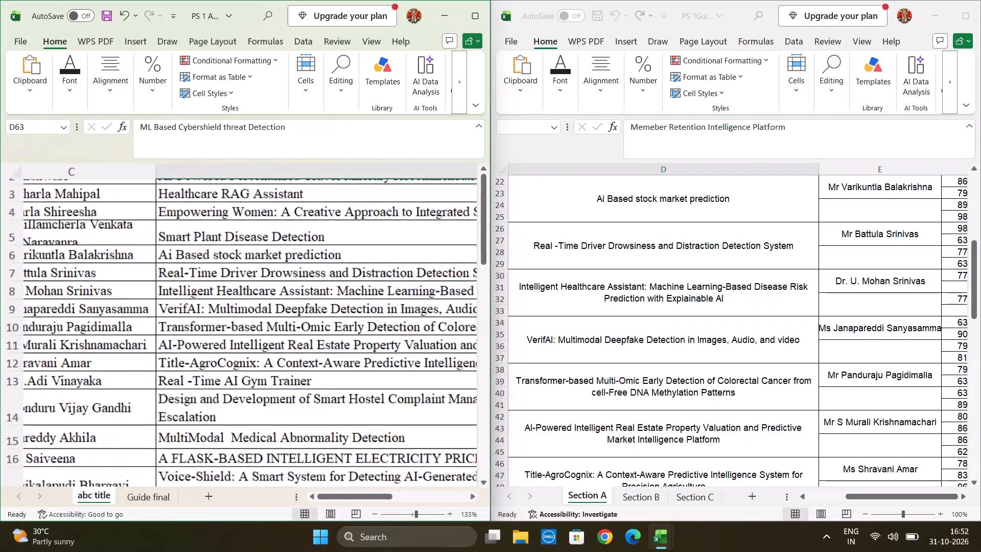
scroll(436, 265, "up", 3)
scroll(436, 265, "left", 3)
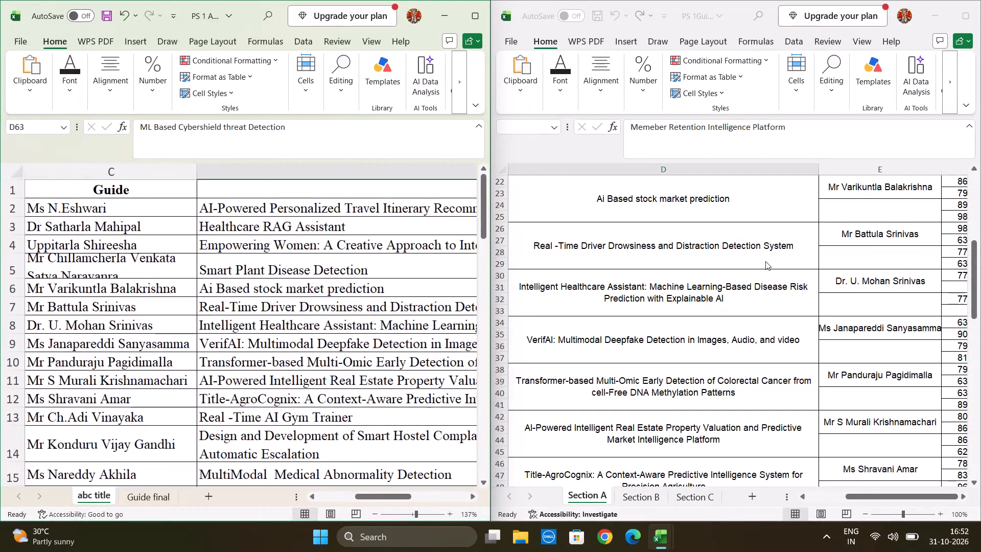
scroll(835, 254, "up", 5)
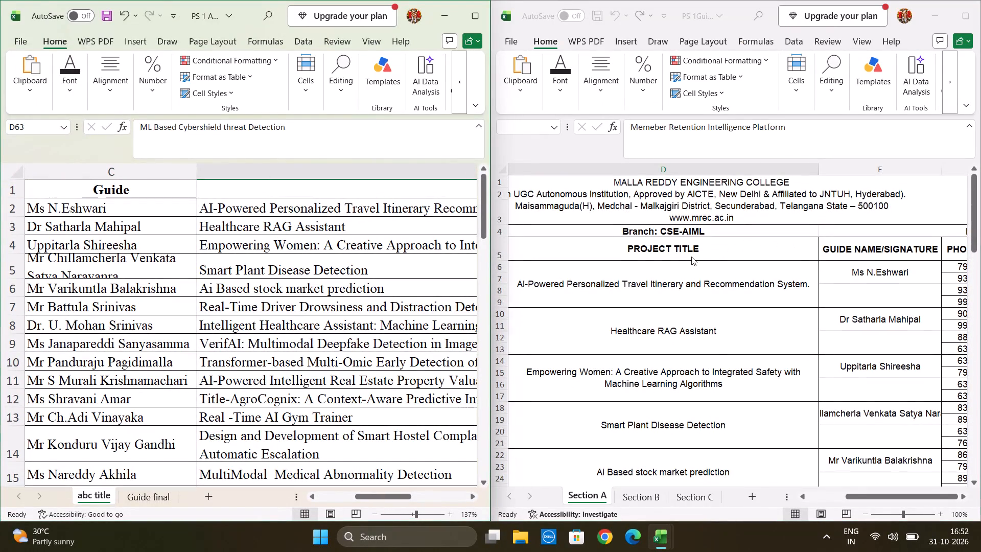
left_click(691, 257)
left_click(637, 267)
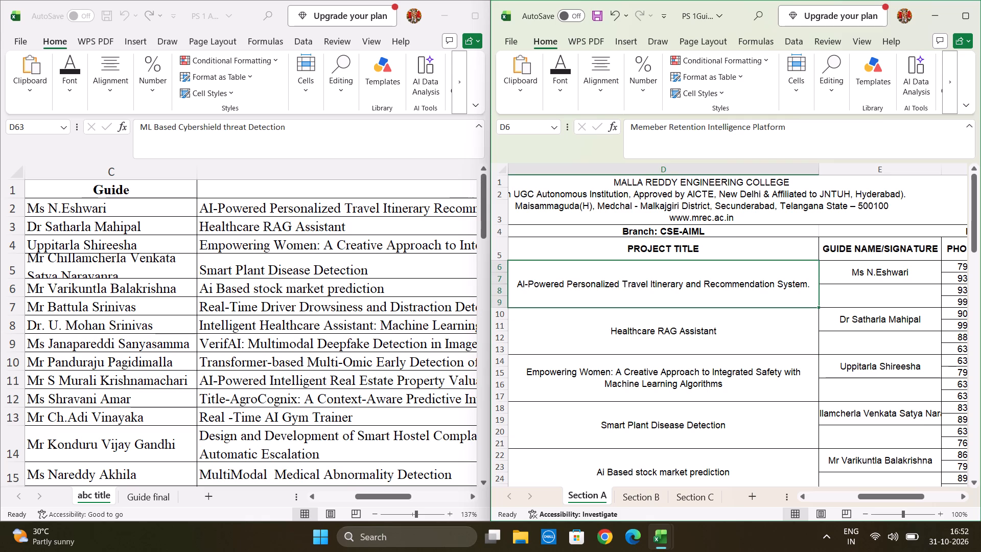
left_click(583, 334)
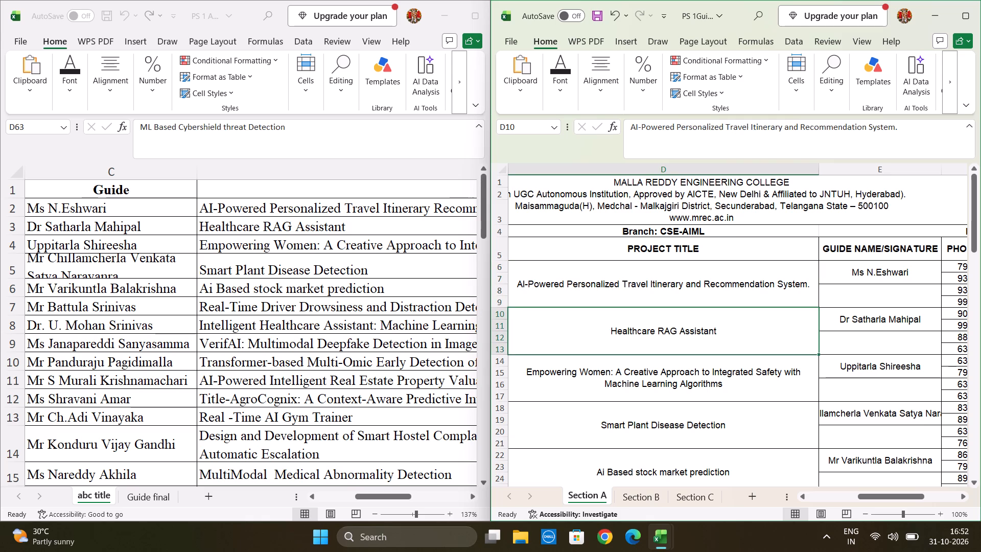
scroll(311, 371, "left", 2)
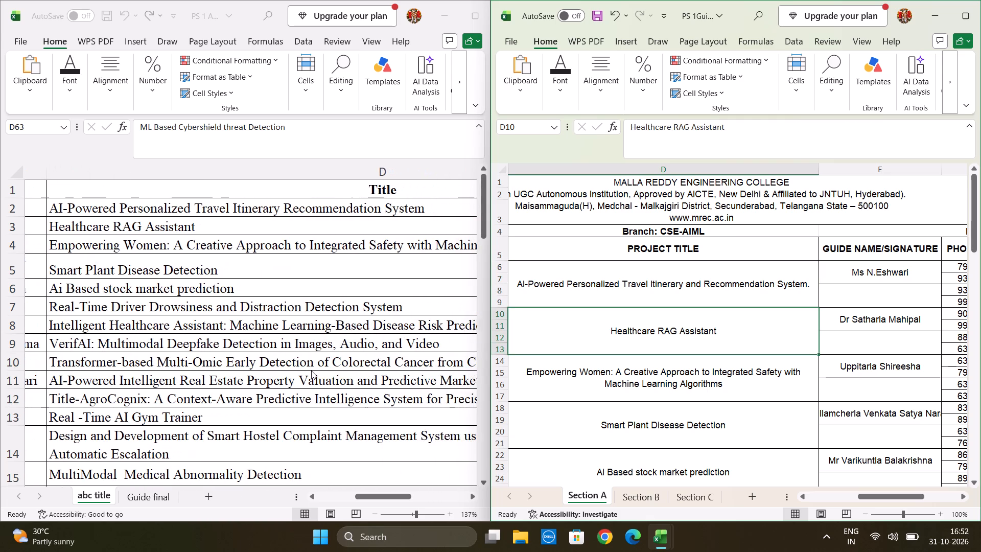
scroll(311, 371, "left", 1)
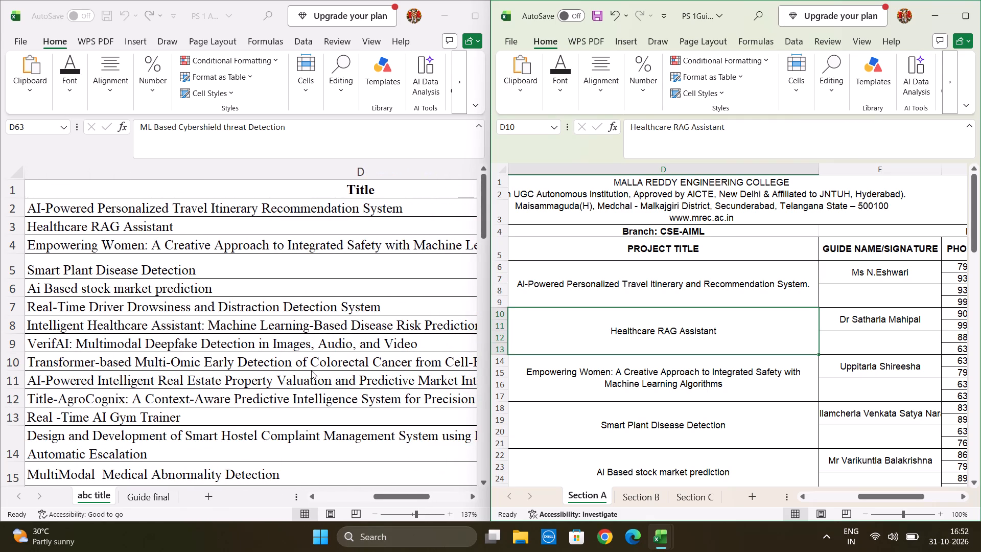
scroll(609, 343, "down", 1)
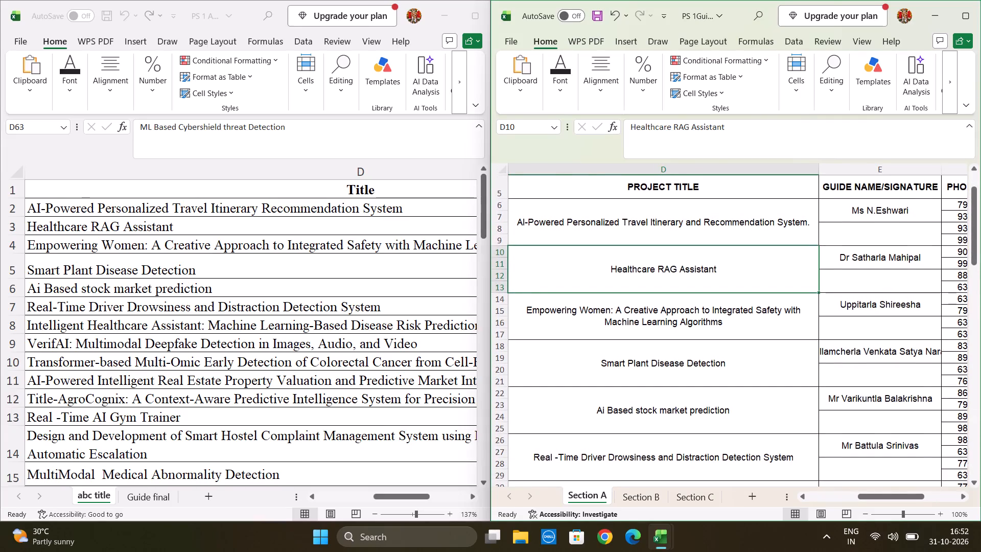
scroll(508, 347, "left", 7)
scroll(503, 345, "right", 6)
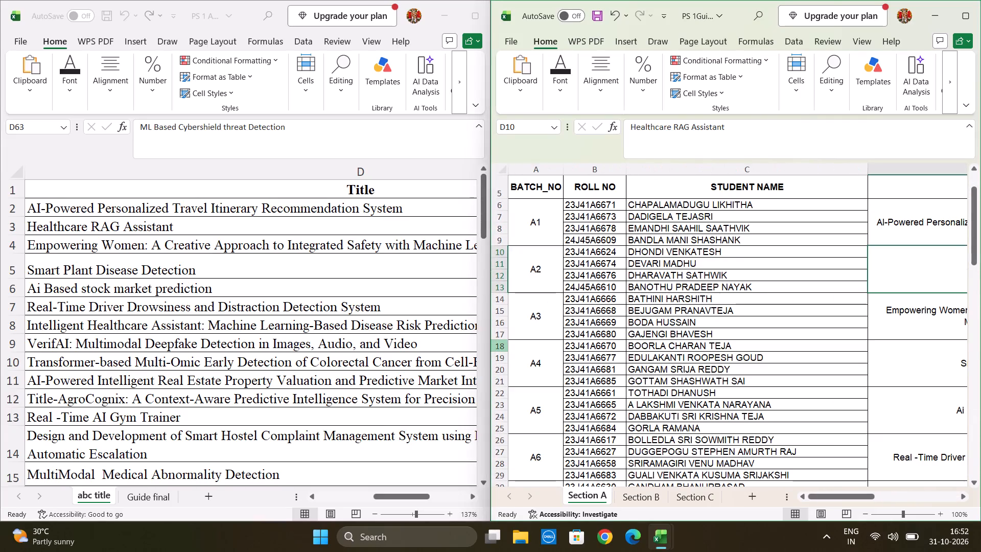
scroll(666, 289, "left", 5)
scroll(666, 289, "up", 2)
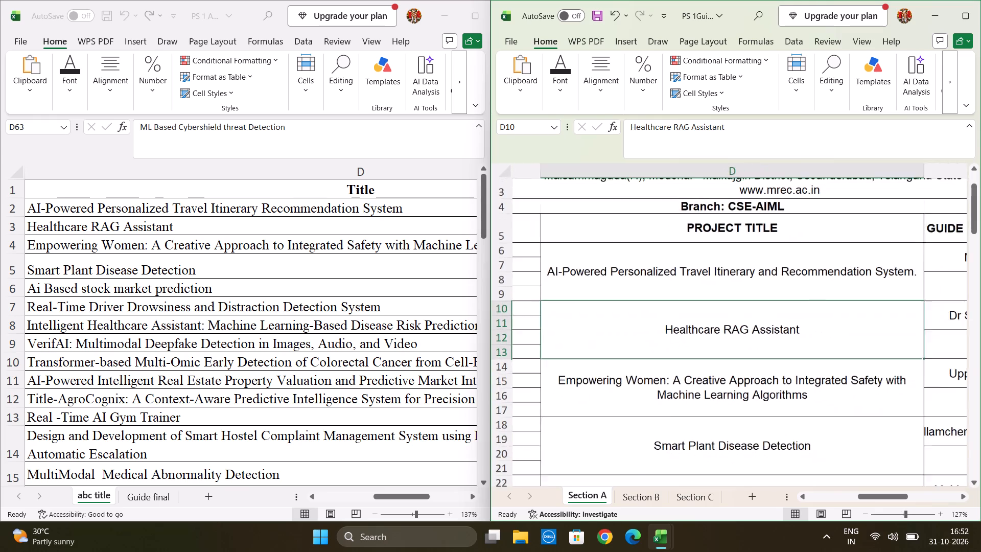
scroll(666, 289, "up", 1)
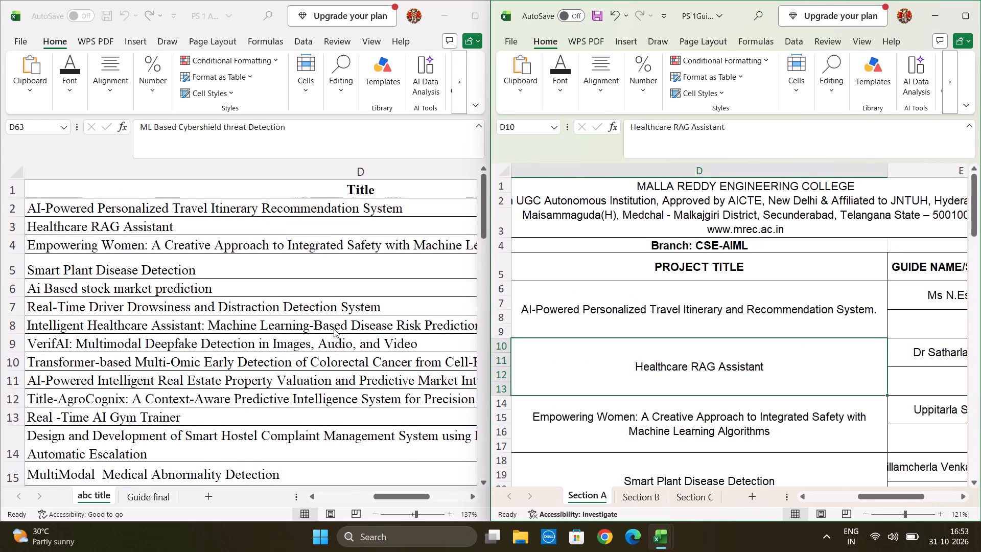
Compare the Section A project titles with the revised list, from Healthcare RAG Assistant through the VerifAI deepfake detection title.
scroll(761, 393, "down", 2)
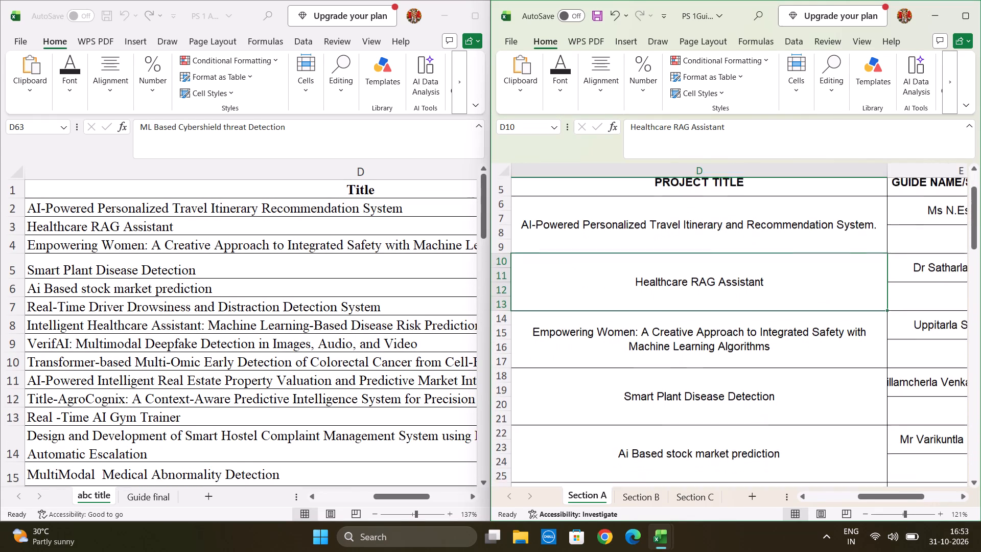
scroll(761, 393, "down", 2)
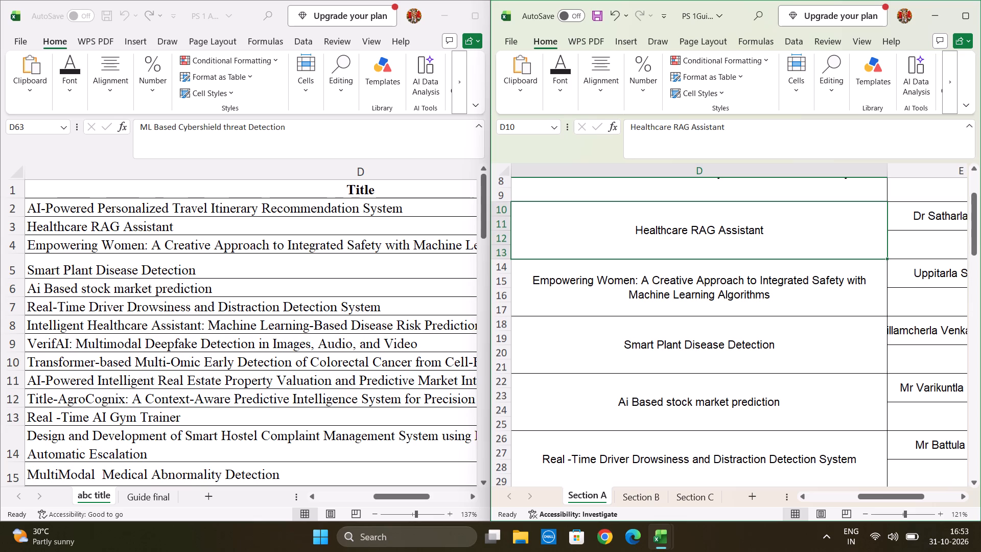
scroll(761, 393, "down", 3)
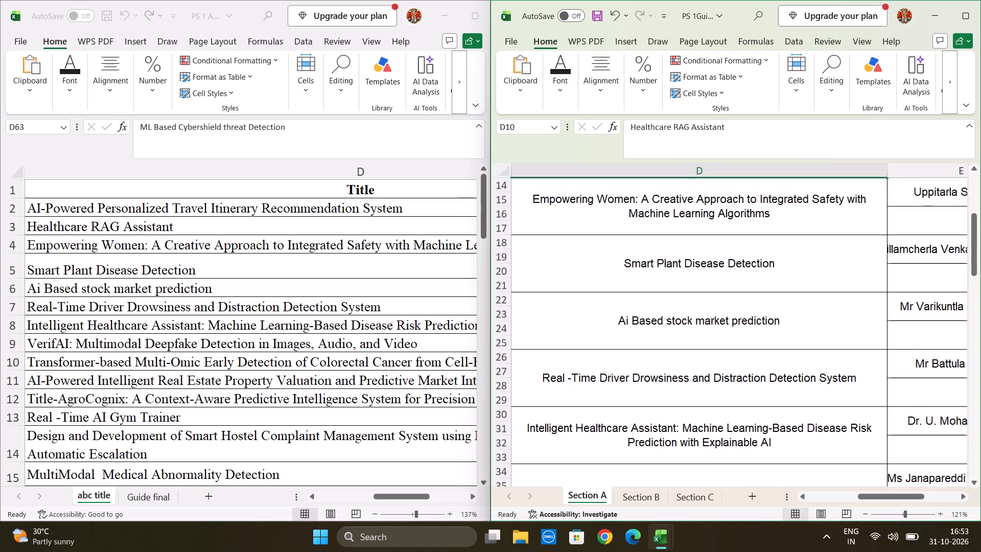
scroll(761, 393, "down", 1)
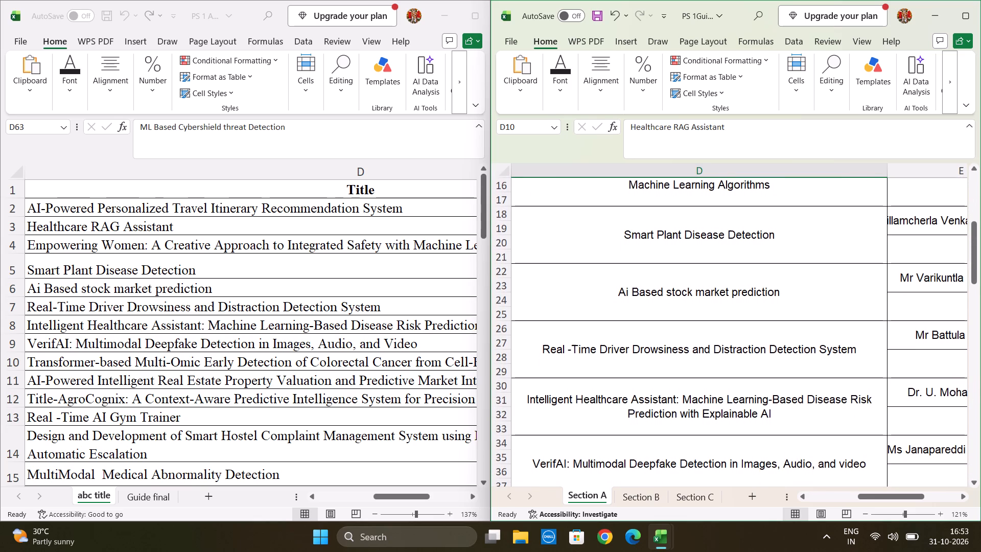
scroll(761, 393, "down", 2)
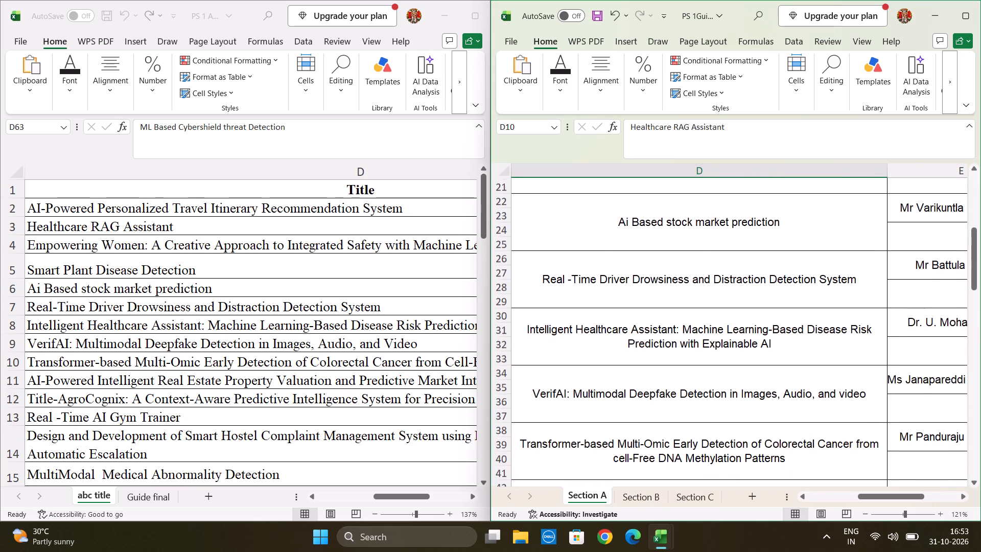
scroll(761, 393, "down", 1)
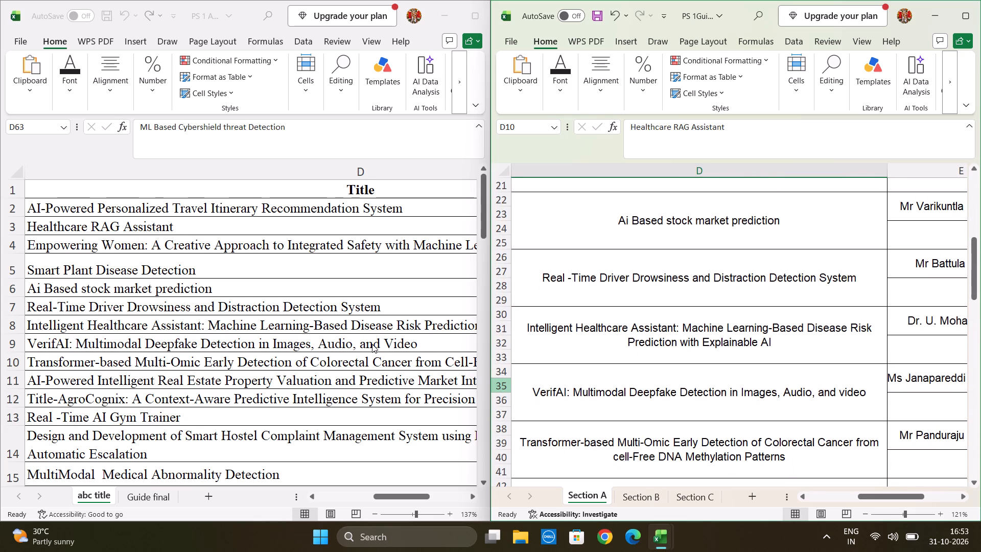
scroll(372, 344, "down", 1)
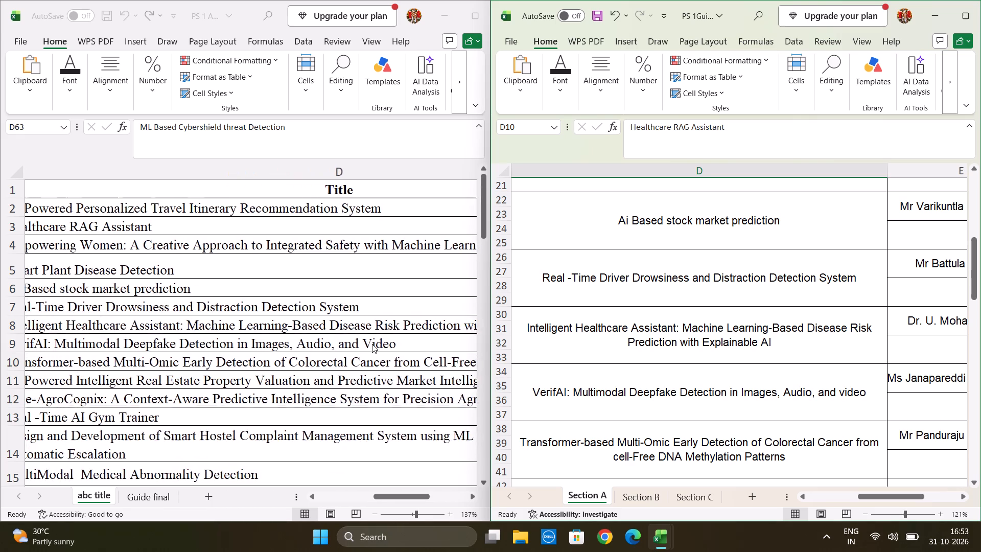
Check the full wording of the Section A titles against the revised list, from the colorectal cancer detection title through Title-AgroCognix.
scroll(372, 344, "down", 1)
scroll(645, 314, "down", 1)
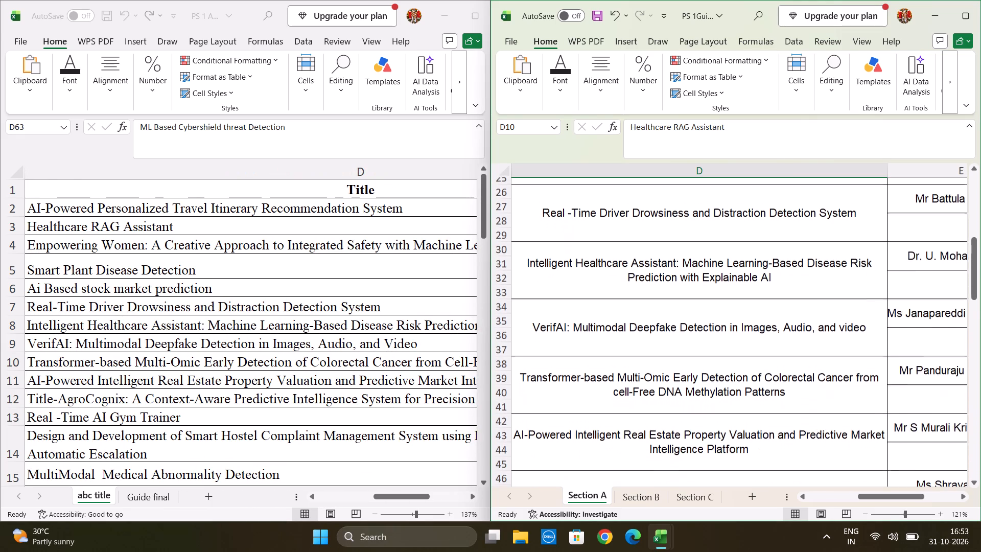
scroll(645, 314, "down", 3)
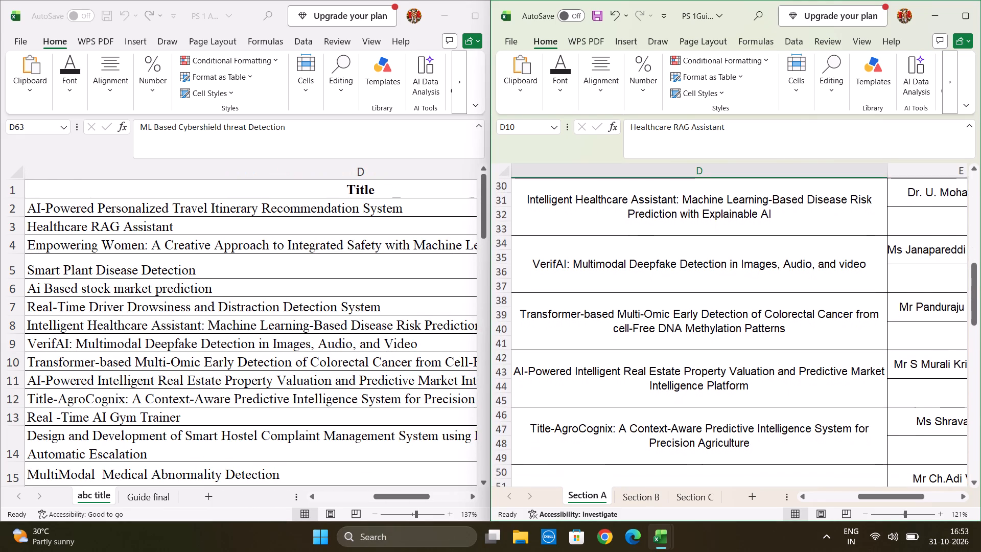
scroll(645, 314, "down", 2)
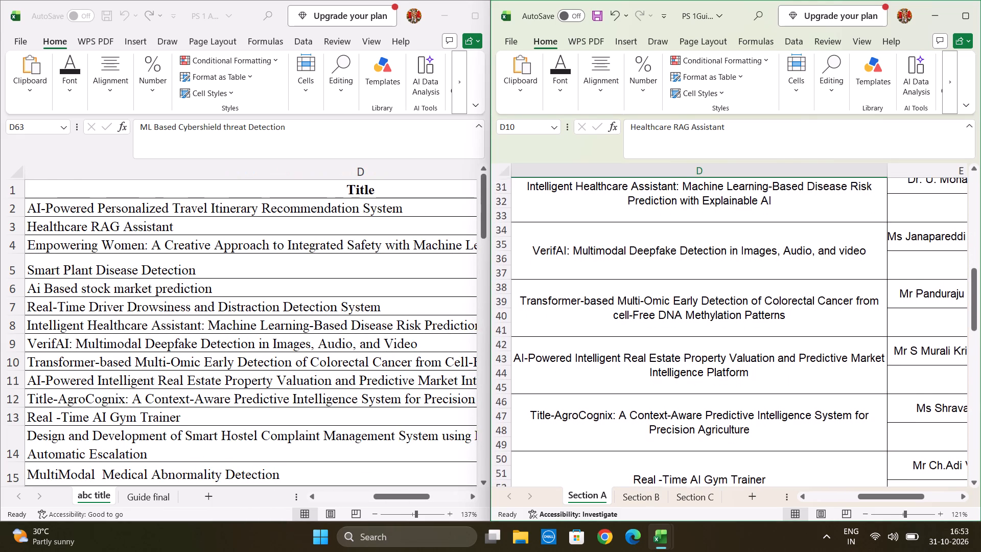
scroll(312, 340, "left", 1)
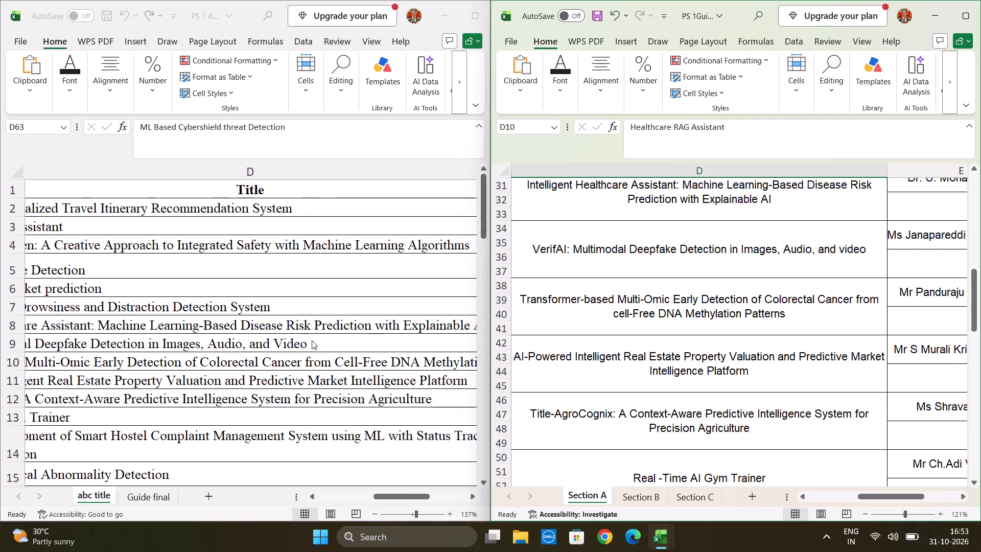
scroll(312, 340, "left", 1)
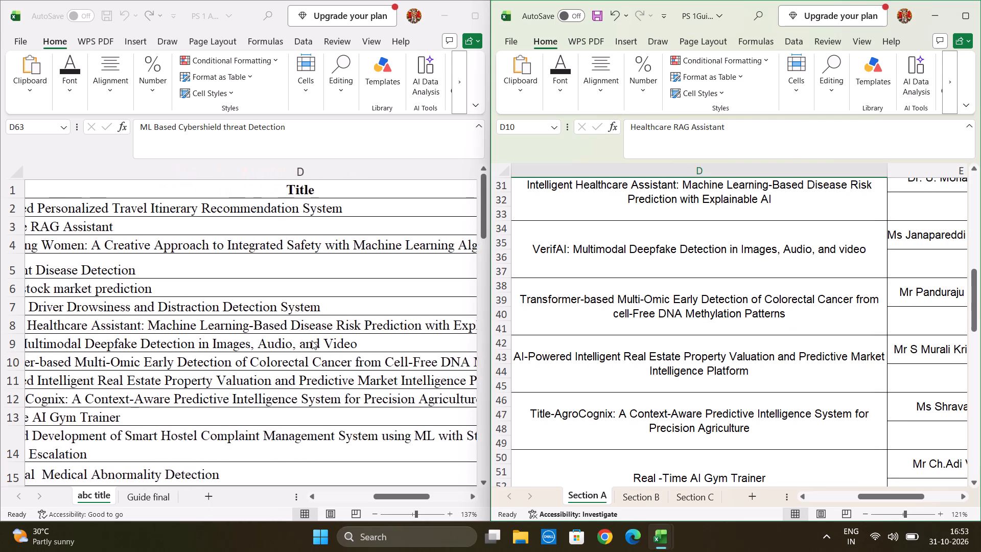
scroll(312, 340, "left", 1)
scroll(312, 340, "right", 1)
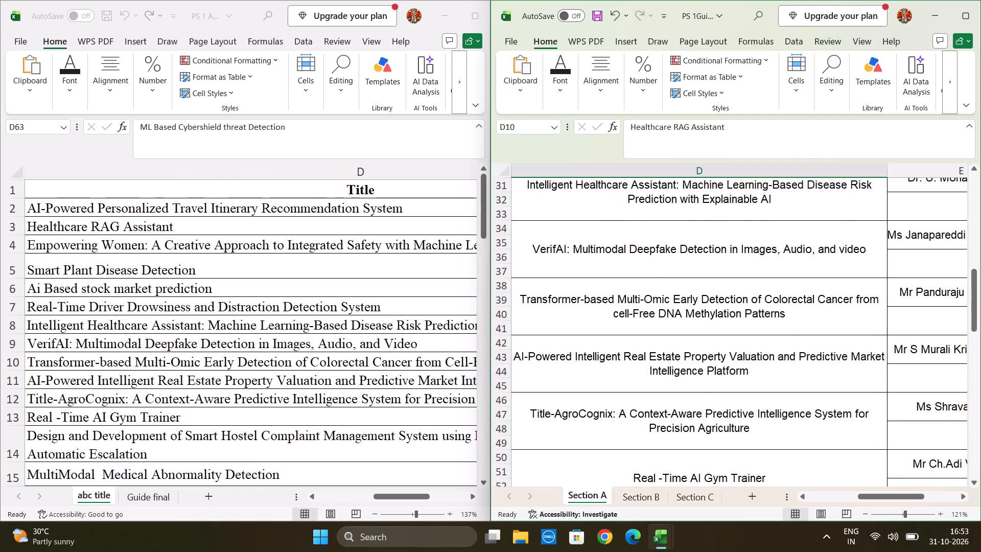
scroll(676, 301, "down", 1)
scroll(379, 366, "down", 1)
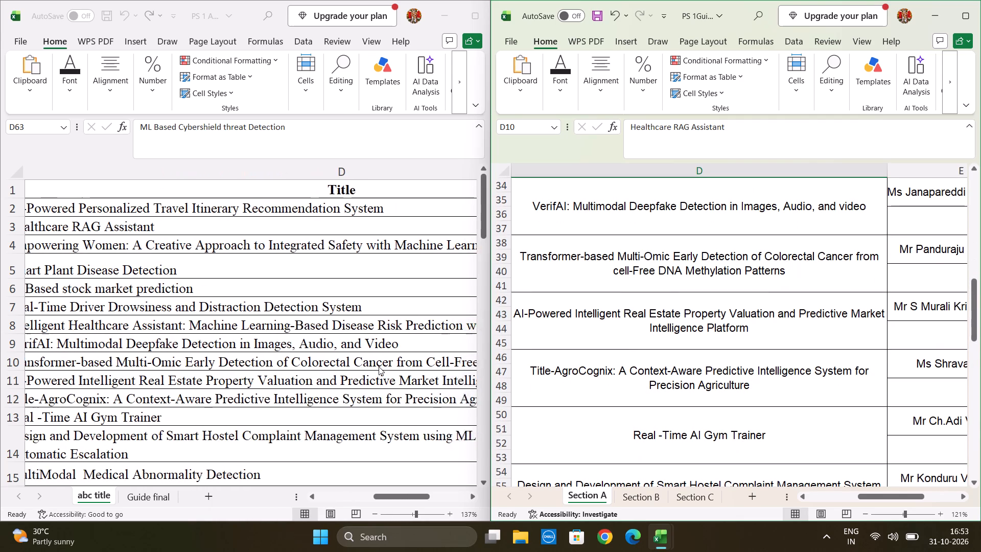
scroll(379, 366, "down", 3)
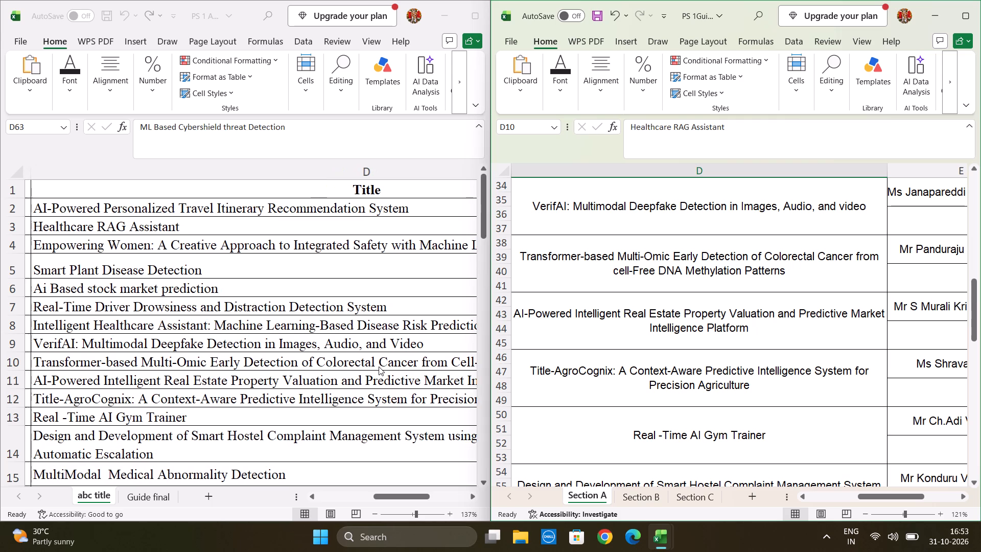
scroll(379, 366, "down", 1)
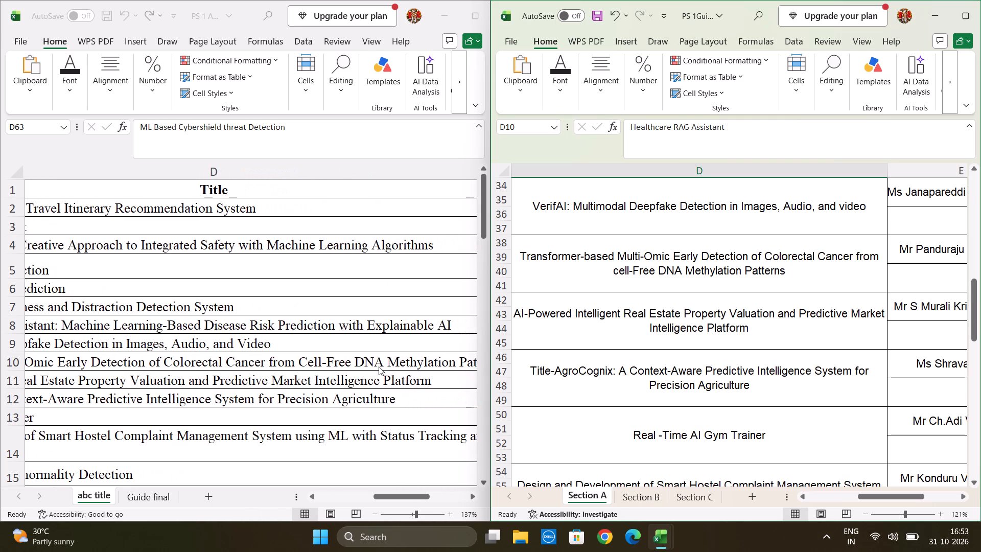
scroll(379, 366, "down", 1)
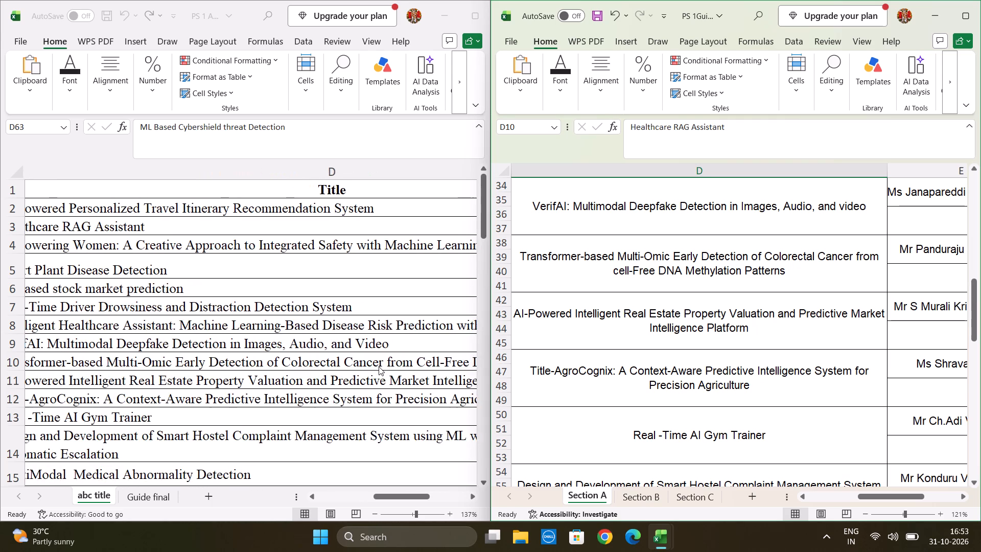
scroll(379, 366, "down", 2)
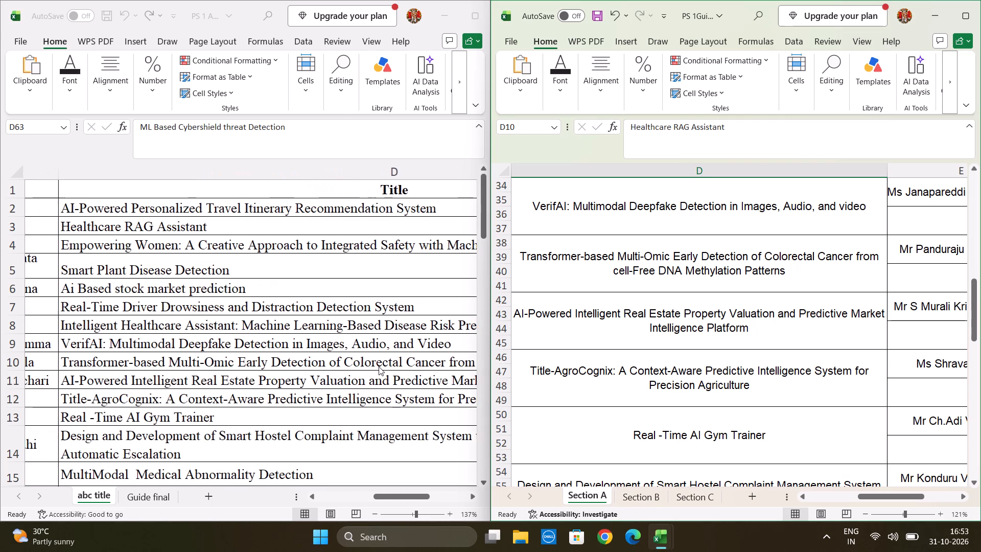
Compare the Section A project titles with the revised list, from Real -Time AI Gym Trainer through the Voice-Shield title.
scroll(379, 366, "down", 1)
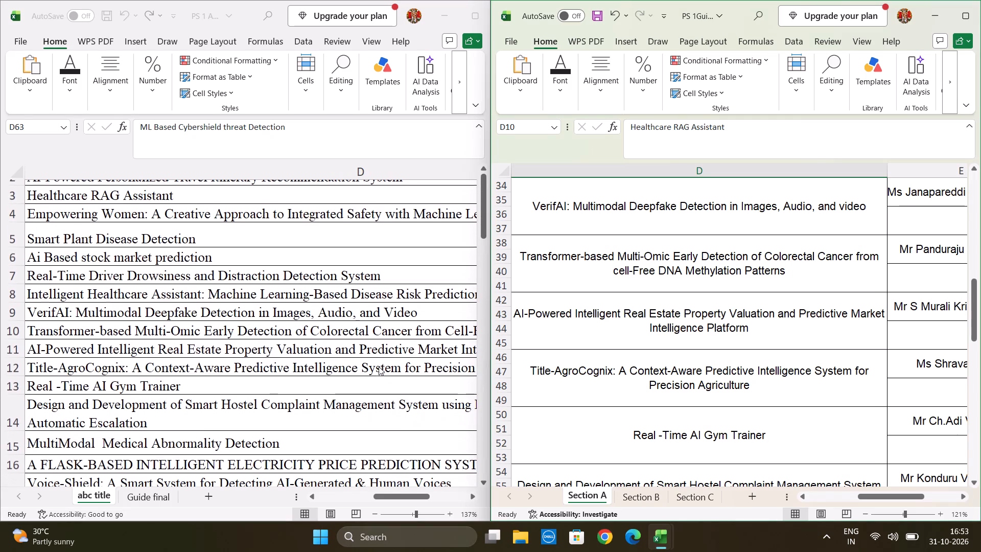
scroll(379, 366, "down", 1)
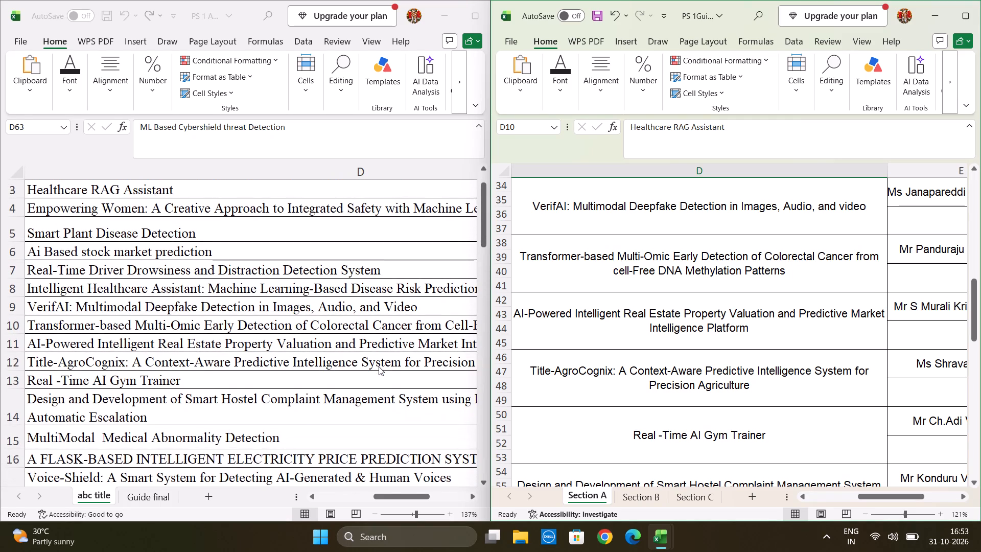
scroll(379, 366, "down", 1)
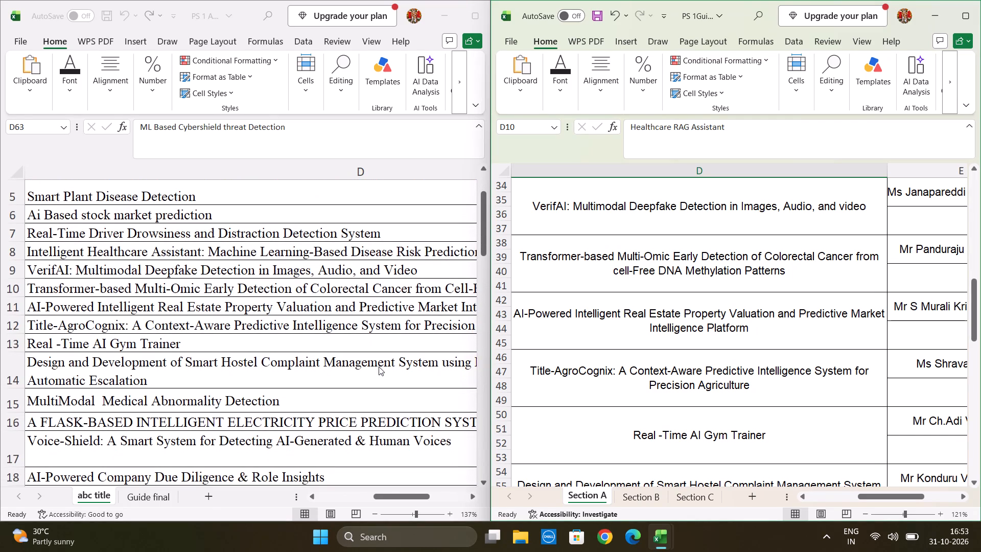
scroll(719, 318, "down", 3)
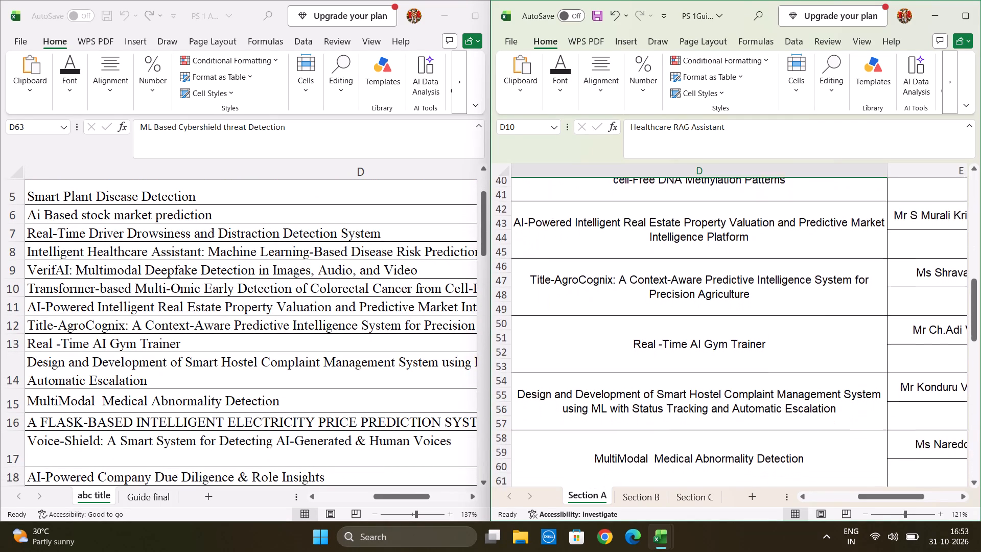
scroll(719, 318, "down", 1)
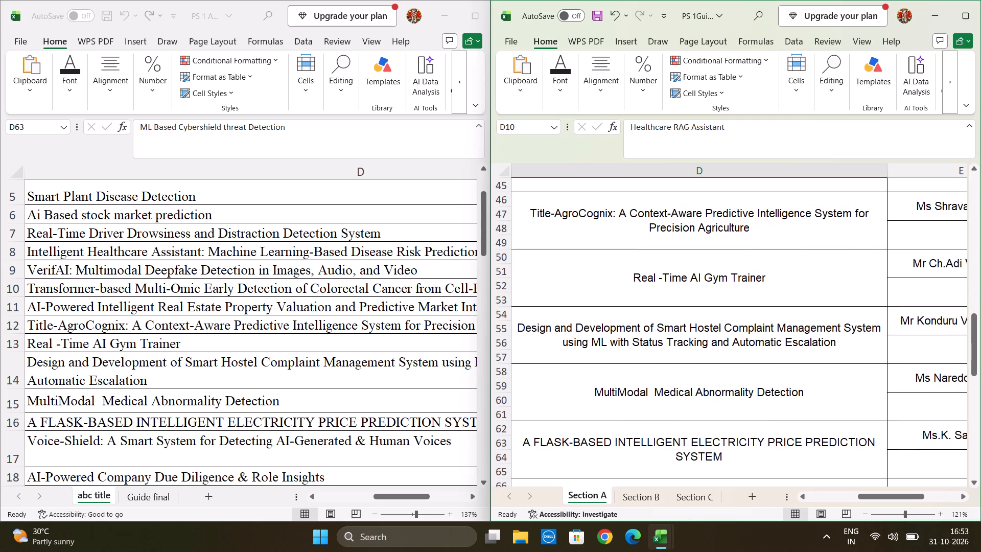
scroll(364, 389, "down", 2)
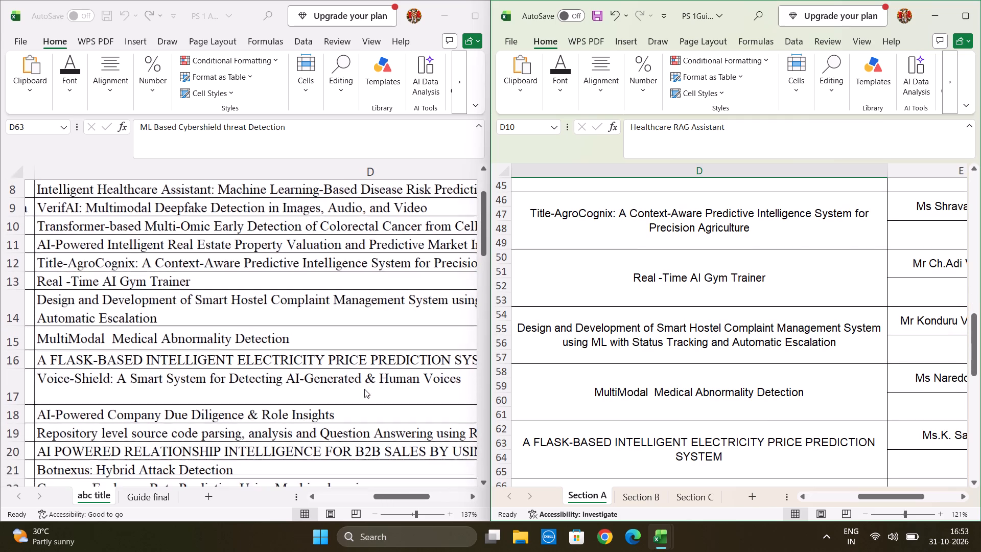
scroll(364, 389, "down", 1)
scroll(684, 383, "down", 2)
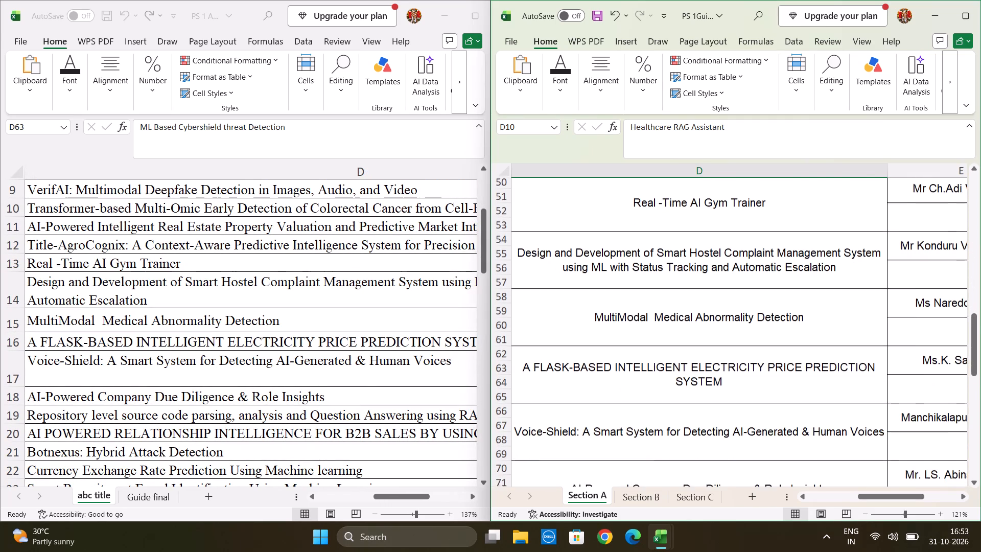
scroll(684, 383, "down", 1)
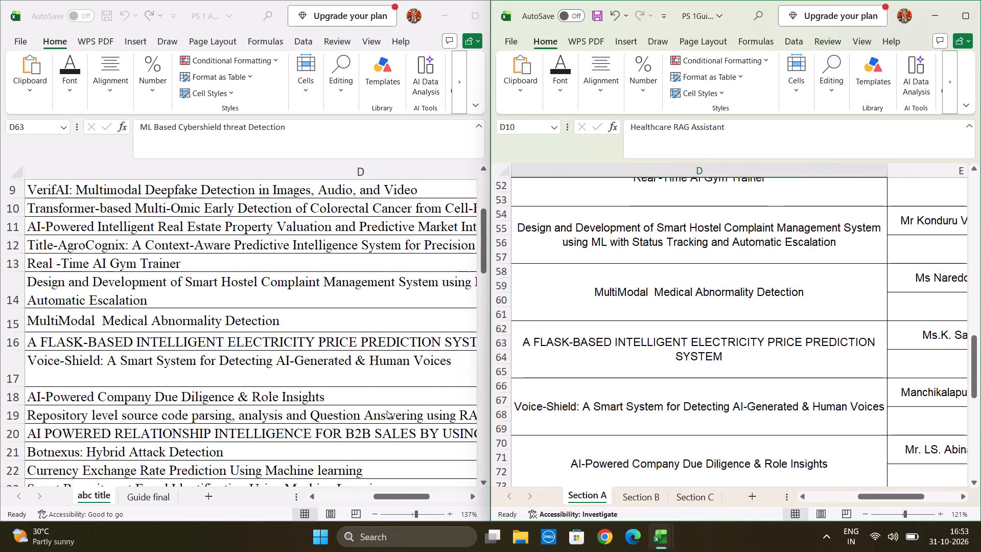
scroll(387, 410, "down", 2)
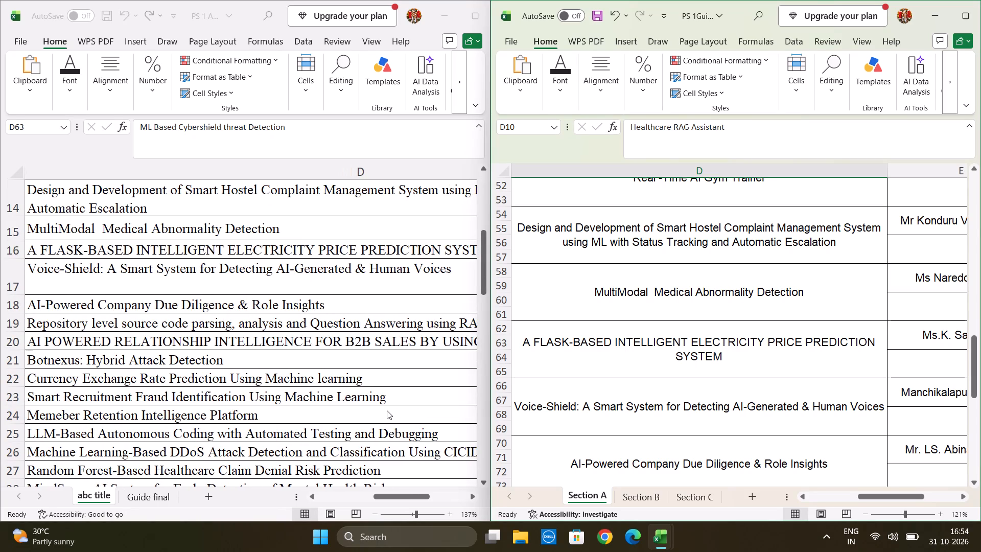
scroll(387, 410, "down", 1)
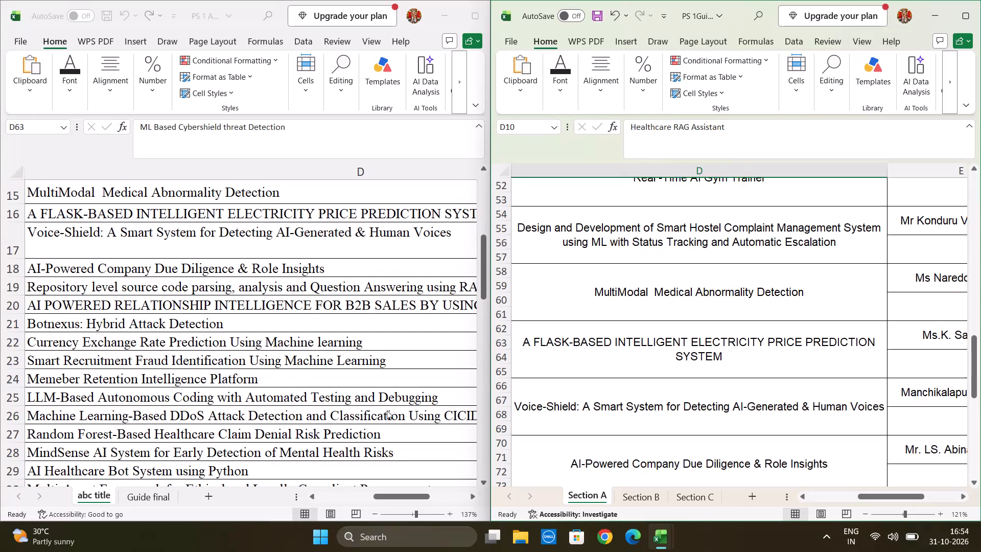
Compare the remaining Section A titles with the revised list, from AI-Powered Company Due Diligence & Role Insights through Memeber Retention Intelligence Platform.
scroll(703, 455, "down", 1)
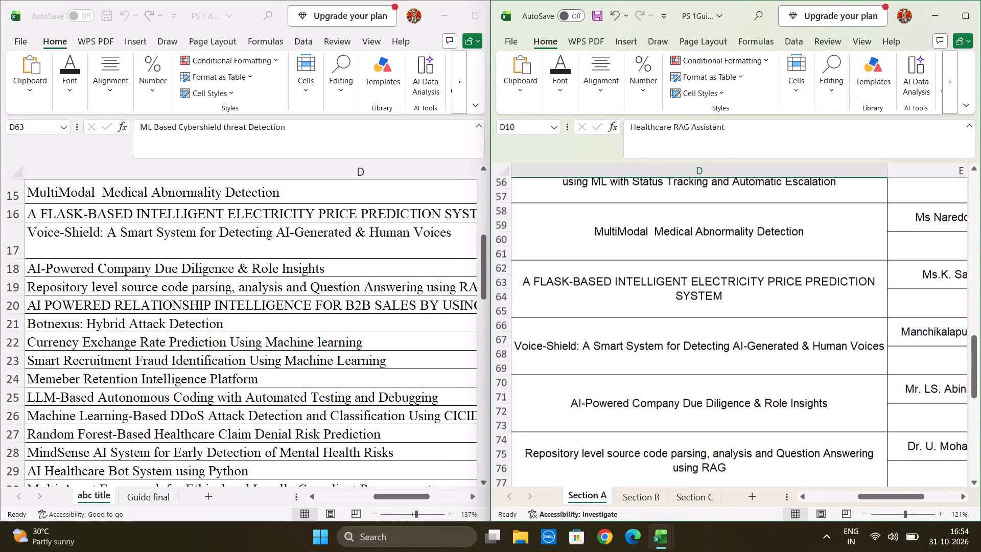
scroll(703, 455, "down", 2)
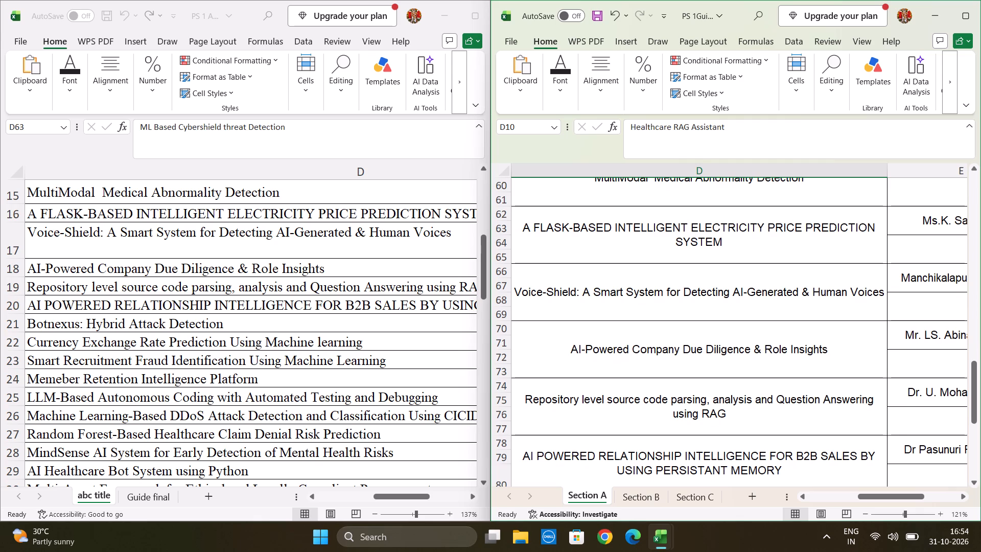
scroll(703, 455, "down", 2)
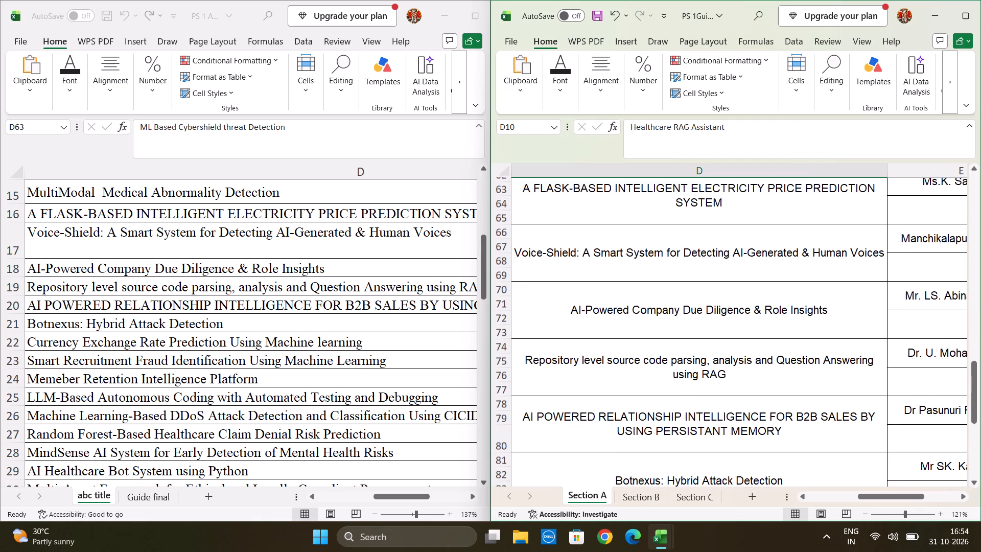
scroll(703, 455, "down", 2)
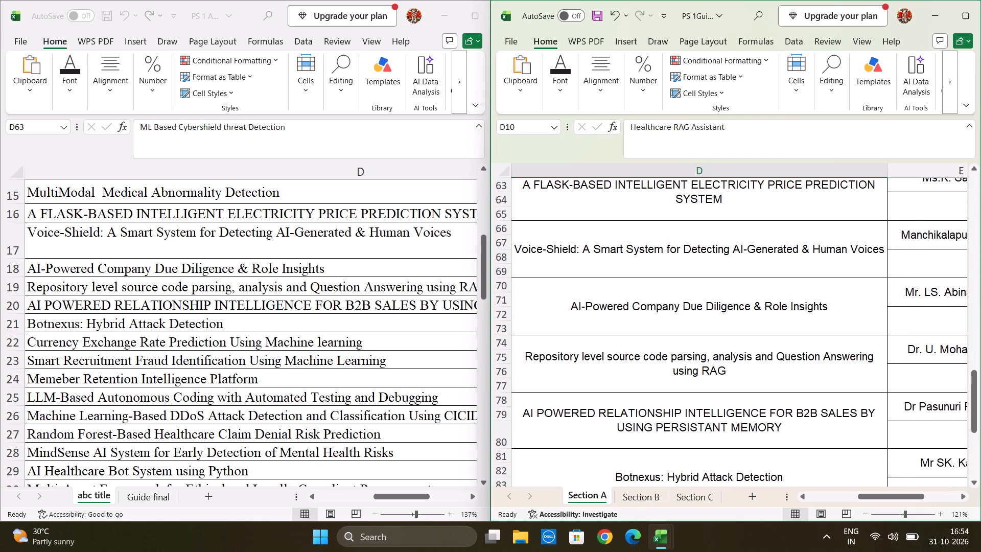
scroll(705, 453, "down", 1)
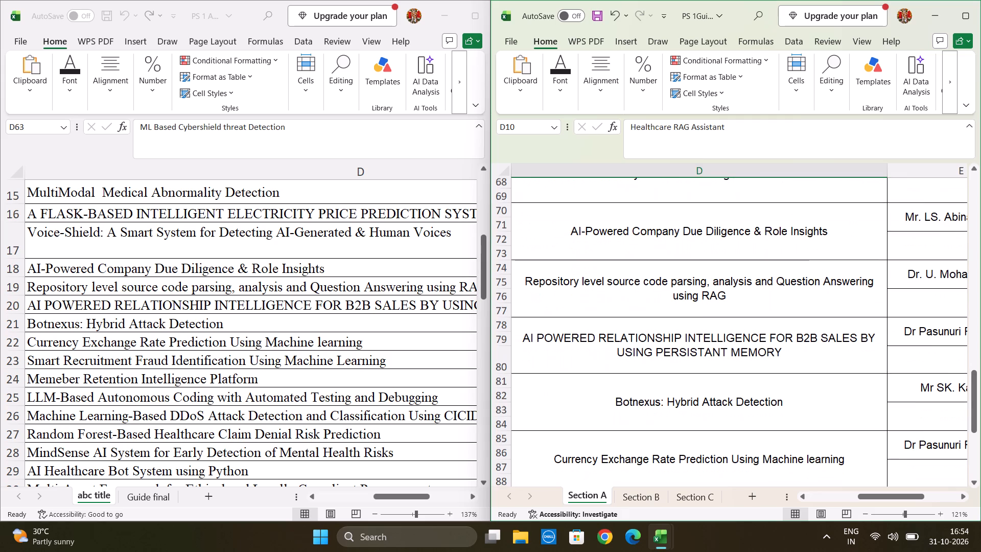
scroll(705, 453, "down", 3)
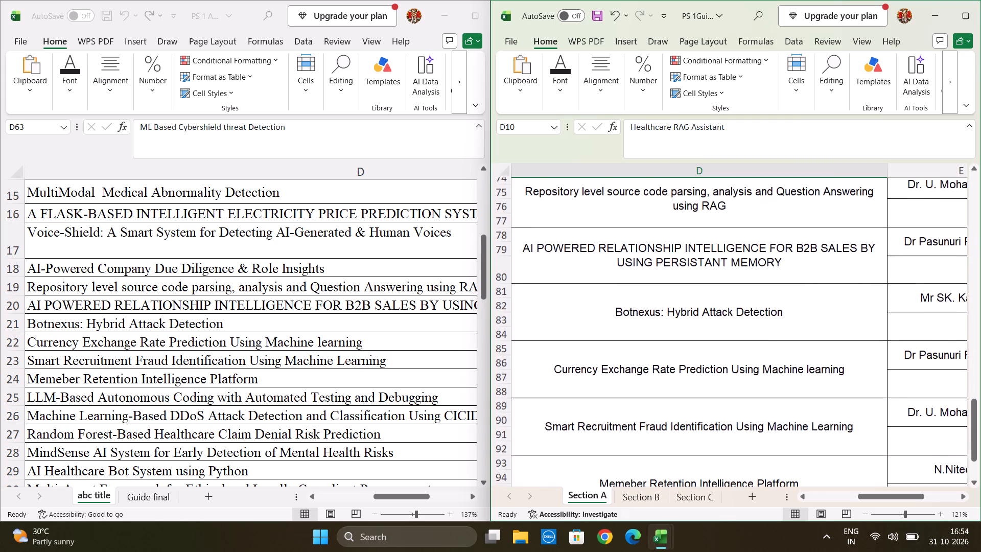
scroll(705, 453, "down", 1)
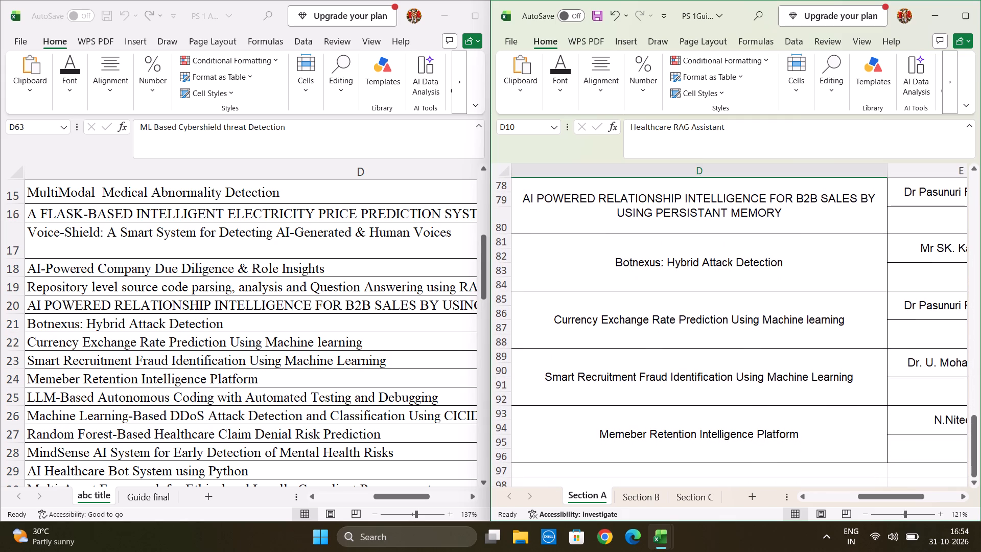
scroll(705, 453, "down", 1)
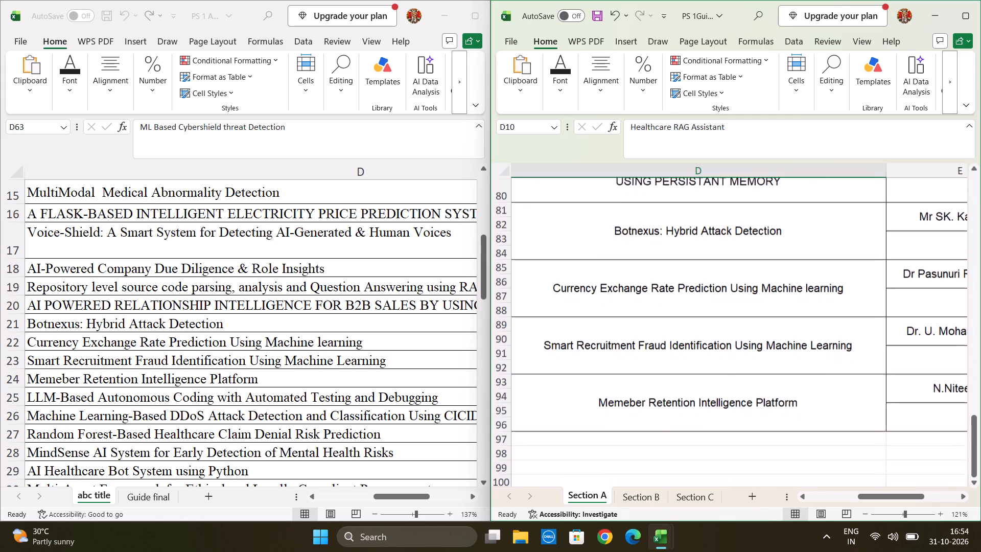
scroll(705, 453, "down", 1)
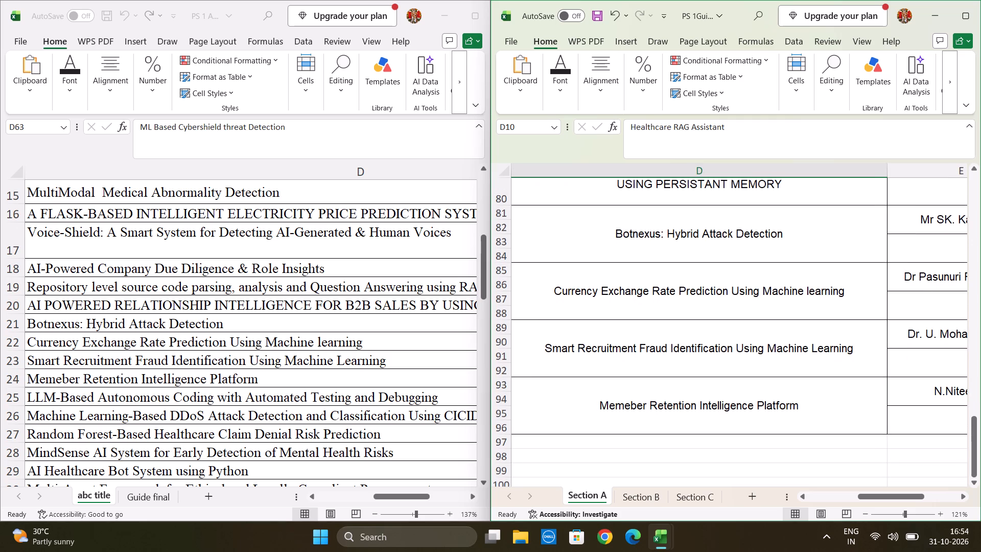
Switch to the Section B sheet and compare its project titles with the revised list, starting from LLM-Based Autonomous Coding.
left_click(632, 494)
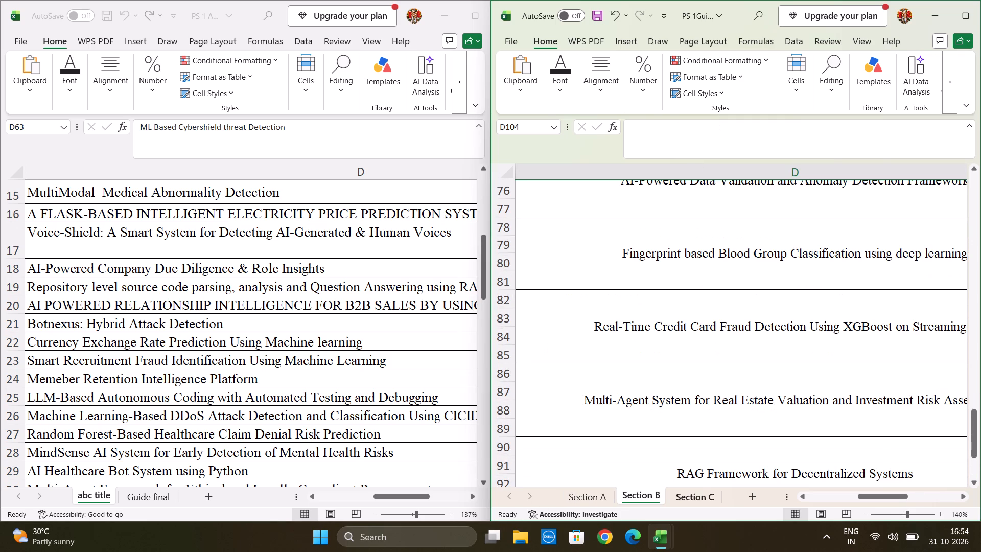
scroll(707, 551, "up", 3)
scroll(700, 371, "up", 6)
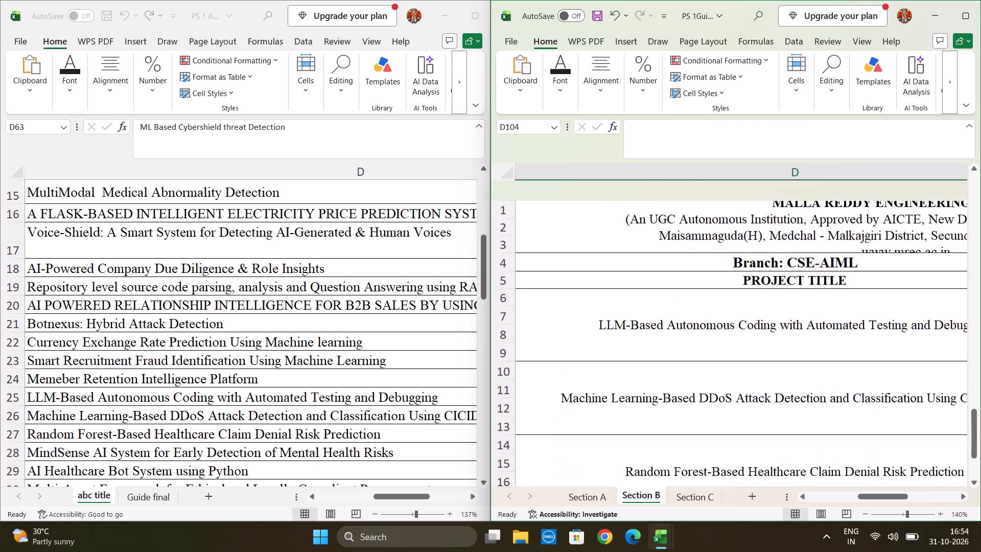
scroll(700, 371, "down", 1)
scroll(138, 370, "down", 1)
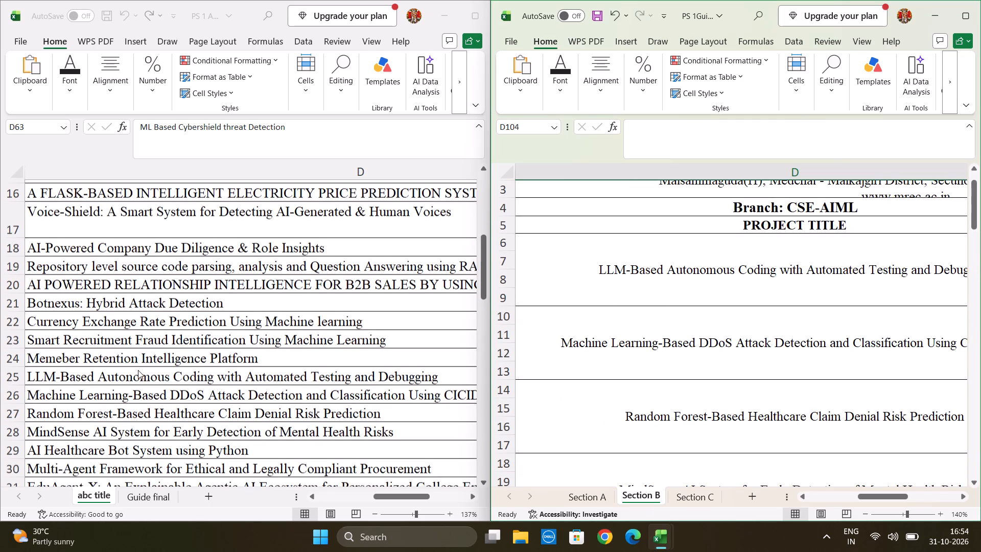
scroll(138, 370, "down", 1)
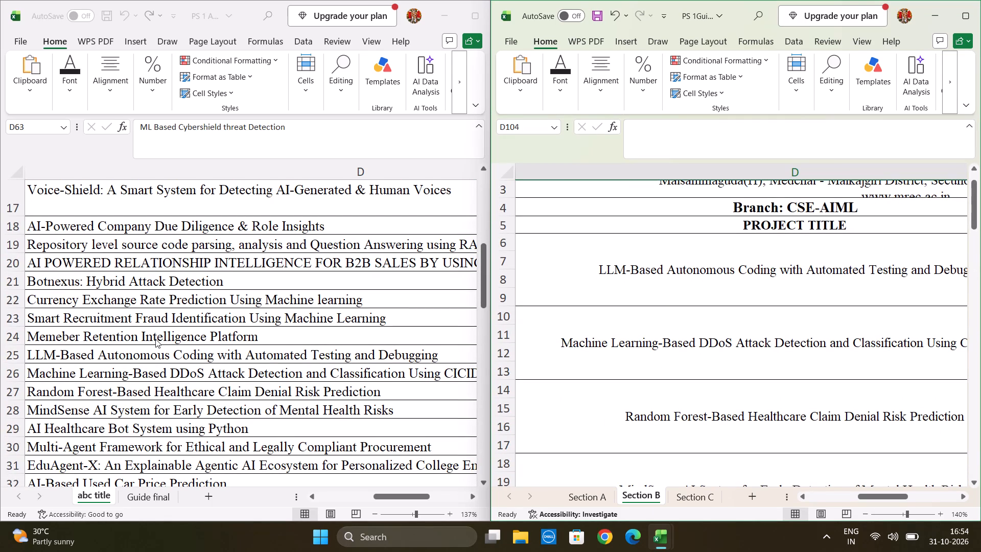
Compare the Section B titles with the revised list, from LLM-Based Autonomous Coding through Multi-Agent Framework for Ethical and Legally Compliant Procurement.
scroll(629, 384, "left", 1)
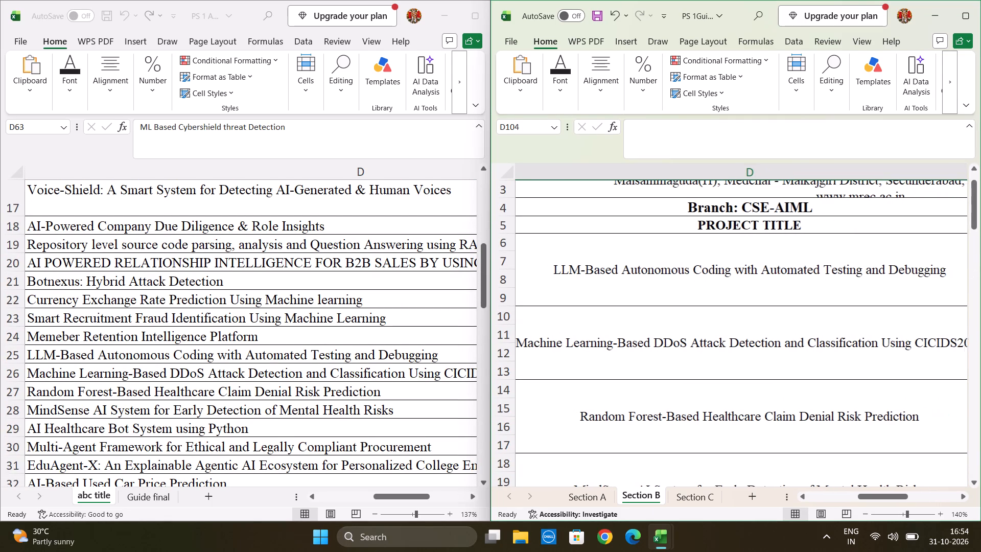
scroll(629, 384, "left", 2)
scroll(629, 384, "down", 1)
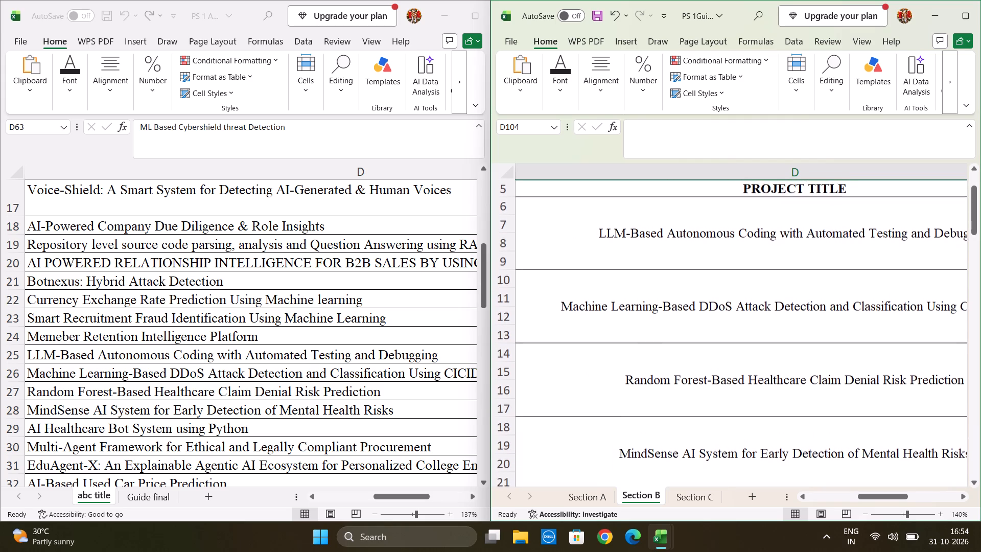
scroll(629, 384, "down", 1)
scroll(629, 384, "left", 1)
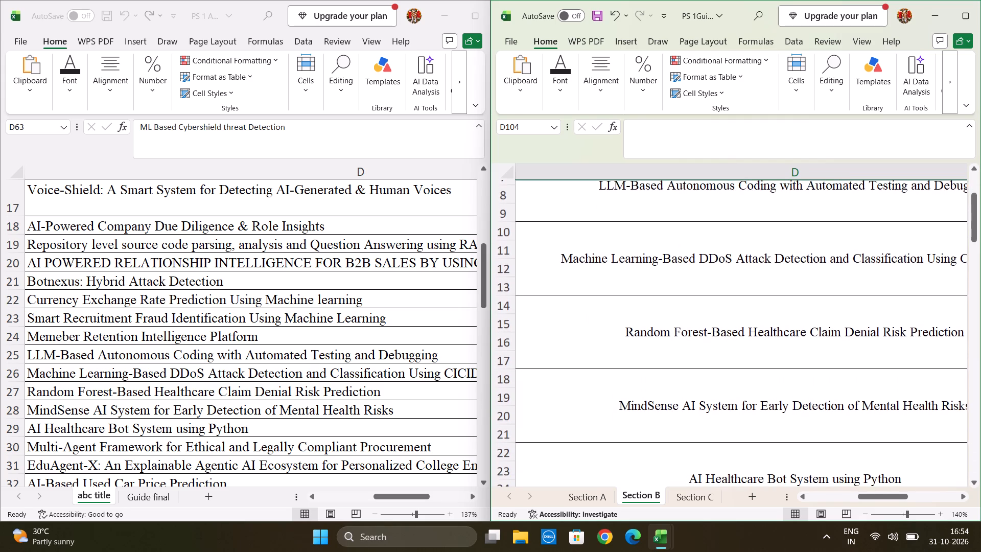
scroll(629, 384, "left", 1)
scroll(629, 384, "down", 1)
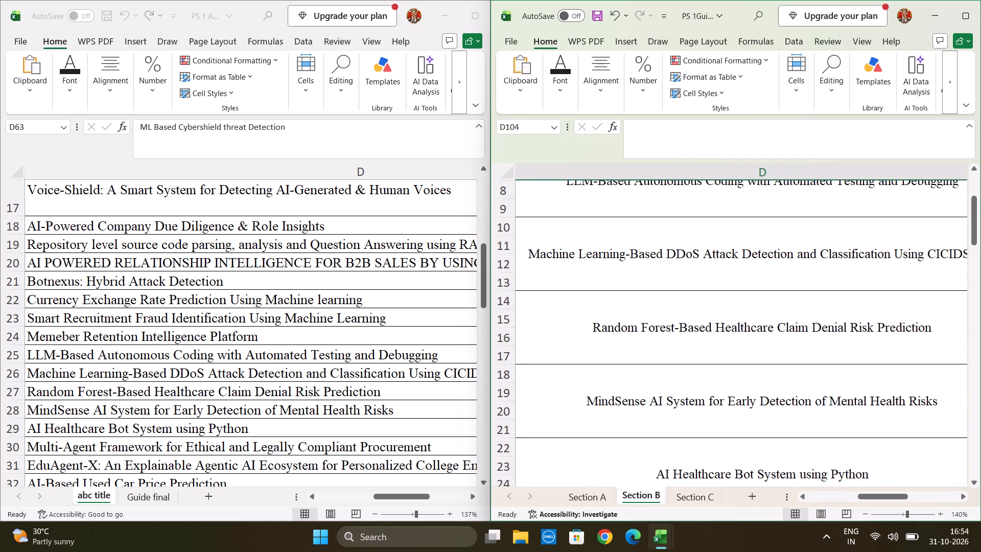
scroll(629, 384, "down", 2)
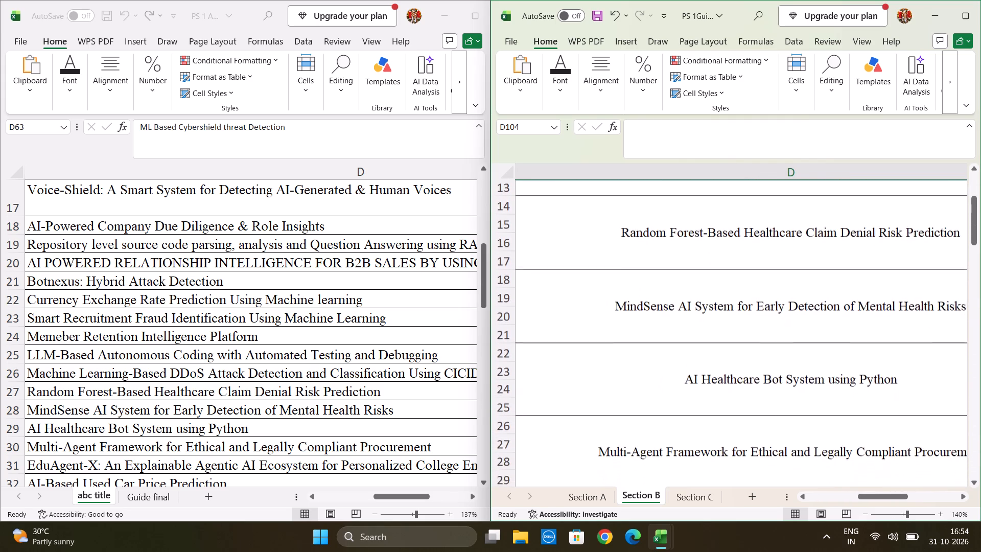
scroll(629, 384, "down", 2)
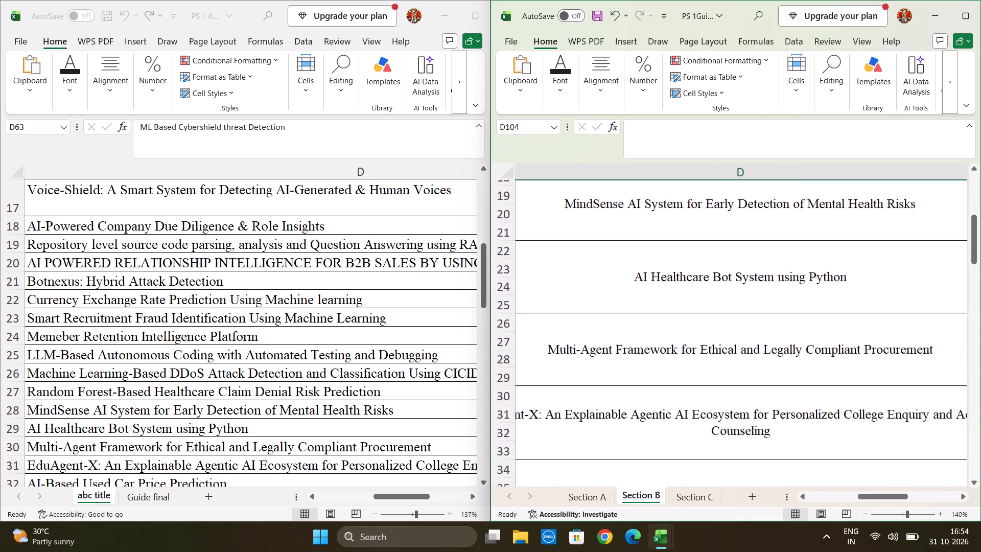
scroll(629, 384, "down", 2)
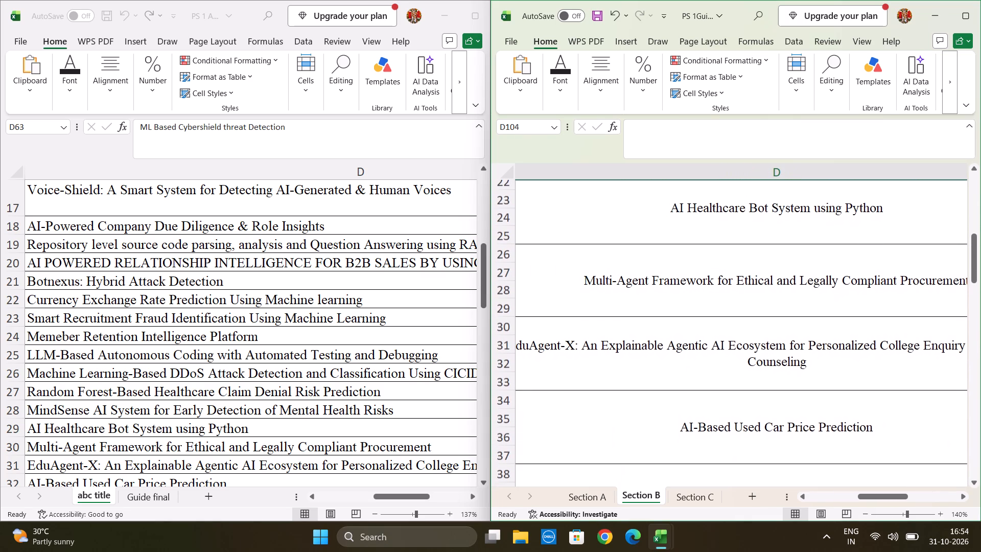
scroll(629, 384, "down", 2)
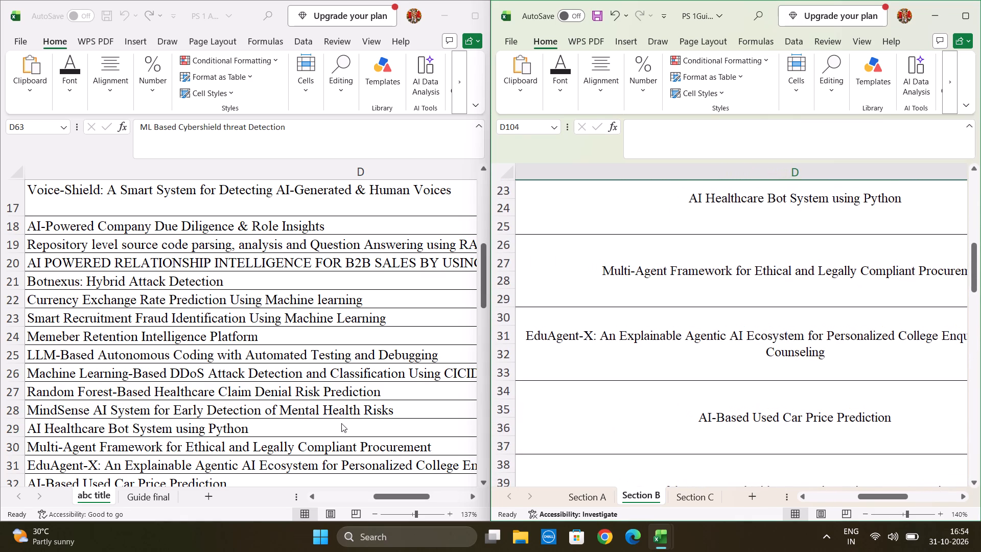
Compare the Section B titles with the revised list, from the full EduAgent-X wording through Whatsapp Chat Analysis for NLP.
scroll(341, 423, "left", 5)
scroll(341, 423, "right", 1)
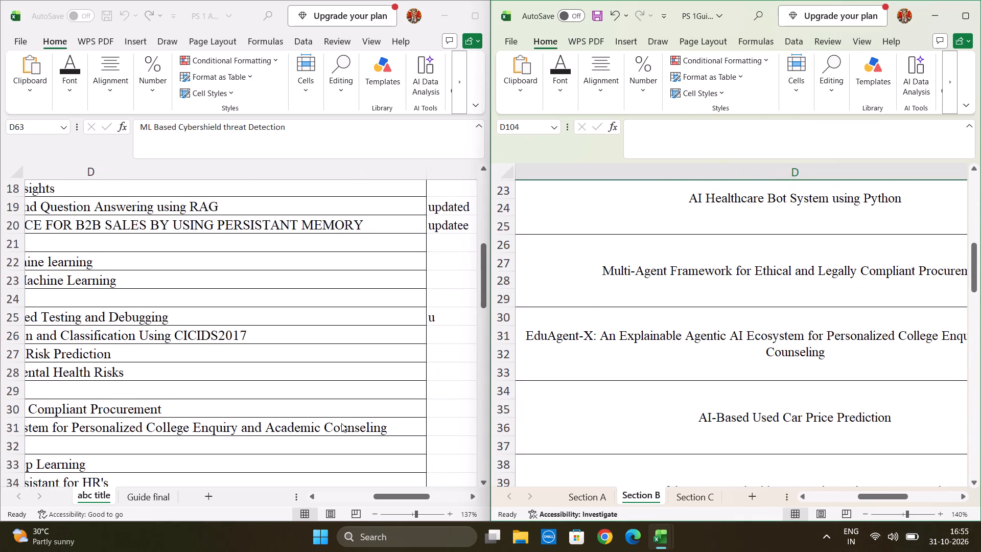
scroll(341, 423, "right", 5)
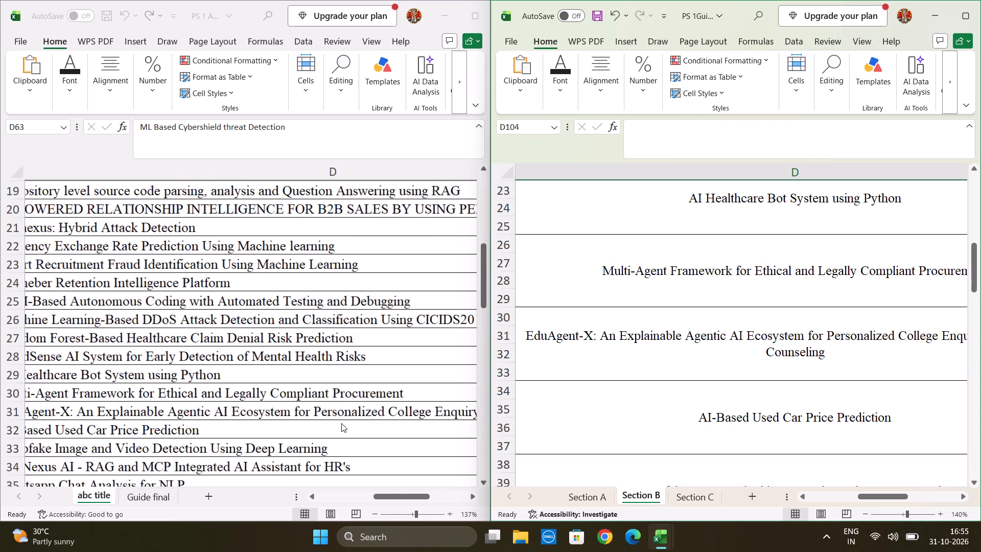
scroll(341, 423, "right", 1)
scroll(740, 437, "down", 1)
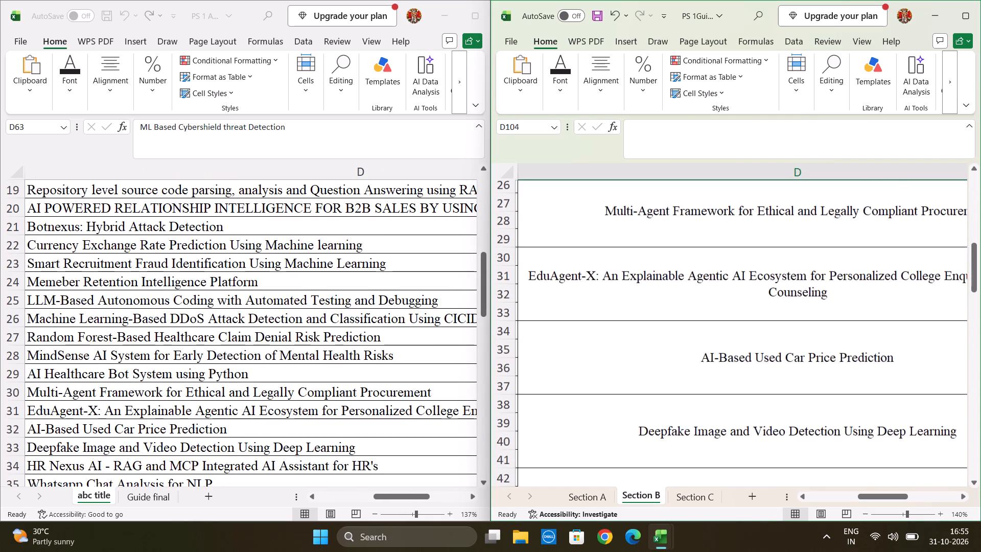
scroll(740, 437, "down", 3)
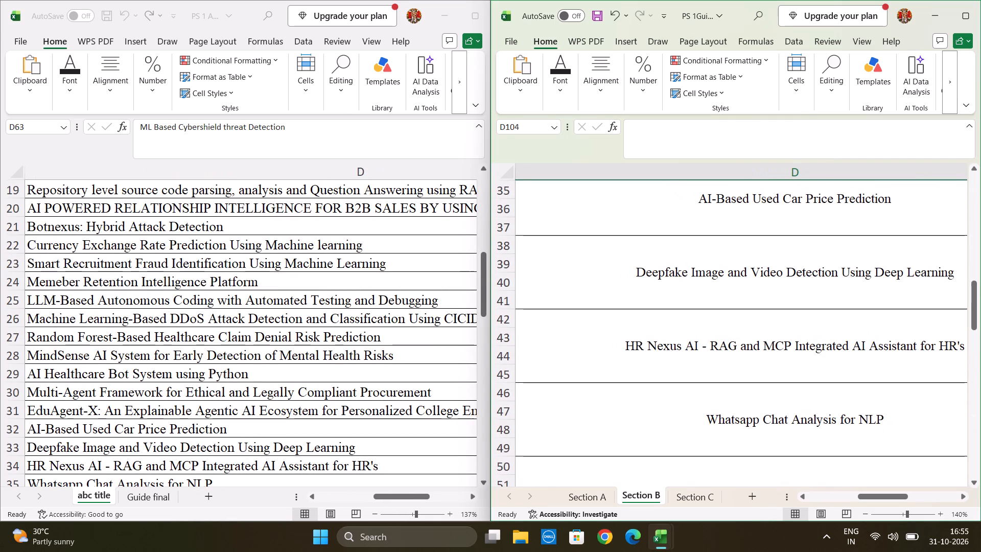
scroll(740, 437, "down", 1)
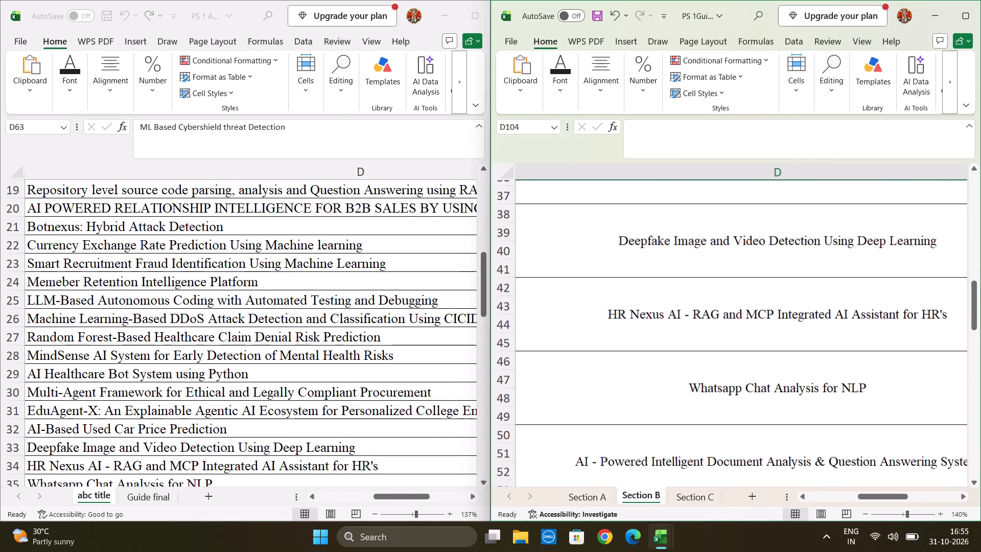
scroll(439, 432, "down", 1)
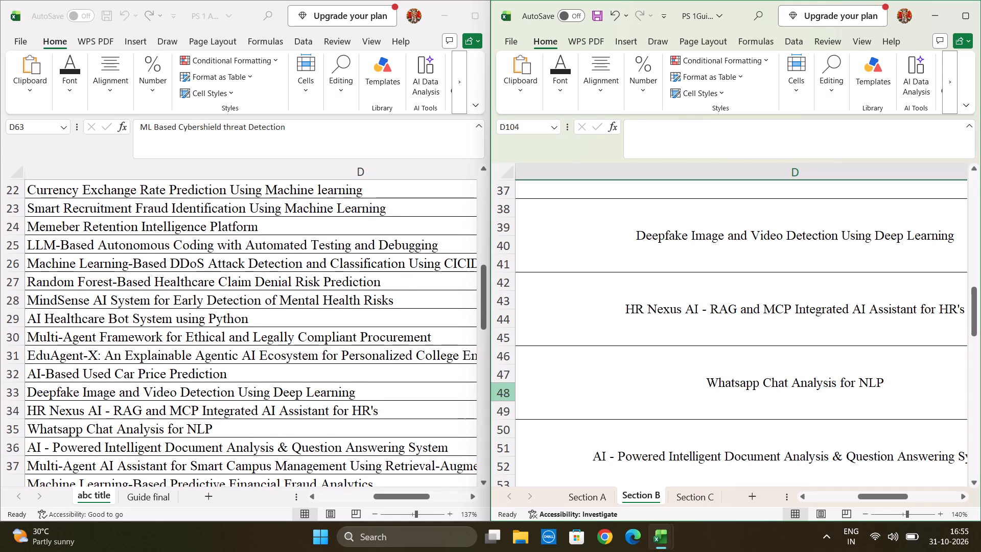
Compare the Section B titles with the revised list, from AI - Powered Intelligent Document Analysis through Machine Learning-Based Predictive Financial Fraud Analytics.
scroll(662, 384, "down", 2)
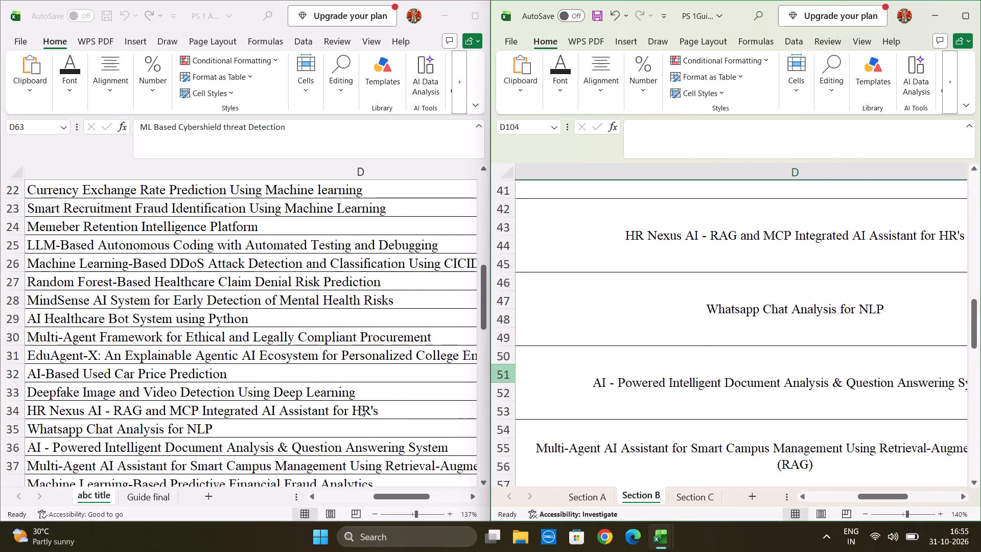
scroll(360, 407, "down", 1)
scroll(704, 367, "left", 1)
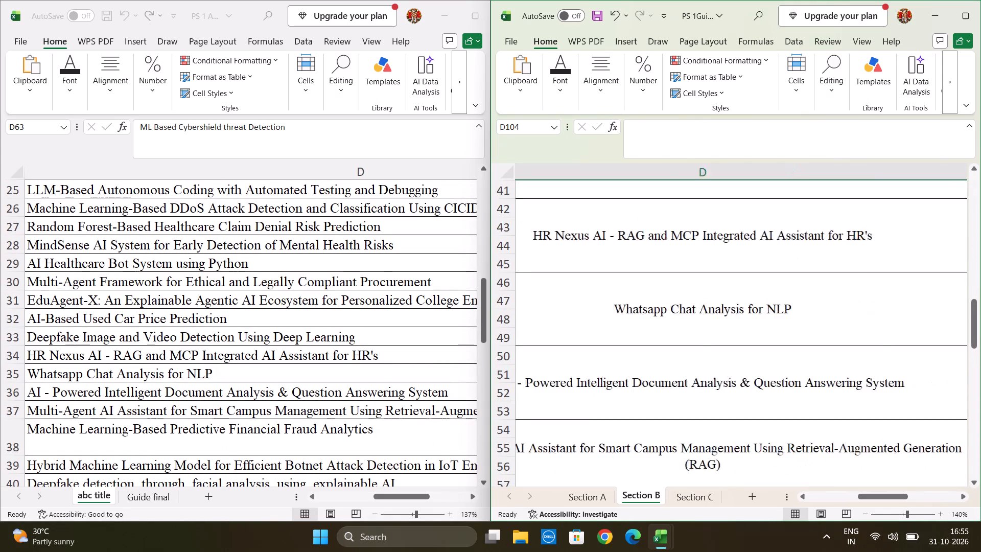
scroll(704, 367, "left", 1)
scroll(675, 360, "down", 2)
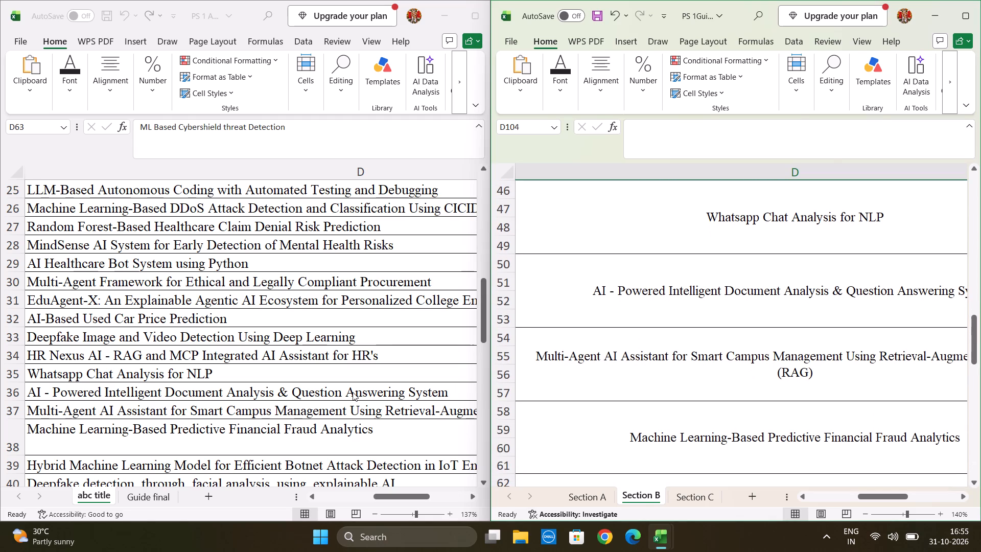
scroll(353, 392, "down", 1)
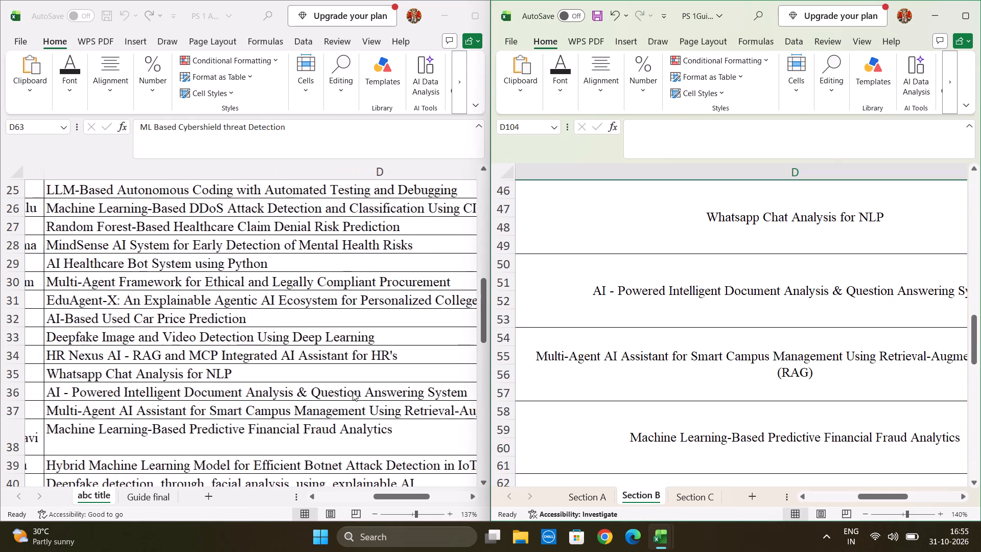
scroll(353, 392, "down", 2)
scroll(719, 377, "down", 1)
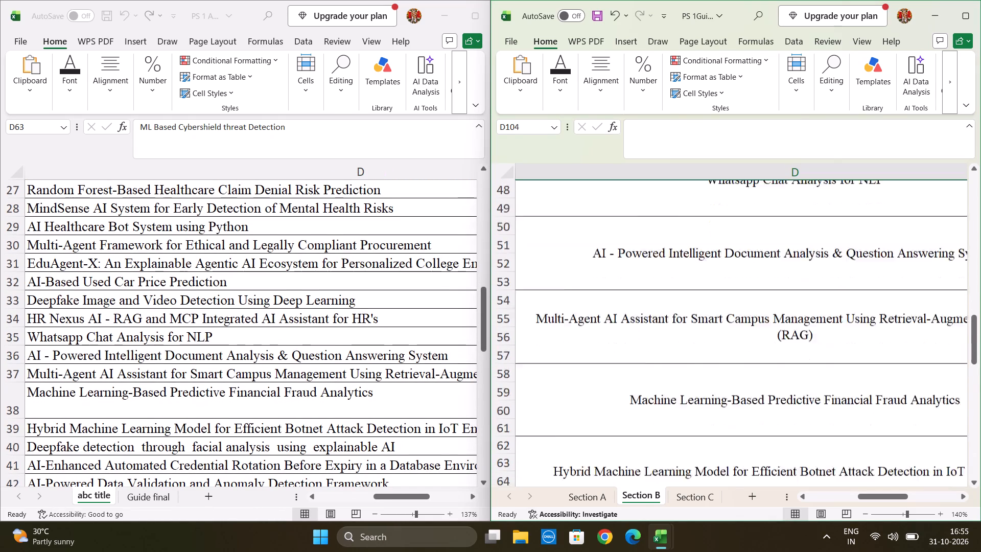
scroll(719, 377, "down", 1)
Compare the Section B titles with the revised list, from the Hybrid Machine Learning botnet detection title through AI-Powered Data Validation and Anomaly Detection Framework.
scroll(719, 377, "left", 1)
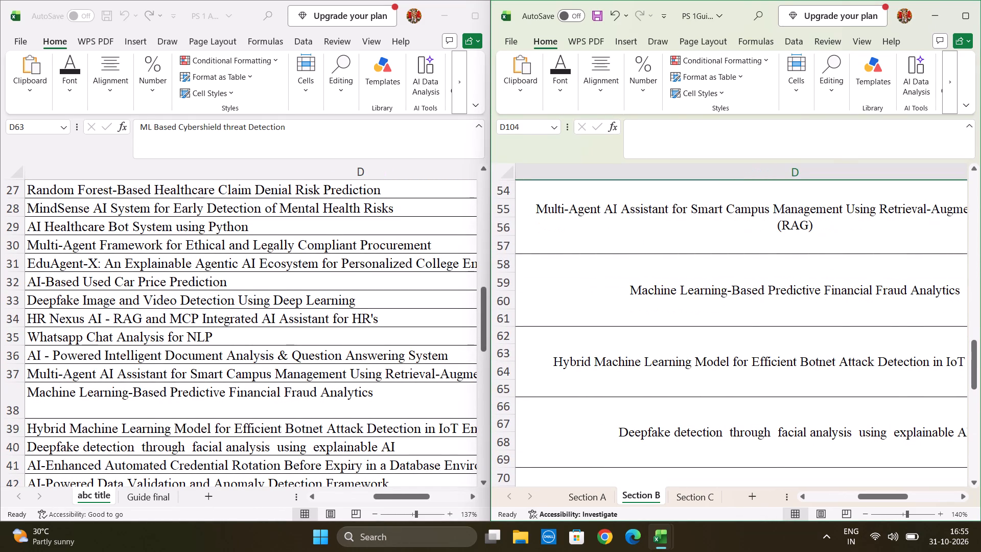
scroll(327, 427, "down", 1)
scroll(327, 427, "left", 3)
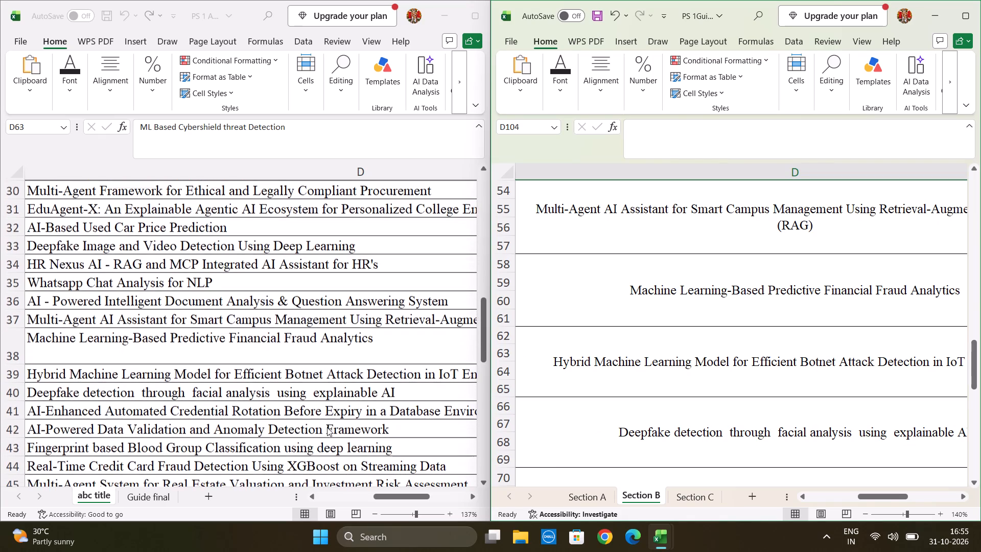
scroll(328, 427, "left", 1)
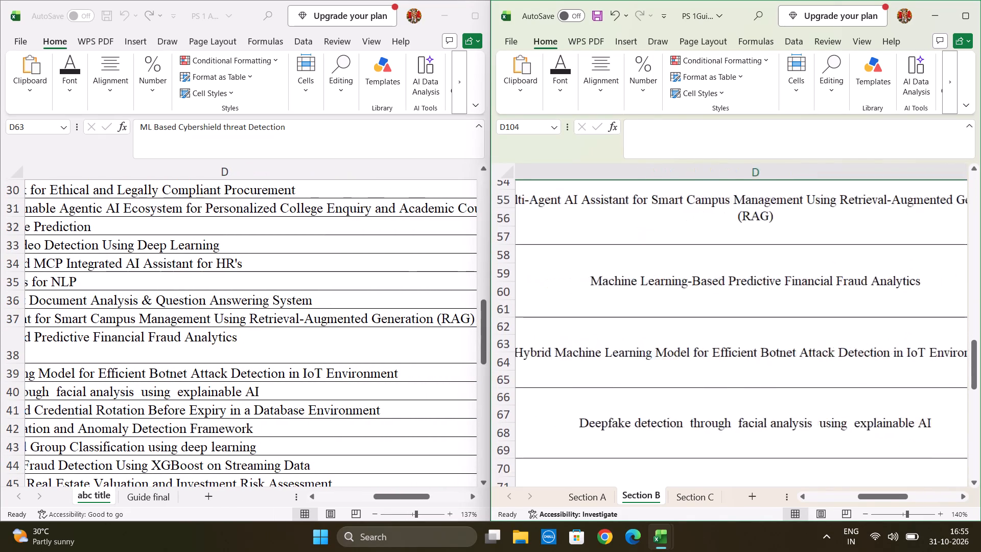
scroll(310, 441, "right", 2)
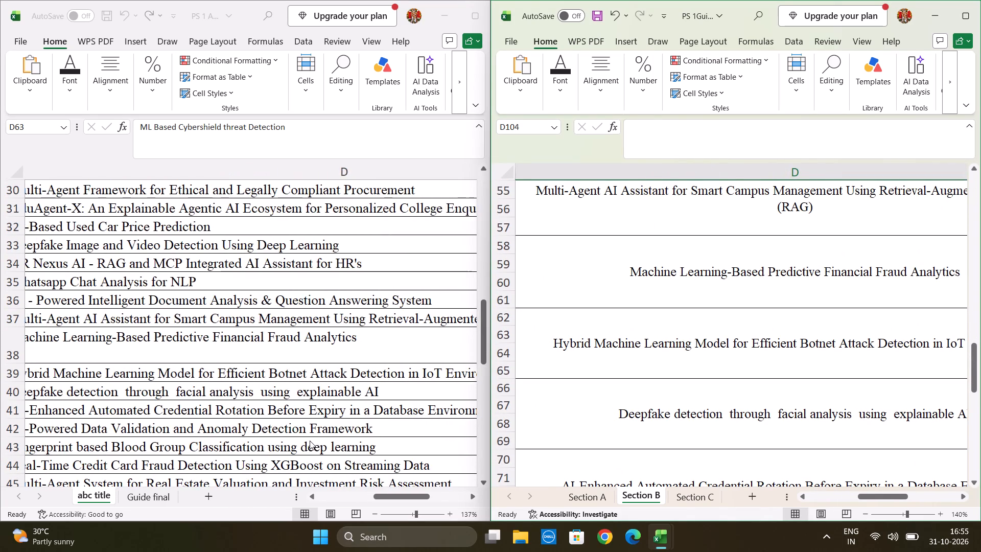
scroll(310, 441, "right", 1)
scroll(310, 441, "left", 4)
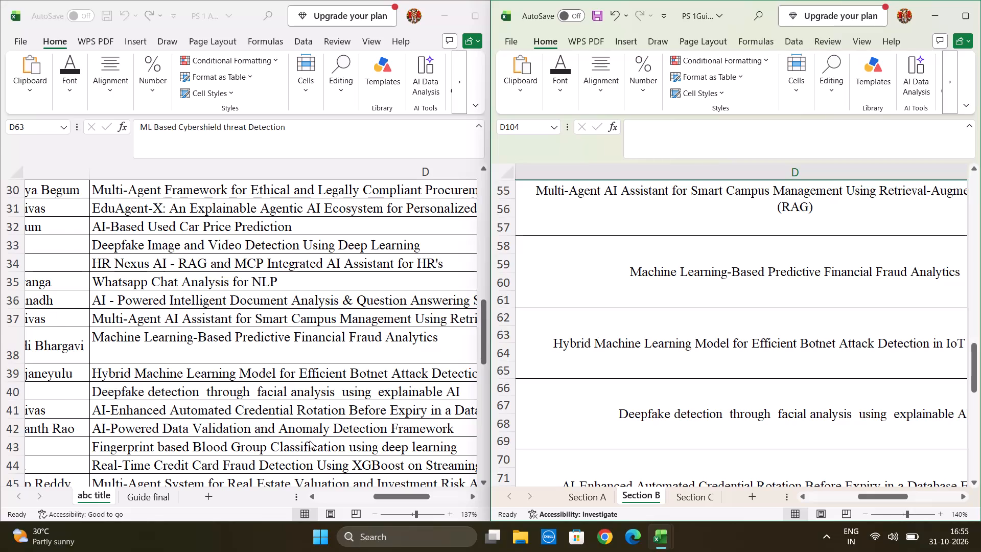
scroll(656, 415, "down", 3)
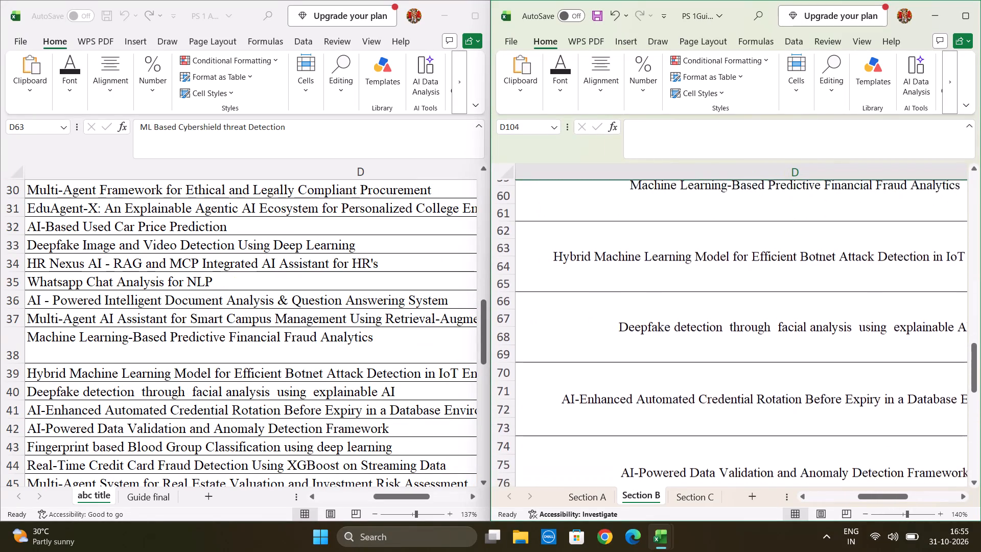
scroll(636, 412, "left", 1)
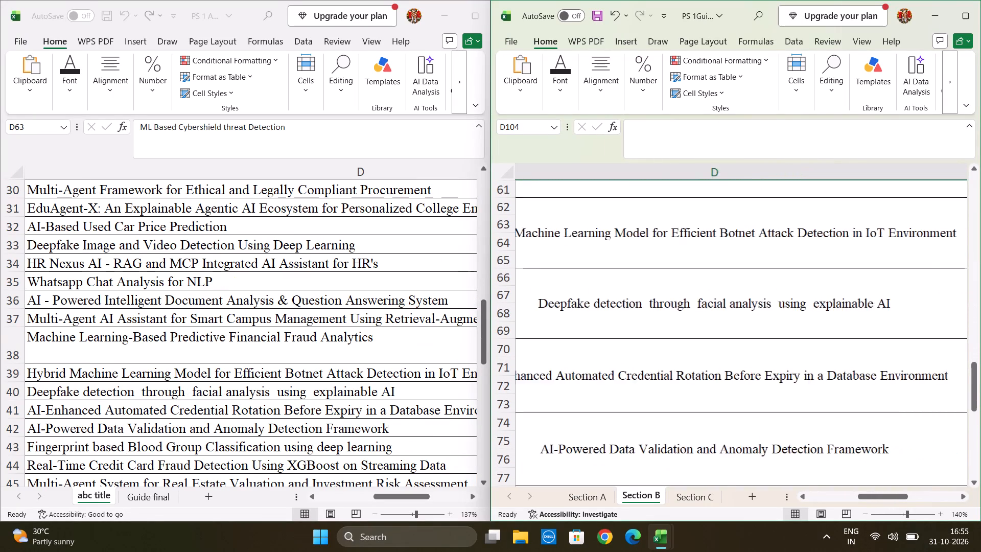
Compare the Section B titles with the revised list, from the explainable AI deepfake detection title through Fingerprint based Blood Group Classification.
scroll(636, 412, "left", 1)
scroll(636, 412, "down", 1)
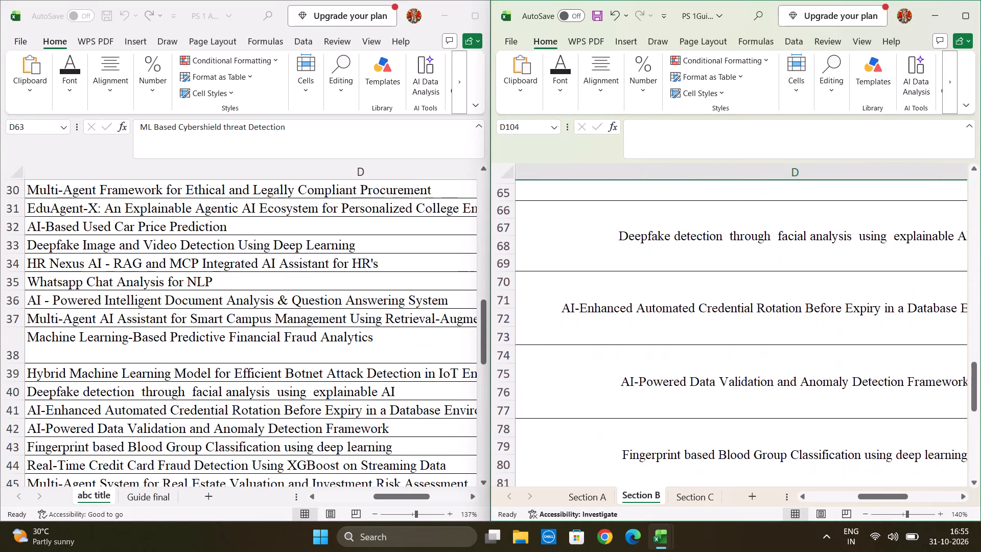
scroll(636, 412, "down", 4)
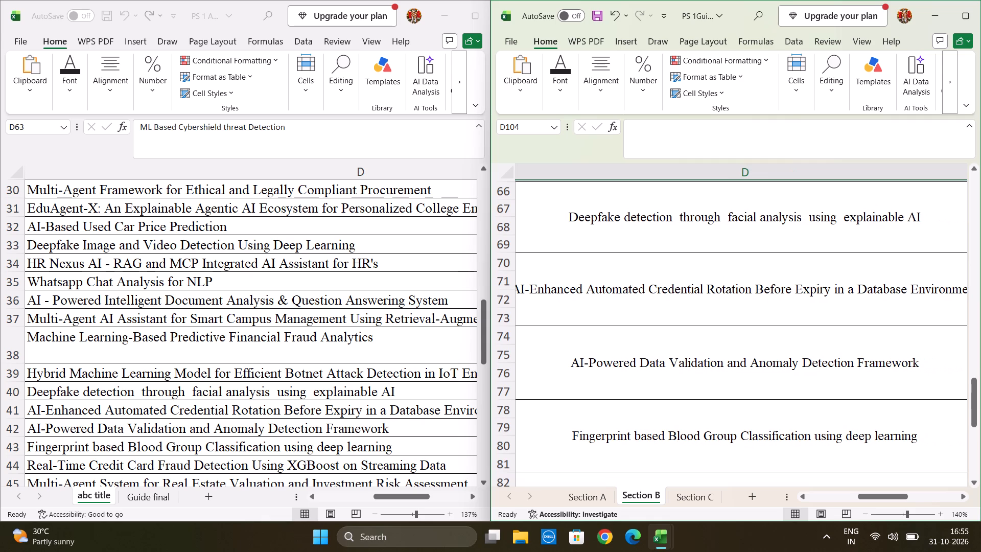
scroll(636, 412, "down", 1)
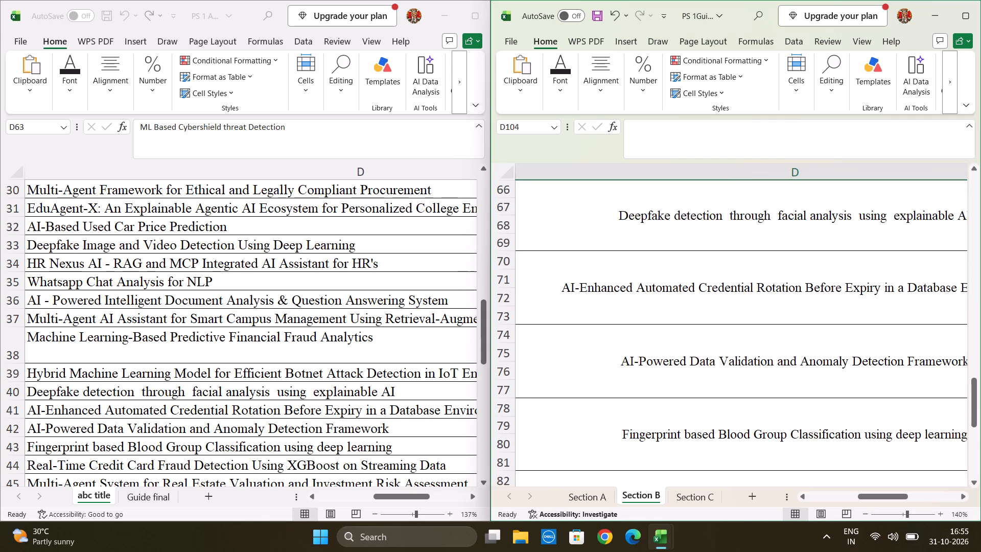
scroll(636, 412, "down", 2)
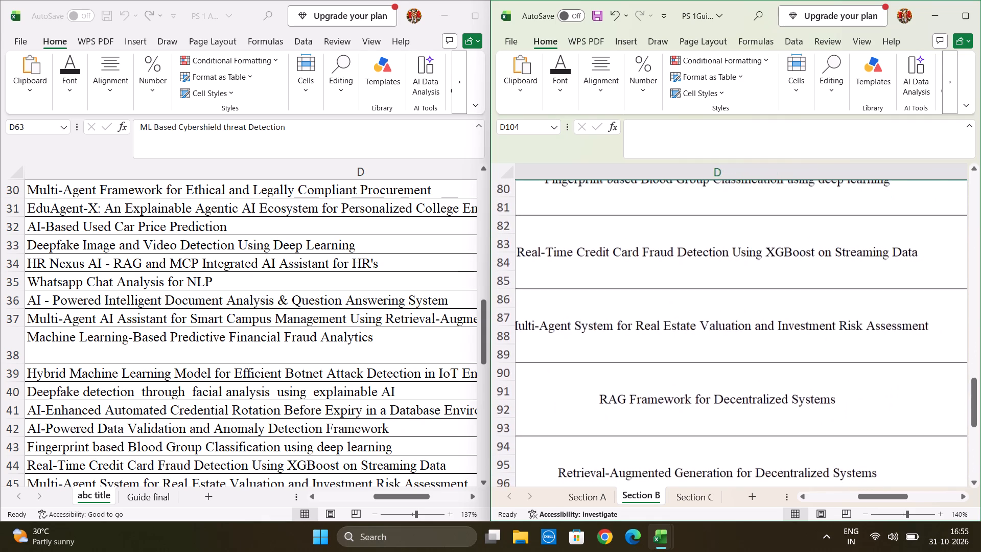
Check the last Section B titles against the revised list, from Real-Time Credit Card Fraud Detection through Retrieval-Augmented Generation for Decentralized Systems.
scroll(345, 442, "down", 1)
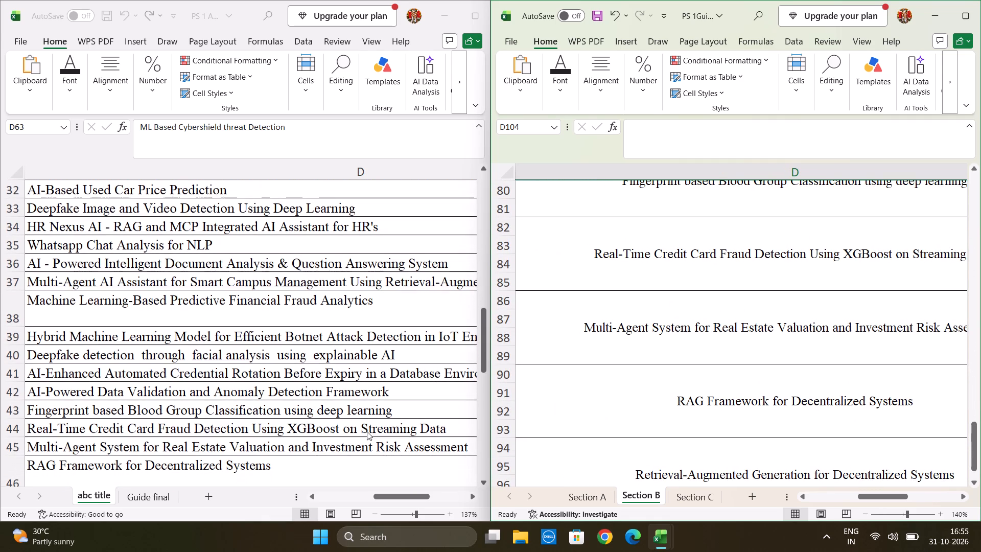
scroll(387, 430, "down", 1)
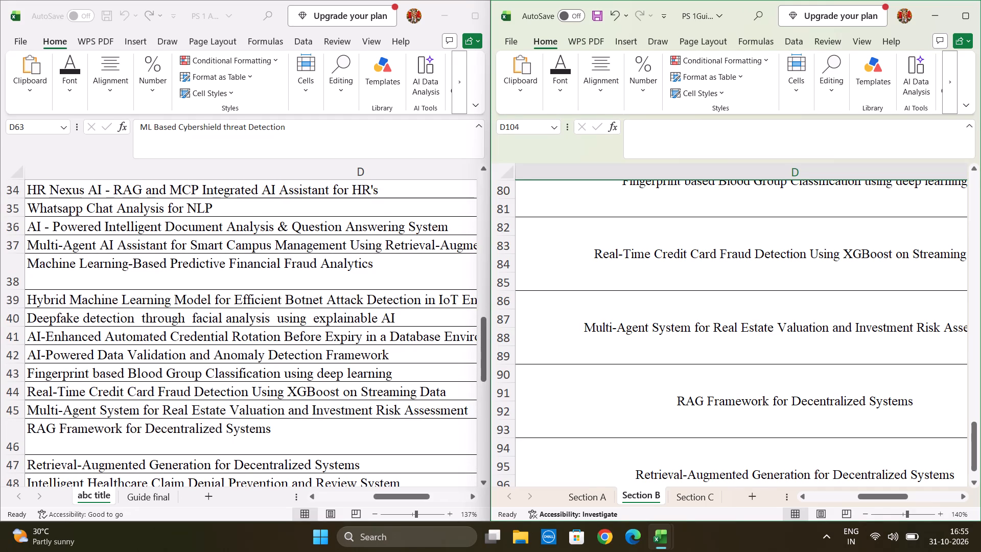
scroll(758, 348, "left", 1)
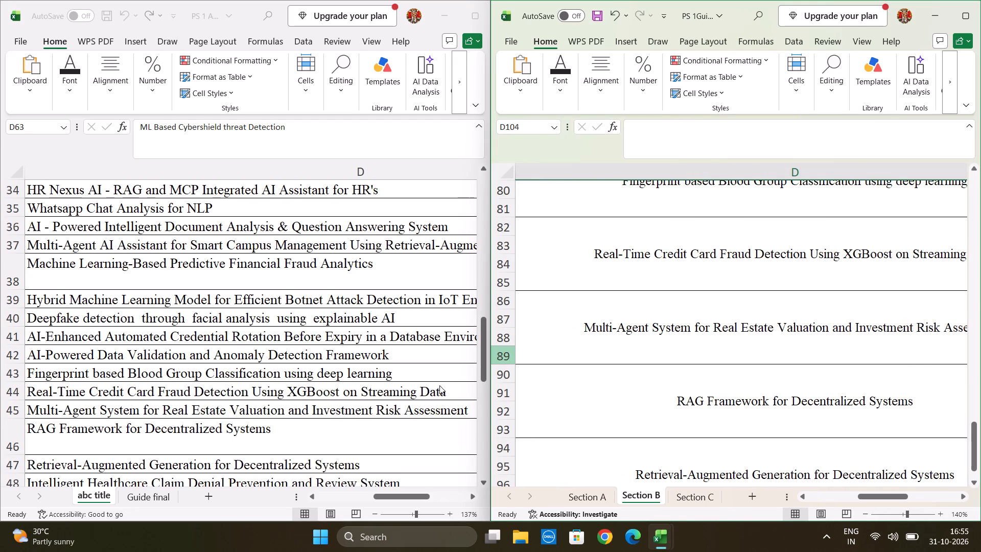
scroll(439, 385, "down", 2)
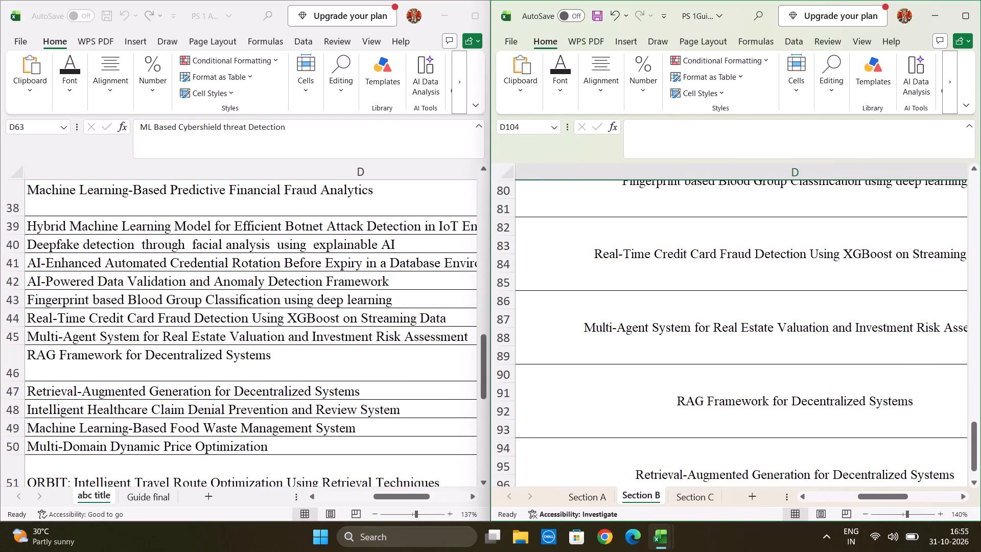
scroll(320, 345, "right", 2)
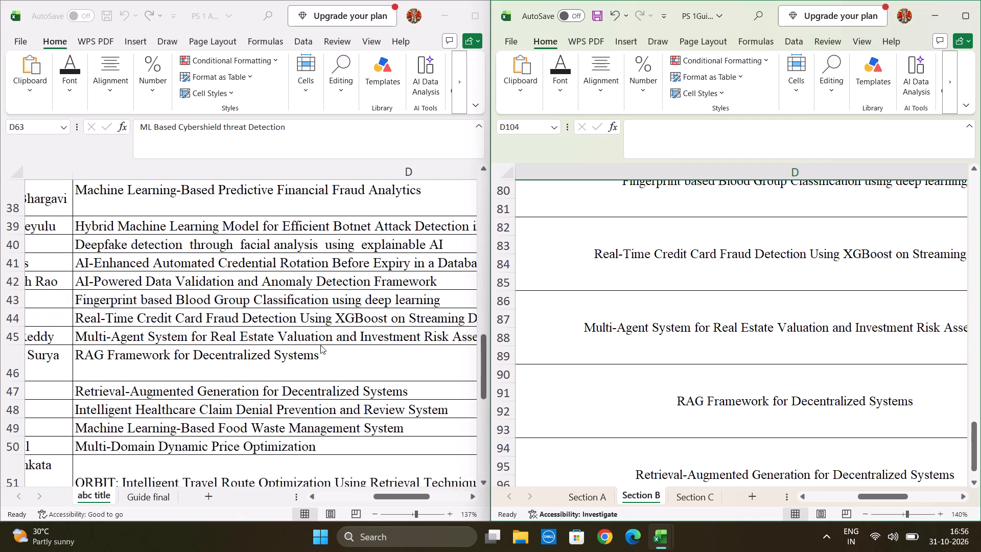
scroll(320, 345, "right", 3)
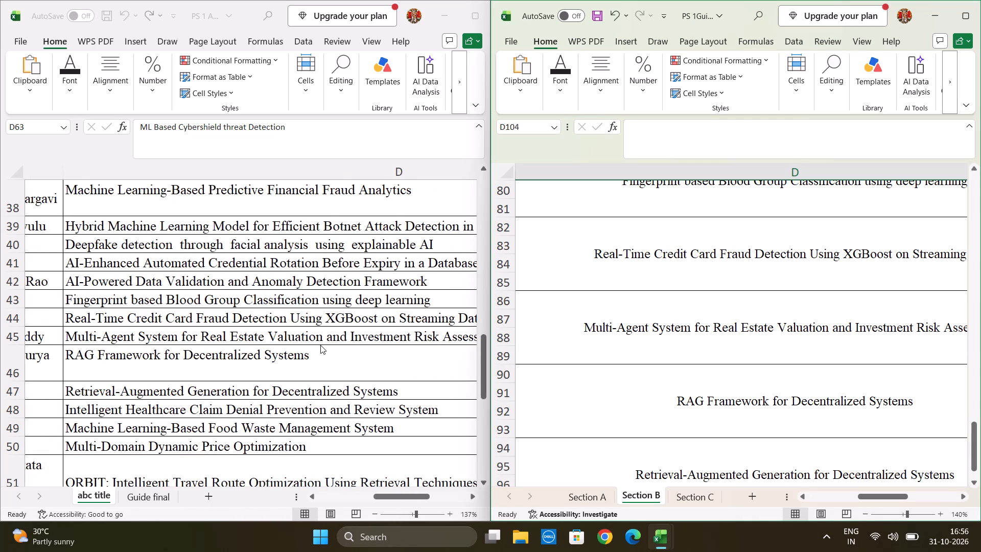
scroll(320, 345, "right", 1)
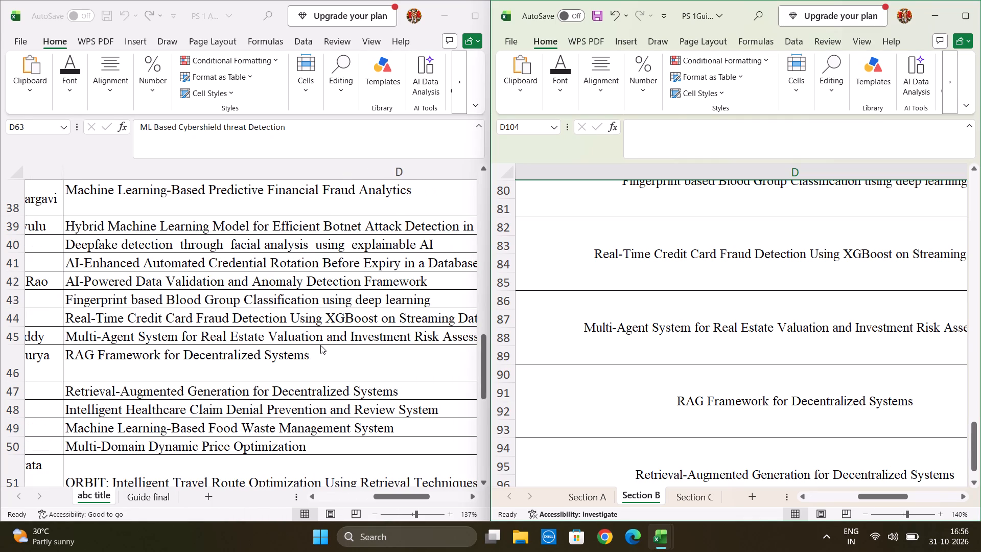
scroll(320, 345, "right", 1)
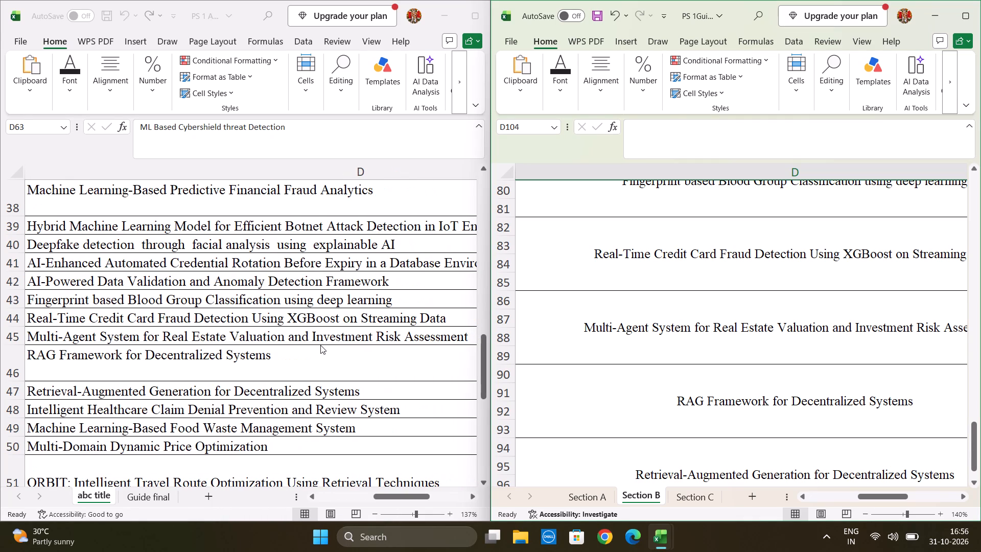
Check the end of the Section B titles, including RAG Framework and Retrieval-Augmented Generation for Decentralized Systems, against the revised list.
scroll(663, 329, "down", 2)
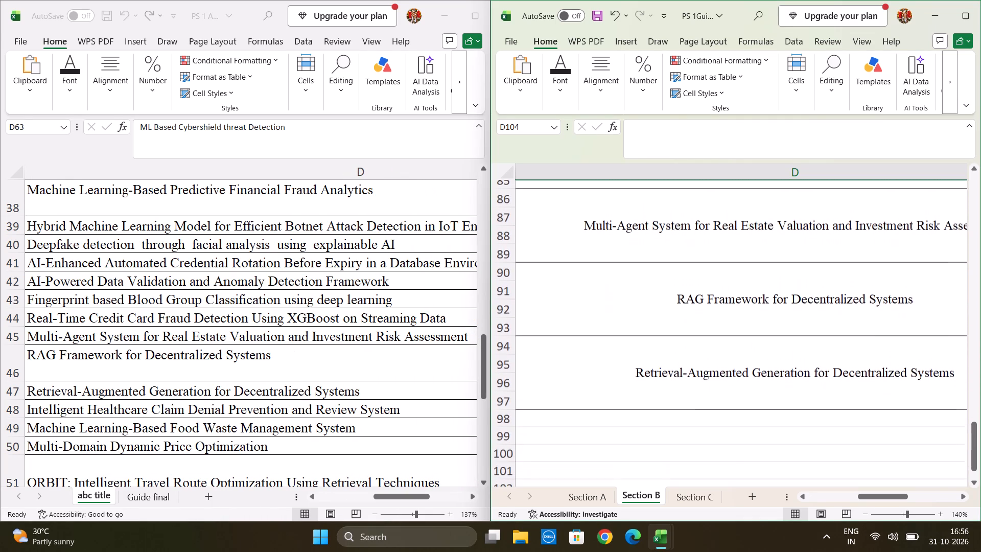
scroll(663, 329, "down", 1)
scroll(663, 329, "up", 2)
scroll(663, 329, "down", 1)
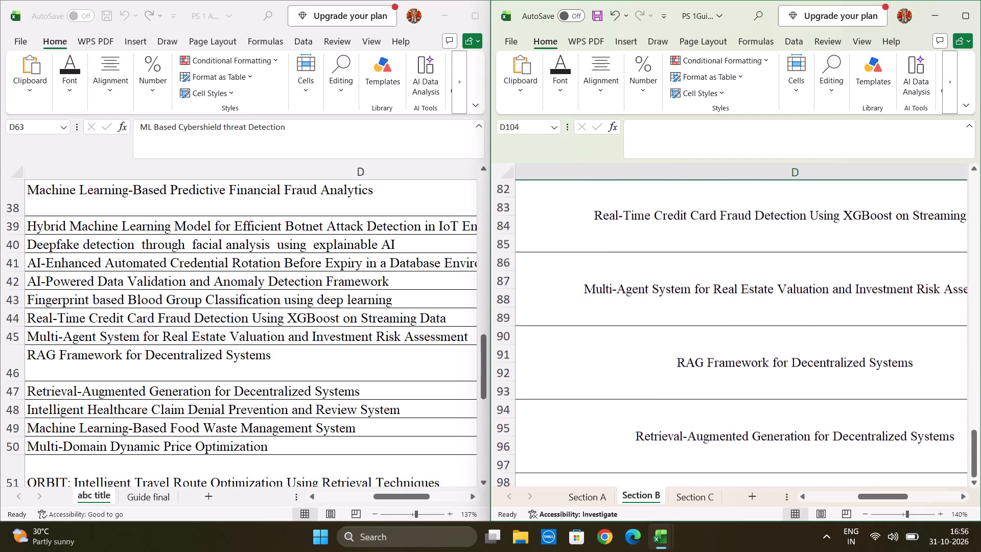
scroll(663, 329, "down", 1)
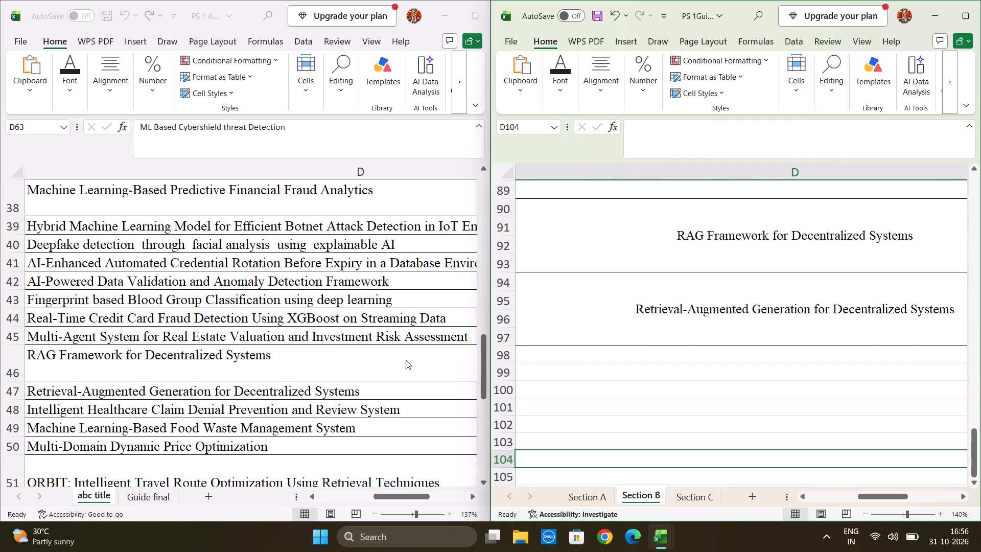
left_click(689, 493)
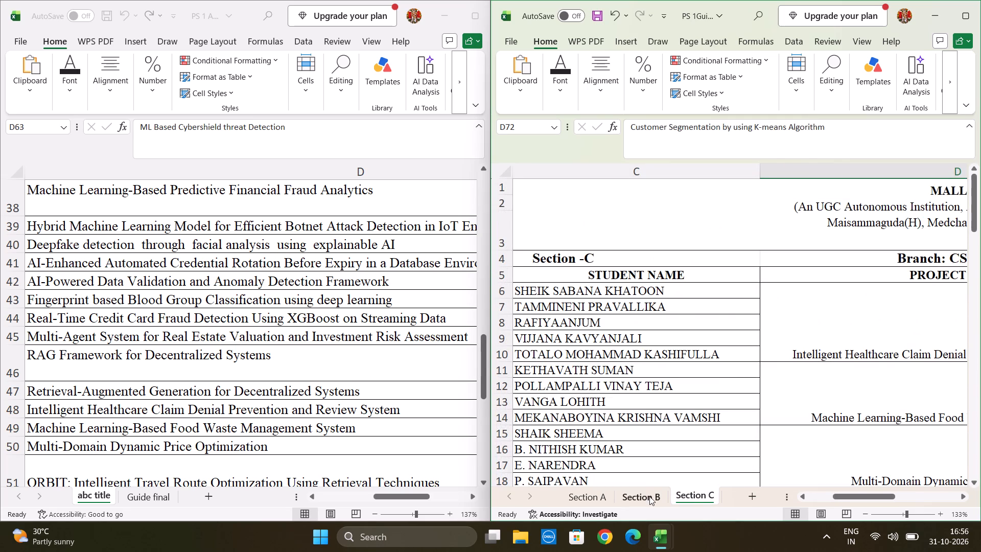
left_click(649, 496)
scroll(744, 369, "up", 4)
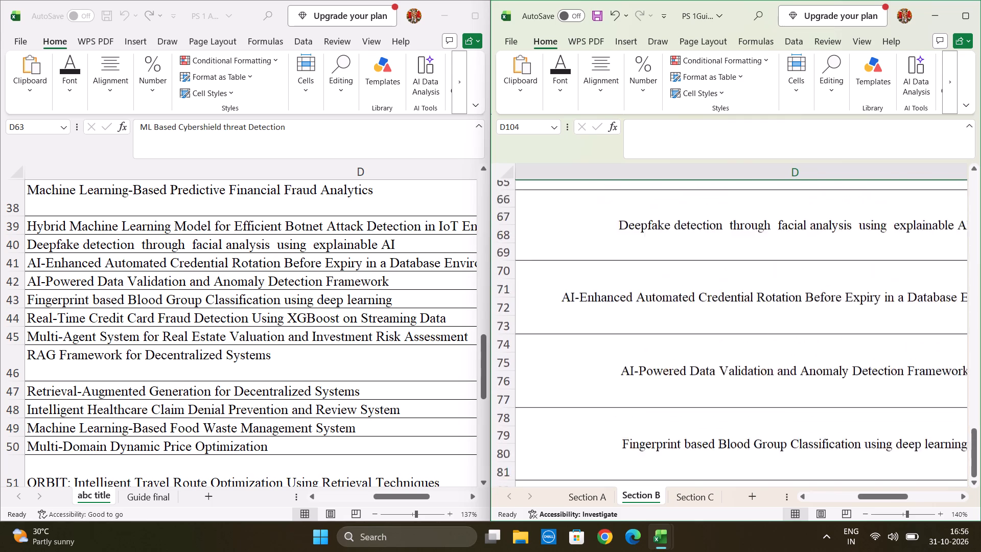
Switch to the Section C sheet and compare its titles with the revised list, from Intelligent Healthcare Claim Denial Prevention through SmartQuiz Agents.
left_click(708, 500)
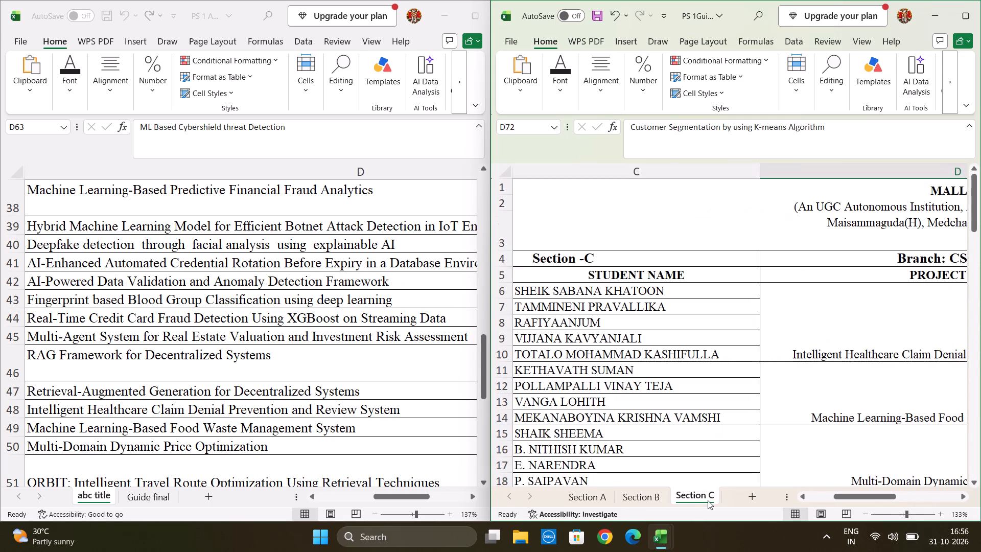
scroll(706, 398, "left", 3)
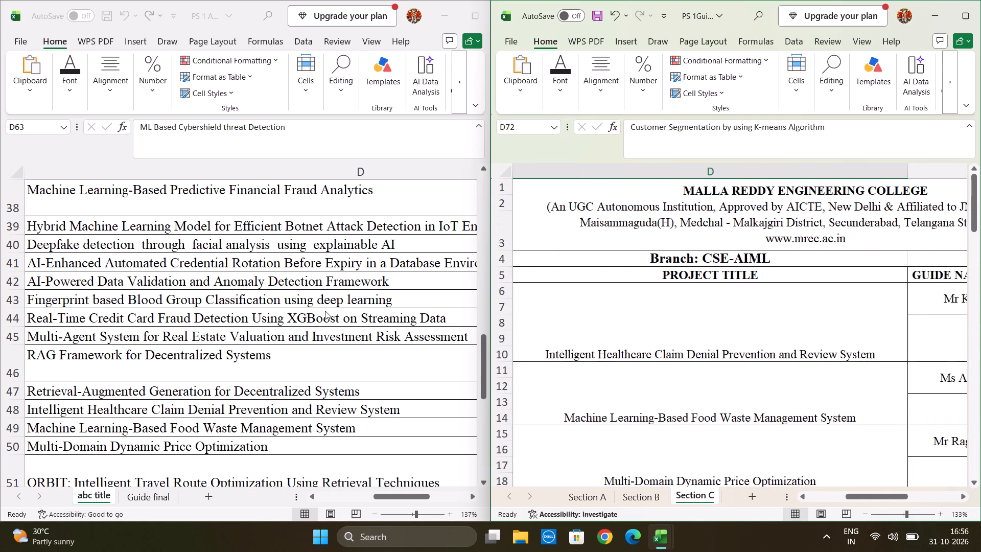
scroll(293, 352, "down", 3)
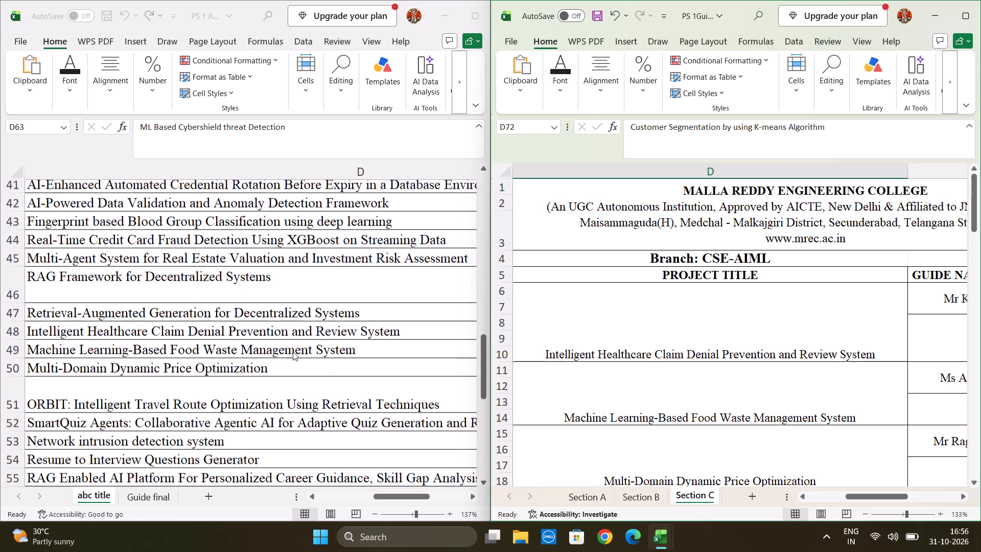
scroll(293, 352, "down", 1)
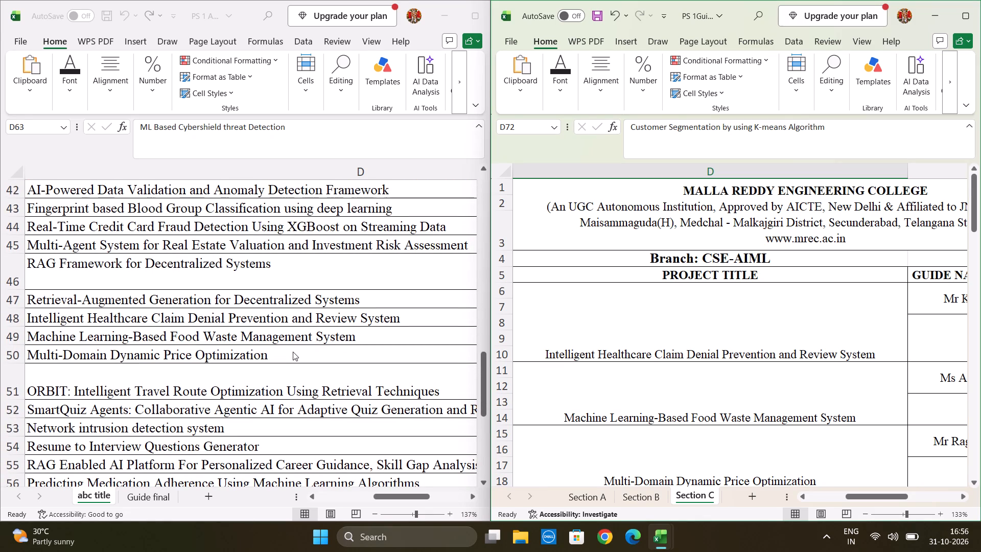
scroll(588, 365, "down", 2)
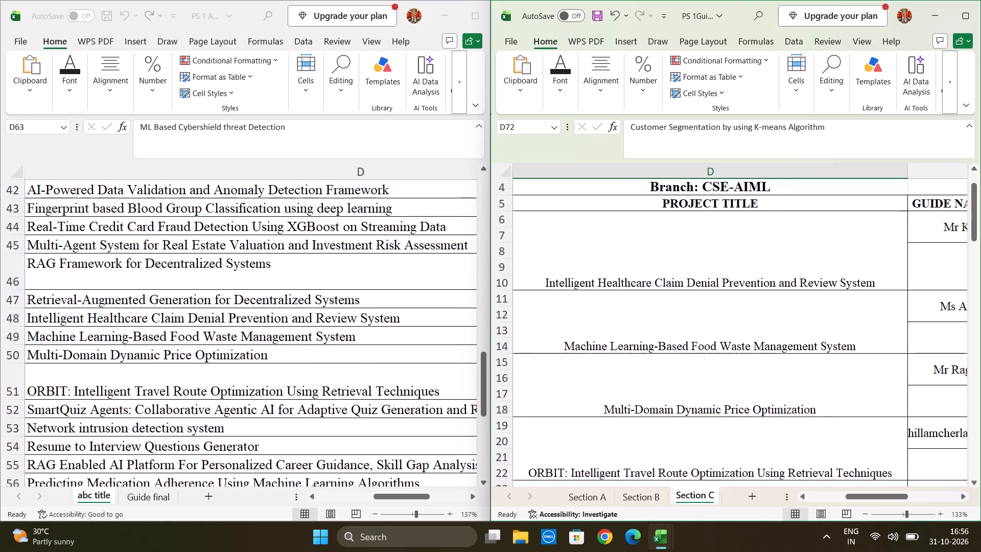
scroll(588, 365, "down", 2)
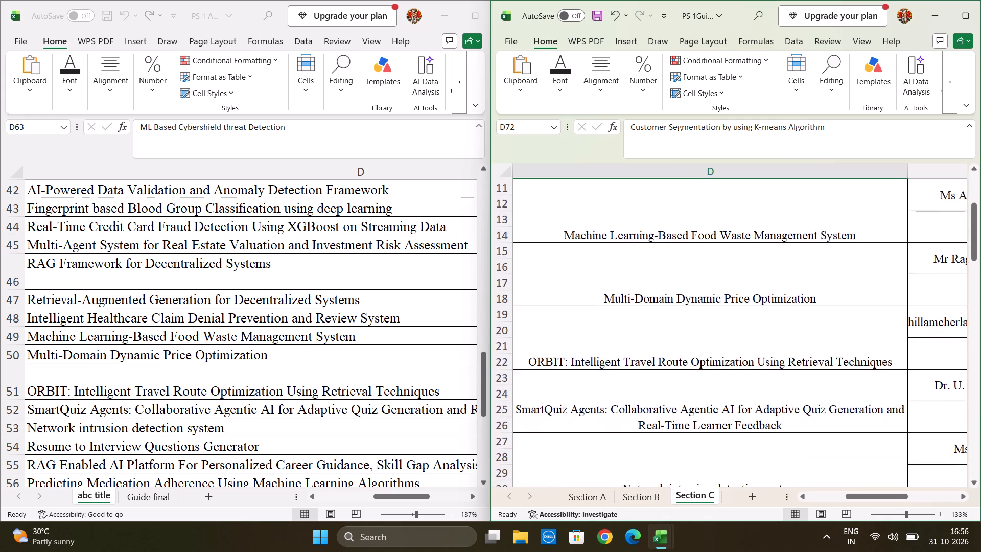
scroll(588, 365, "down", 2)
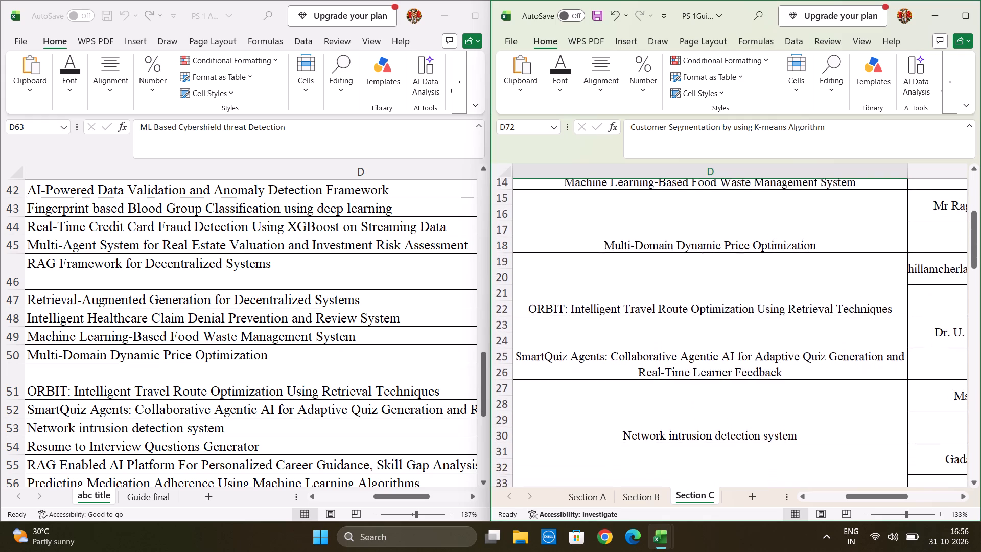
scroll(588, 365, "down", 3)
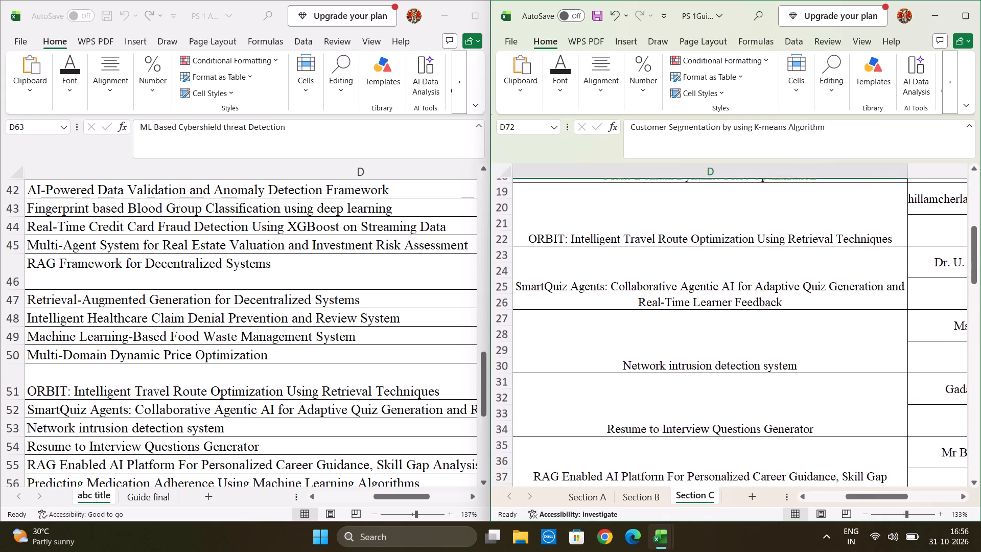
Compare the Section C titles with the revised list, from Network intrusion detection system through Multilingual Fake News Detection and Verification System.
scroll(588, 365, "down", 1)
scroll(284, 392, "down", 1)
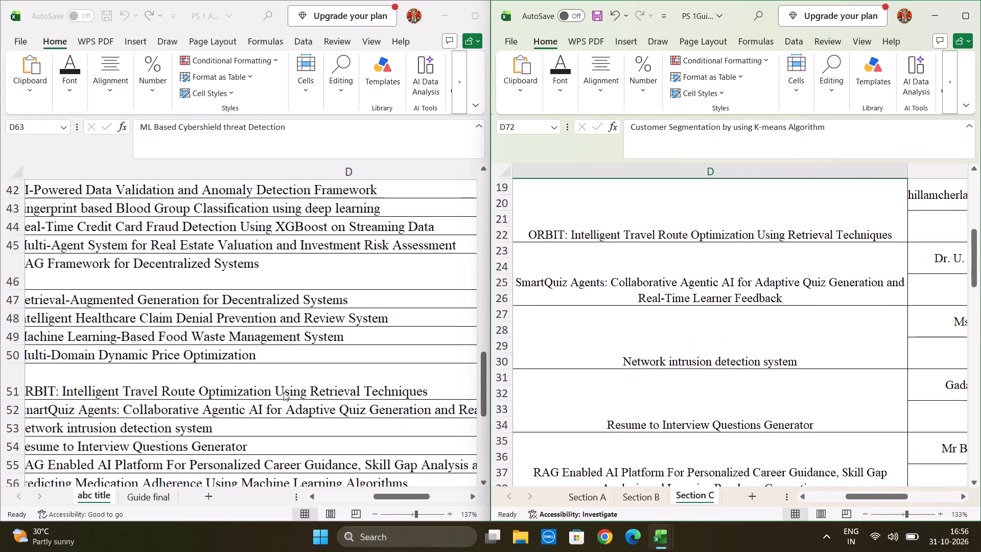
scroll(284, 392, "down", 3)
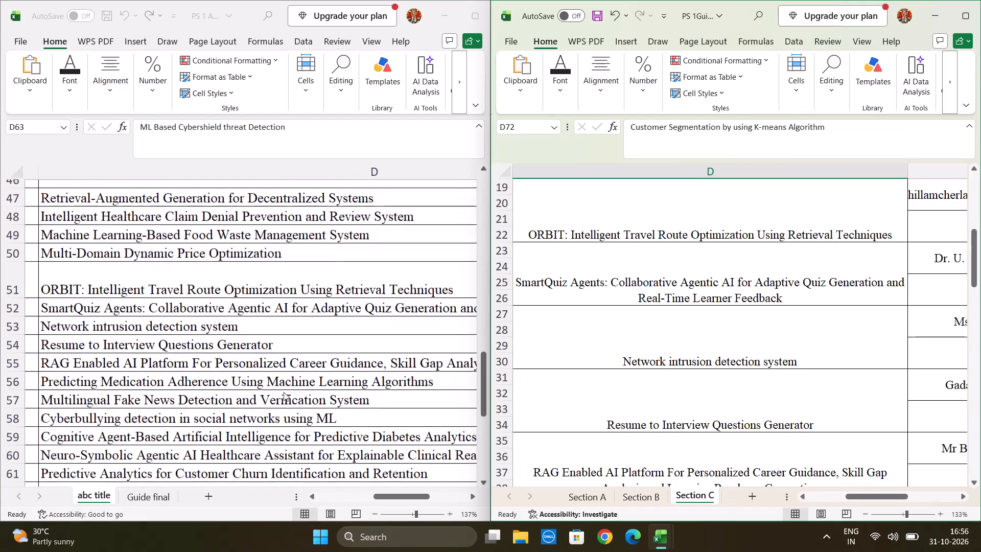
scroll(284, 392, "down", 2)
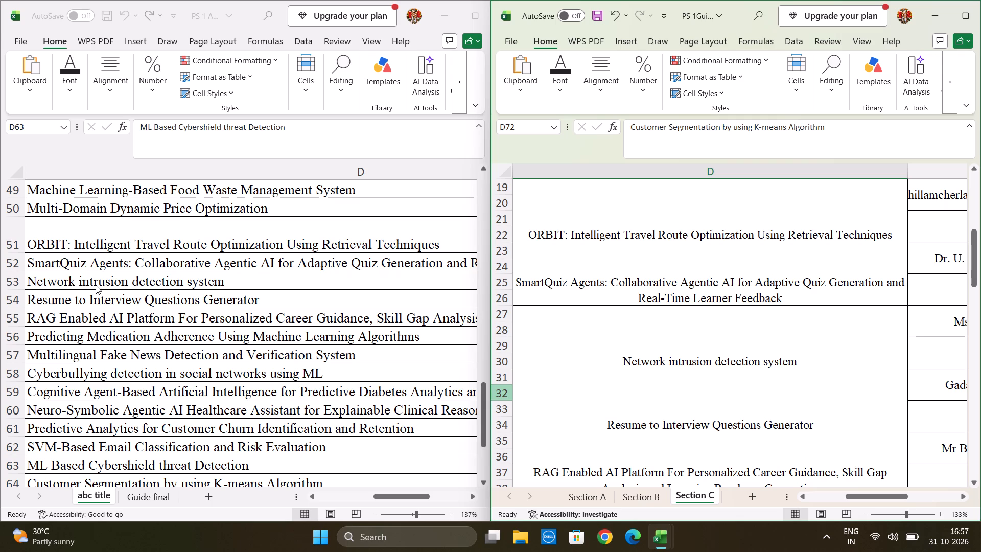
scroll(695, 384, "down", 1)
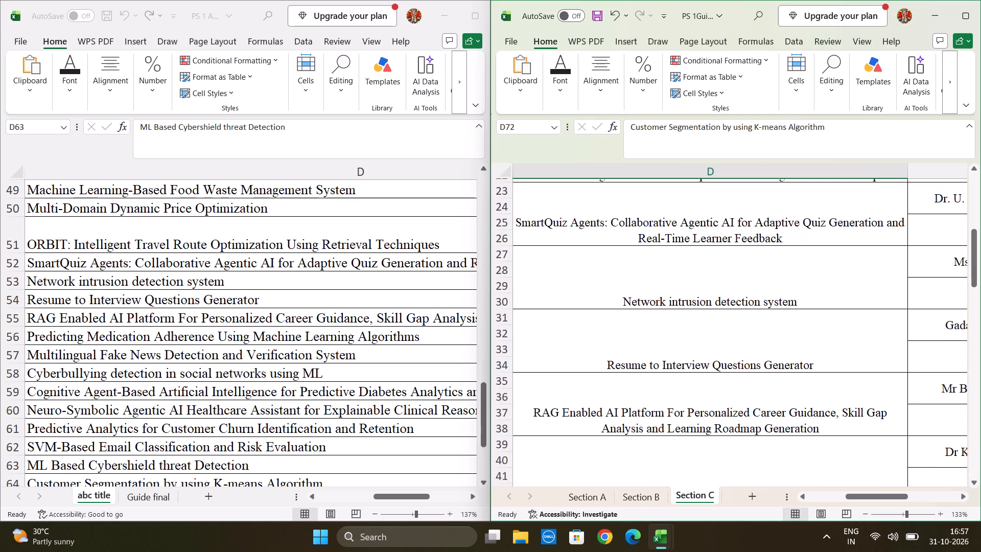
scroll(695, 384, "down", 2)
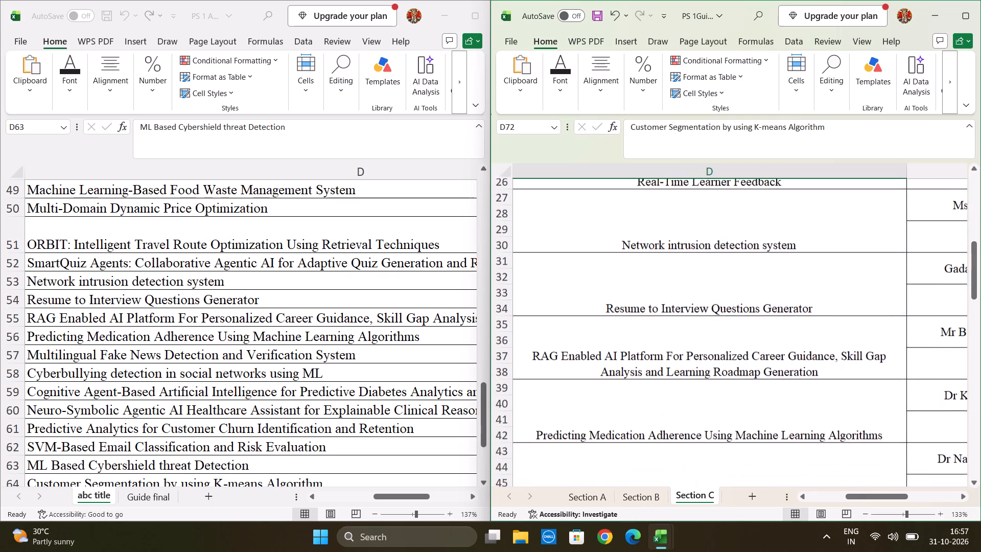
scroll(695, 384, "down", 1)
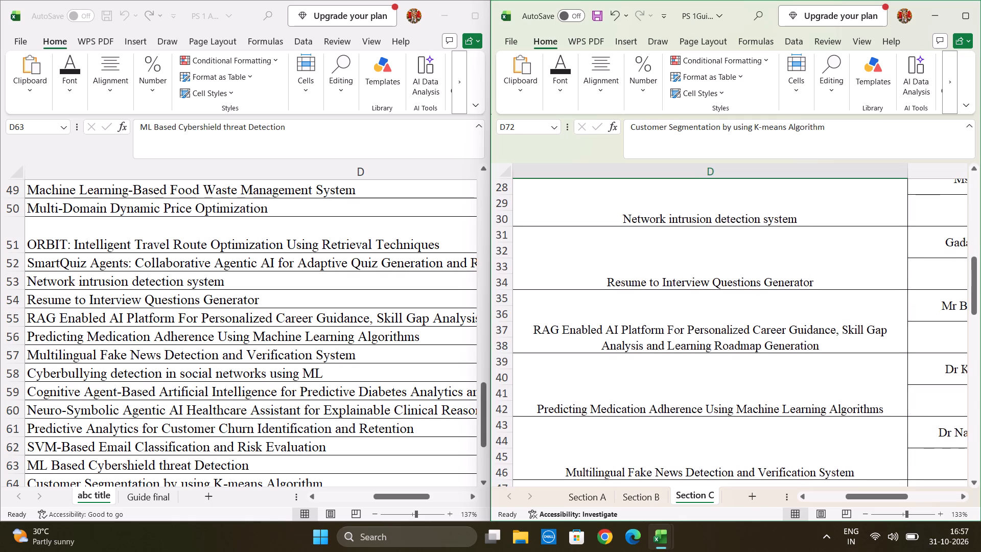
scroll(322, 401, "right", 1)
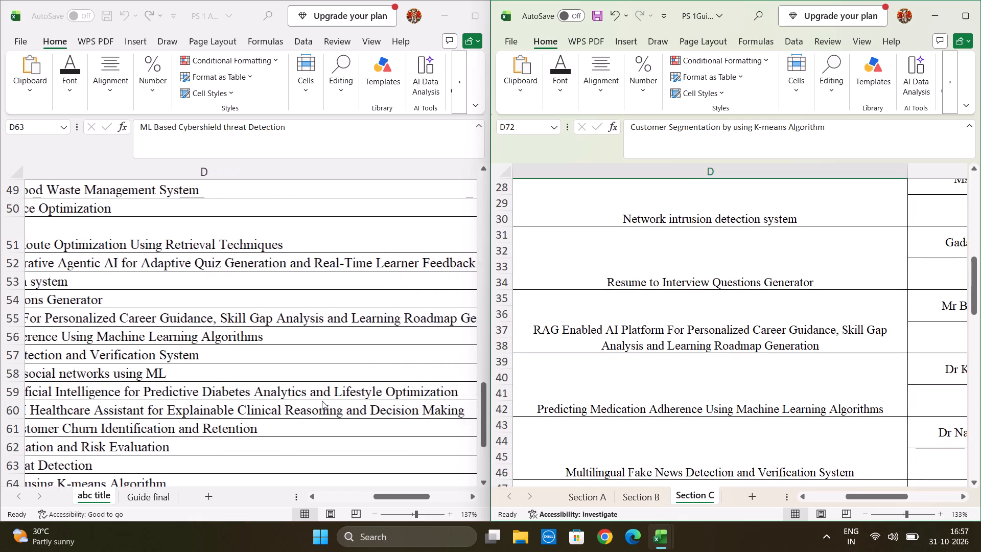
scroll(322, 401, "right", 1)
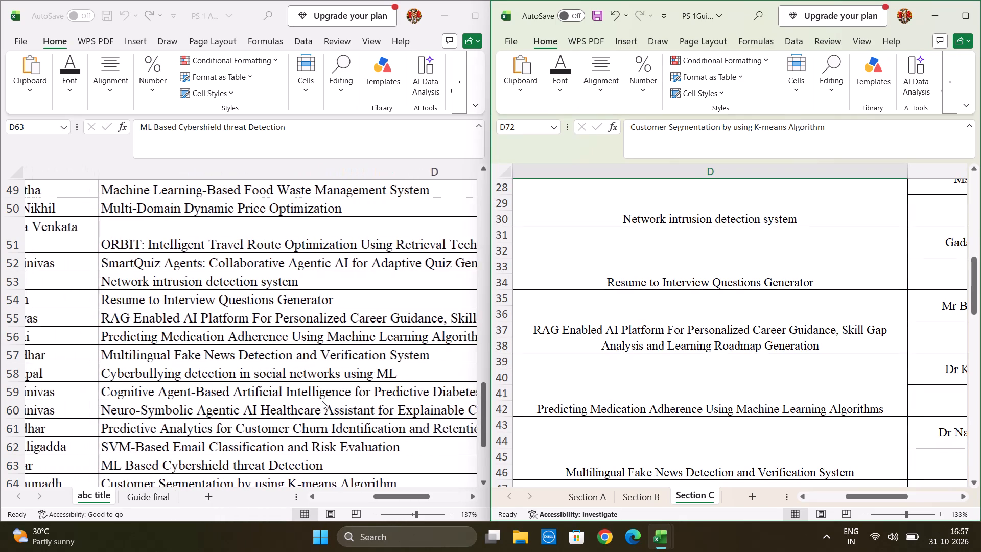
scroll(322, 401, "left", 1)
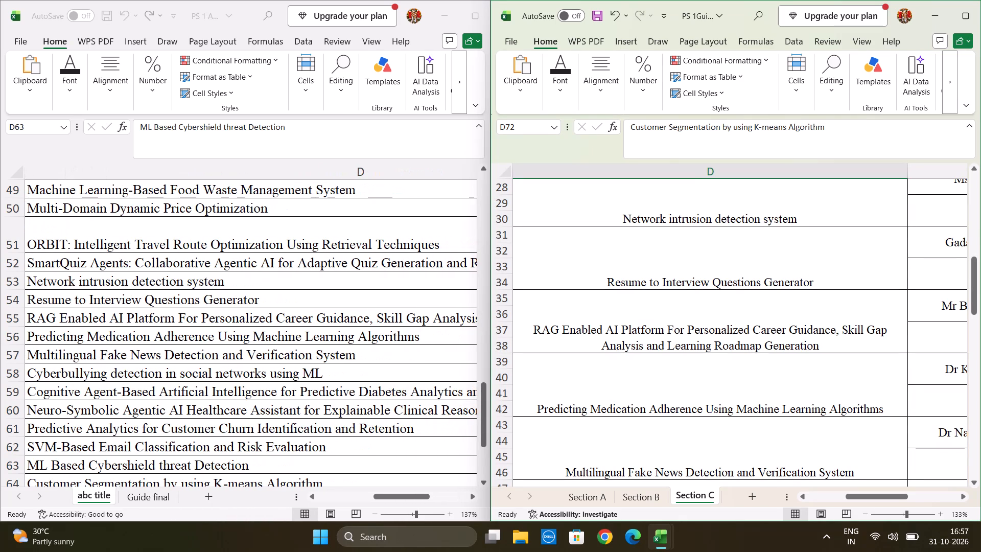
scroll(713, 383, "down", 1)
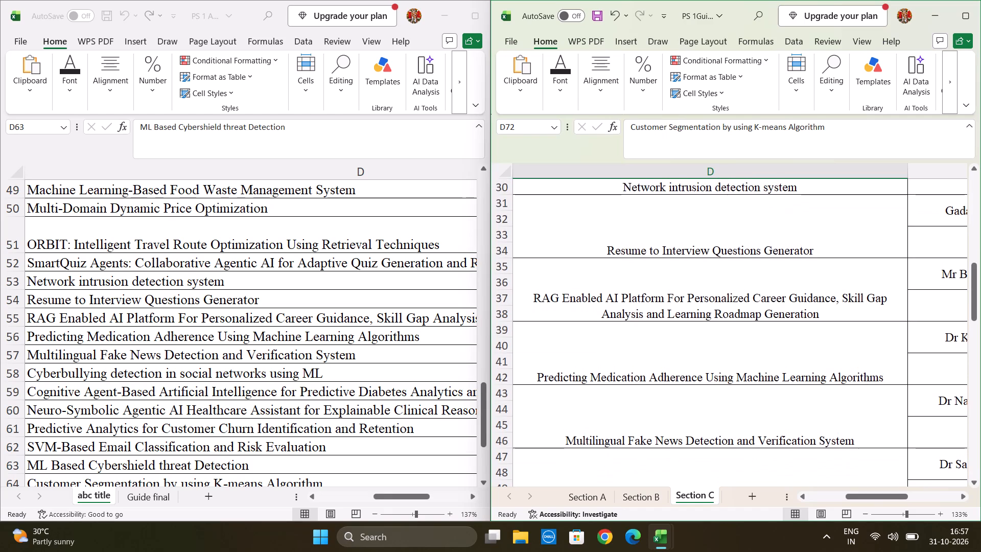
scroll(713, 383, "down", 1)
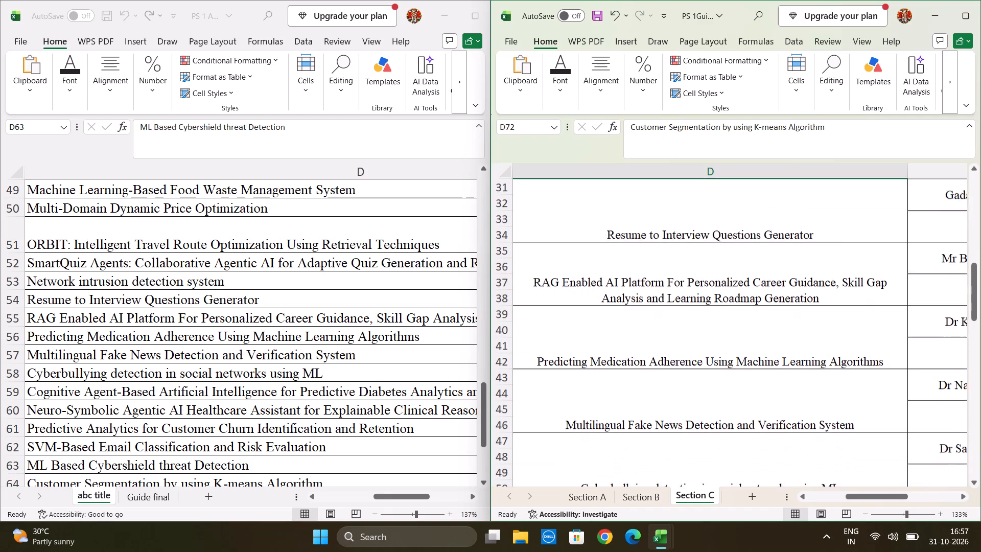
Compare the Section C titles with the revised list, from Cyberbullying detection in social networks through Customer Segmentation by using K-means Algorithm.
scroll(713, 383, "down", 3)
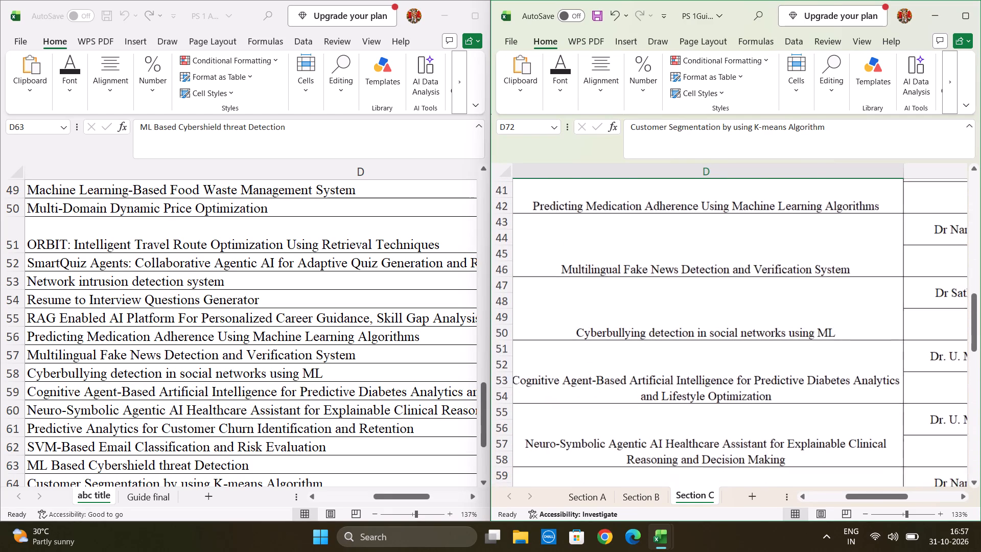
scroll(713, 383, "down", 1)
scroll(408, 410, "left", 1)
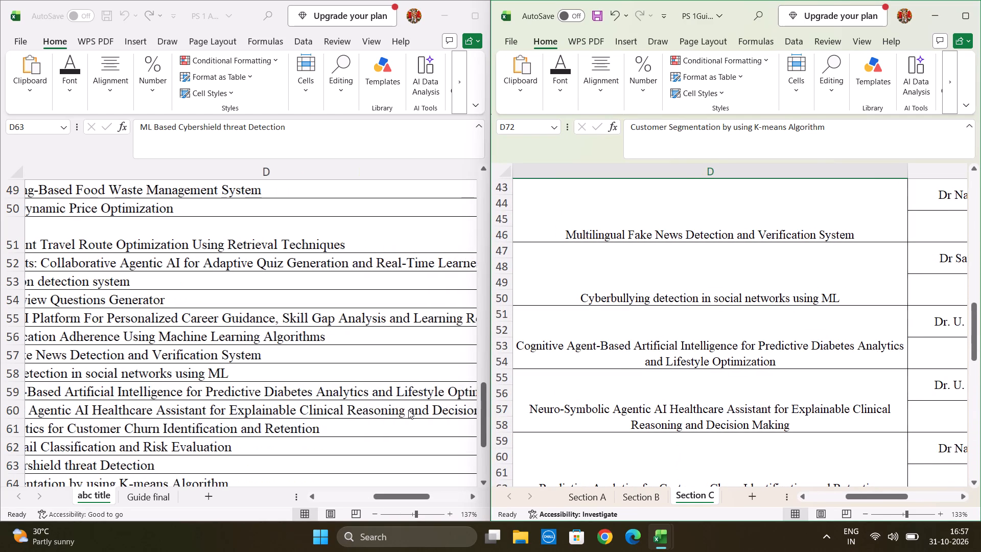
scroll(408, 410, "left", 1)
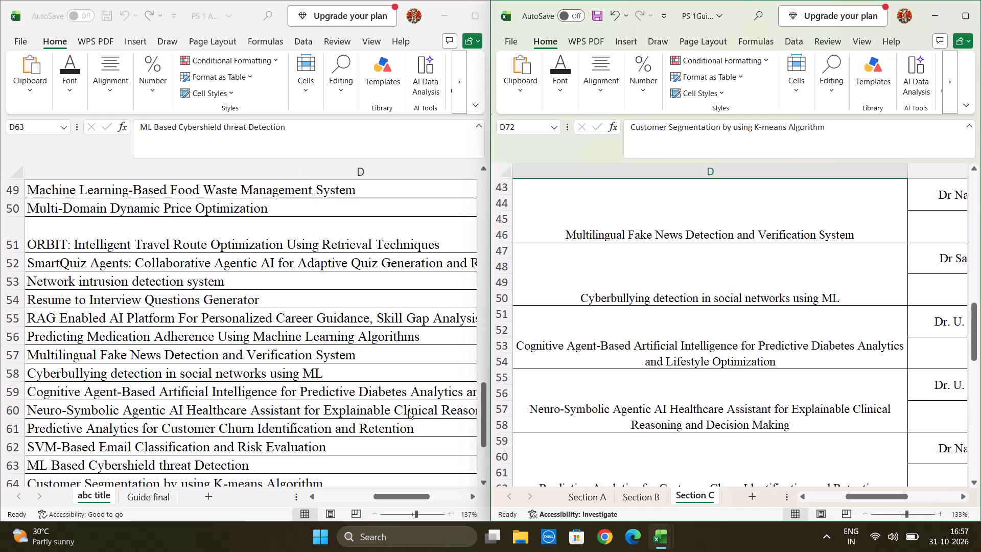
scroll(673, 426, "down", 2)
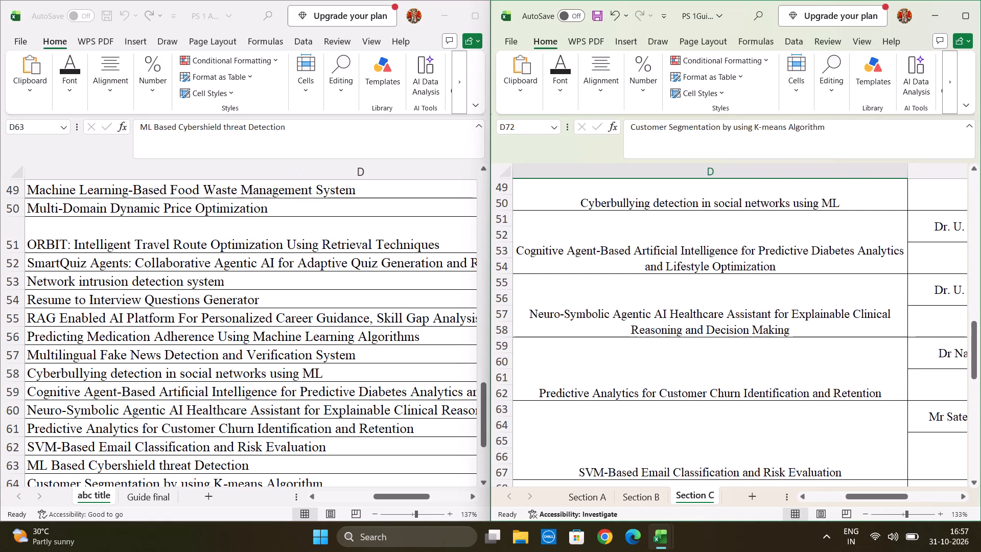
scroll(673, 426, "down", 1)
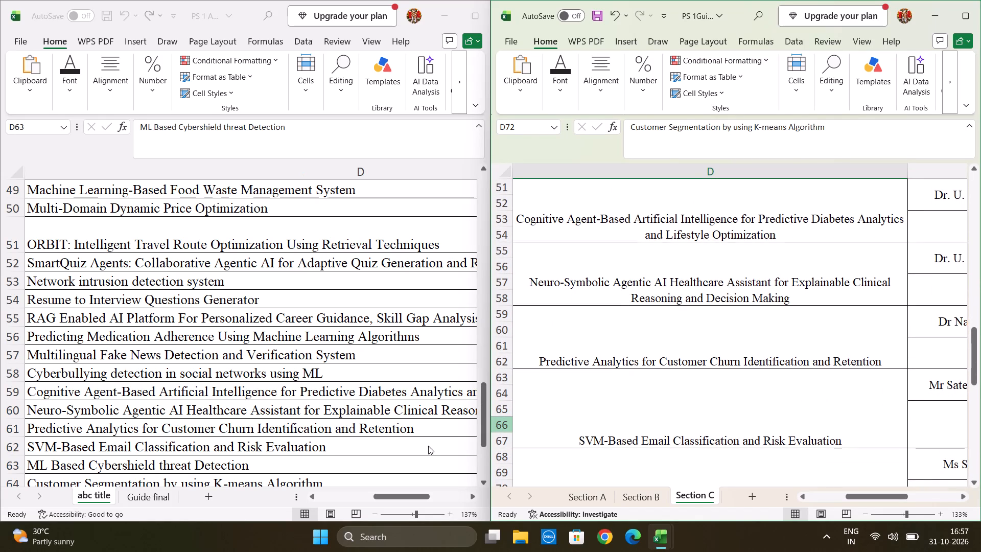
scroll(630, 380, "down", 1)
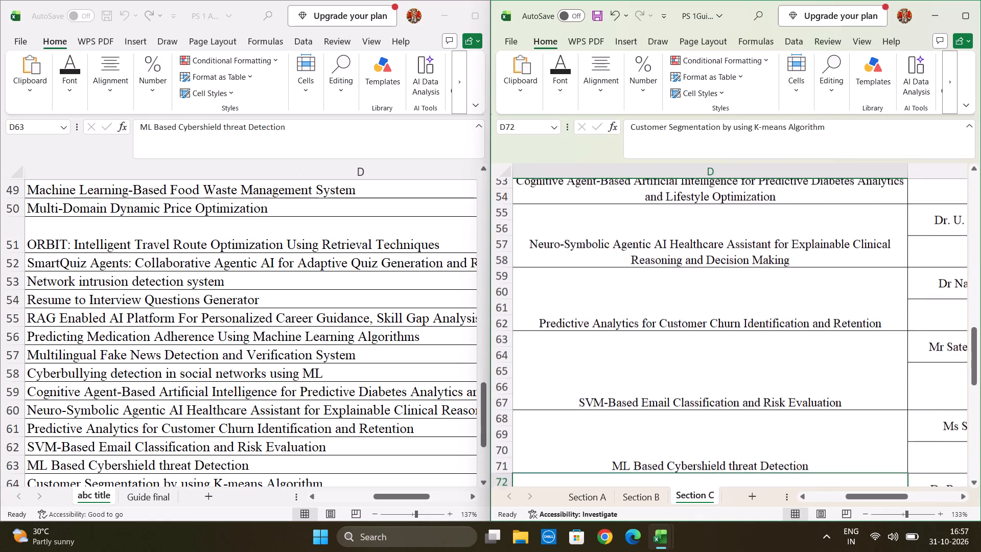
scroll(630, 380, "down", 2)
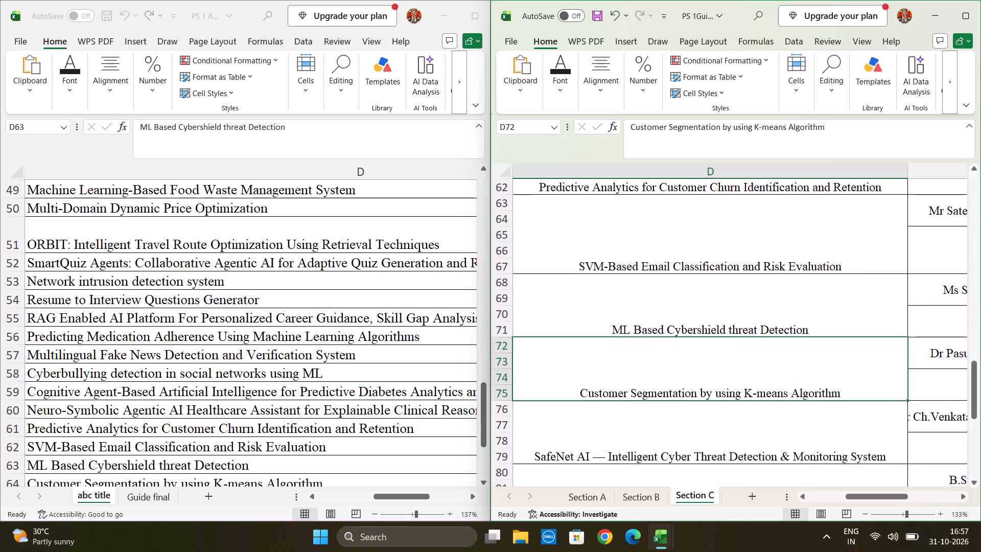
In cell D62 of the revised list, insert "Threat" before "Classification" so the title reads SVM-Based Email Threat Classification and Risk Evaluation.
double_click(136, 445)
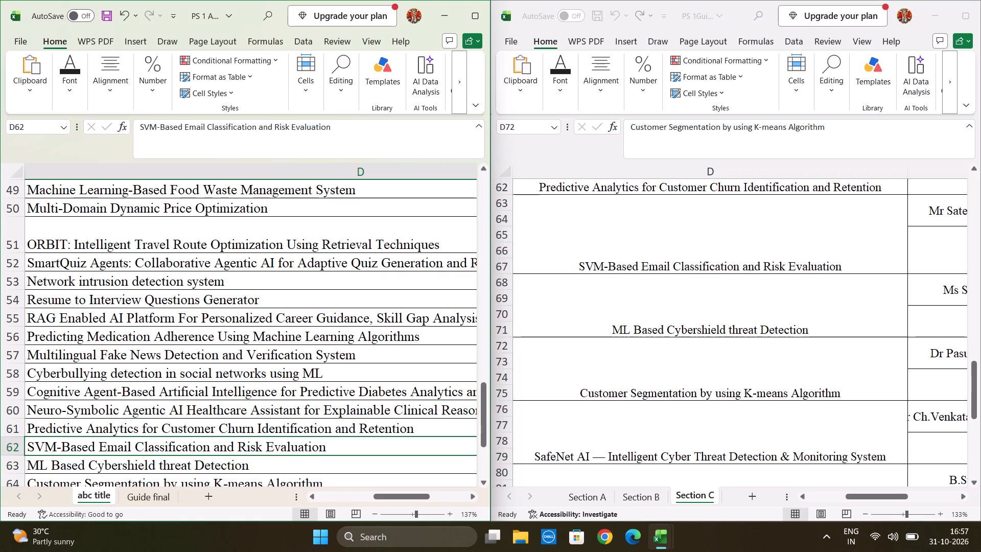
triple_click(141, 447)
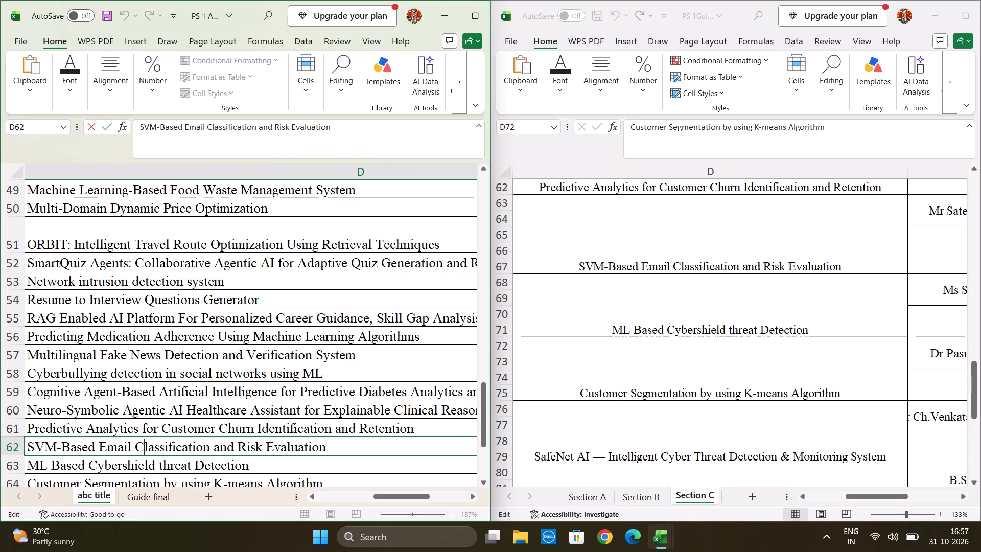
key("Left")
type("Threat")
key("space")
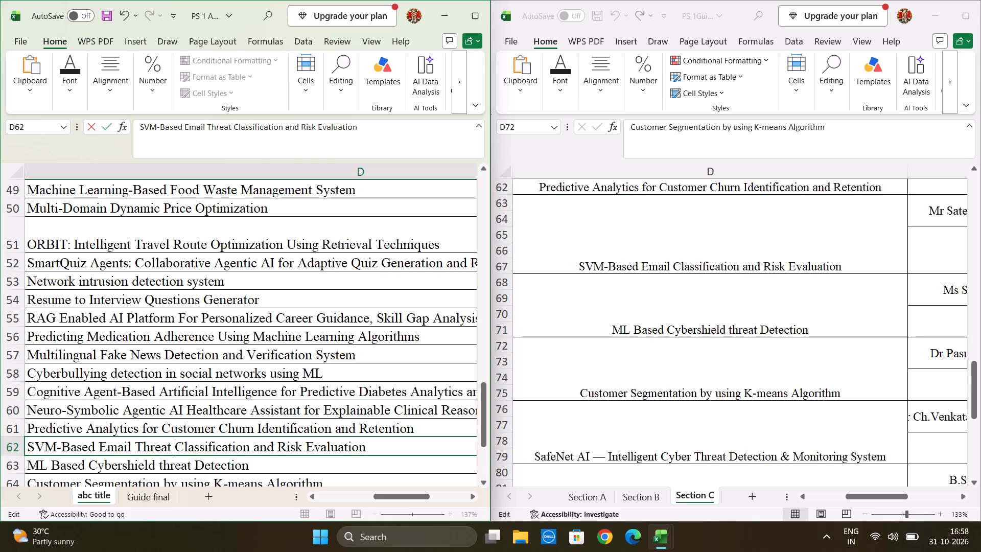
Check the file name and location of the revised titles workbook.
left_click(189, 22)
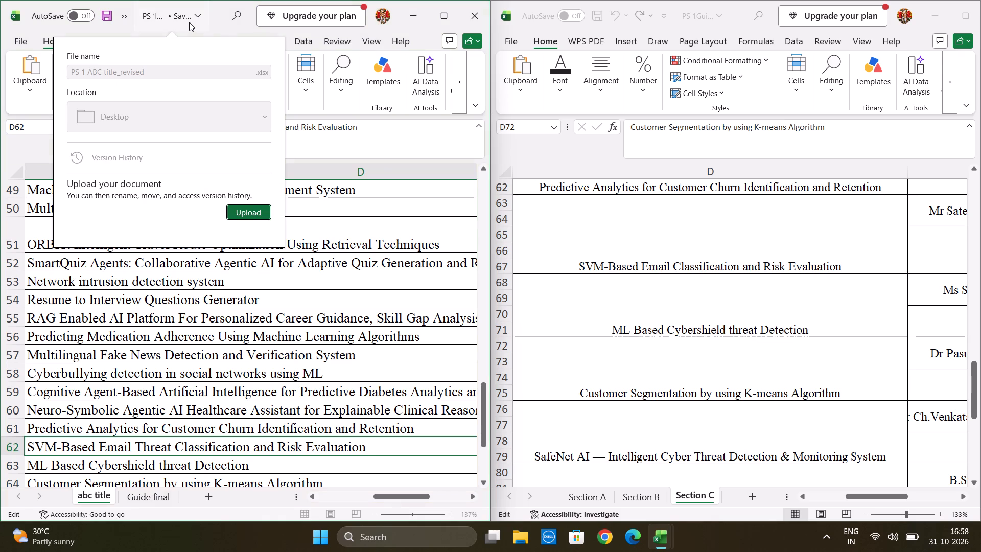
Save the revised titles workbook with the edited title in cell D62.
left_click(324, 200)
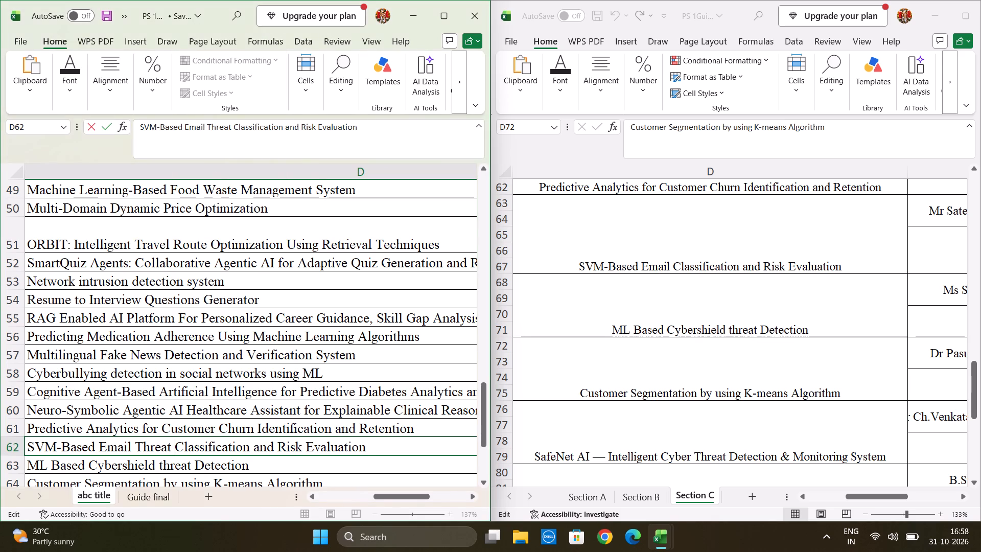
key("ctrl+s")
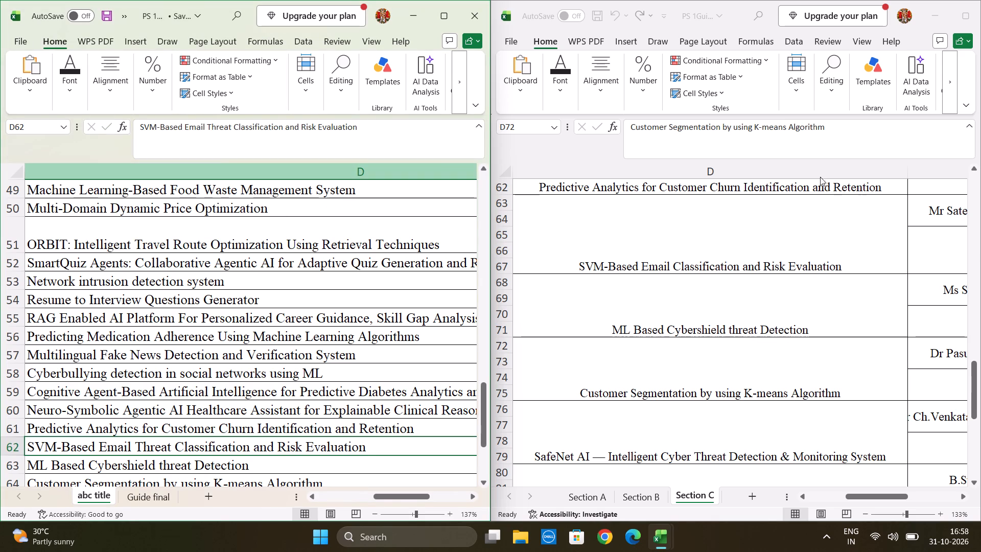
Compare the Section C titles with the revised list, from SVM-Based Email Classification and Risk Evaluation through the student placement prediction title.
scroll(970, 247, "down", 2)
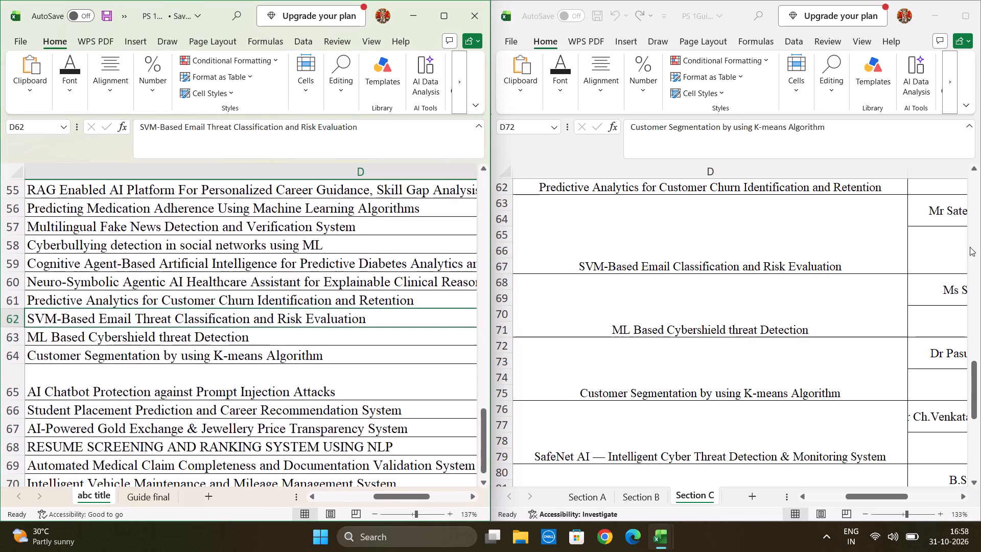
scroll(970, 247, "down", 1)
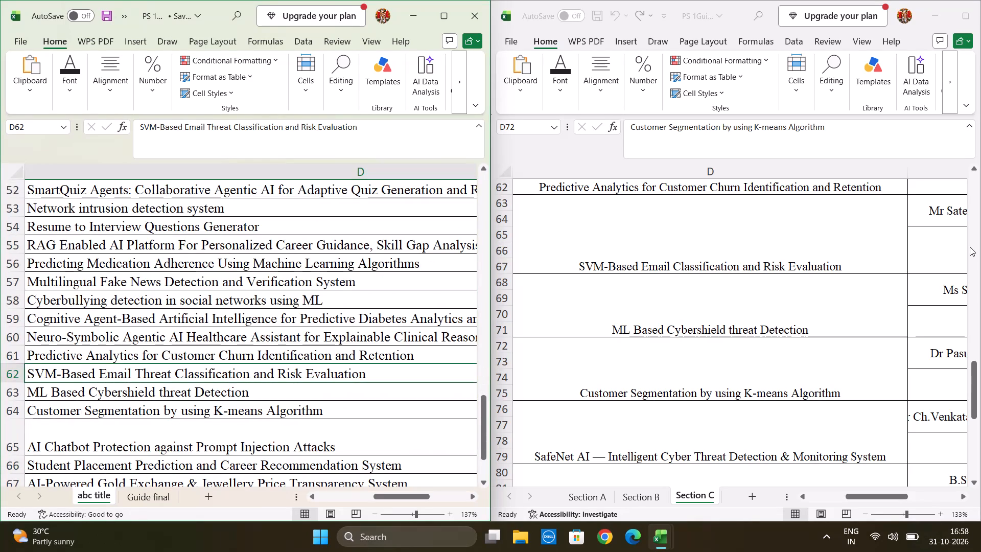
scroll(970, 247, "down", 1)
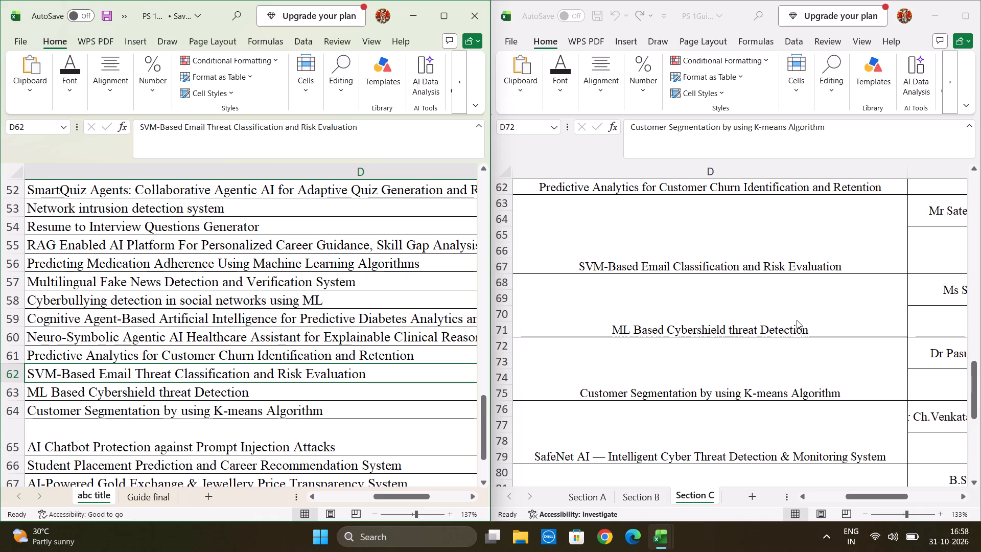
left_click(713, 395)
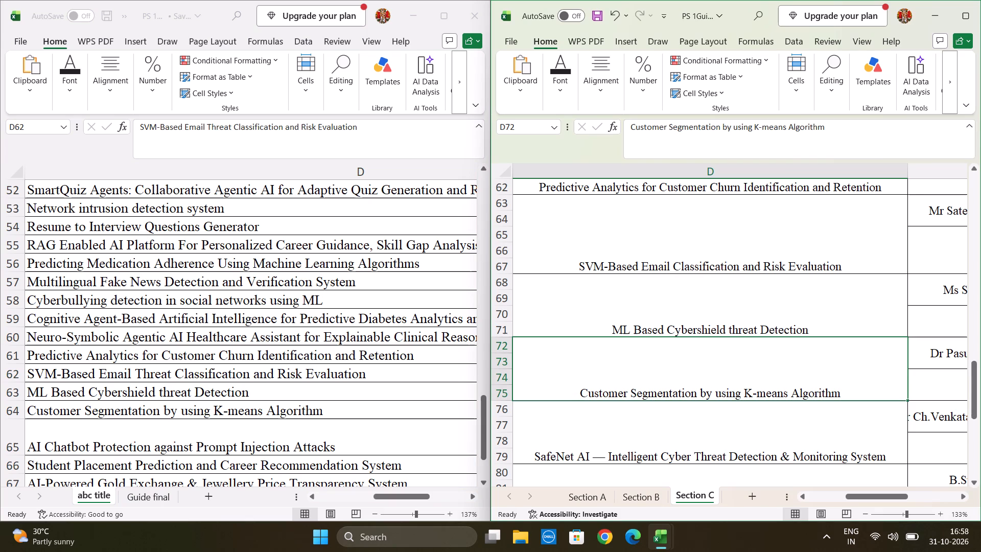
scroll(389, 422, "down", 1)
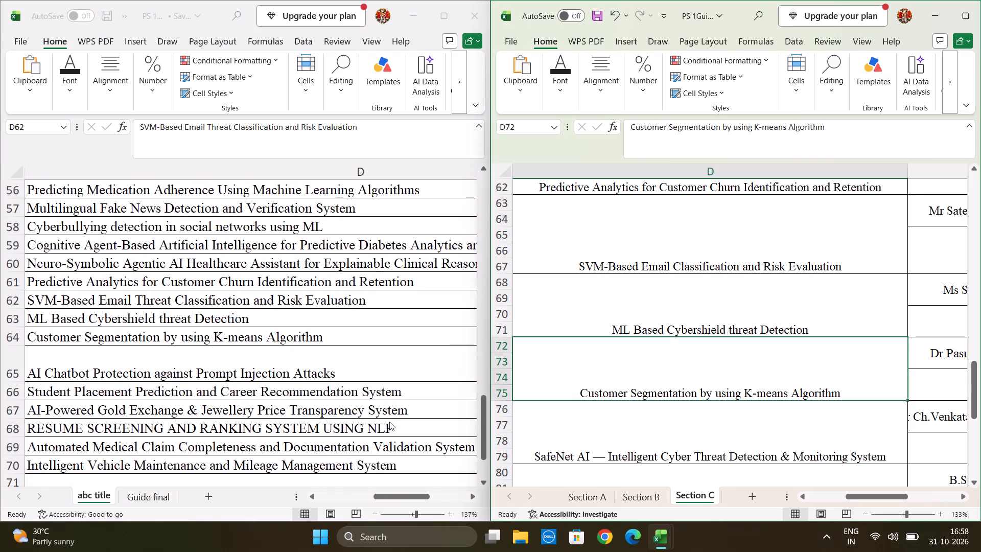
scroll(389, 422, "down", 1)
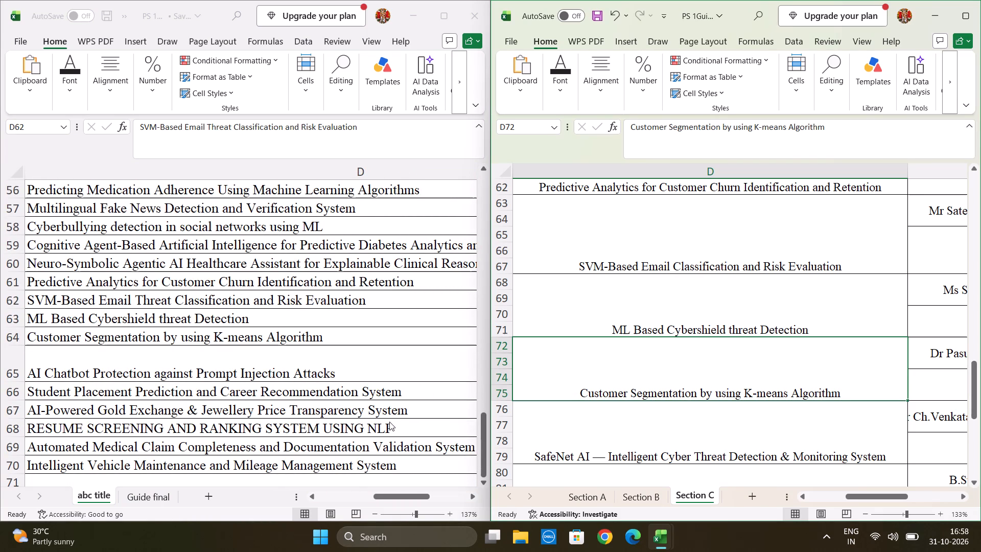
scroll(743, 409, "down", 1)
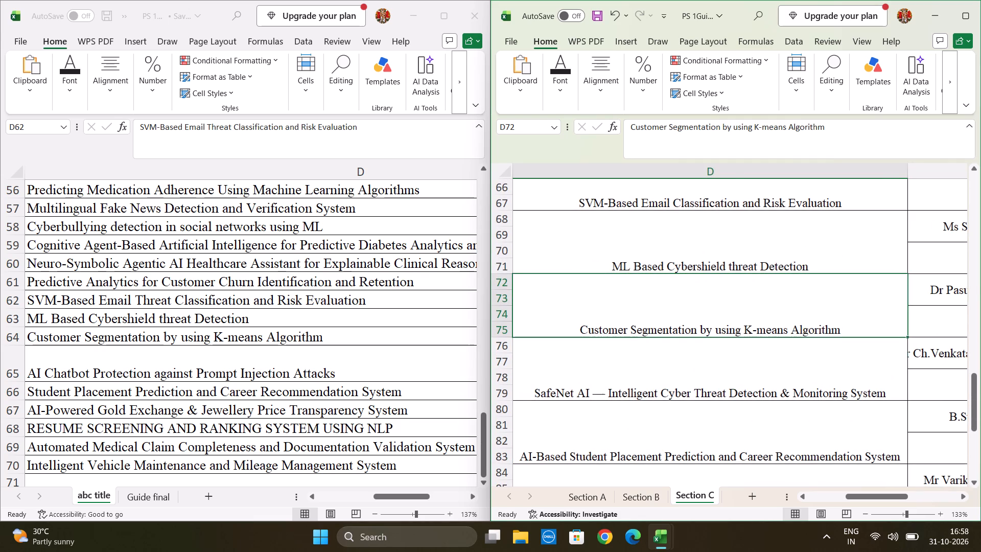
Check the file name and location of the revised titles workbook again.
left_click(188, 24)
left_click(188, 24)
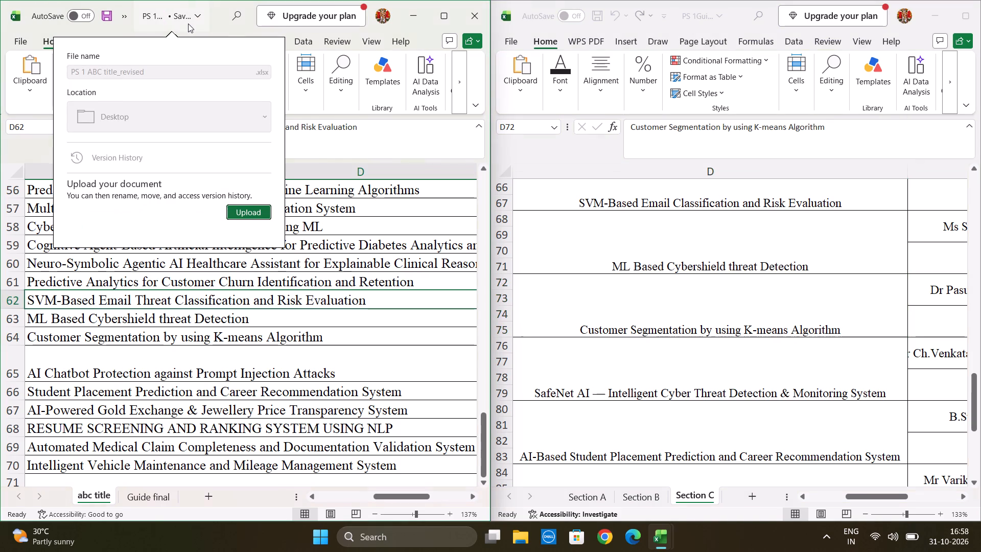
left_click(188, 24)
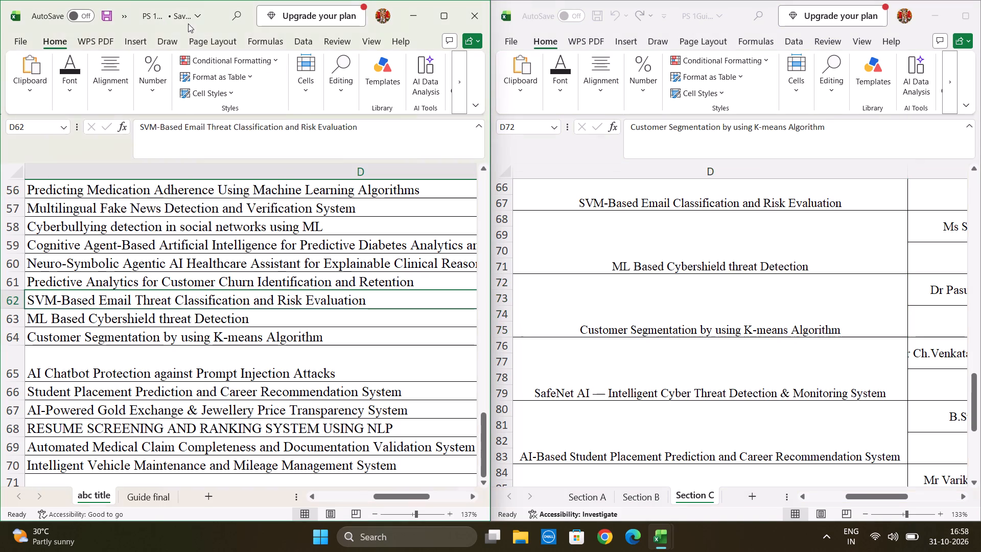
left_click(202, 13)
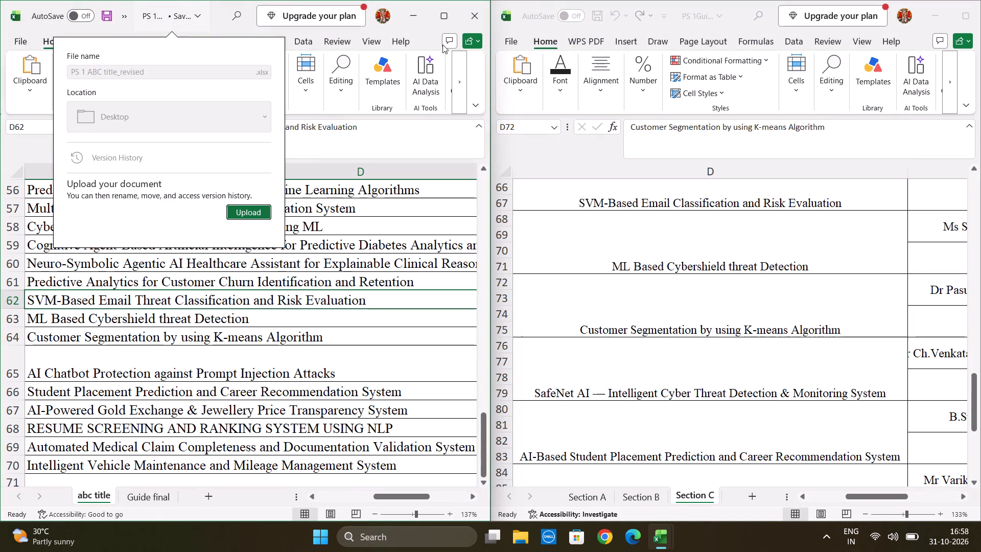
In cell D63 of Section C, insert "Threat" so the title reads SVM-Based Email Threat Classification and Risk Evaluation.
left_click(726, 294)
scroll(726, 294, "up", 1)
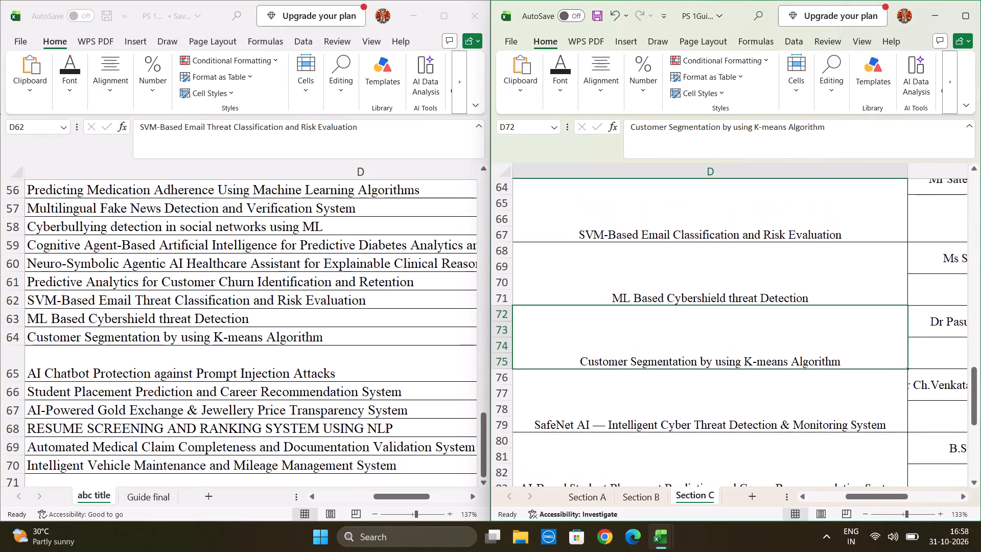
double_click(675, 236)
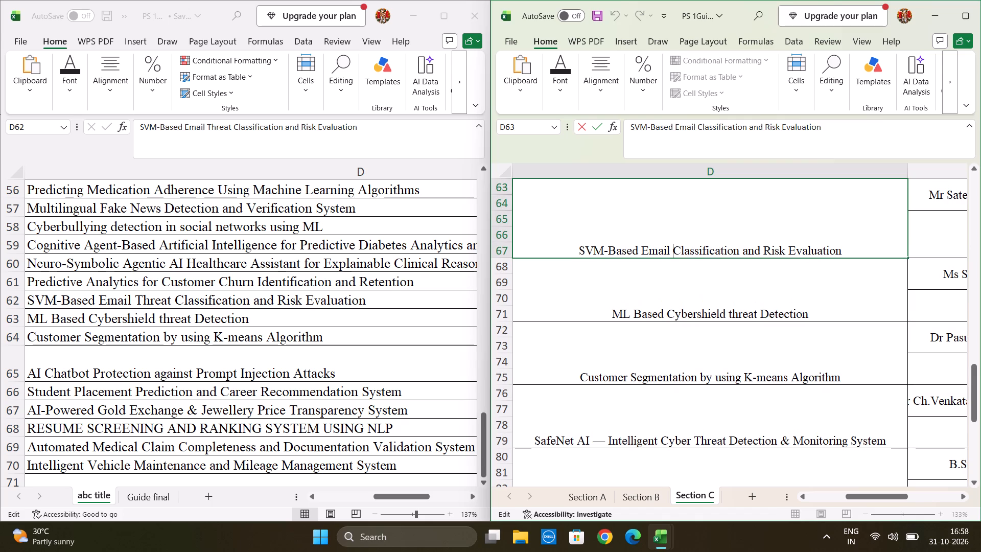
type("Threat")
key("space")
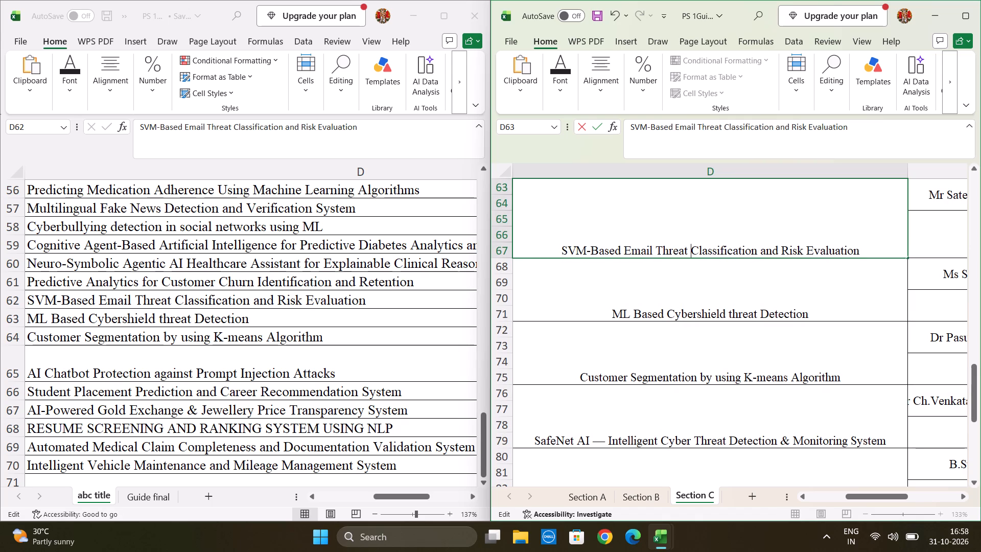
left_click(735, 348)
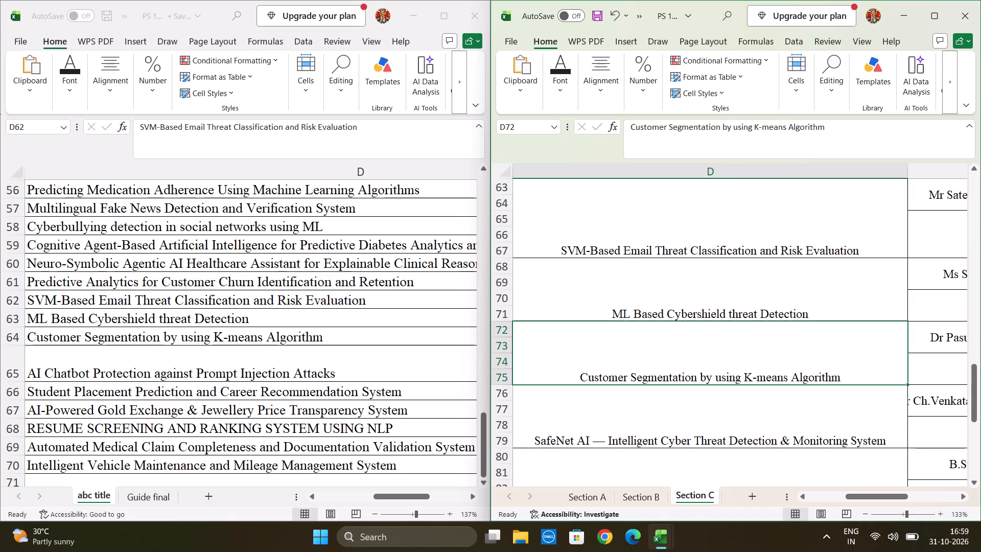
scroll(735, 348, "down", 1)
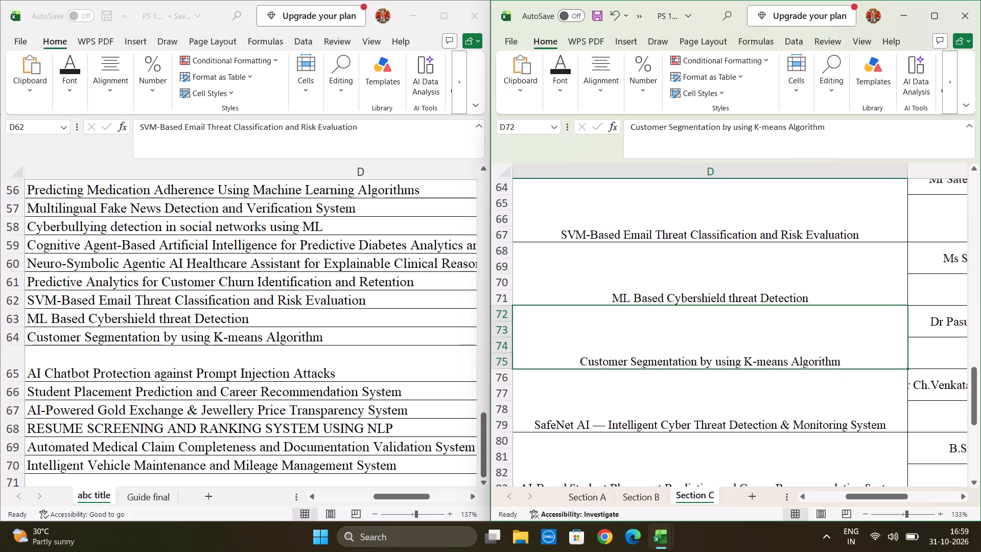
scroll(266, 400, "down", 1)
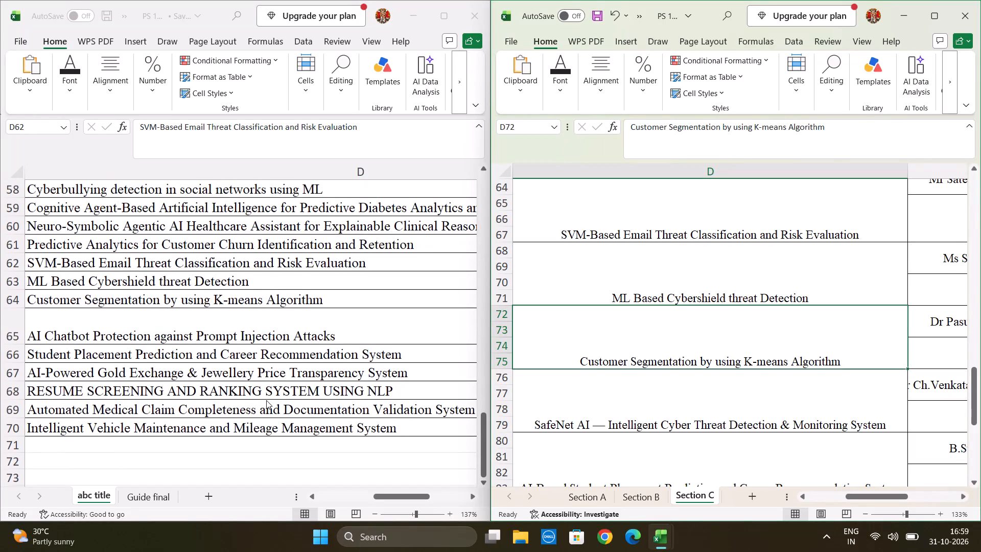
scroll(266, 400, "down", 1)
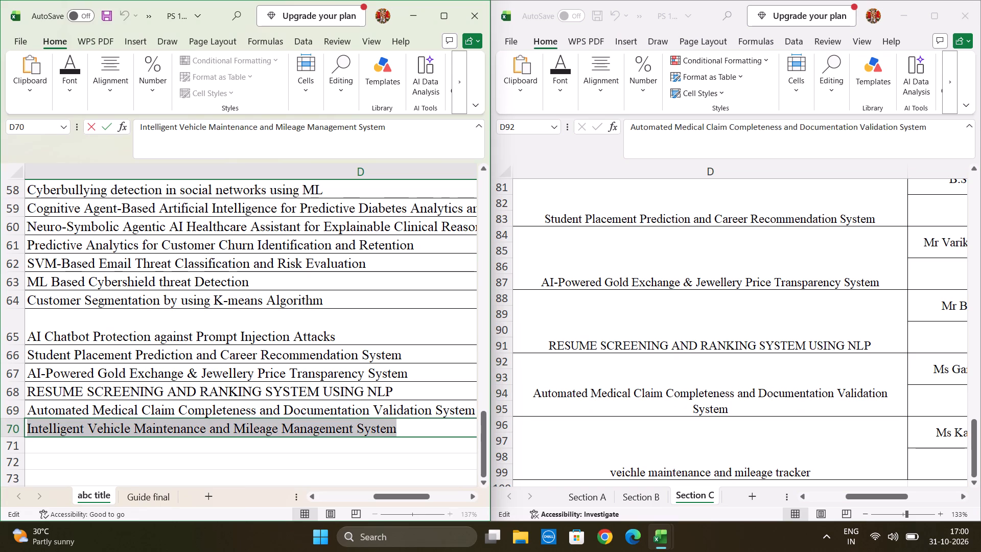
key("ctrl+c")
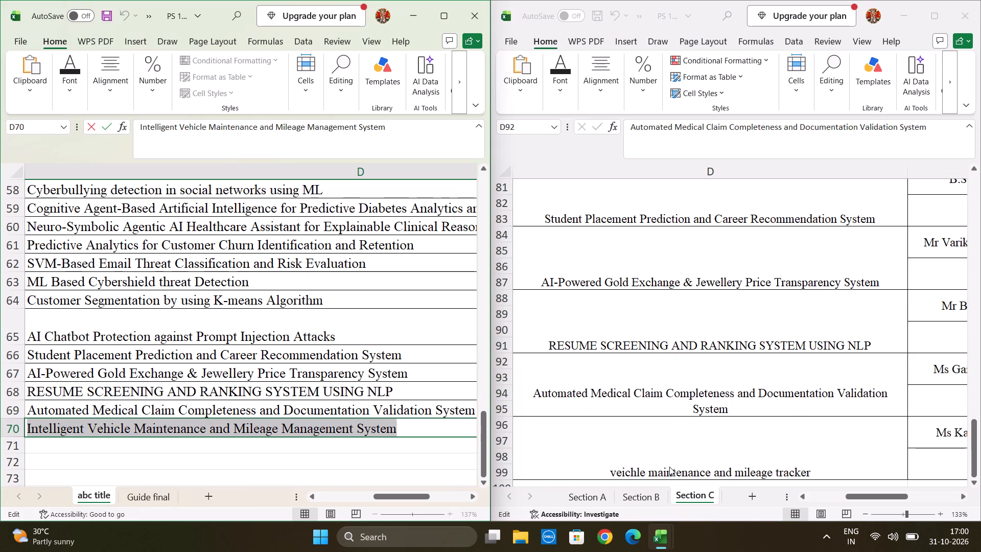
triple_click(669, 467)
double_click(669, 467)
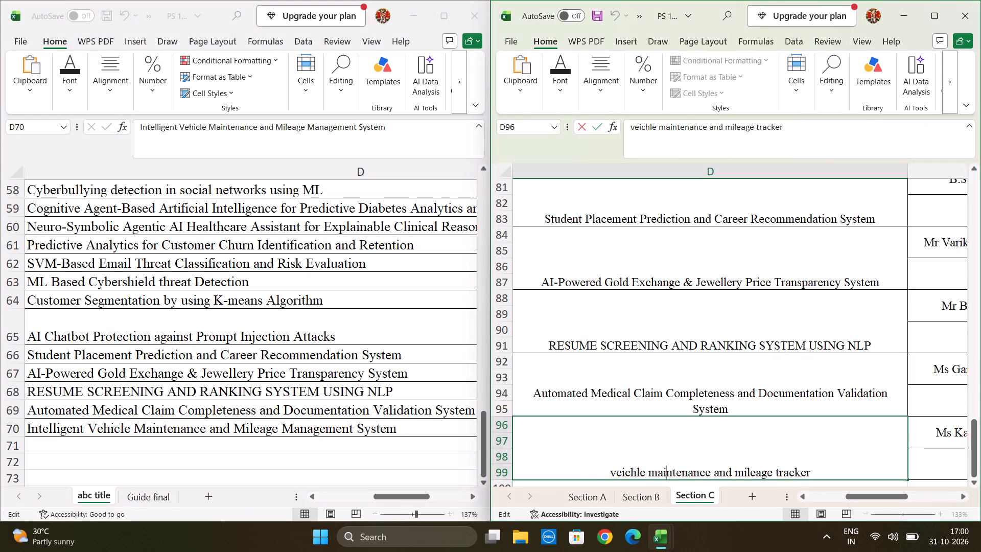
key("ctrl+a")
key("ctrl+v")
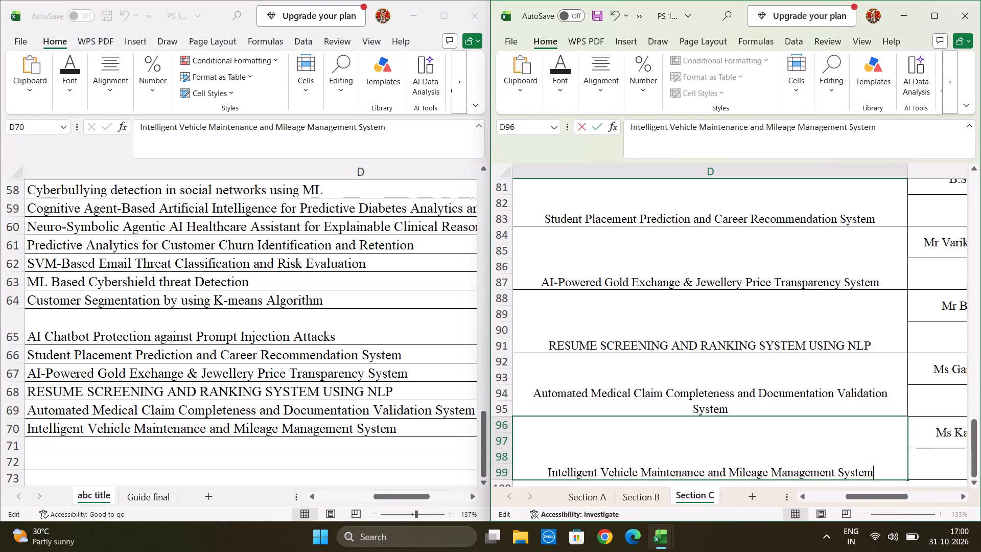
Maximize the guide allocation workbook and save it with the corrected Section C titles.
left_click(943, 12)
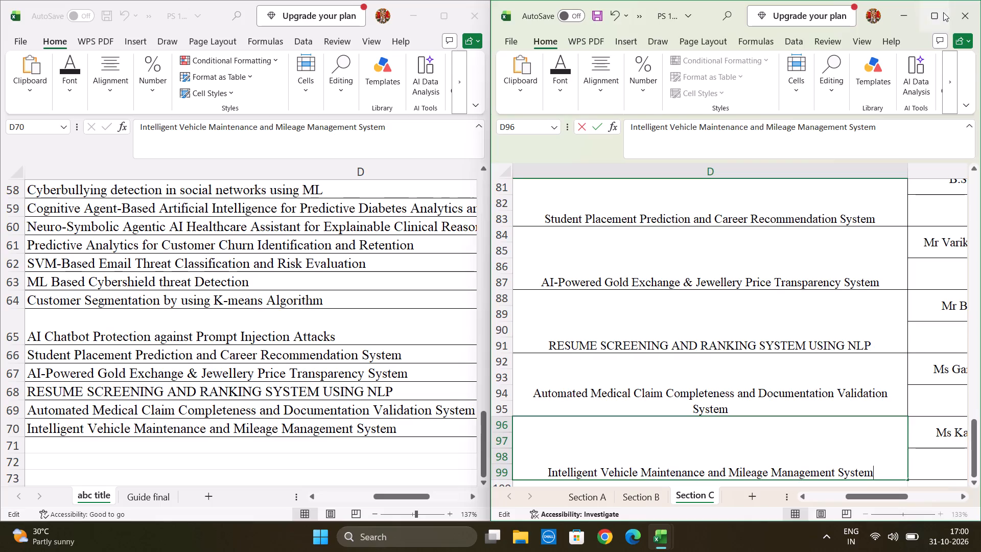
scroll(679, 173, "down", 2)
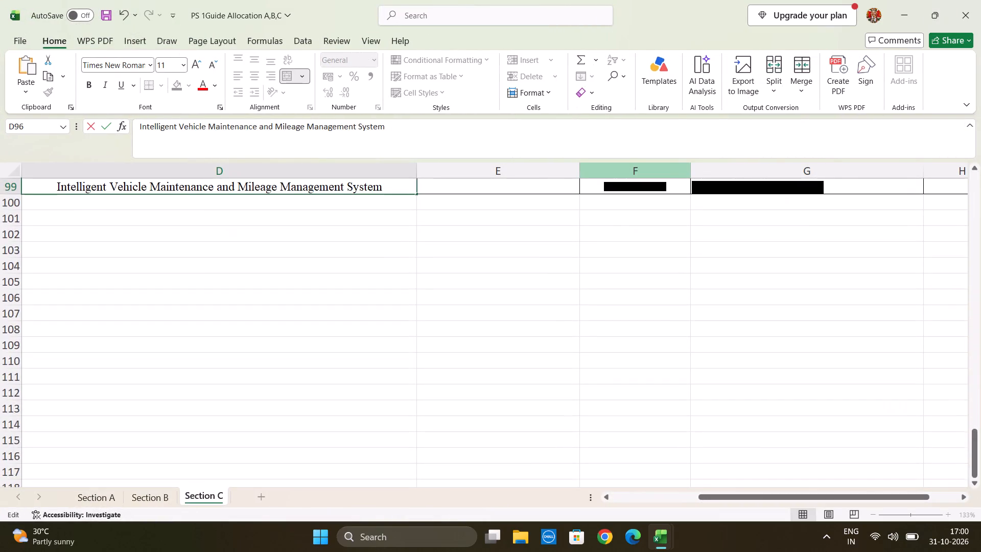
scroll(679, 173, "up", 2)
left_click(679, 173)
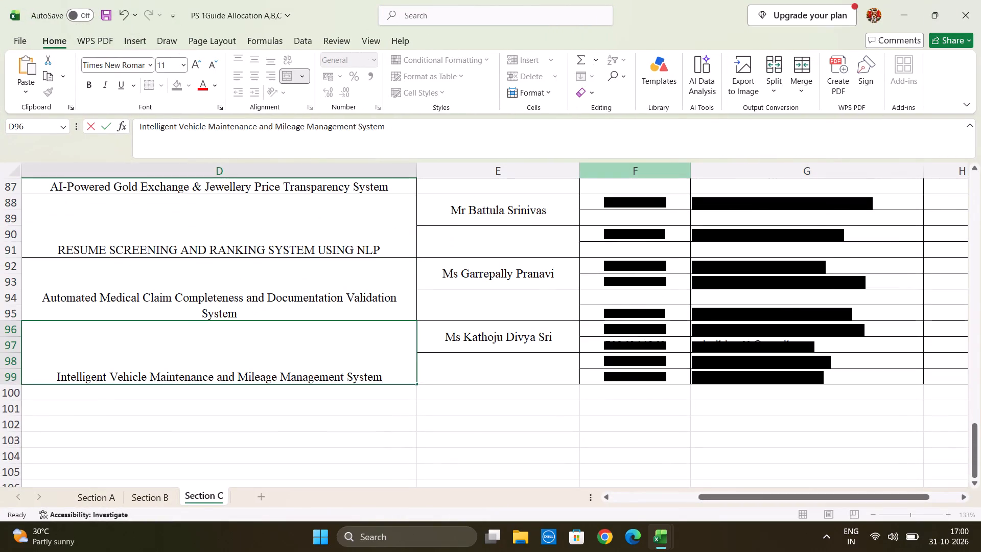
left_click(550, 199)
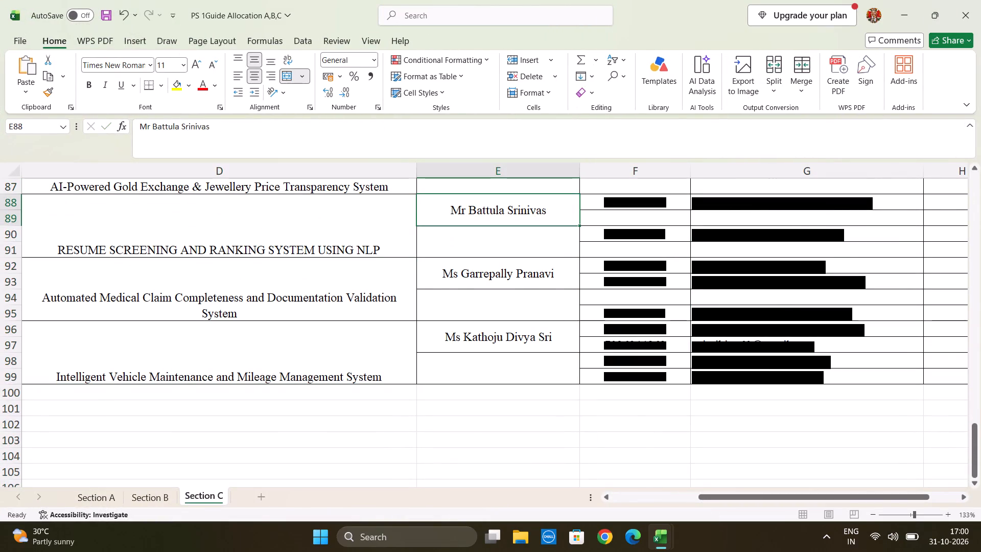
scroll(572, 283, "up", 2)
key("ctrl+s")
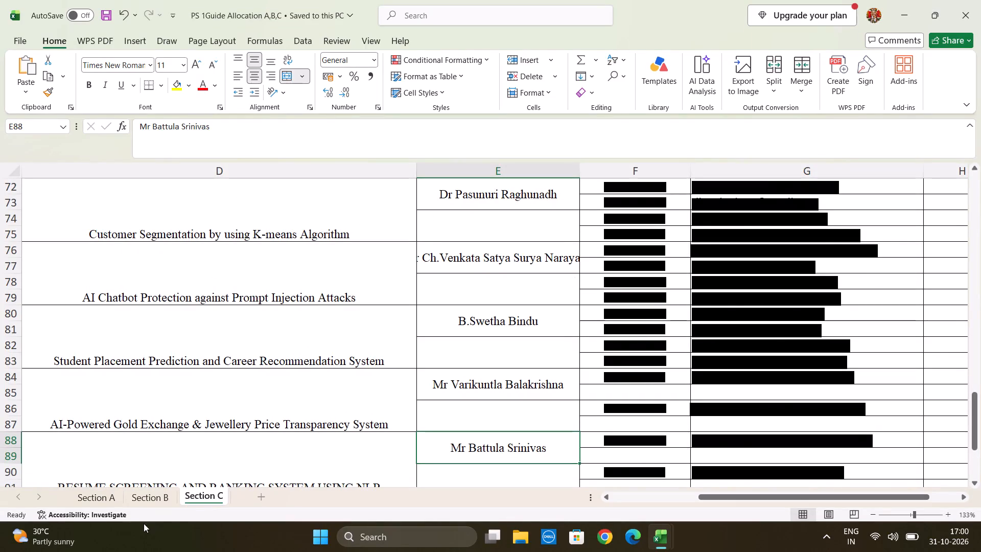
Look over the Section B, Section A and Section C sheets, saving the guide allocation workbook at Sections B and A.
left_click(160, 504)
scroll(404, 419, "up", 4)
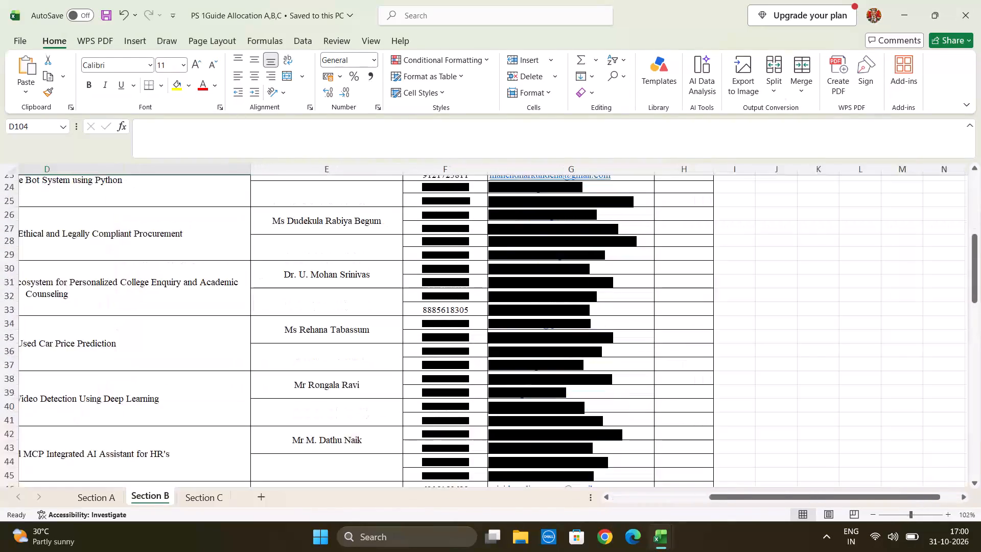
scroll(404, 419, "right", 2)
scroll(404, 419, "up", 1)
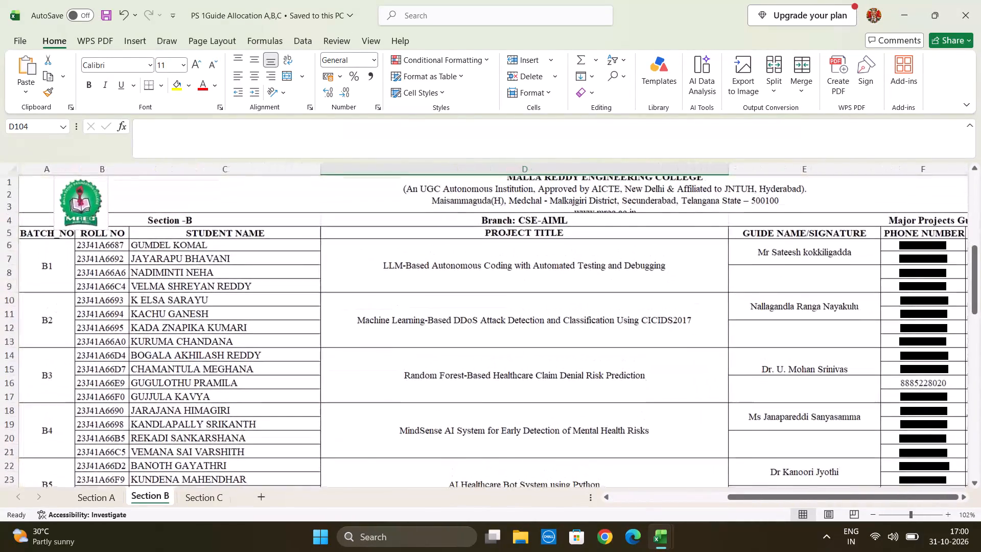
key("ctrl+s")
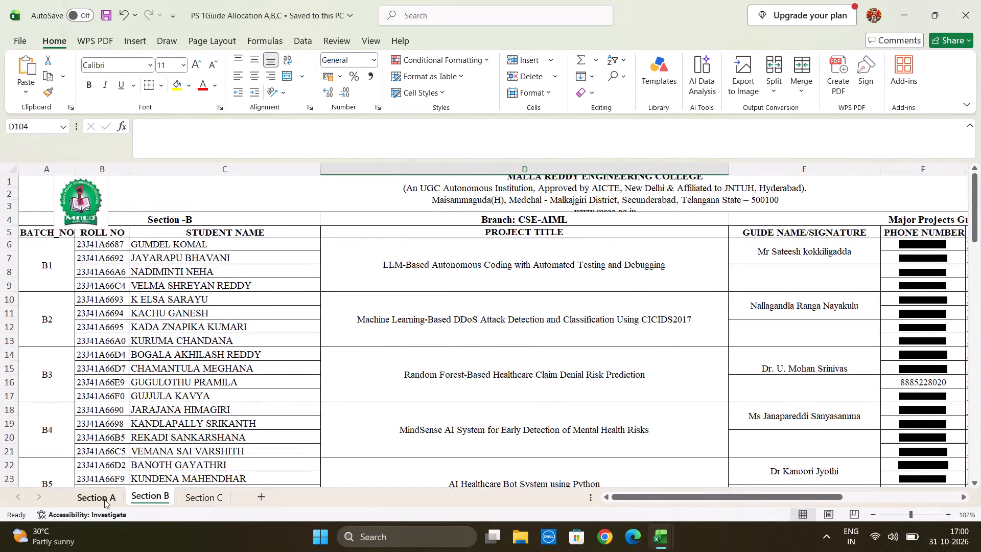
left_click(92, 502)
key("ctrl+s")
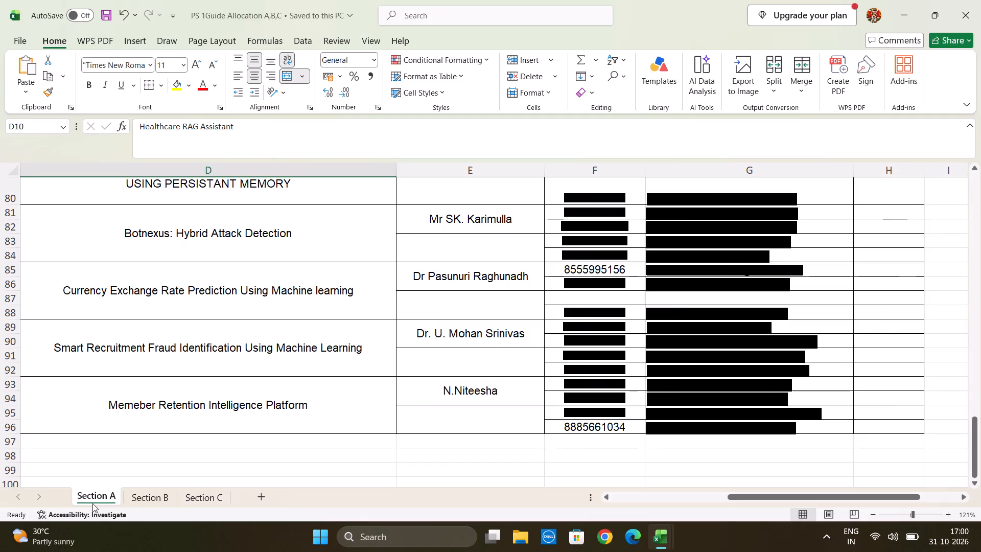
scroll(201, 422, "up", 6)
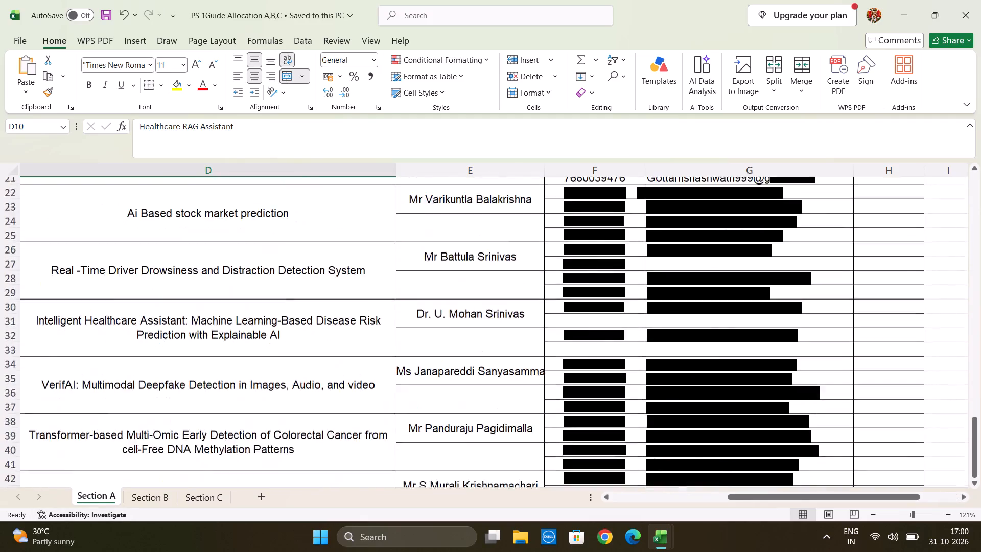
scroll(201, 422, "up", 4)
key("ctrl+s")
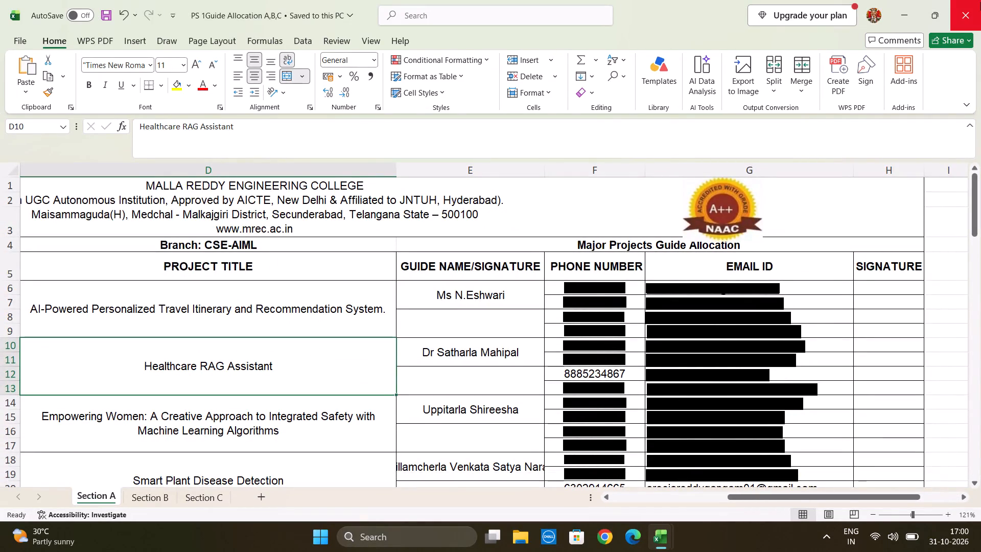
left_click(211, 499)
scroll(560, 410, "left", 3)
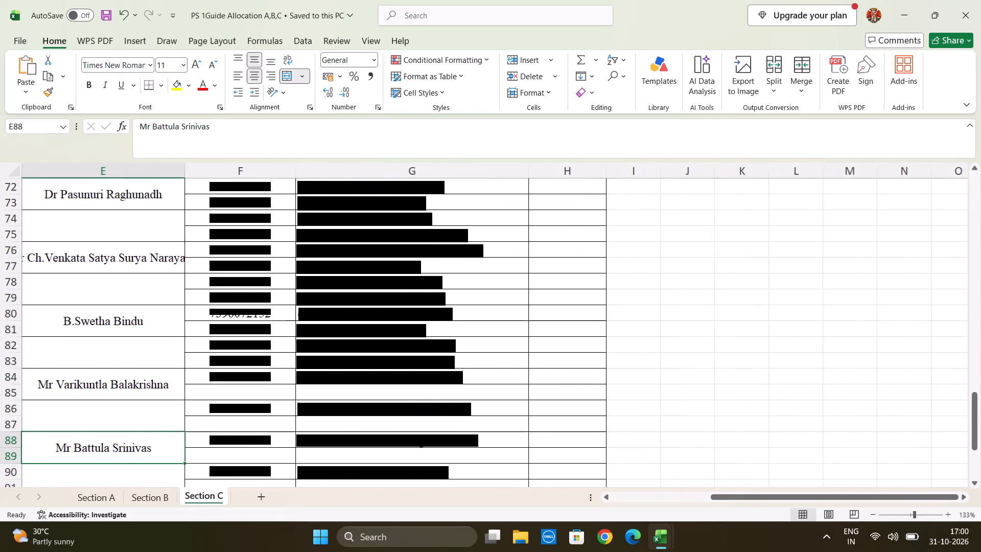
scroll(560, 410, "right", 2)
scroll(560, 410, "up", 2)
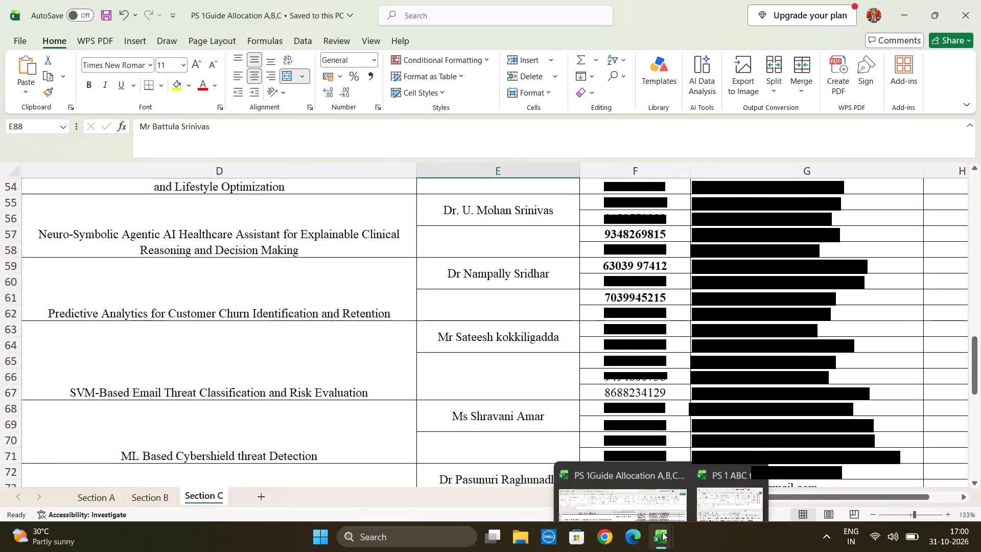
Close the revised titles workbook, PS 1 ABC title_revised, without saving its changes.
left_click(724, 472)
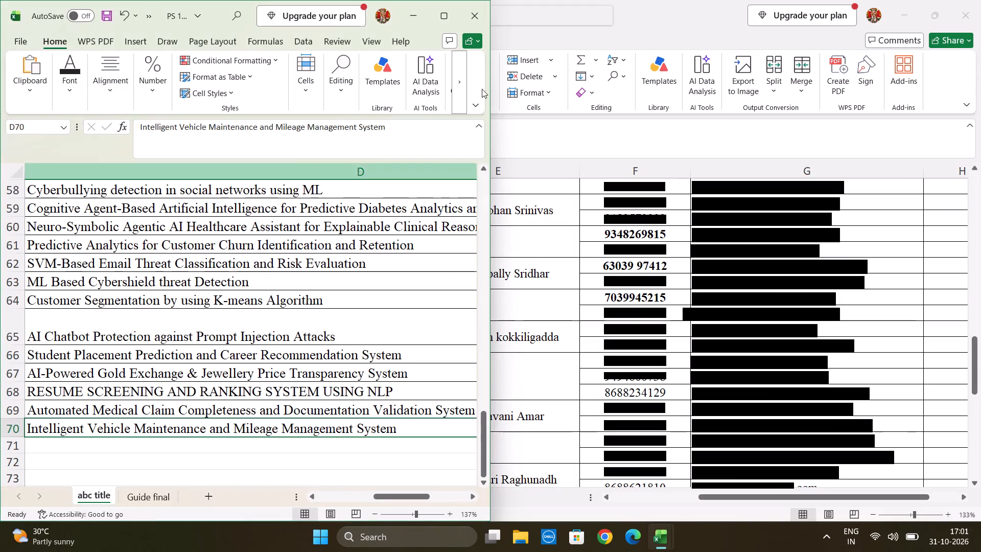
left_click(476, 19)
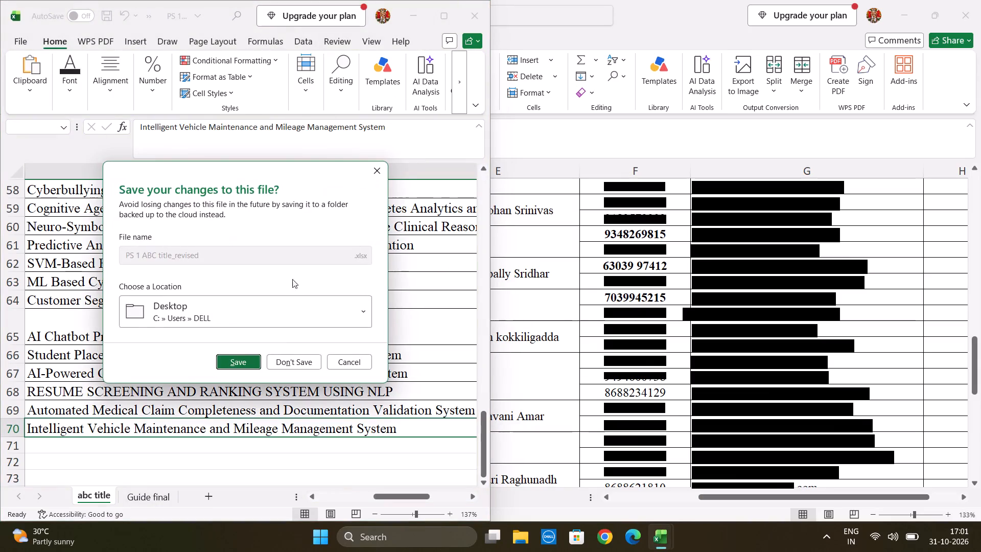
left_click(286, 362)
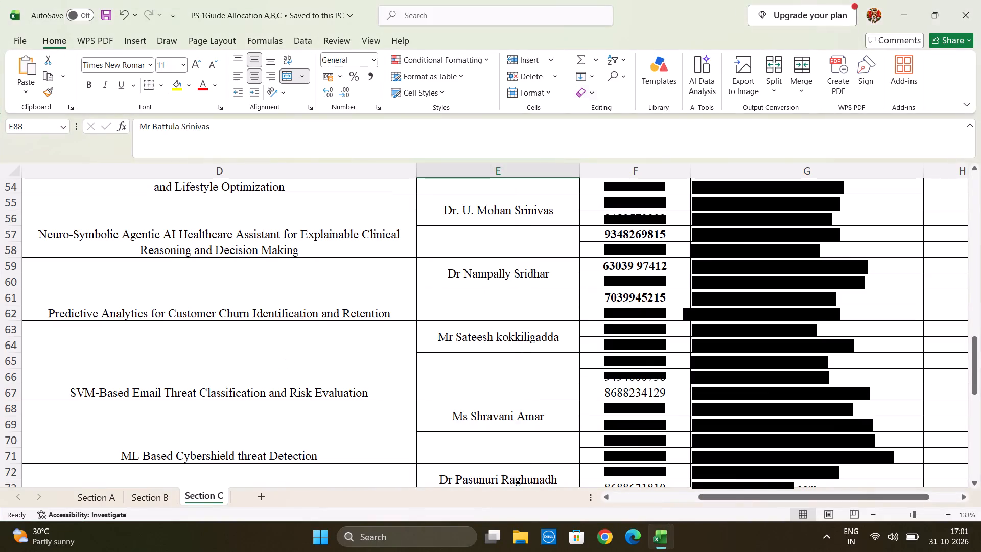
Save the guide allocation workbook and close it.
key("ctrl+s")
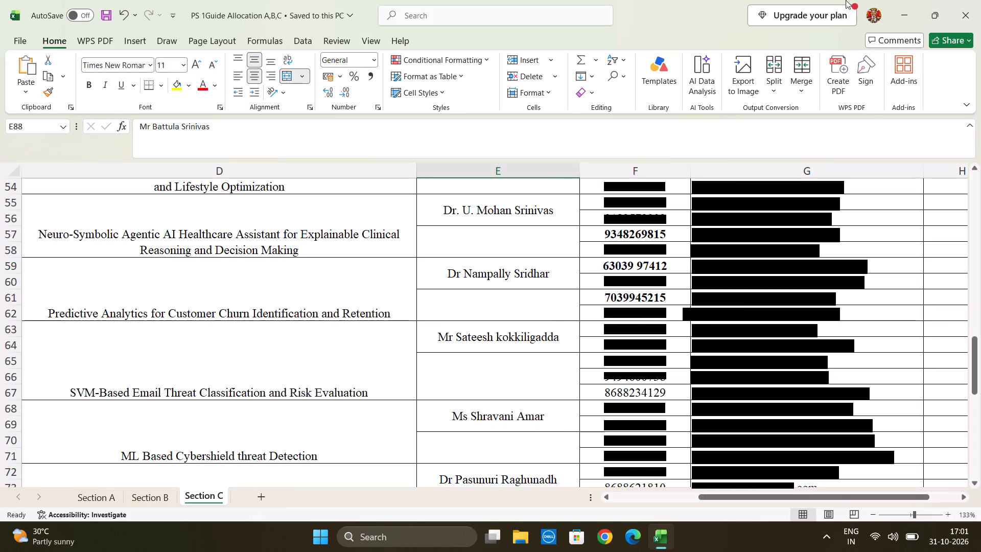
left_click(980, 0)
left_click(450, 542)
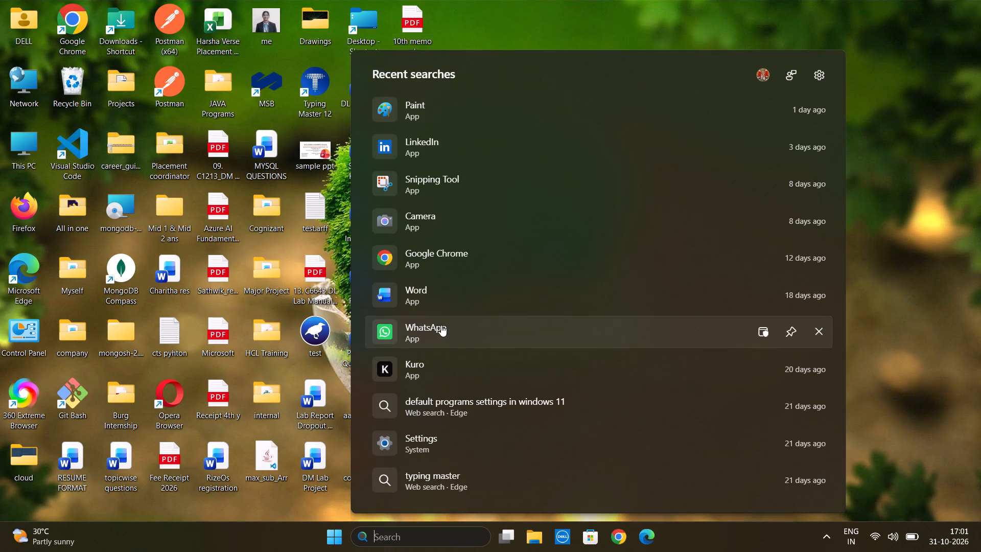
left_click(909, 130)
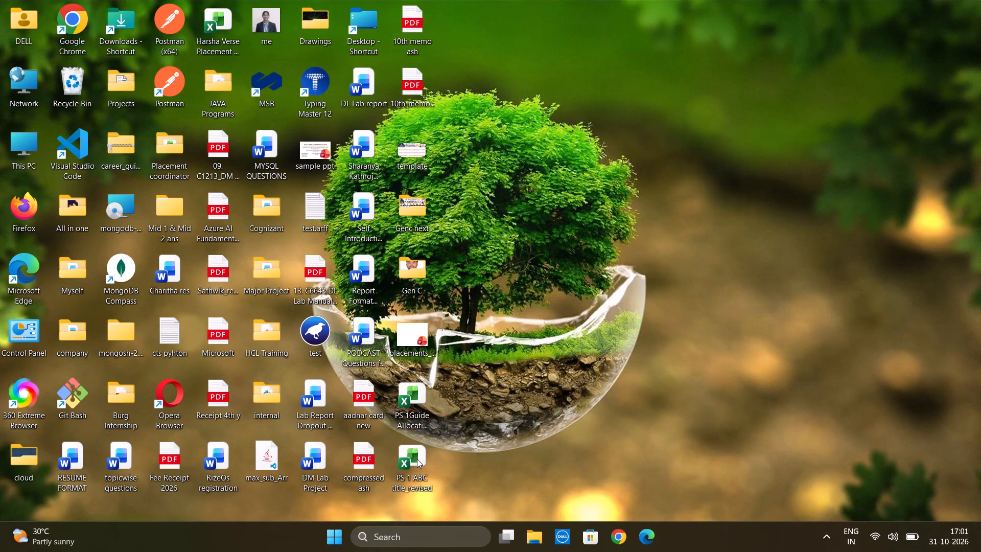
Start renaming the PS 1Guide Allocation A,B,C workbook file on the desktop.
right_click(416, 394)
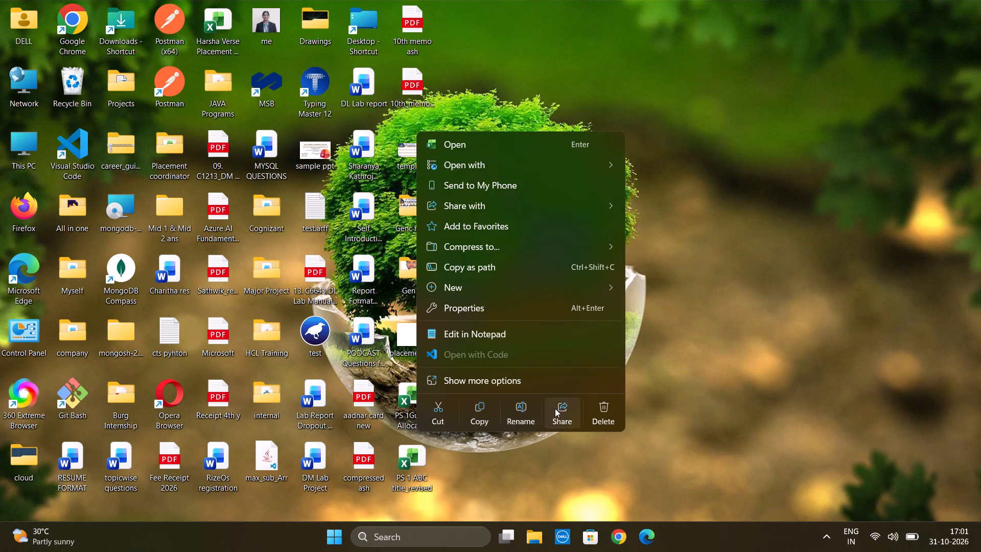
left_click(527, 412)
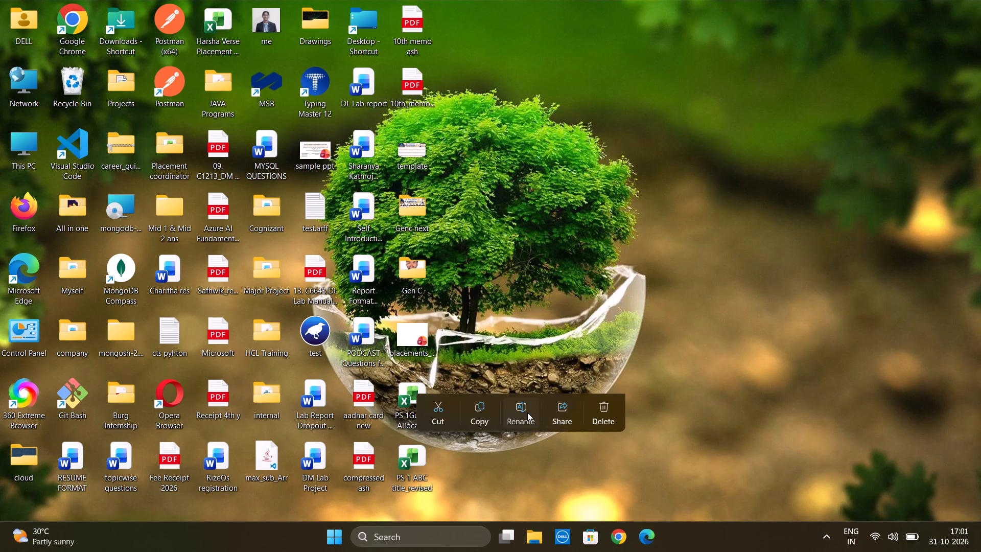
Rename the guide allocation workbook file on the desktop as PS 1Guide Allocation A,B,C updated.
right_click(419, 410)
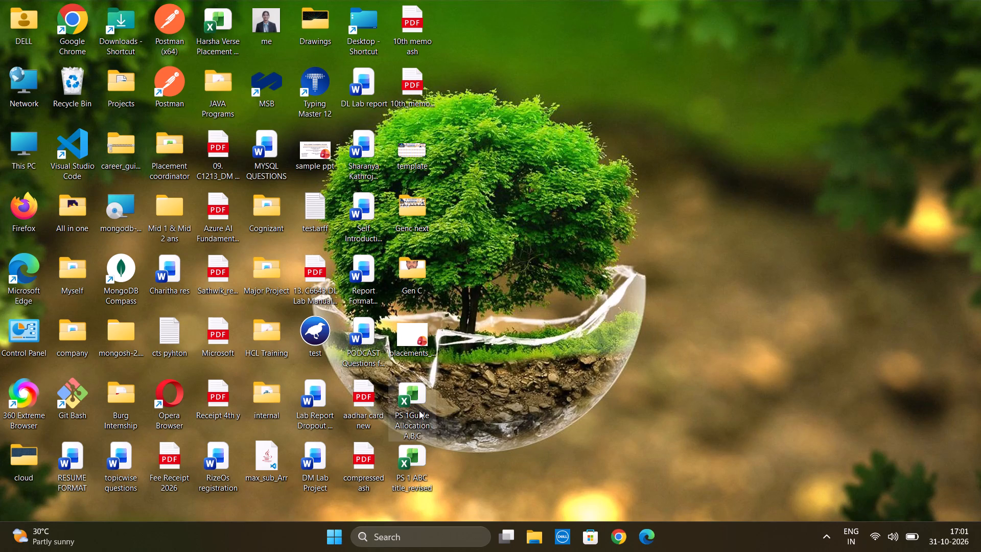
left_click(524, 432)
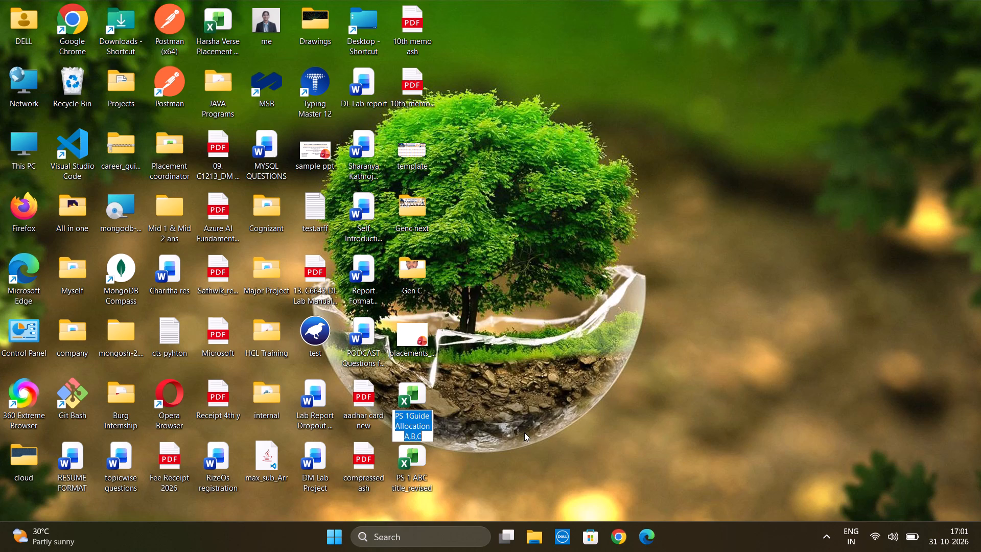
left_click(429, 438)
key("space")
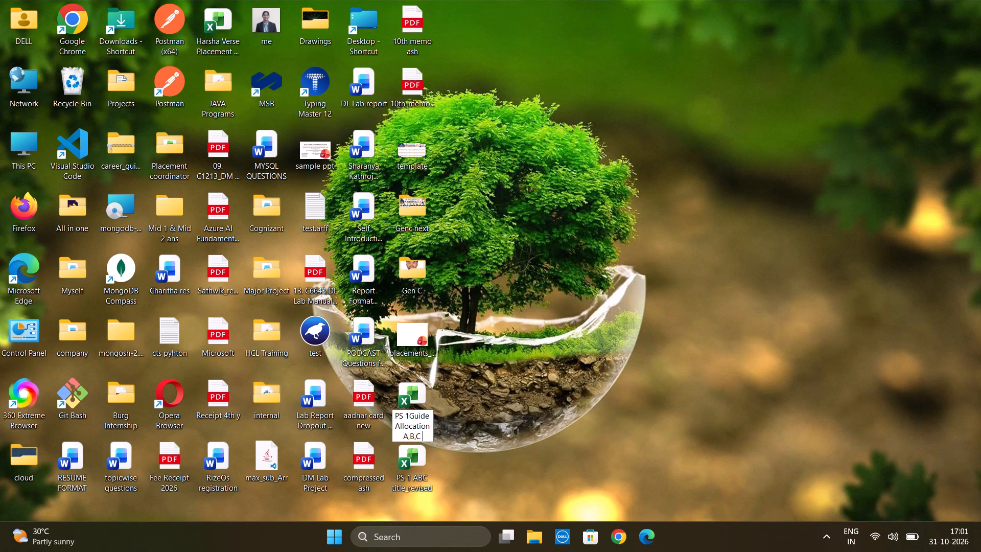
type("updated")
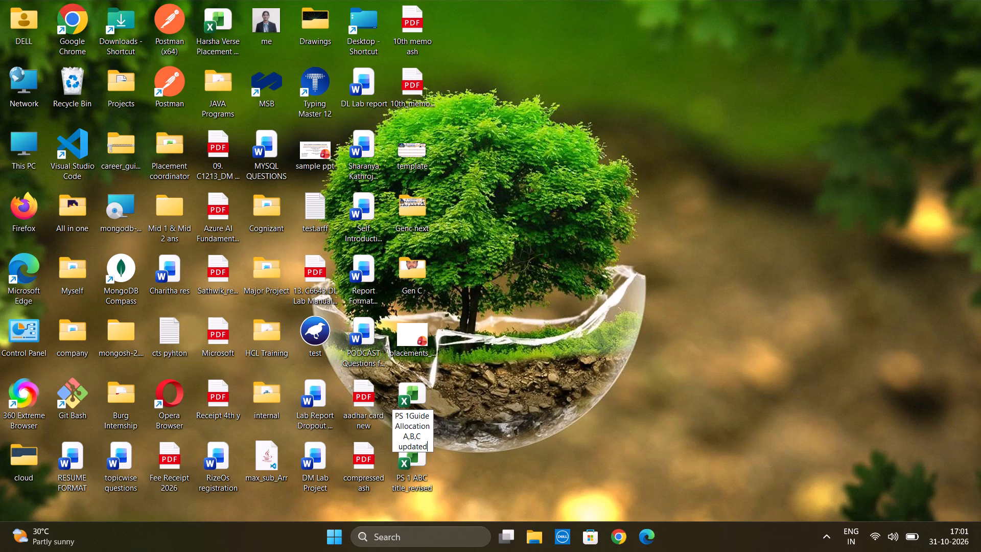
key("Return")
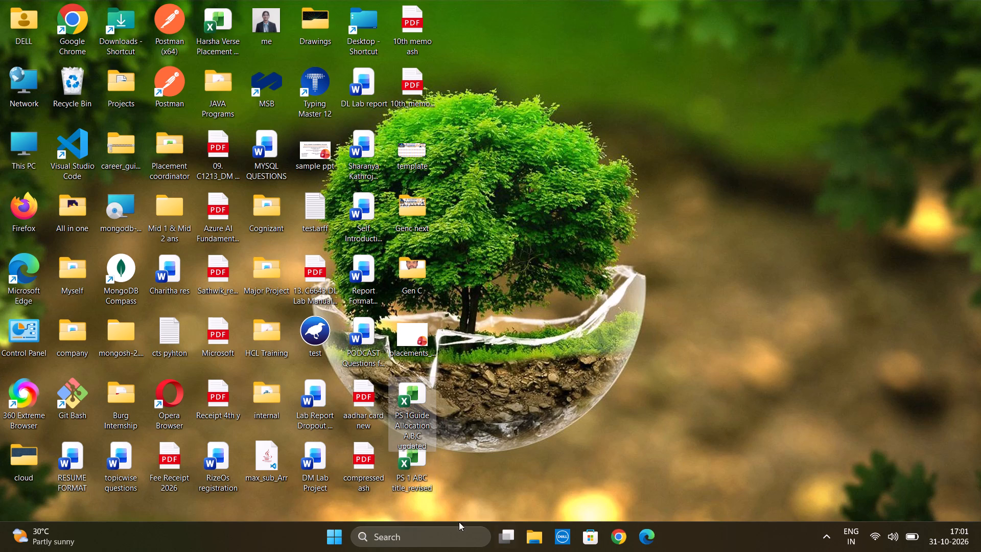
Open Windows search to show the recently searched apps.
left_click(427, 527)
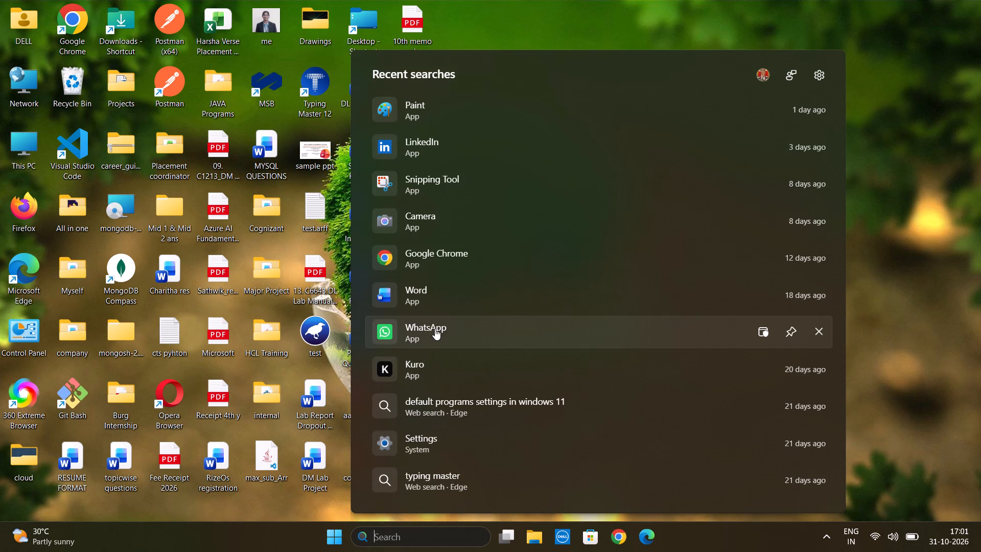
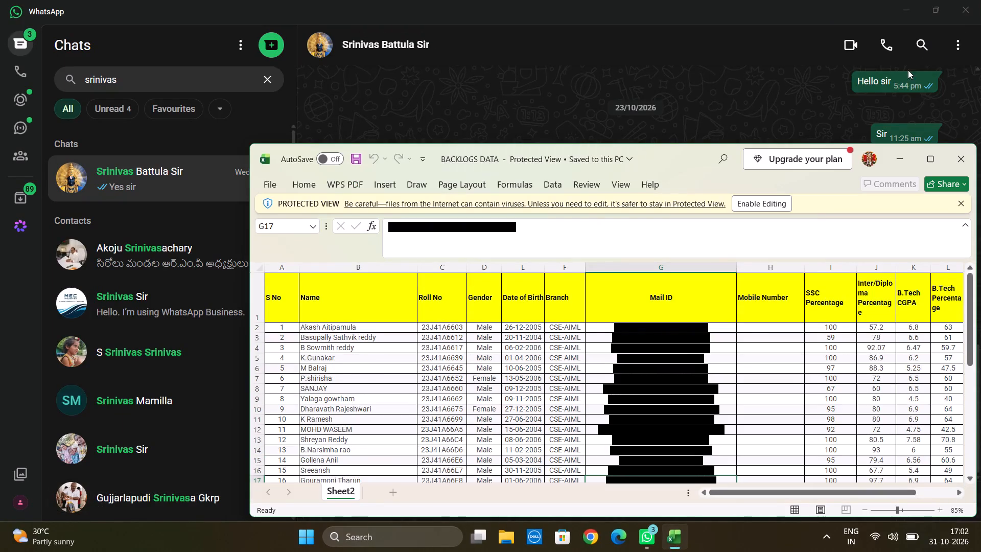
Enlarge the BACKLOGS DATA workbook to full screen and look over the student backlog list on Sheet2.
left_click(928, 162)
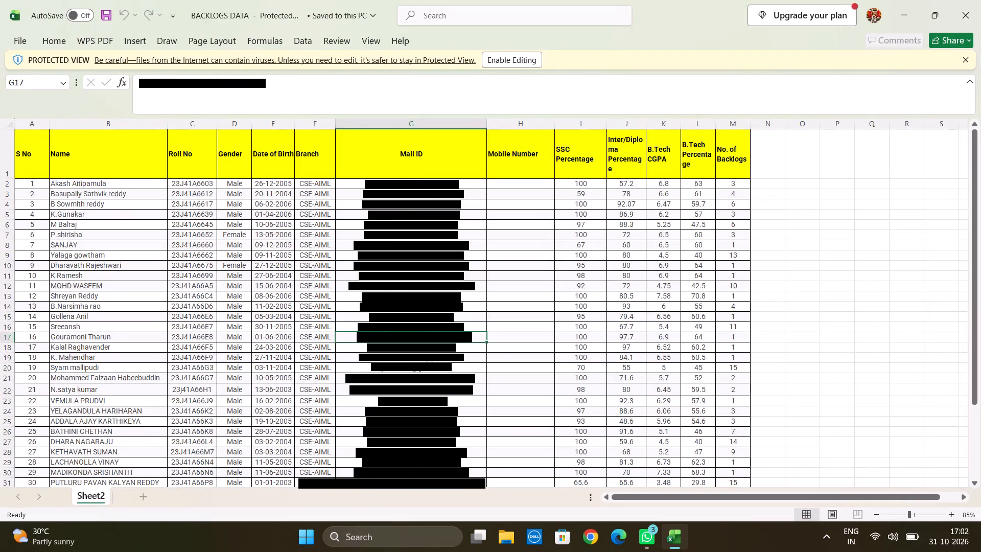
scroll(449, 201, "up", 2)
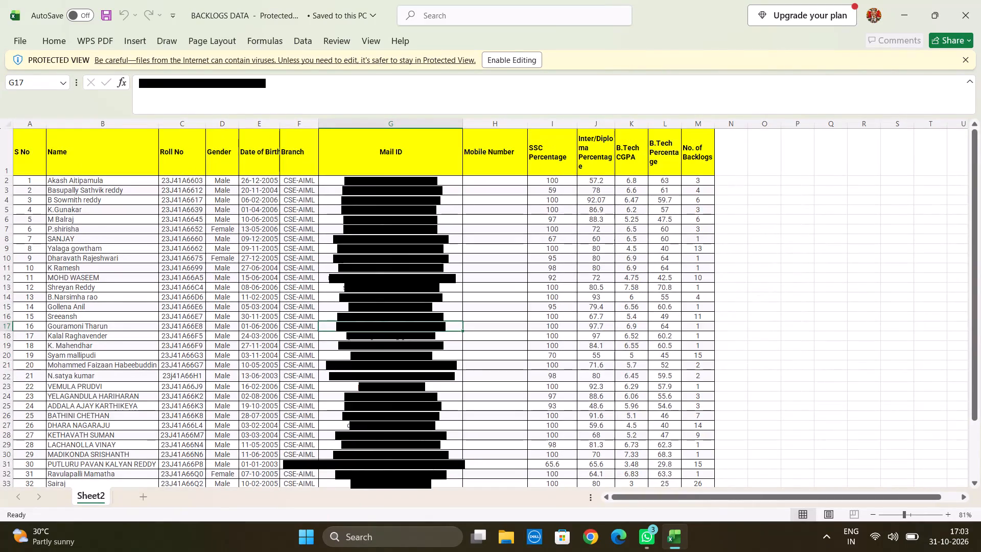
Look through the student records on Sheet2 of the backlogs workbook, from the personal details to the marks and backlog columns.
left_click(480, 179)
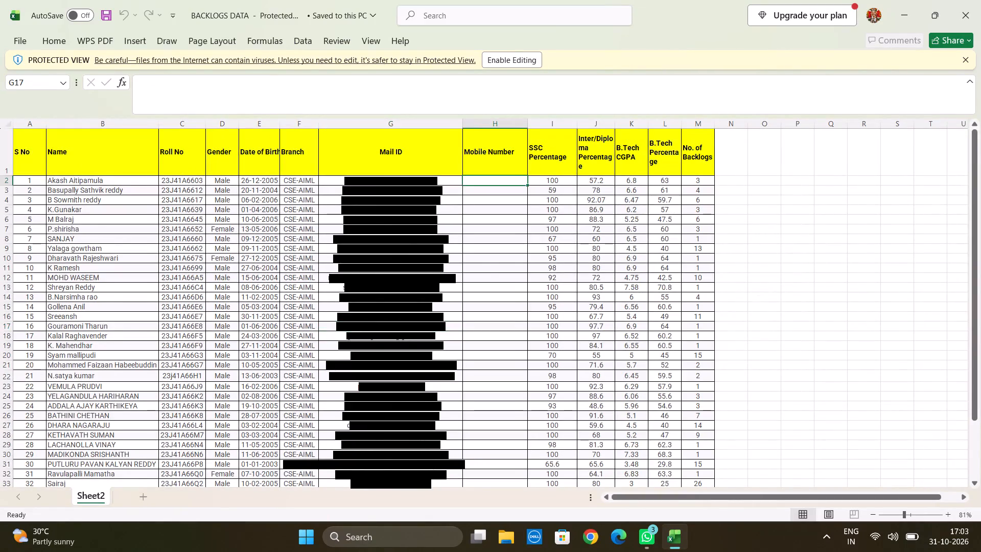
scroll(480, 179, "right", 7)
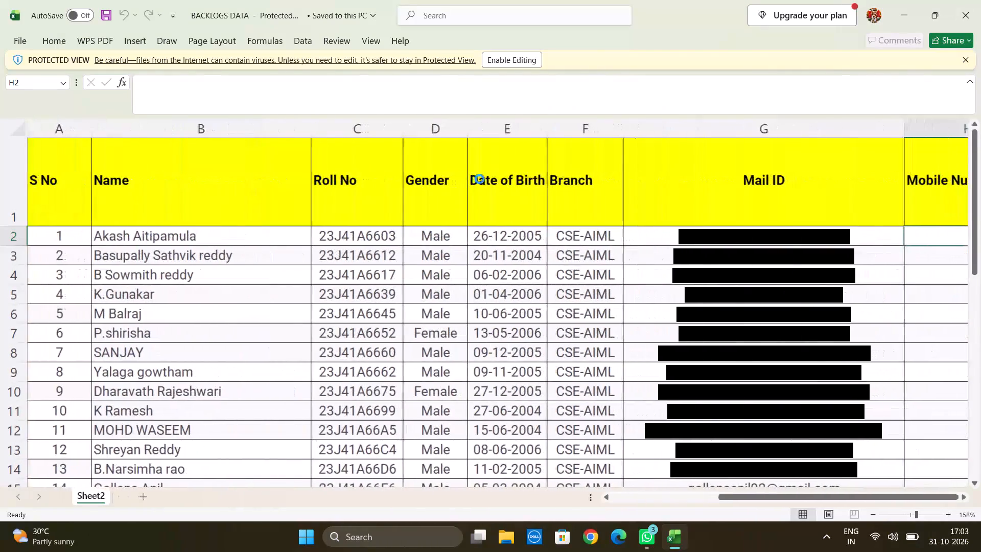
scroll(480, 179, "down", 4)
scroll(480, 179, "up", 1)
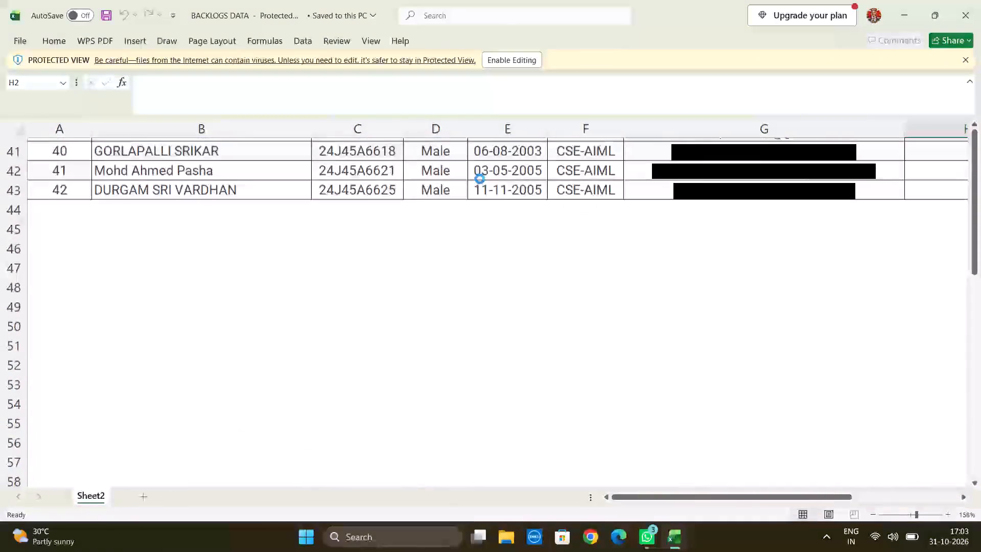
scroll(480, 179, "up", 1)
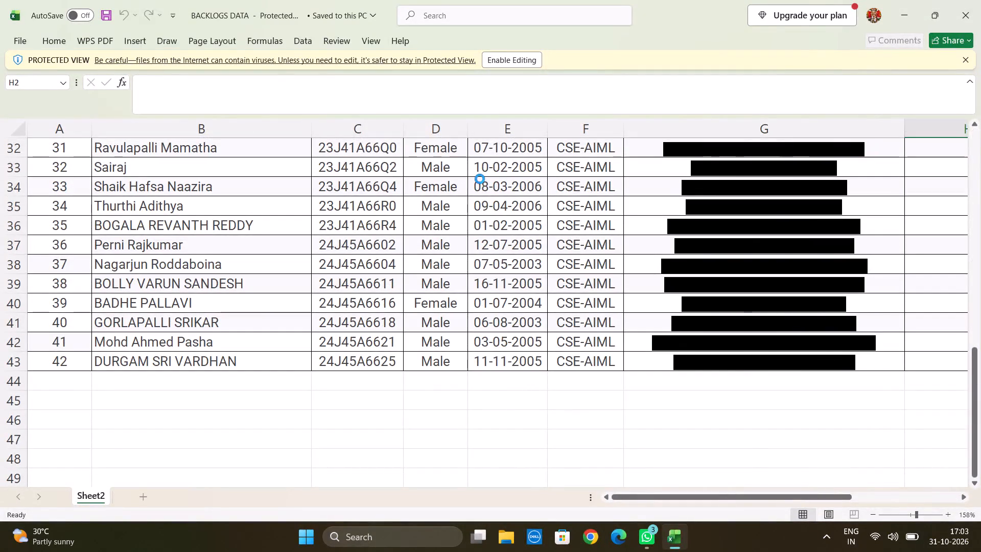
scroll(480, 179, "up", 3)
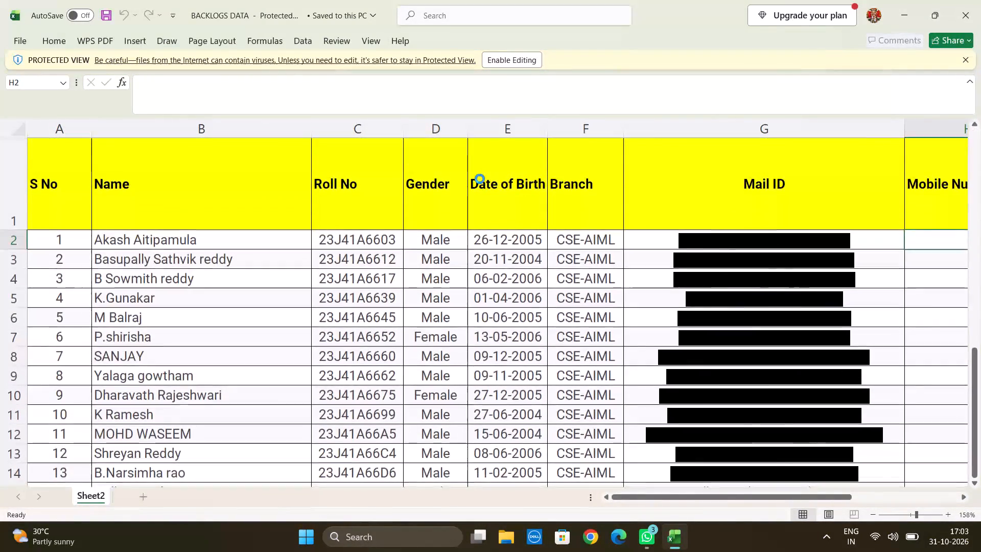
scroll(480, 179, "down", 2)
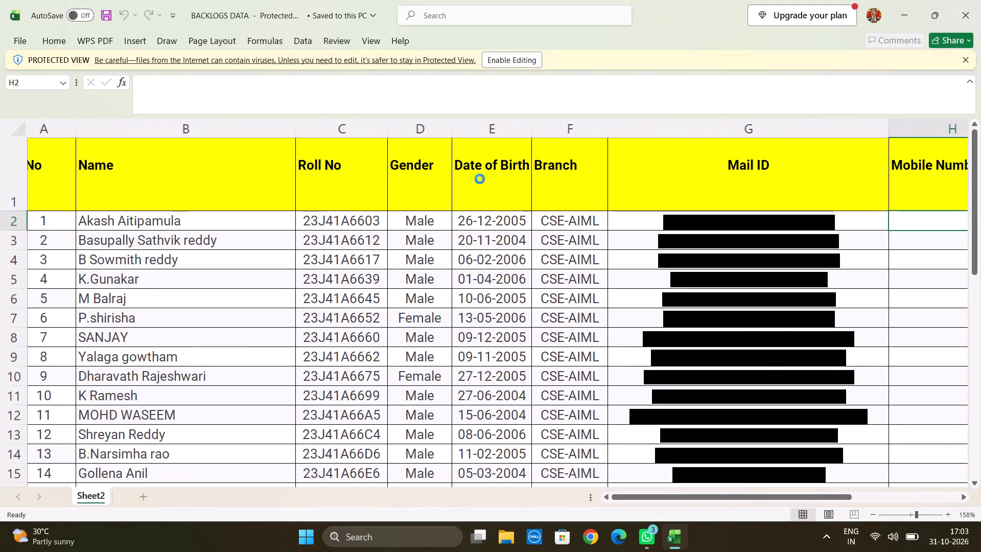
scroll(480, 179, "down", 2)
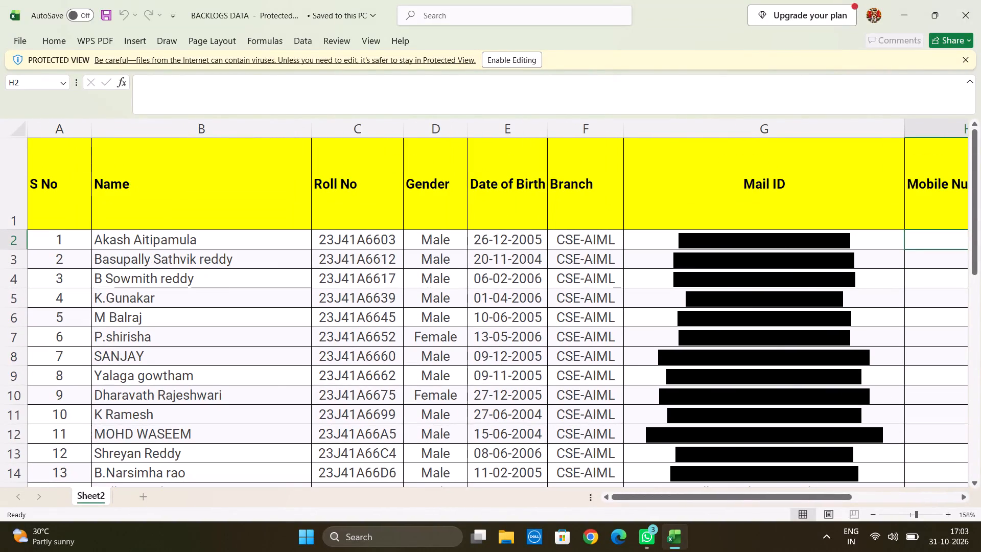
scroll(649, 358, "left", 4)
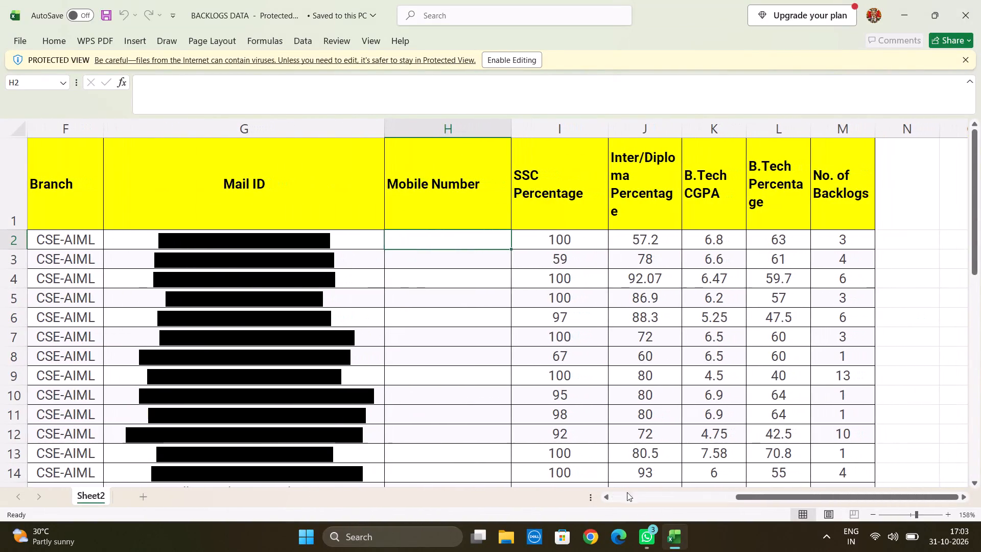
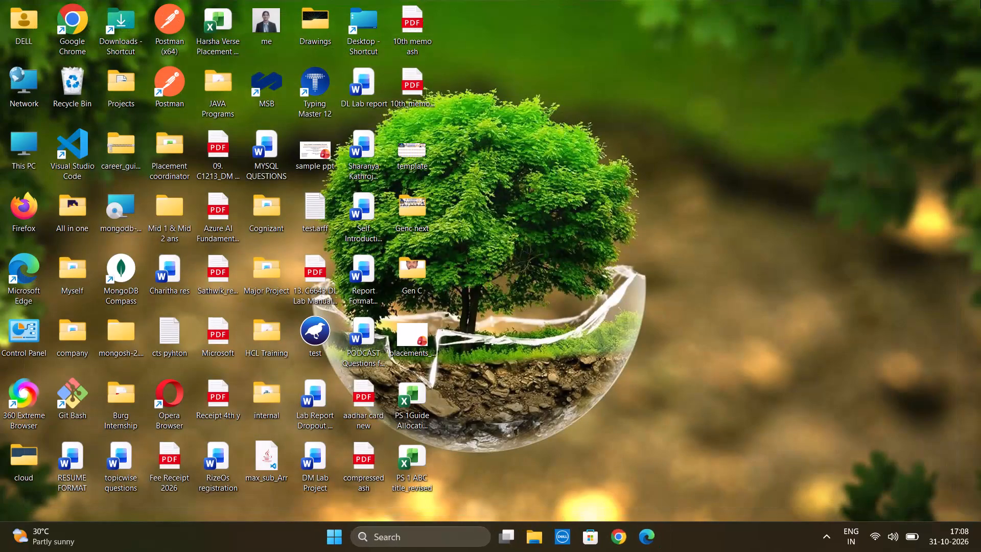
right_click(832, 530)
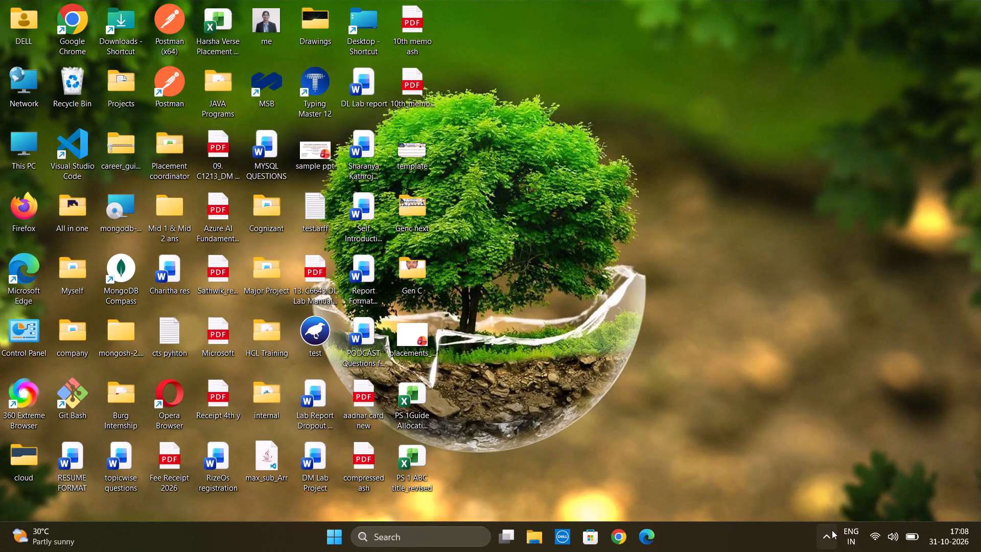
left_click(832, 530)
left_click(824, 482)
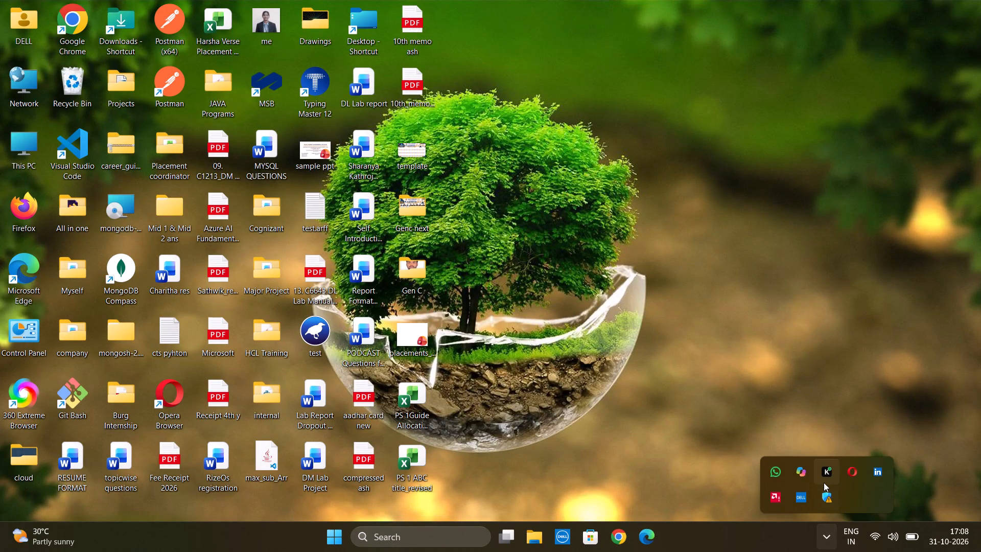